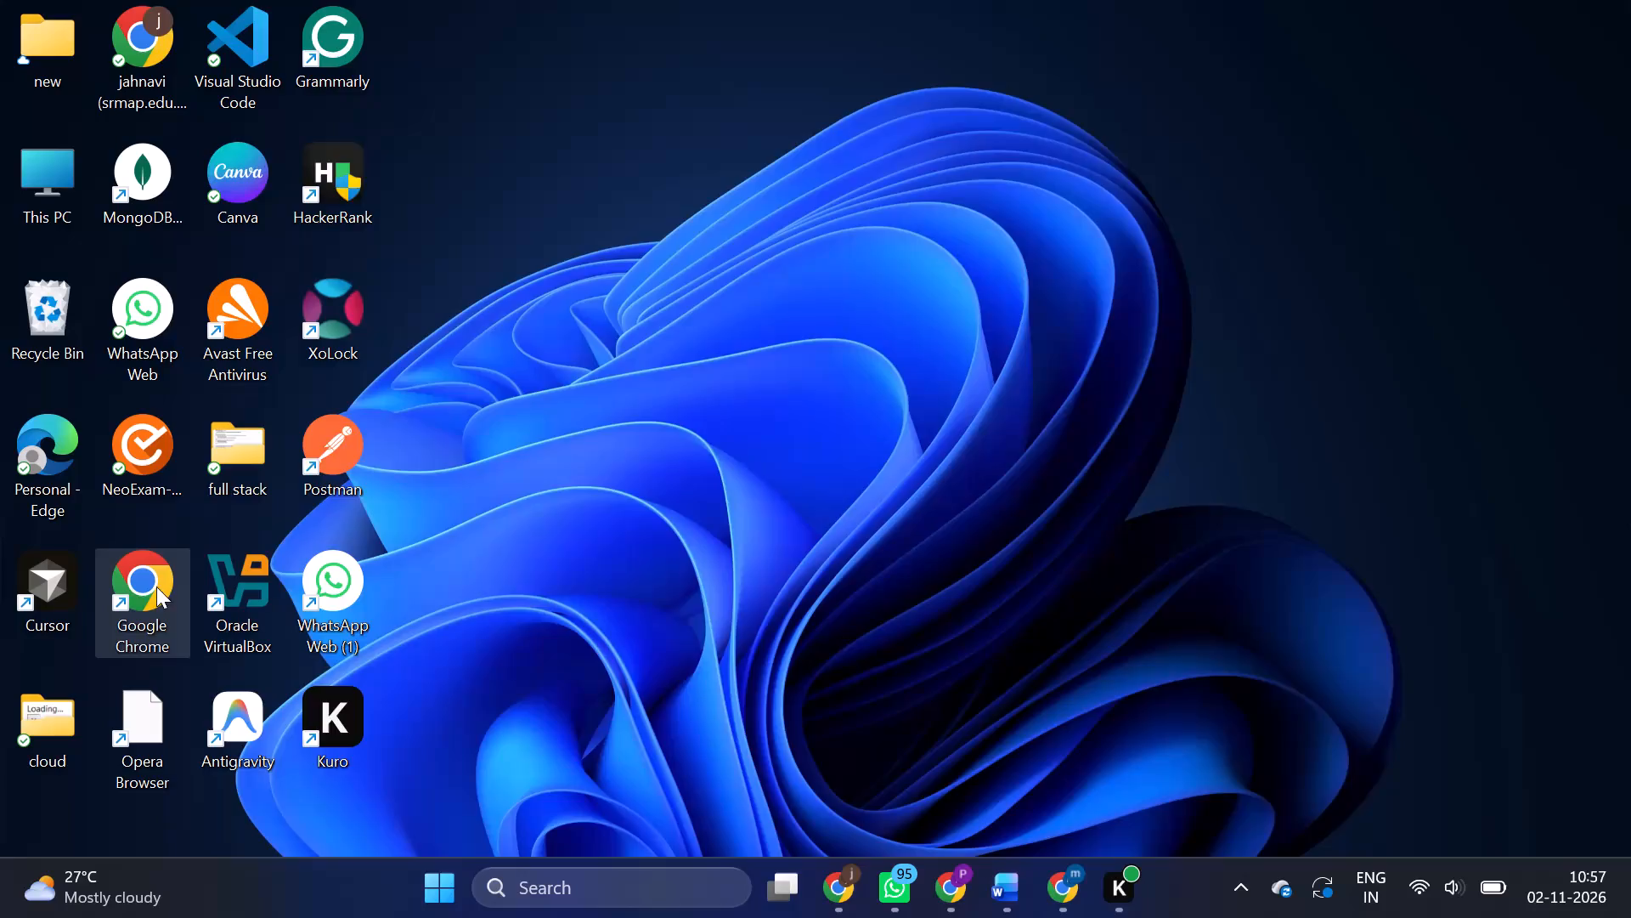
Look through the saved Chrome profiles for the one to open.
scroll(837, 619, "down", 1)
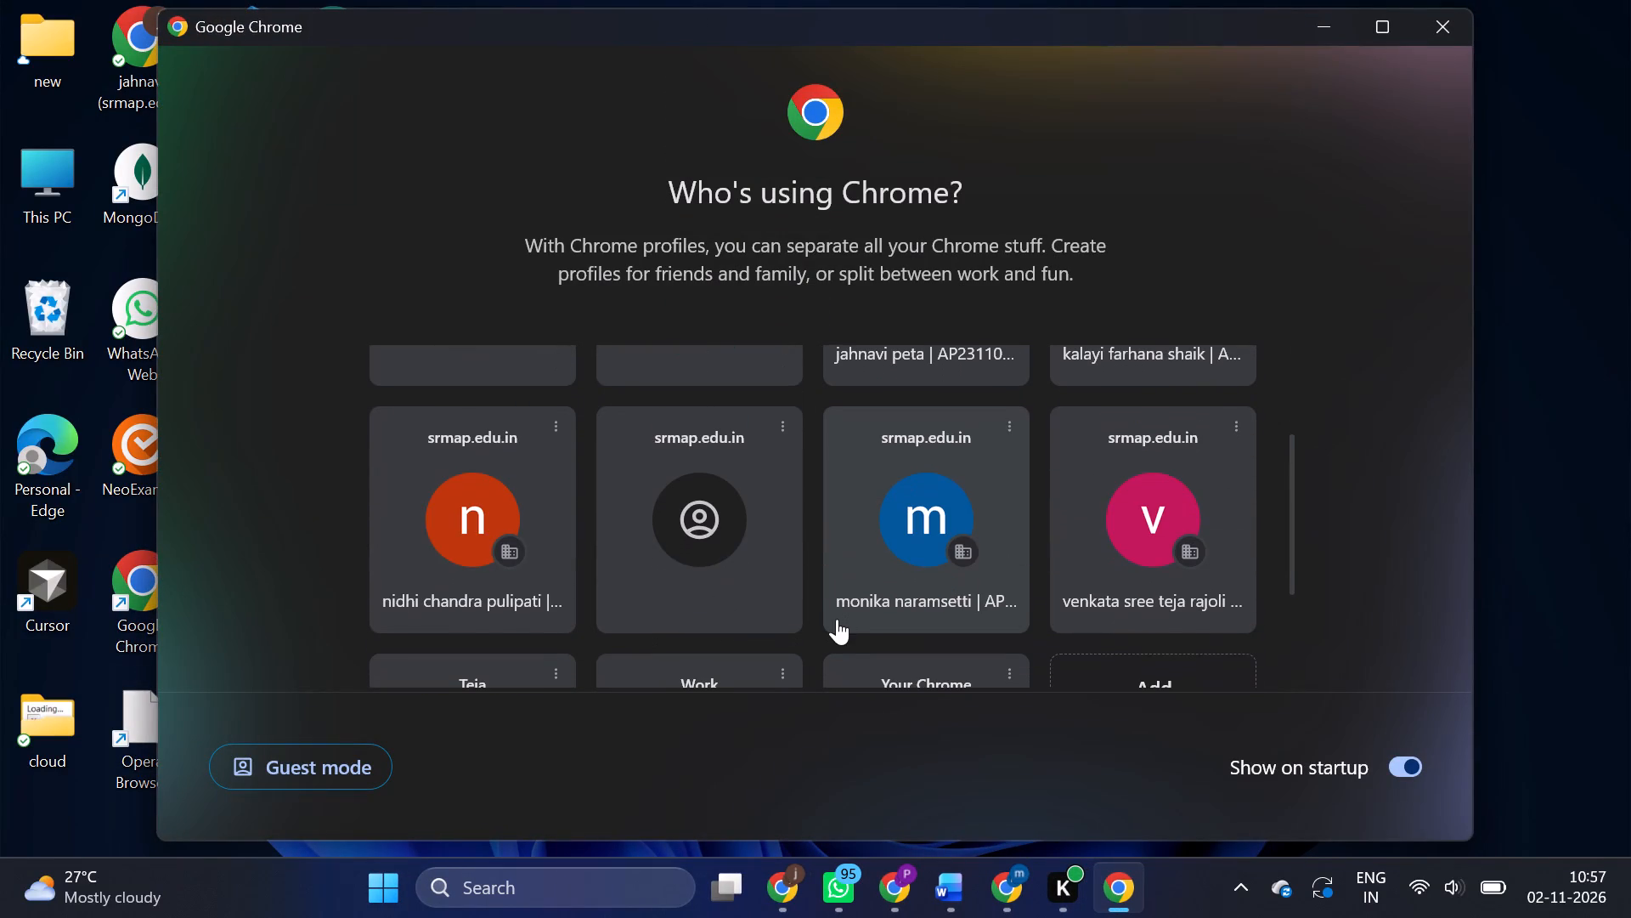
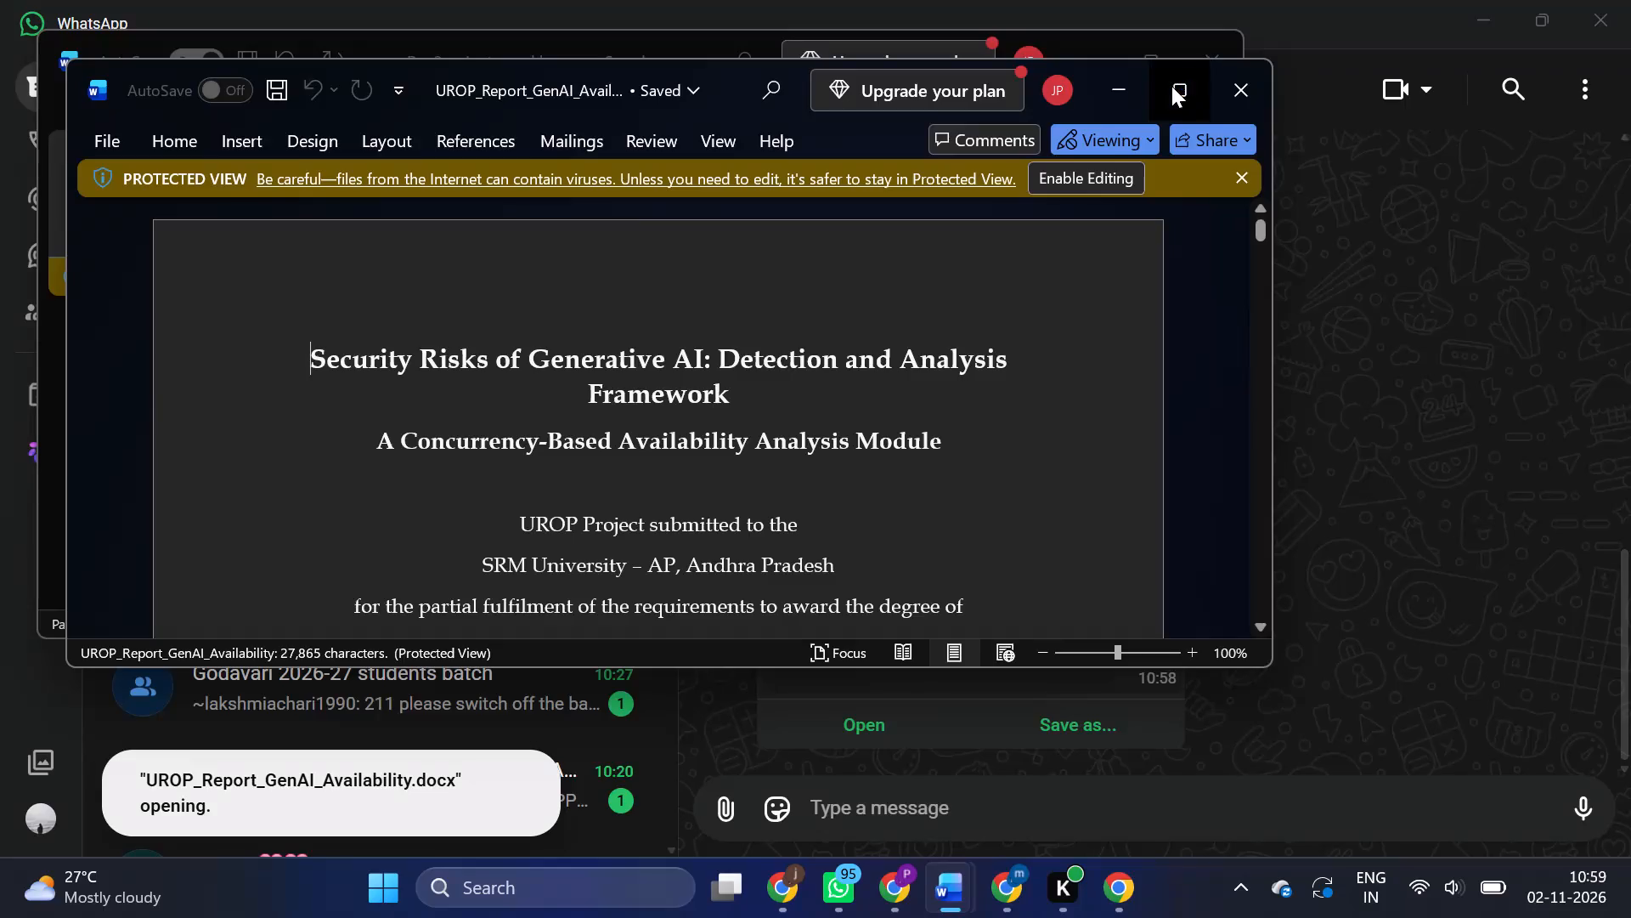
Enable editing for the UROP_Report_GenAI_Availability document opened in Protected View.
left_click(1042, 127)
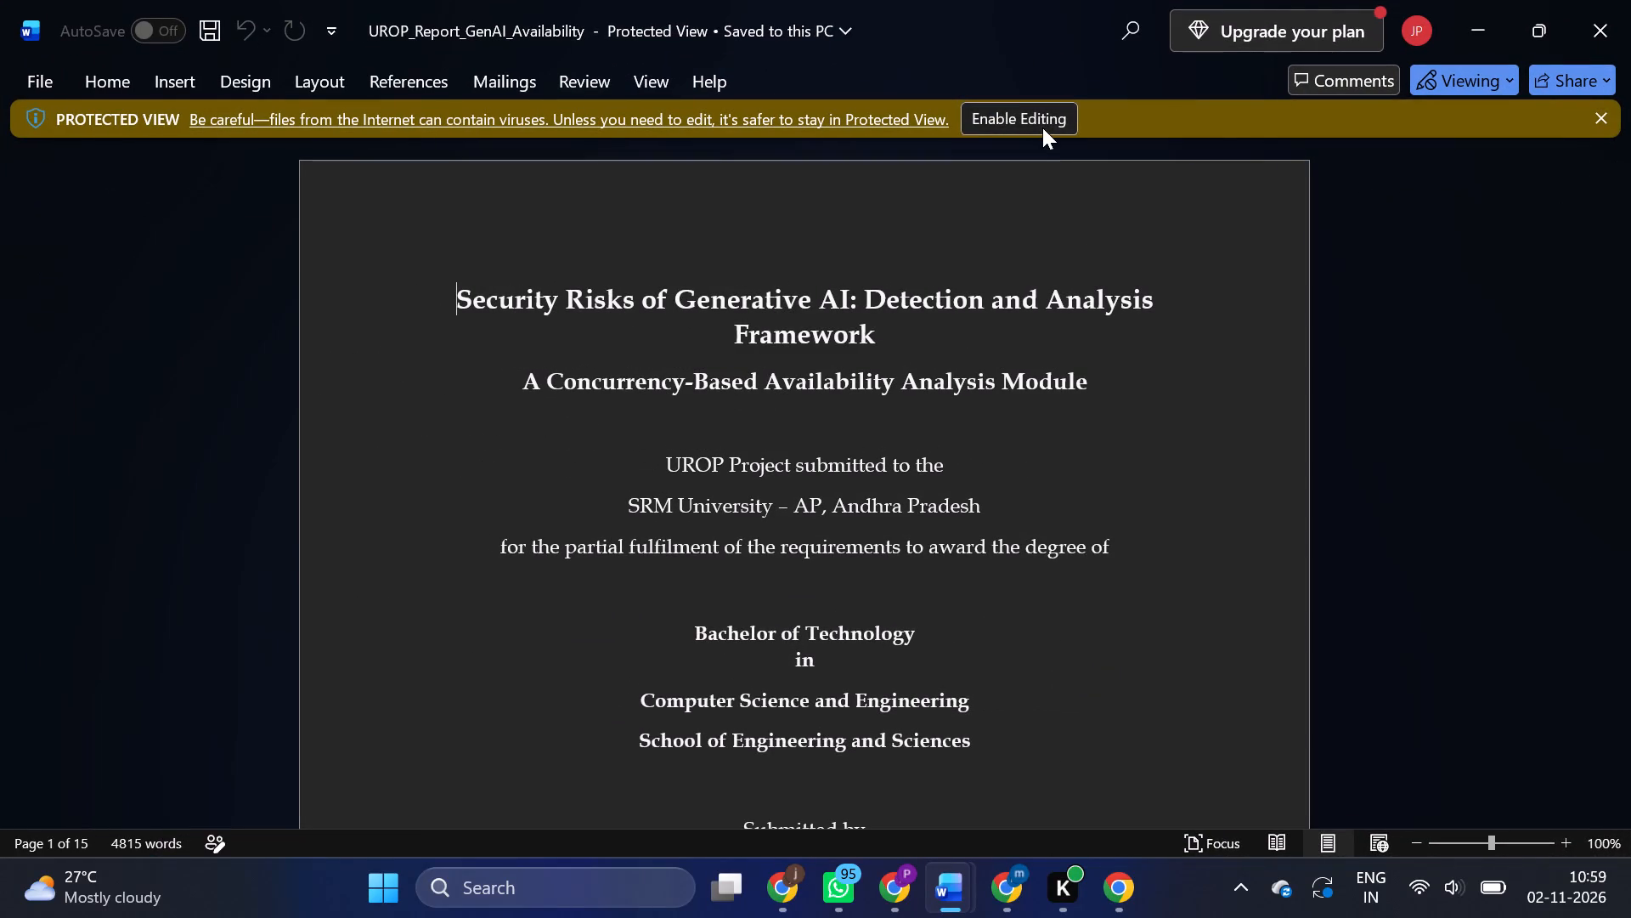
Look through the report's front matter, from the title page through the Abstract to the Table of Contents.
scroll(1065, 588, "down", 2)
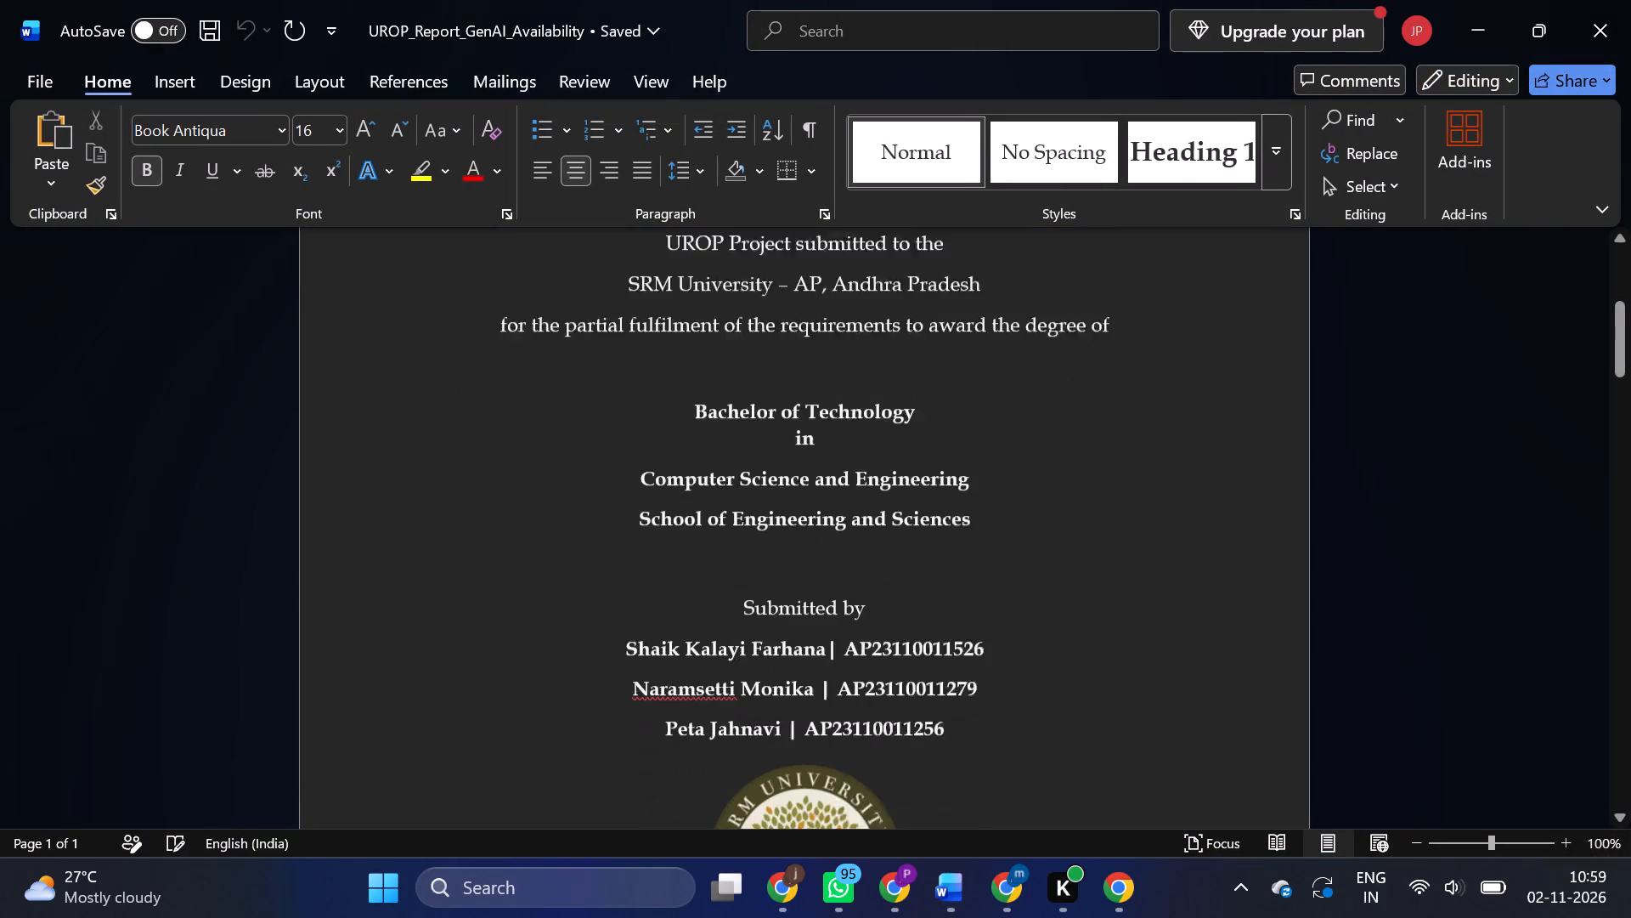
scroll(1065, 588, "down", 10)
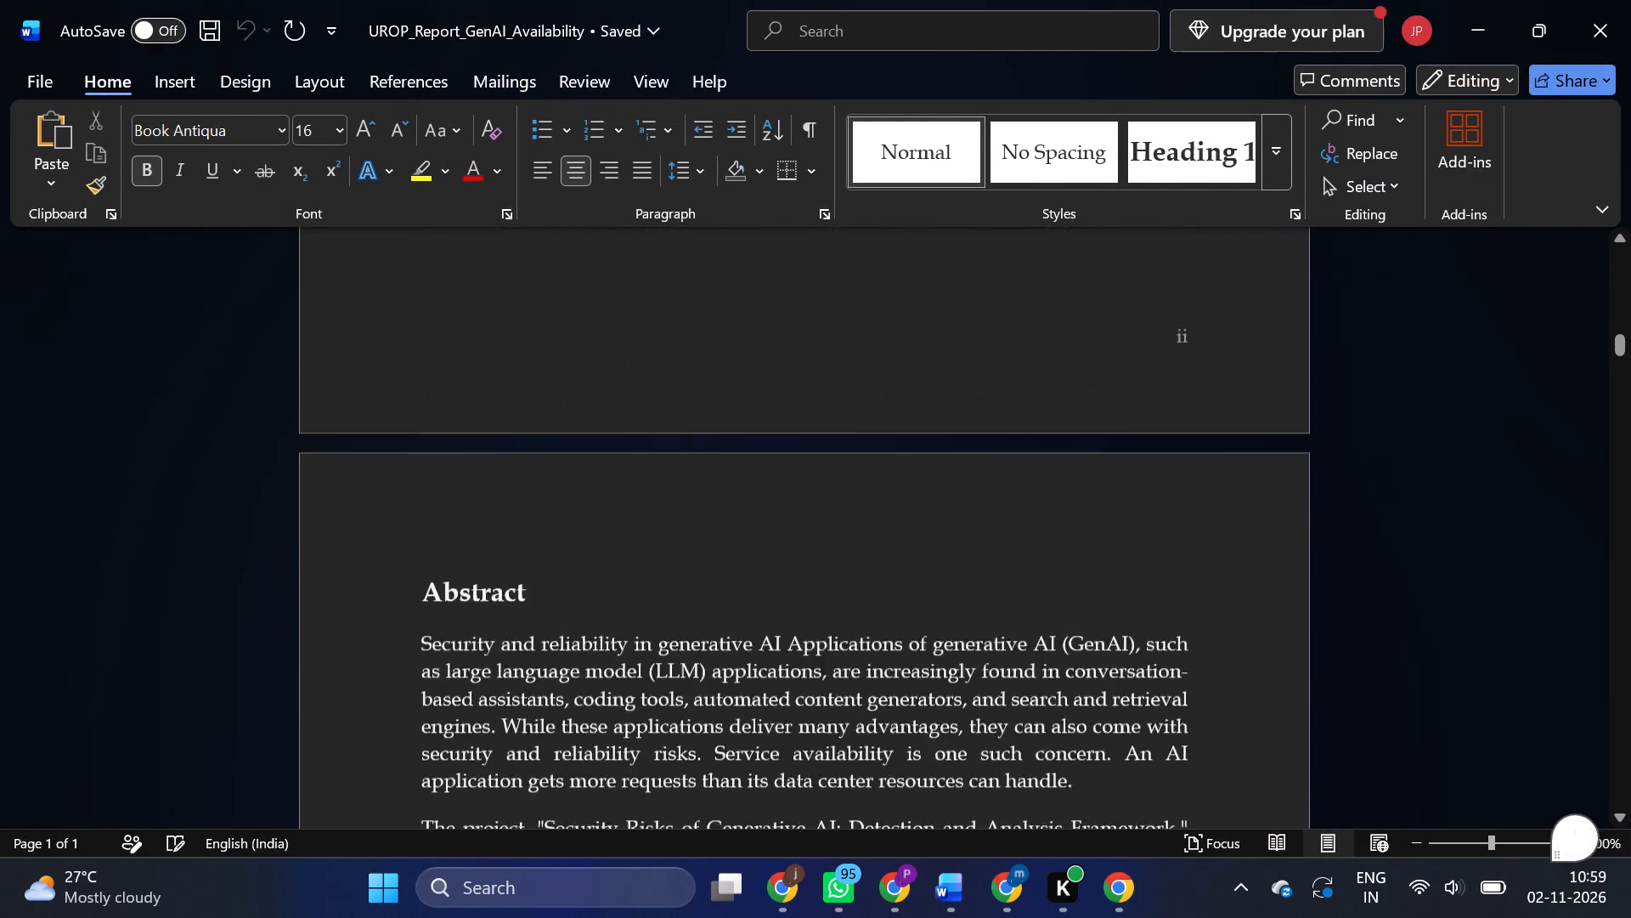
scroll(1065, 588, "down", 3)
scroll(1065, 588, "up", 1)
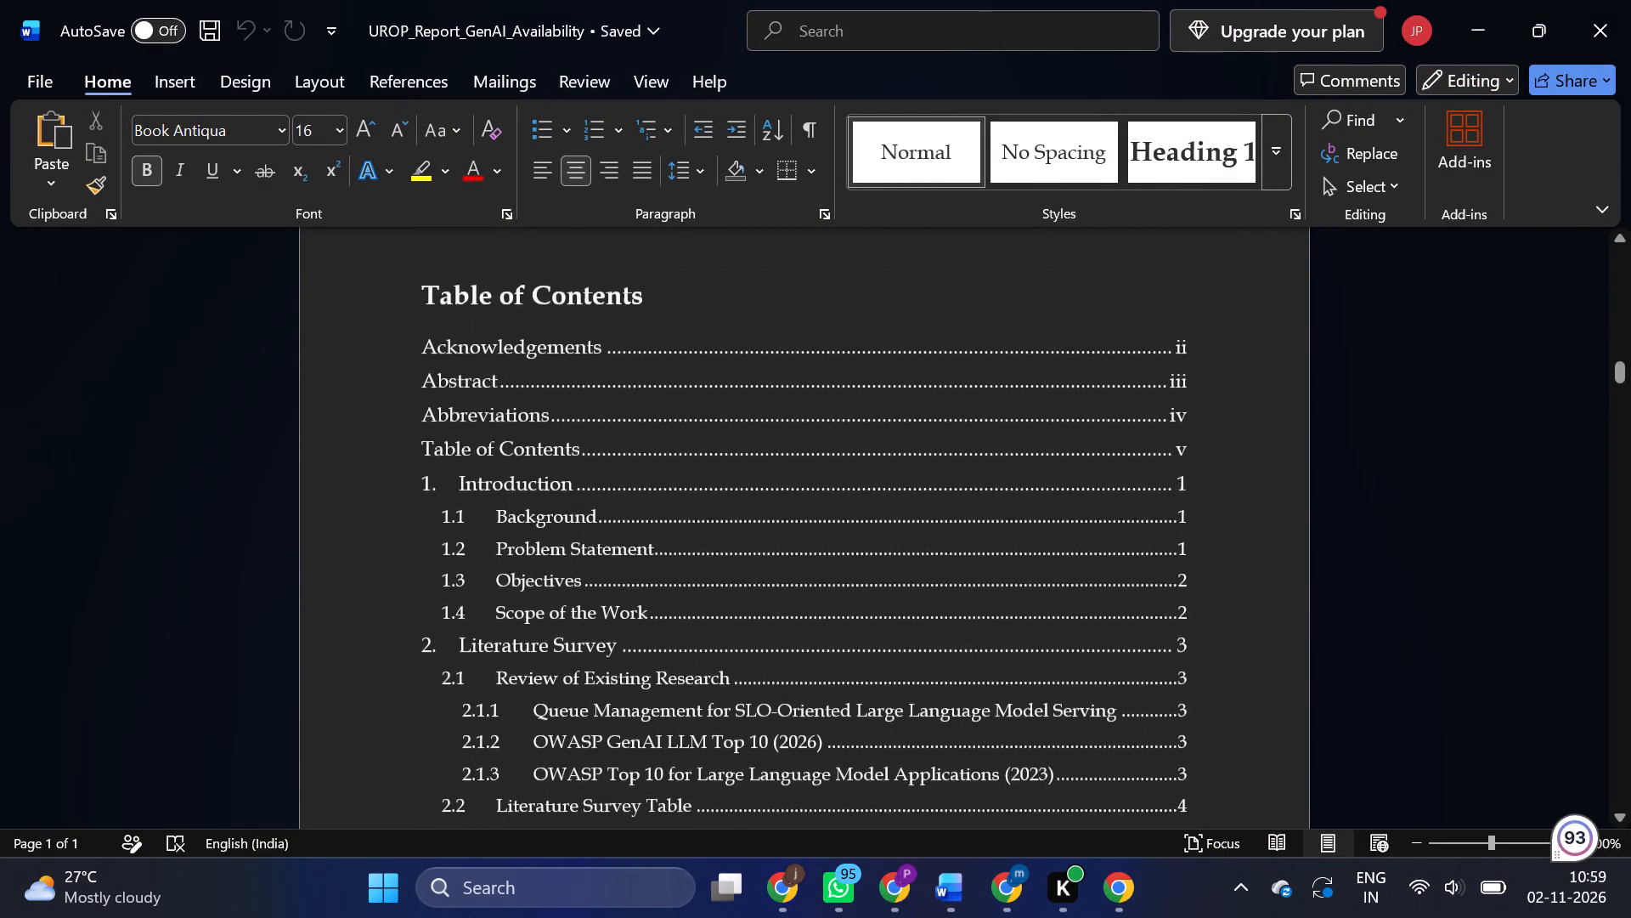
Go back through the report's front matter from the Table of Contents to review the title page's degree, submission and guidance details.
scroll(1065, 588, "up", 1)
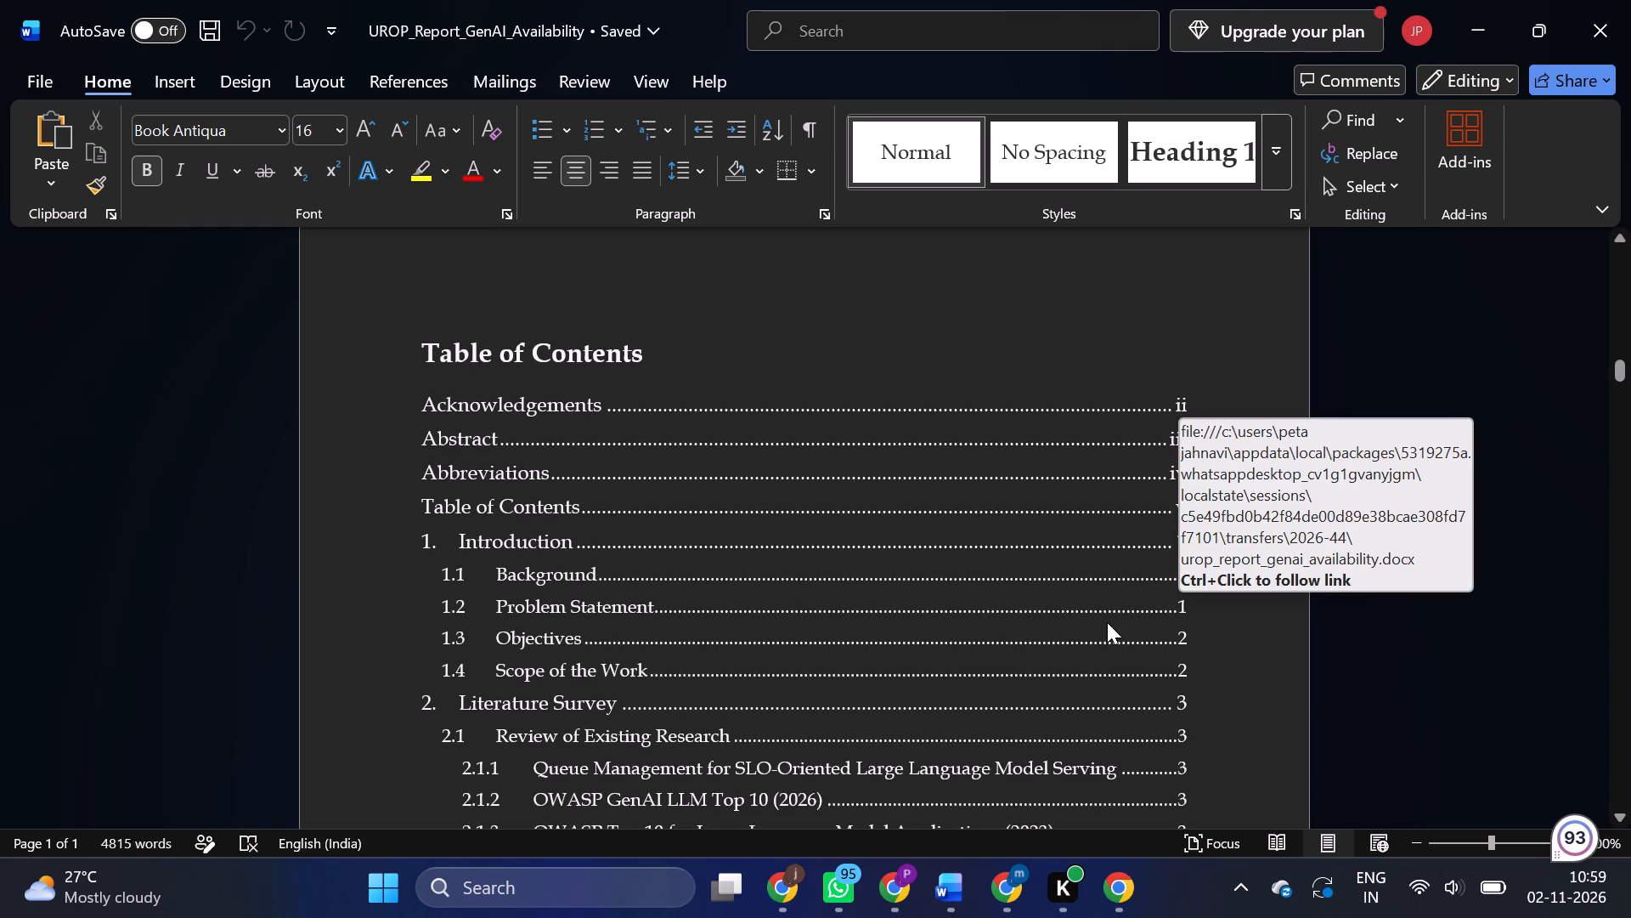
scroll(1032, 673, "up", 4)
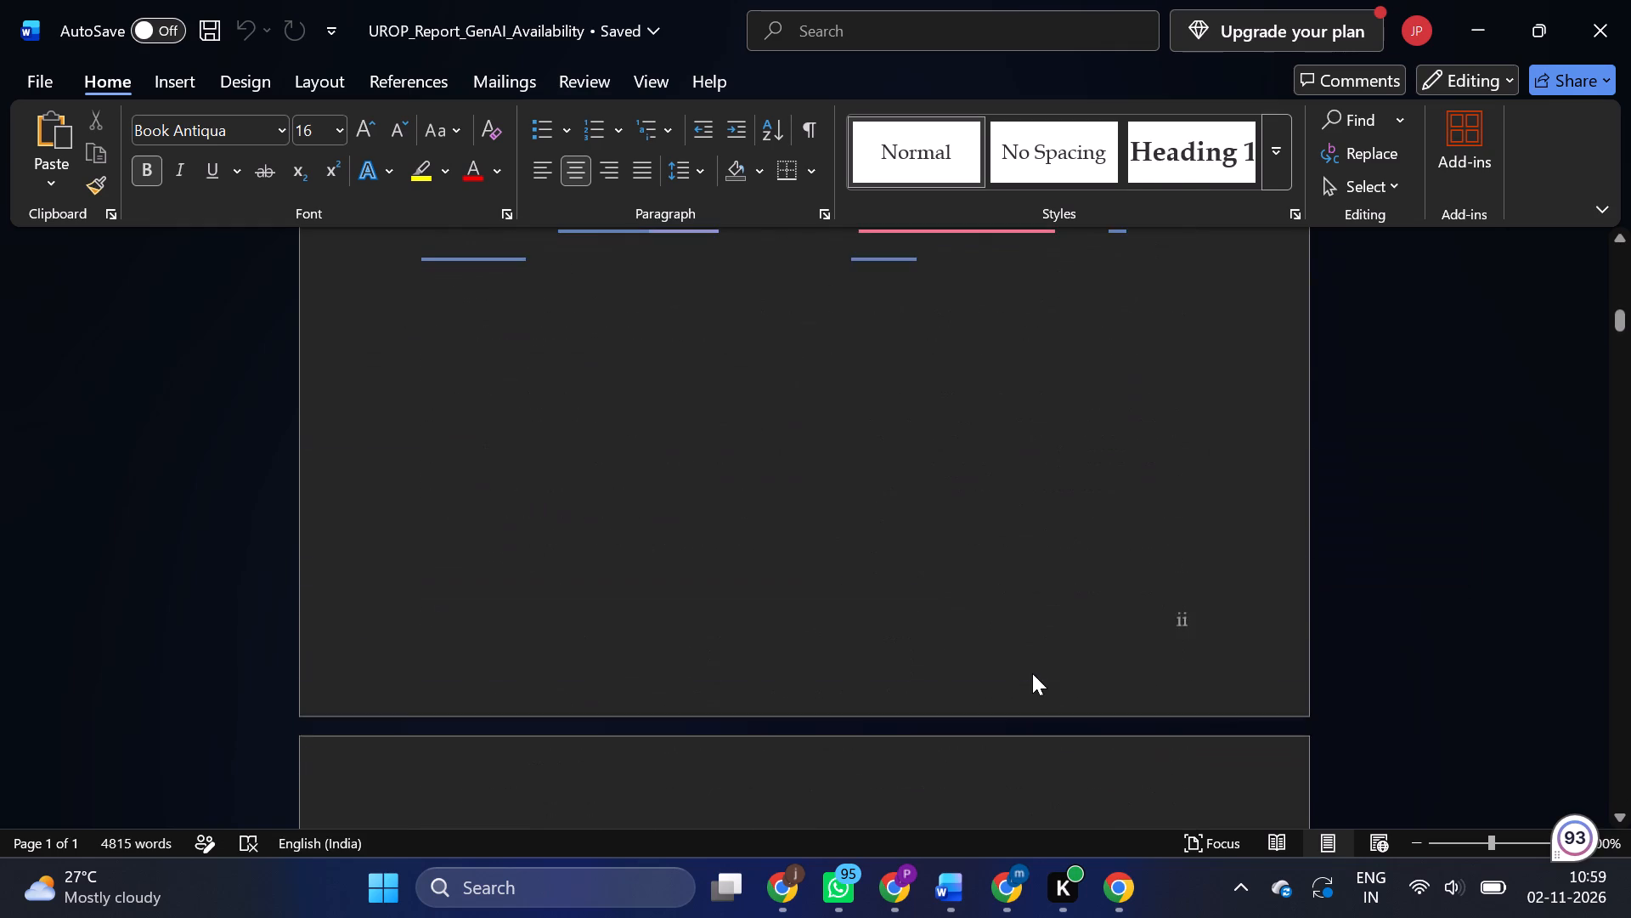
scroll(1032, 673, "up", 3)
scroll(926, 681, "down", 4)
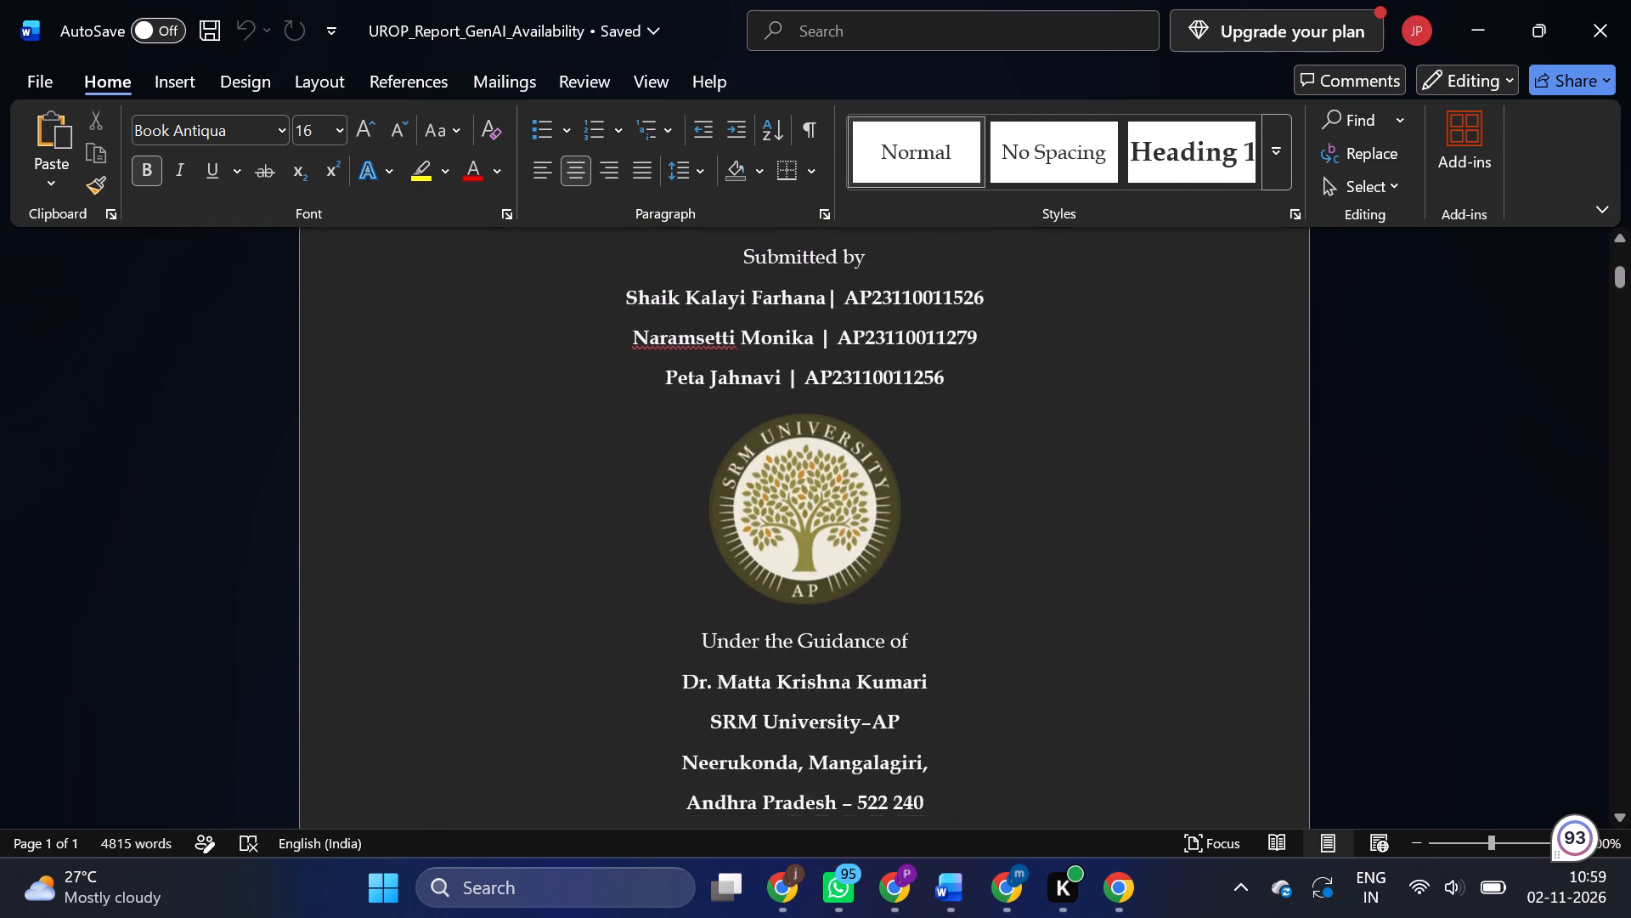
scroll(922, 651, "up", 1)
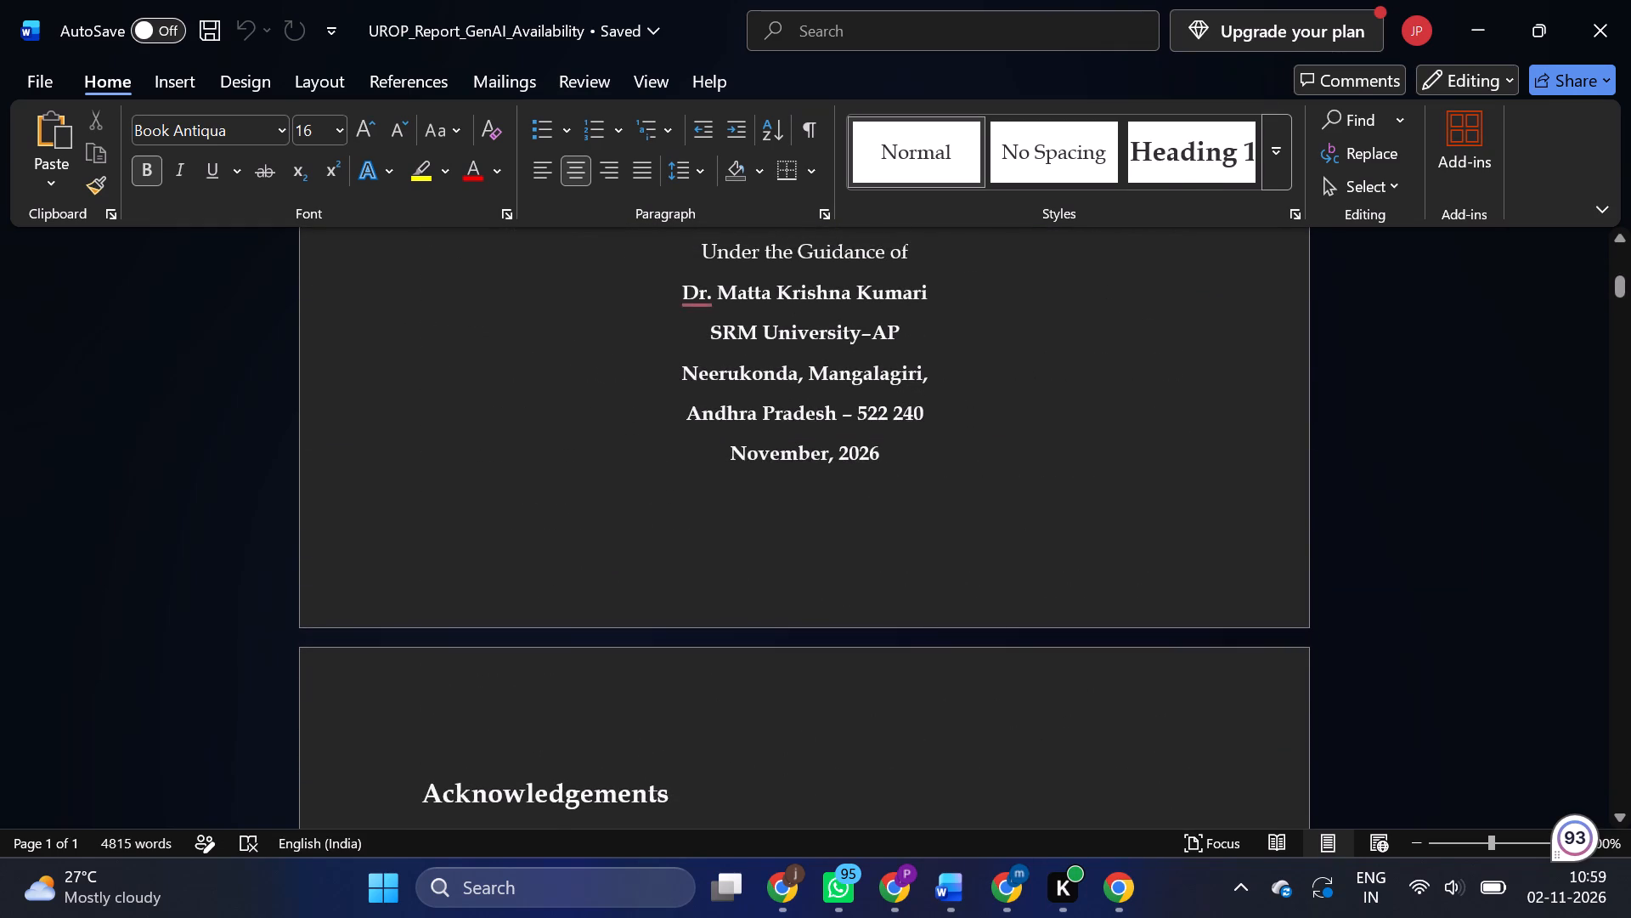
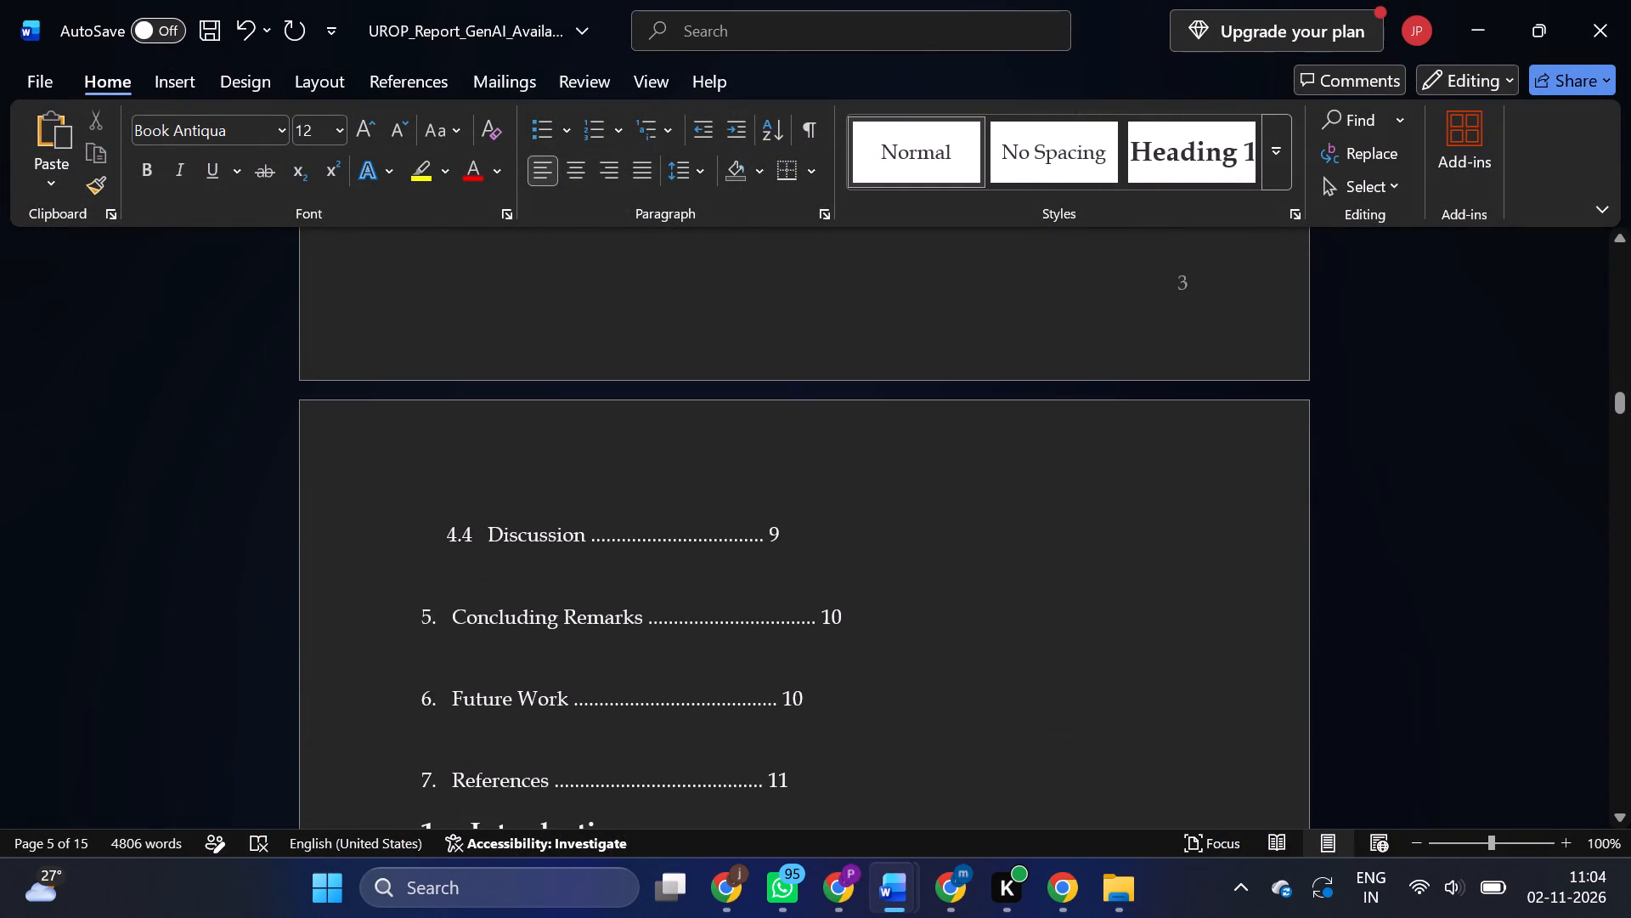
Apply the No Spacing style to all Table of Contents entries, from Acknowledgements through 7. References.
scroll(759, 700, "up", 3)
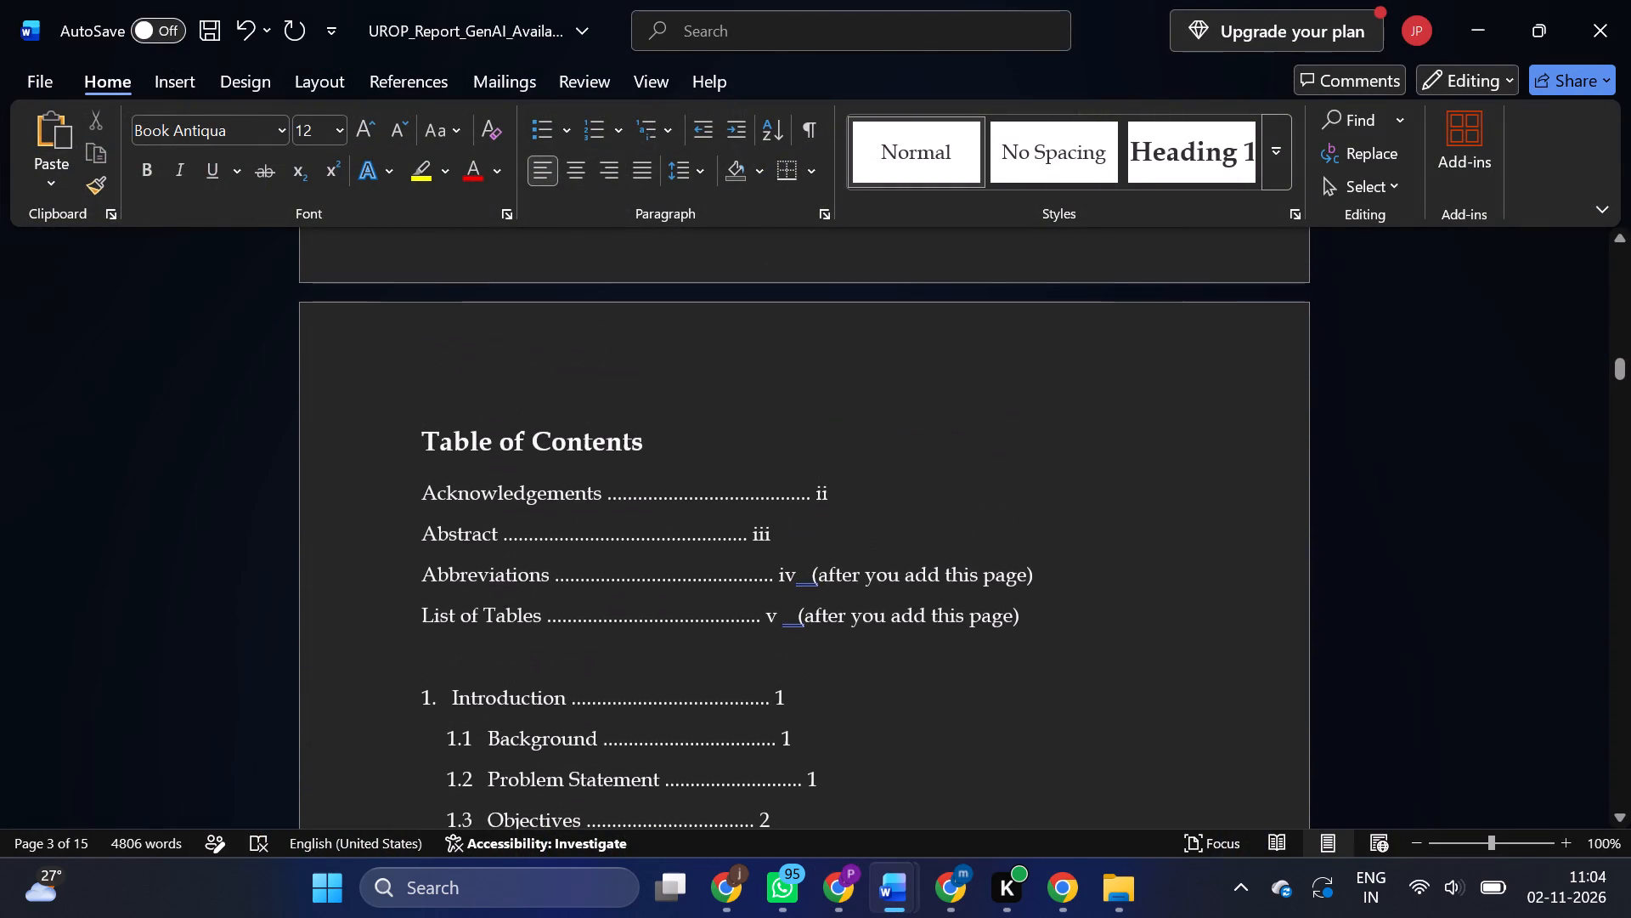
left_click_drag(420, 494, 692, 831)
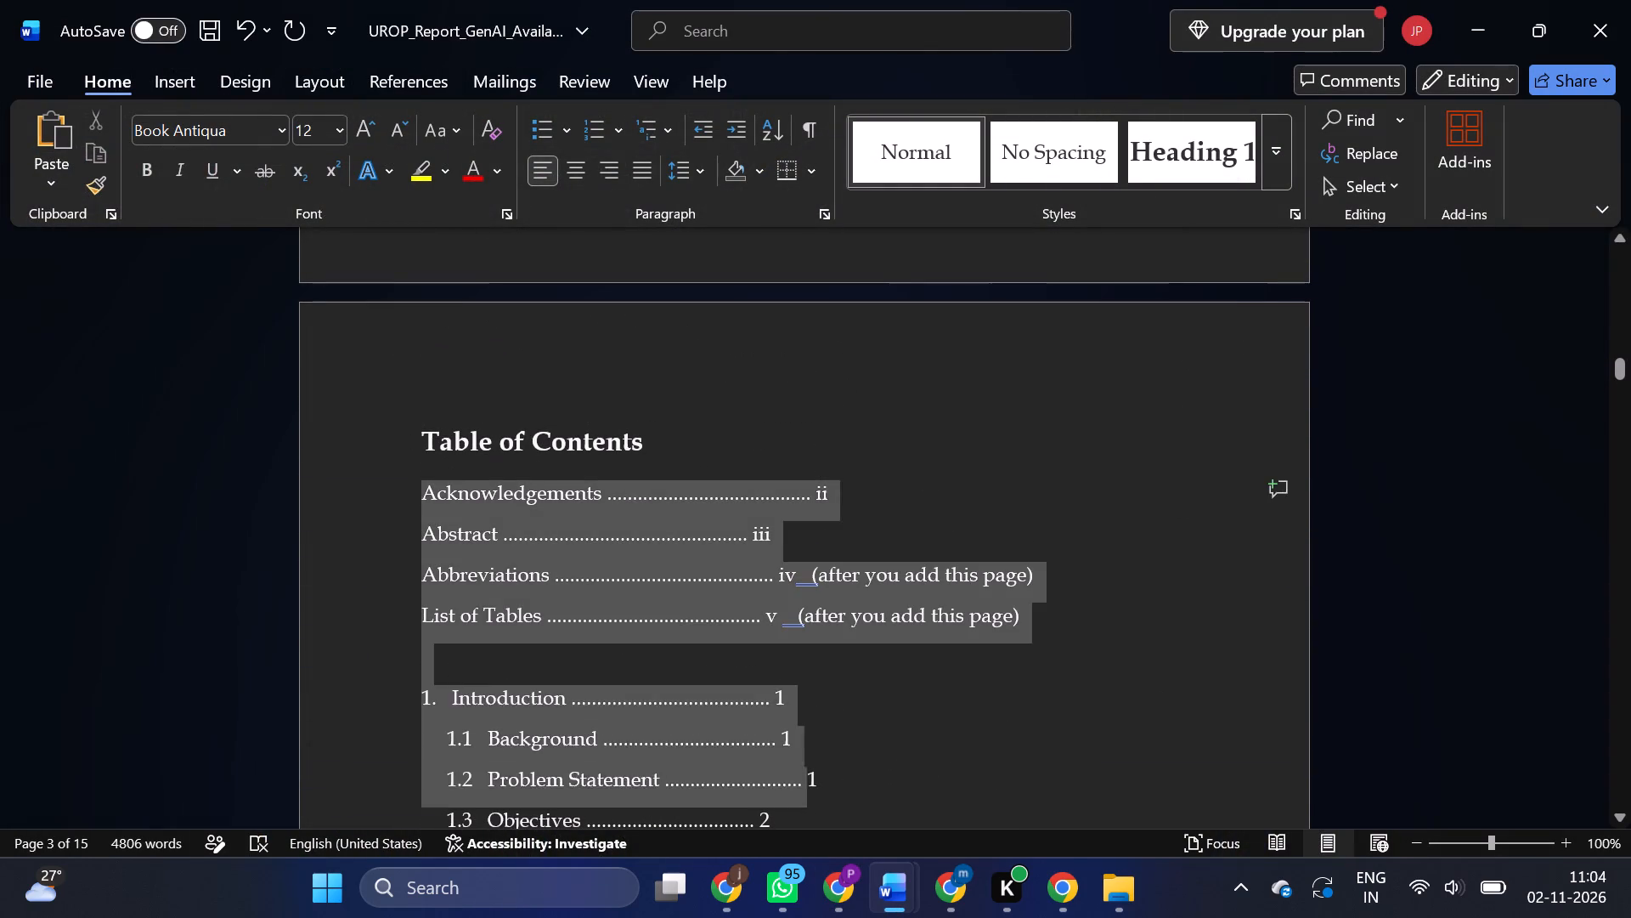
left_click_drag(692, 831, 932, 249)
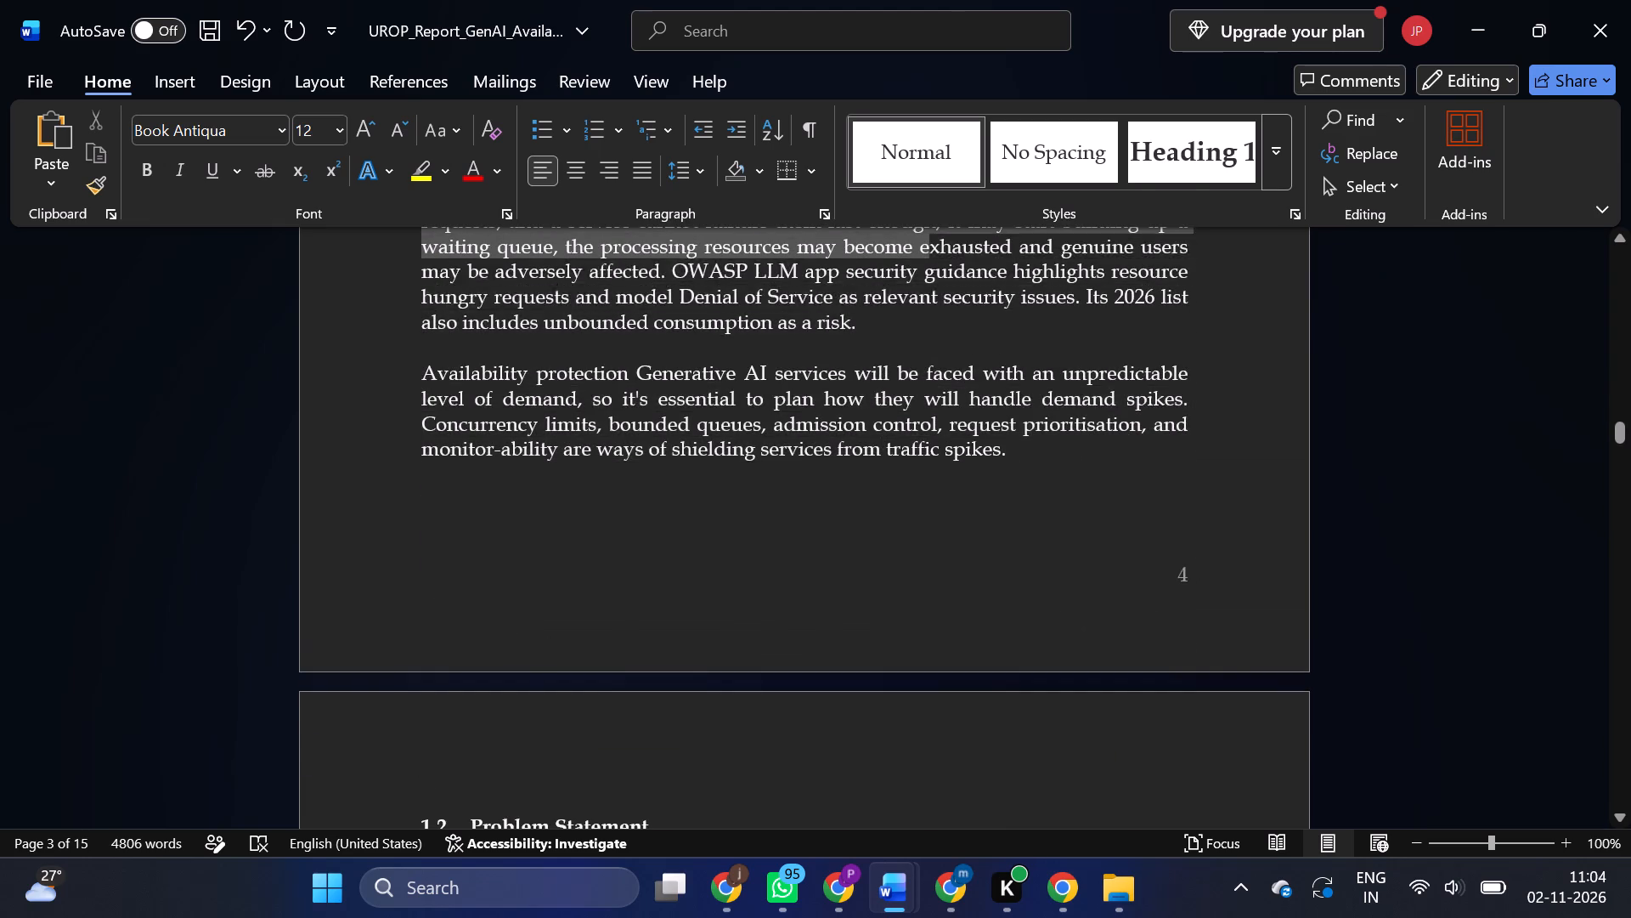
left_click_drag(932, 249, 831, 733)
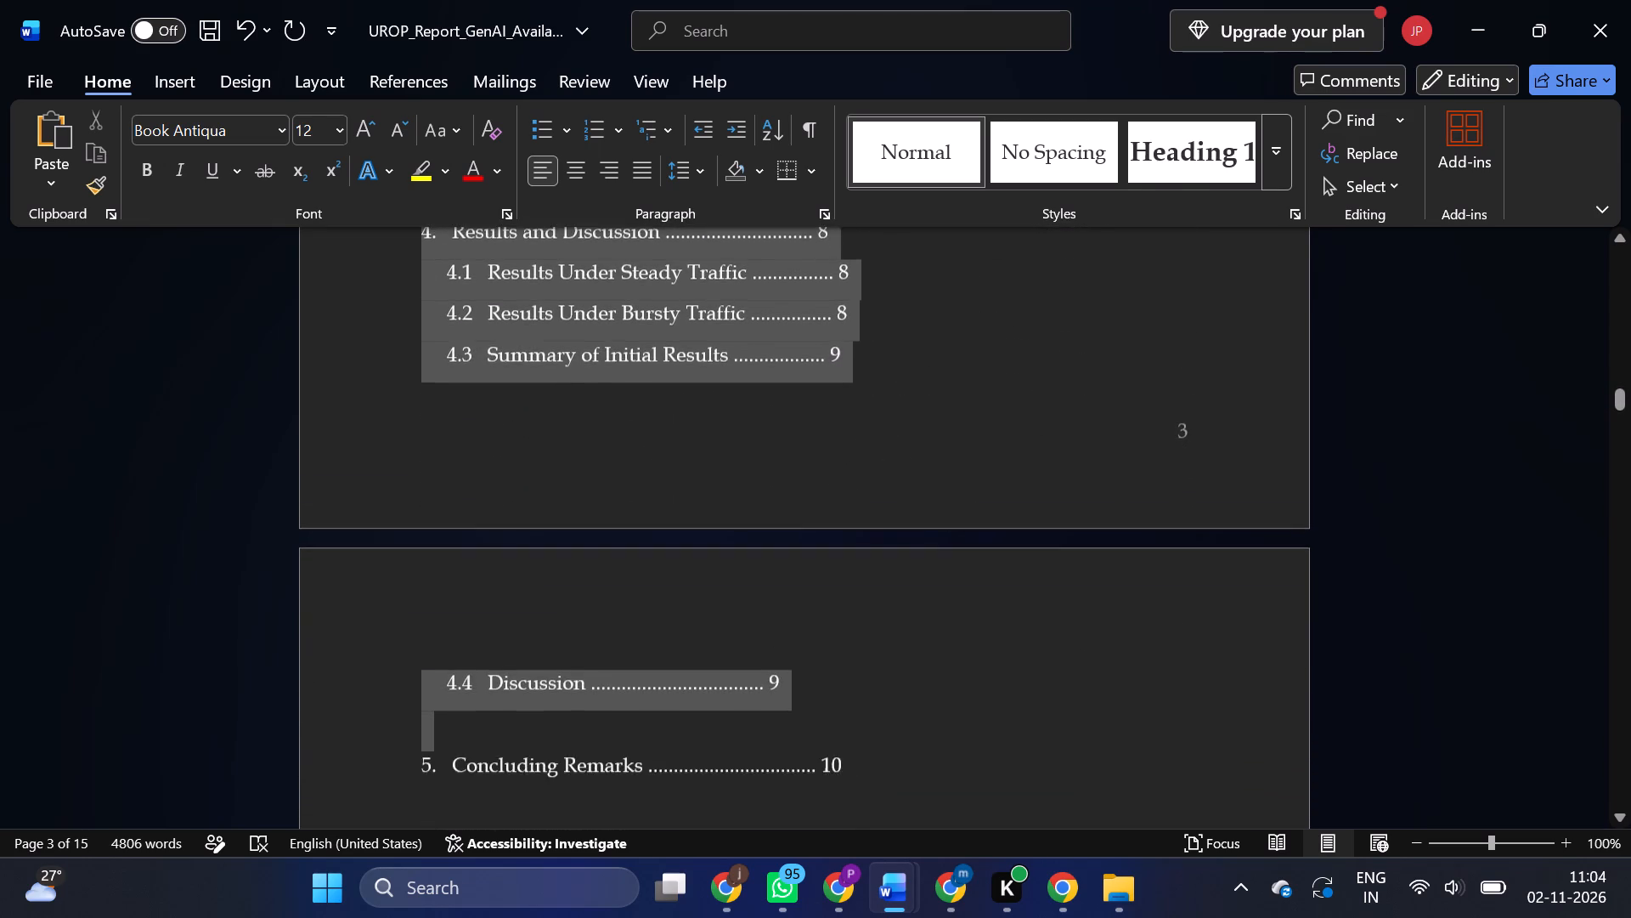
left_click_drag(831, 733, 829, 681)
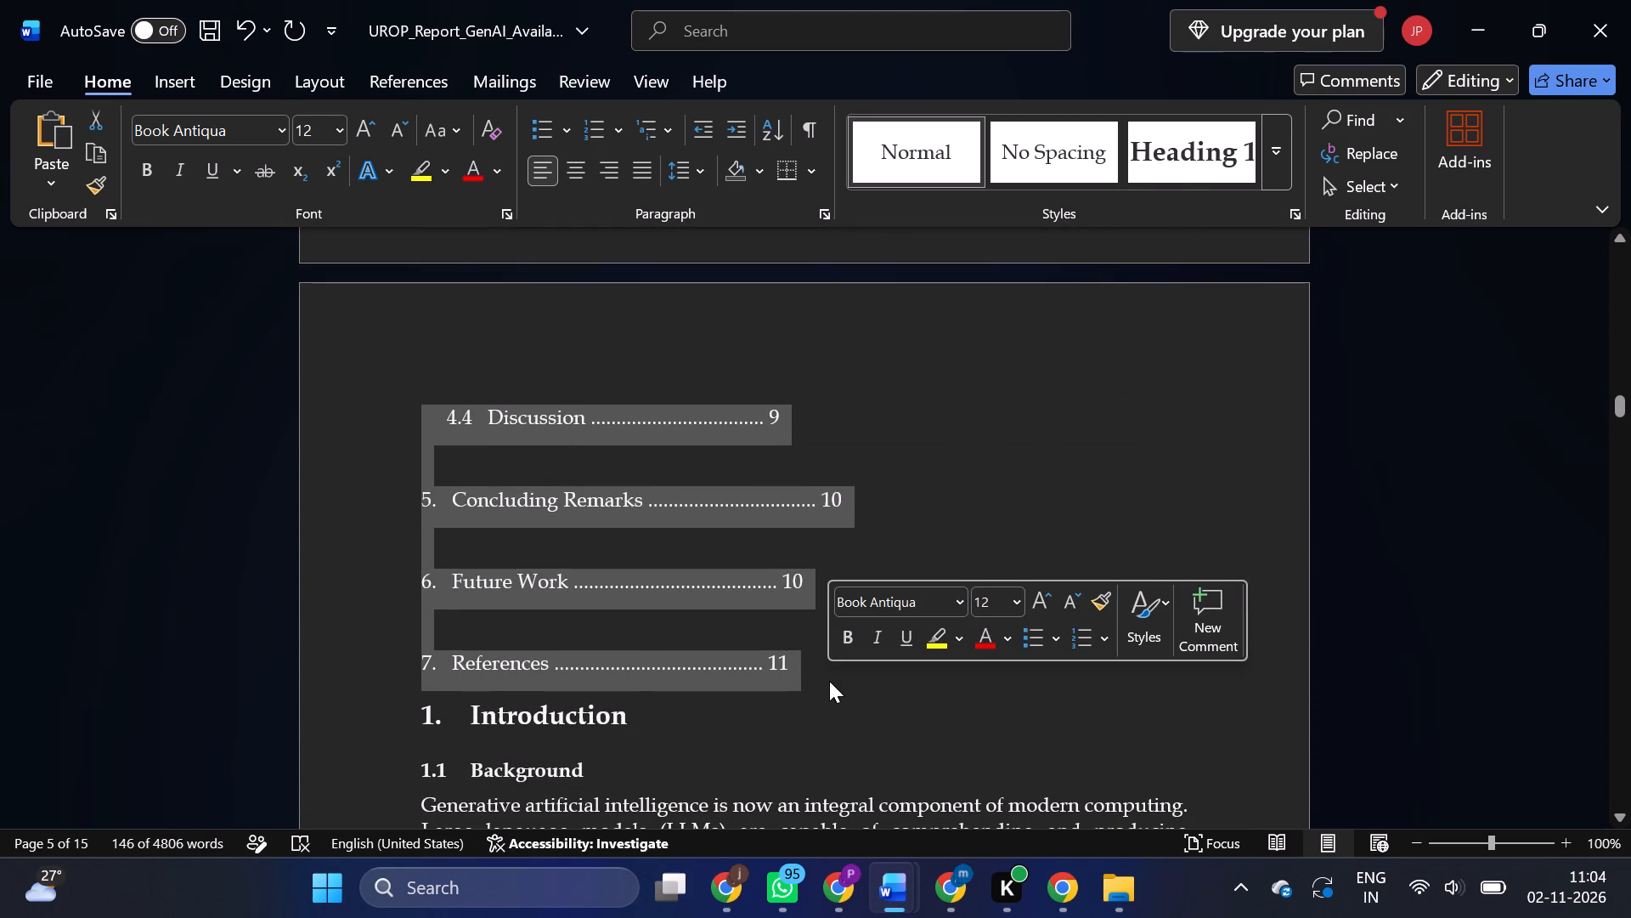
left_click(1055, 178)
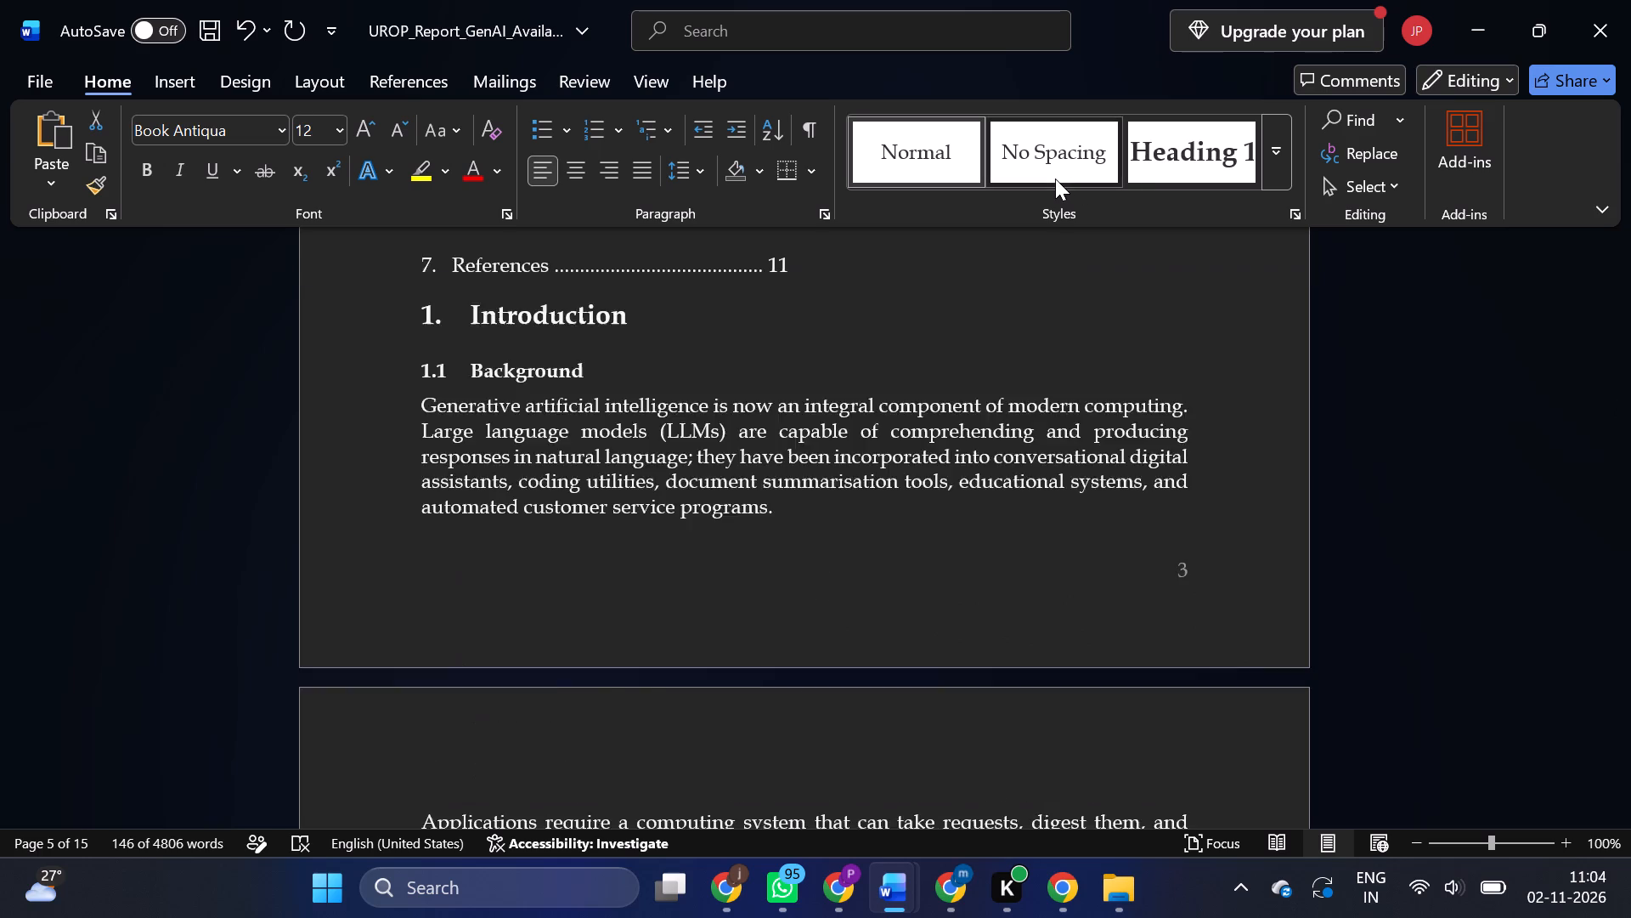
Insert five blank lines after the 7. References entry to push the Introduction heading onto the next page.
scroll(755, 291, "up", 1)
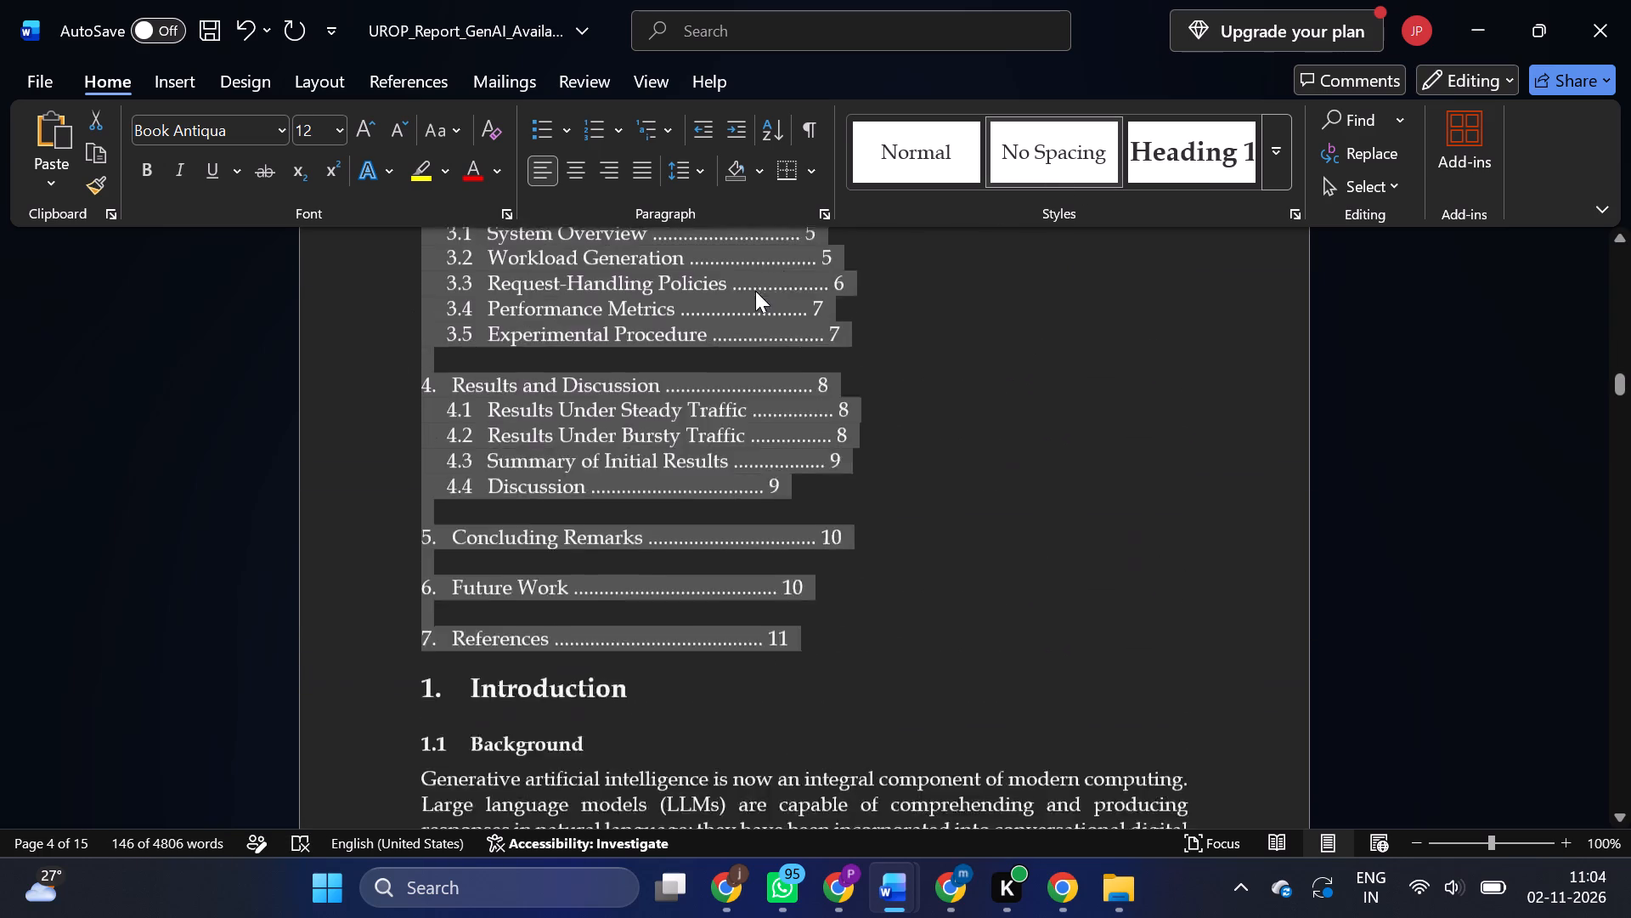
scroll(755, 291, "up", 2)
scroll(755, 291, "down", 3)
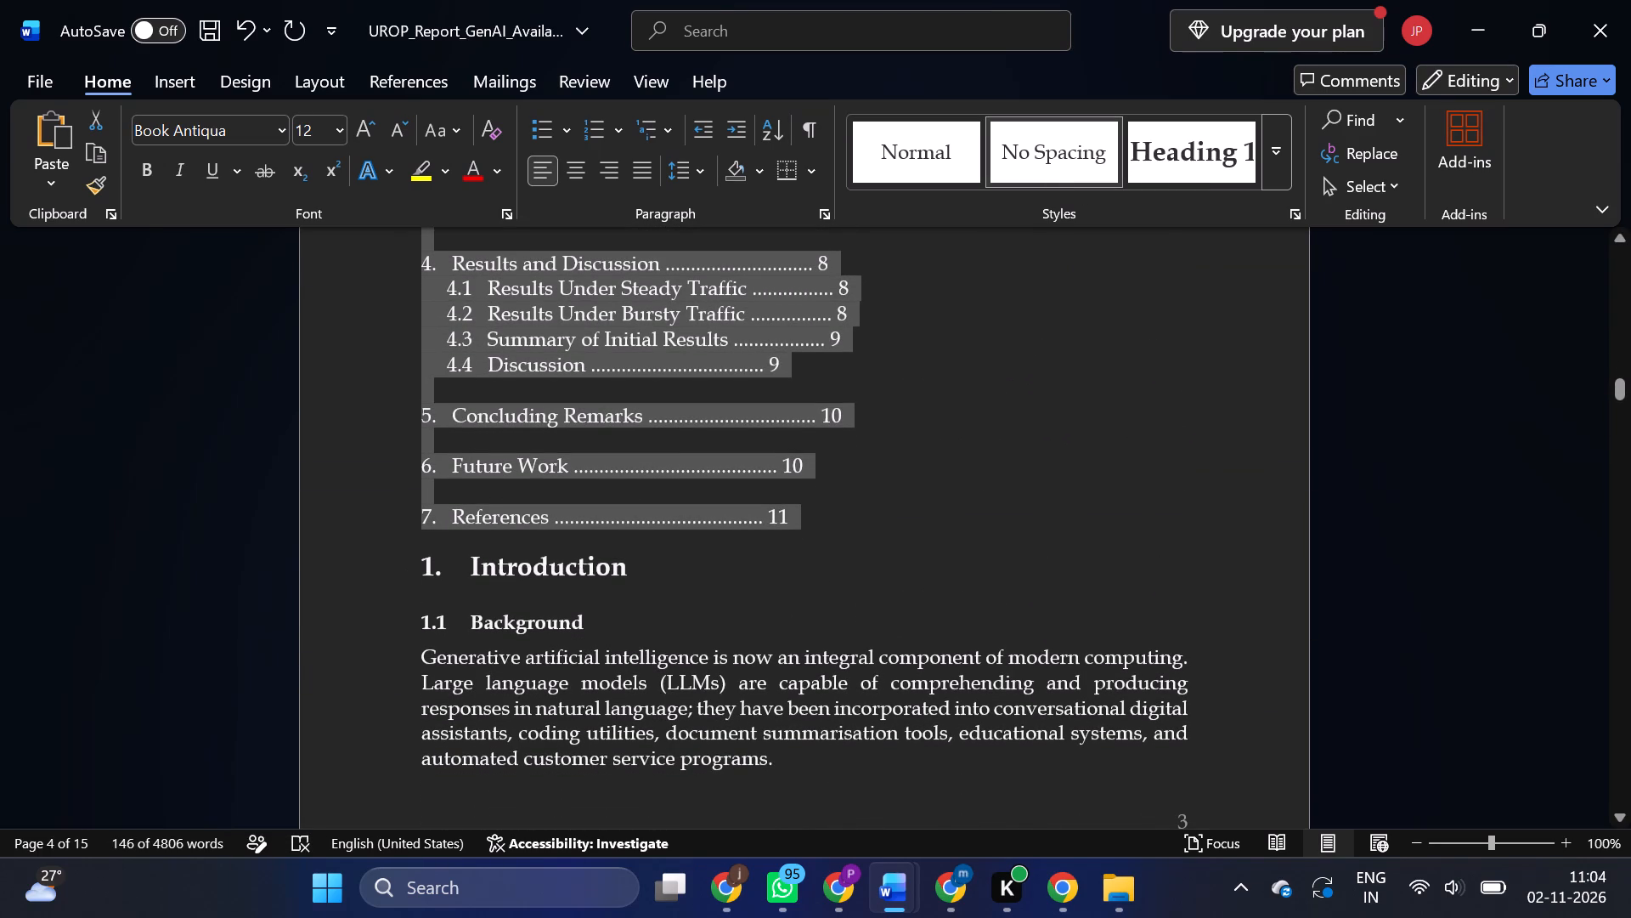
left_click(545, 541)
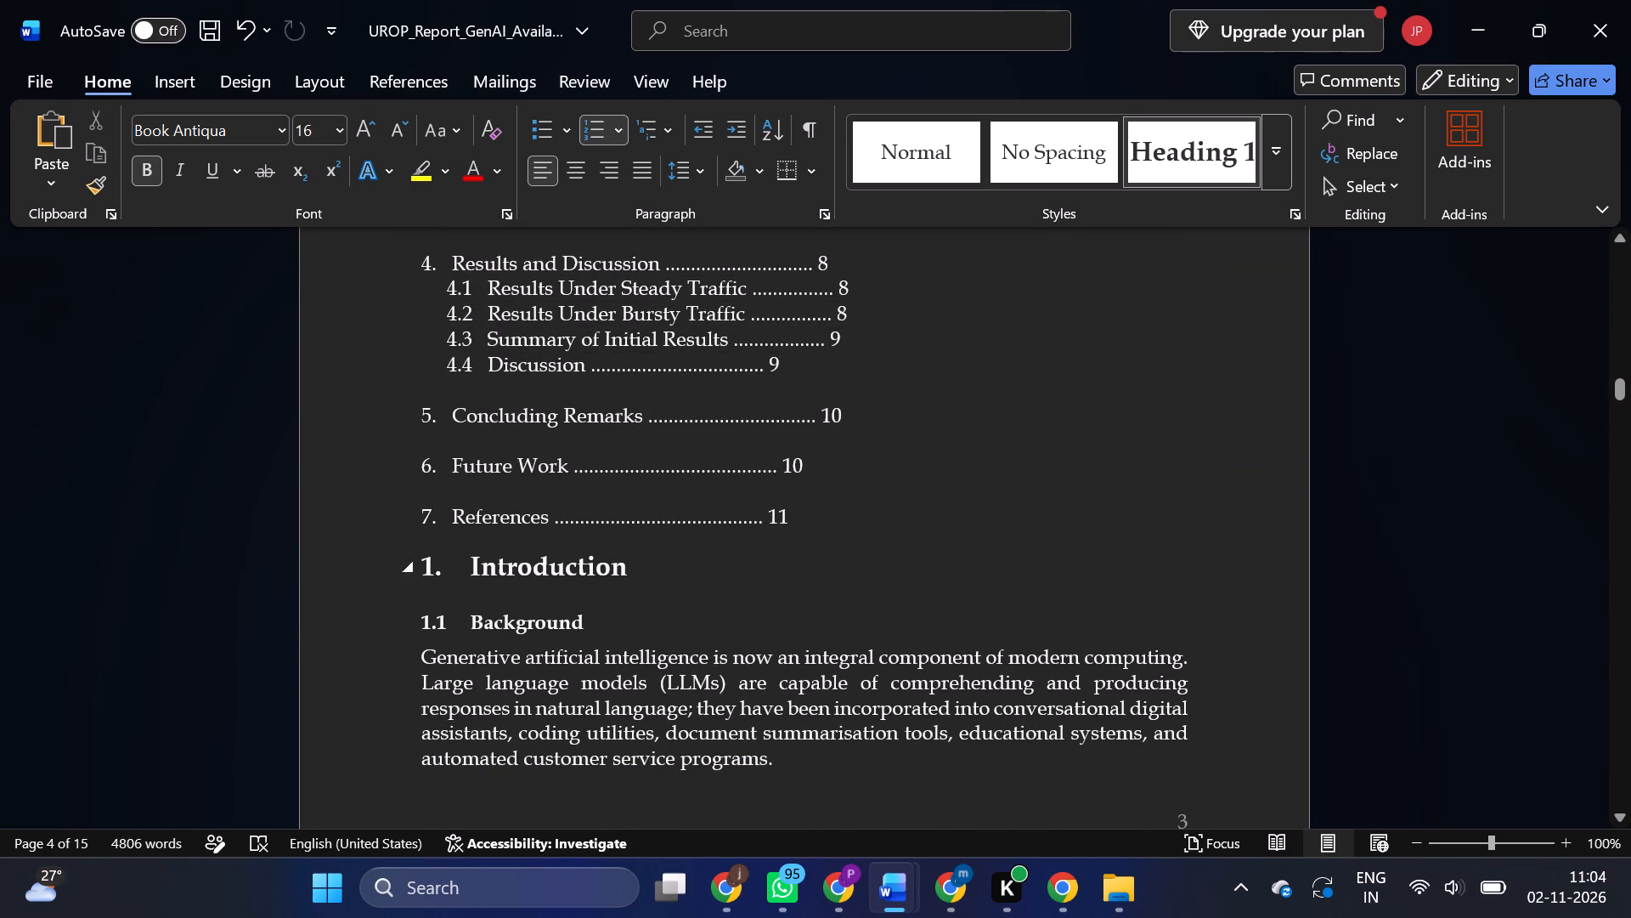
left_click(421, 562)
key("Left")
key("Left")
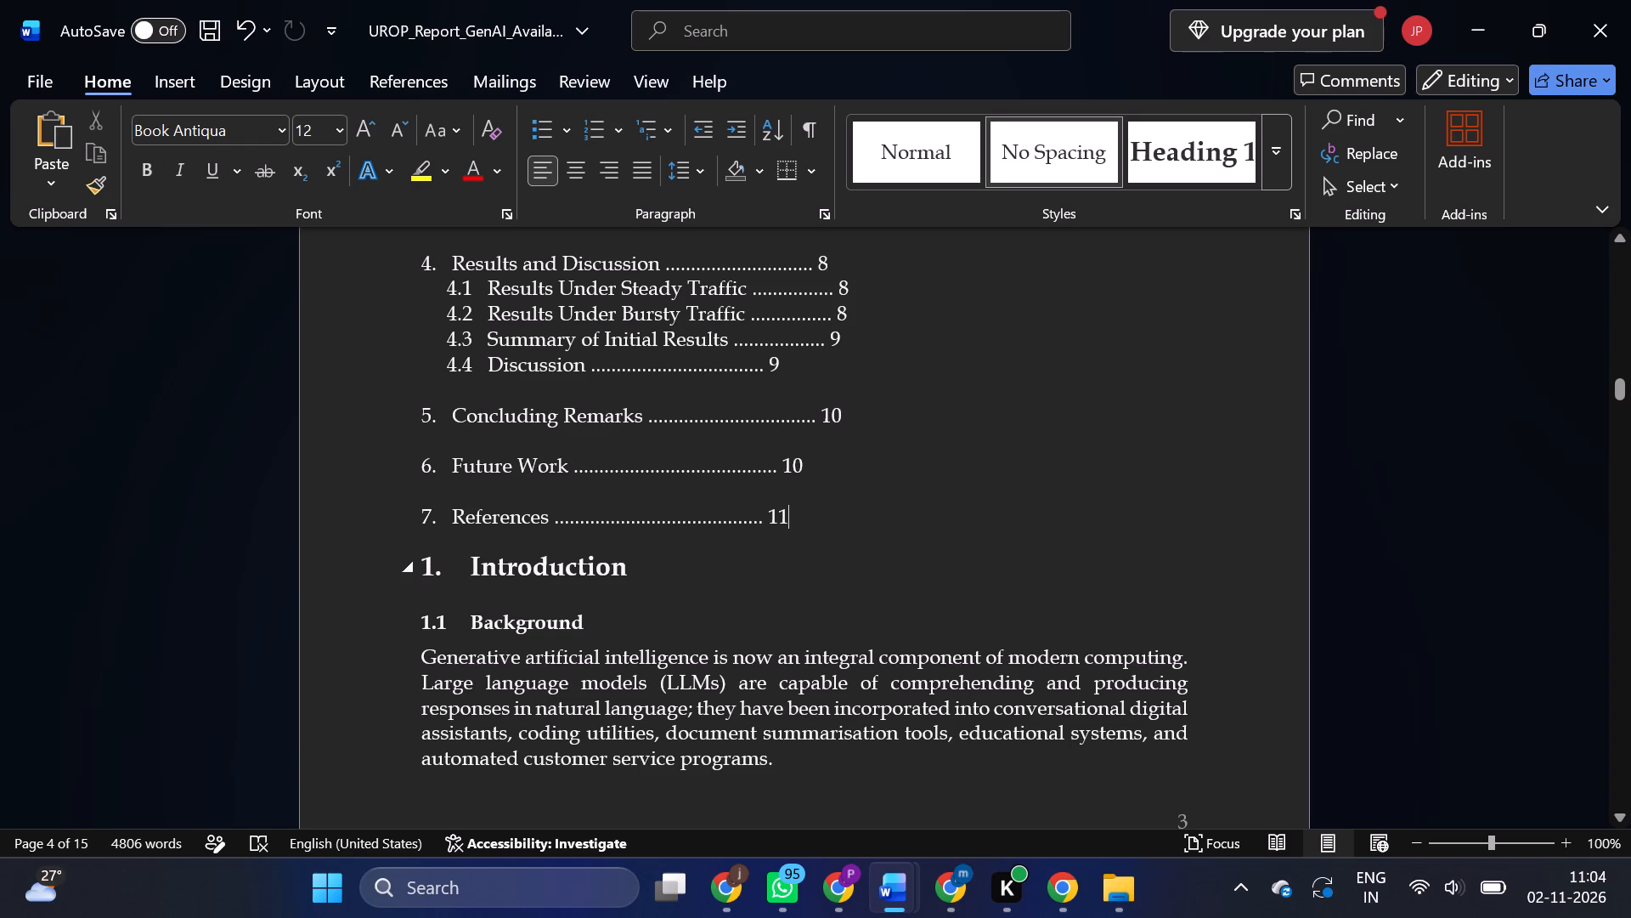
key("Return")
key("Return")
key("Return")
key("Return")
key("Return")
key("Return")
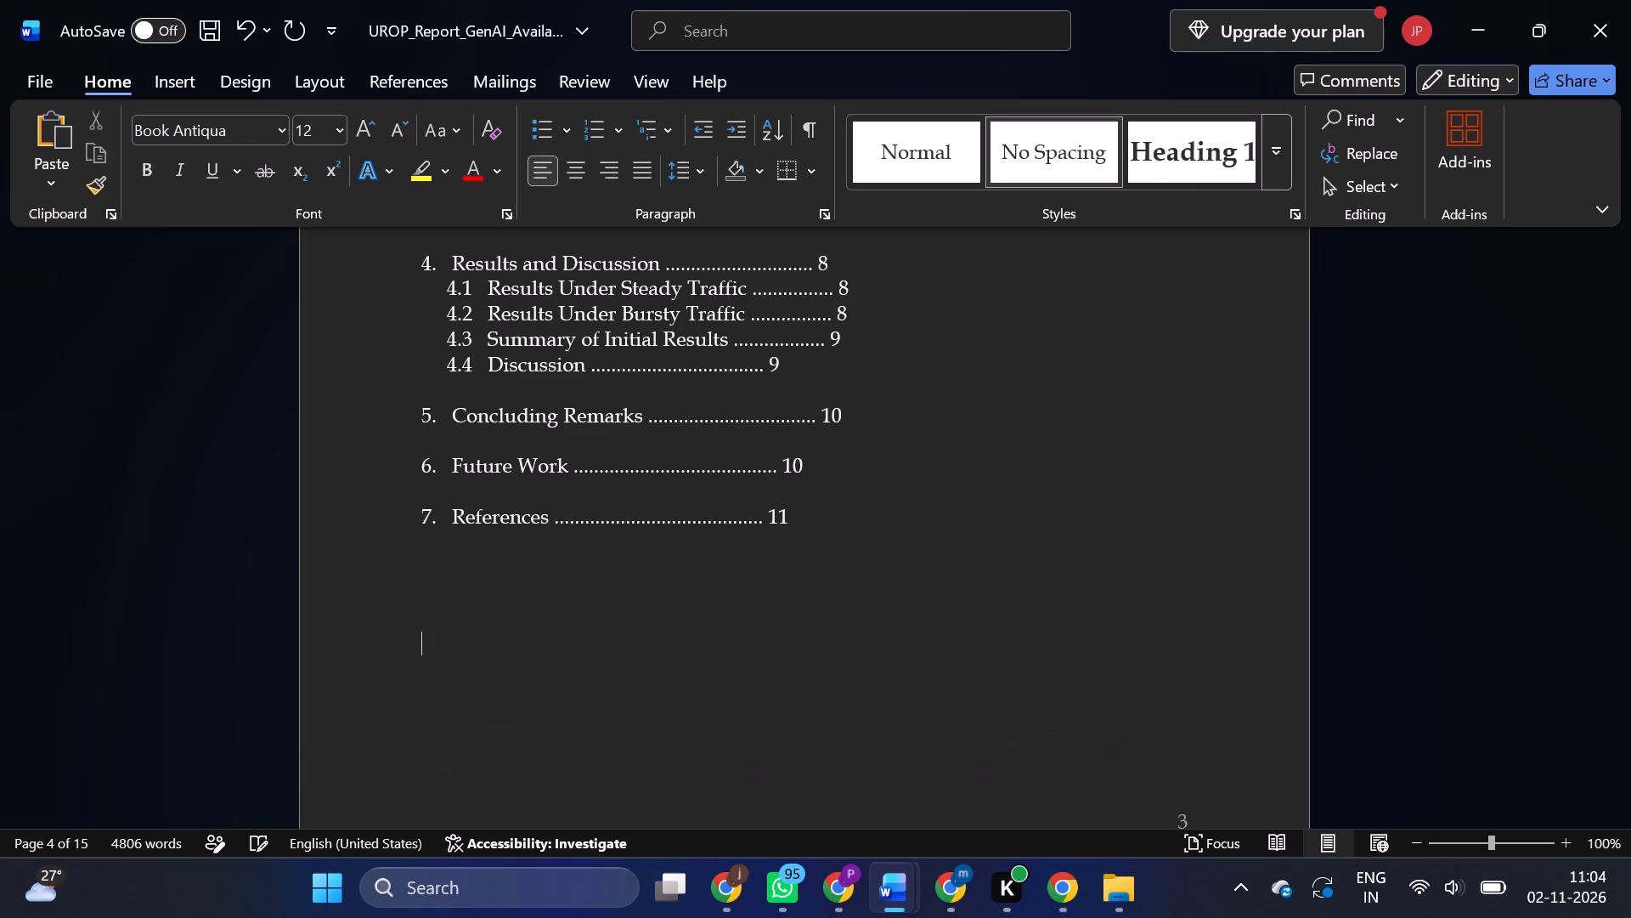
scroll(421, 562, "down", 1)
key("BackSpace")
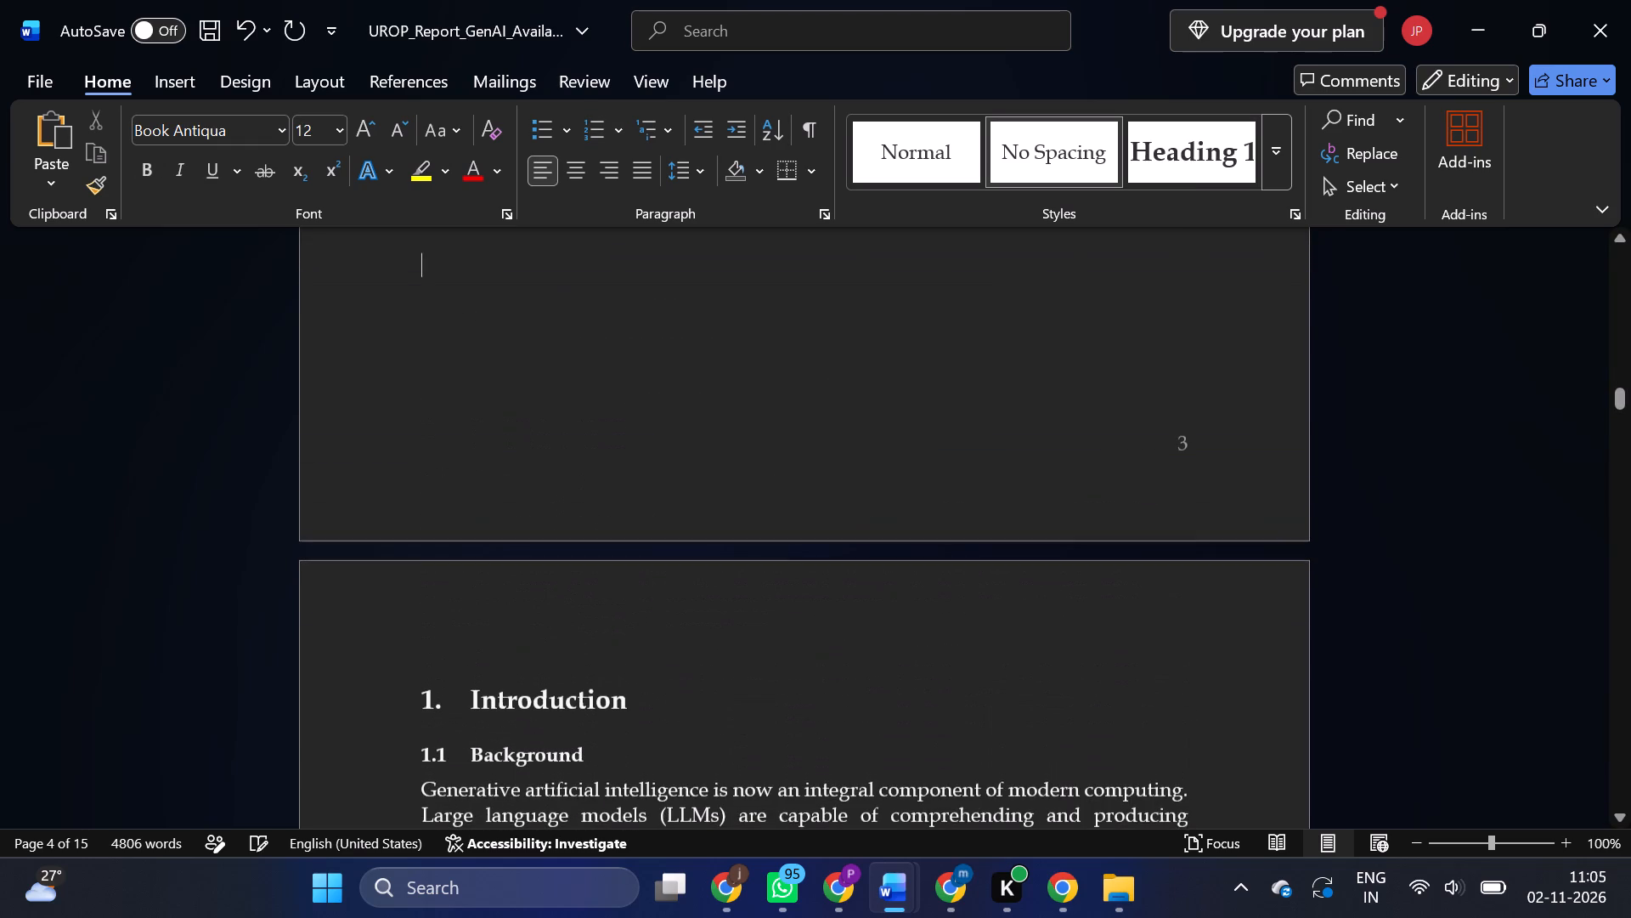
key("BackSpace")
key("Return")
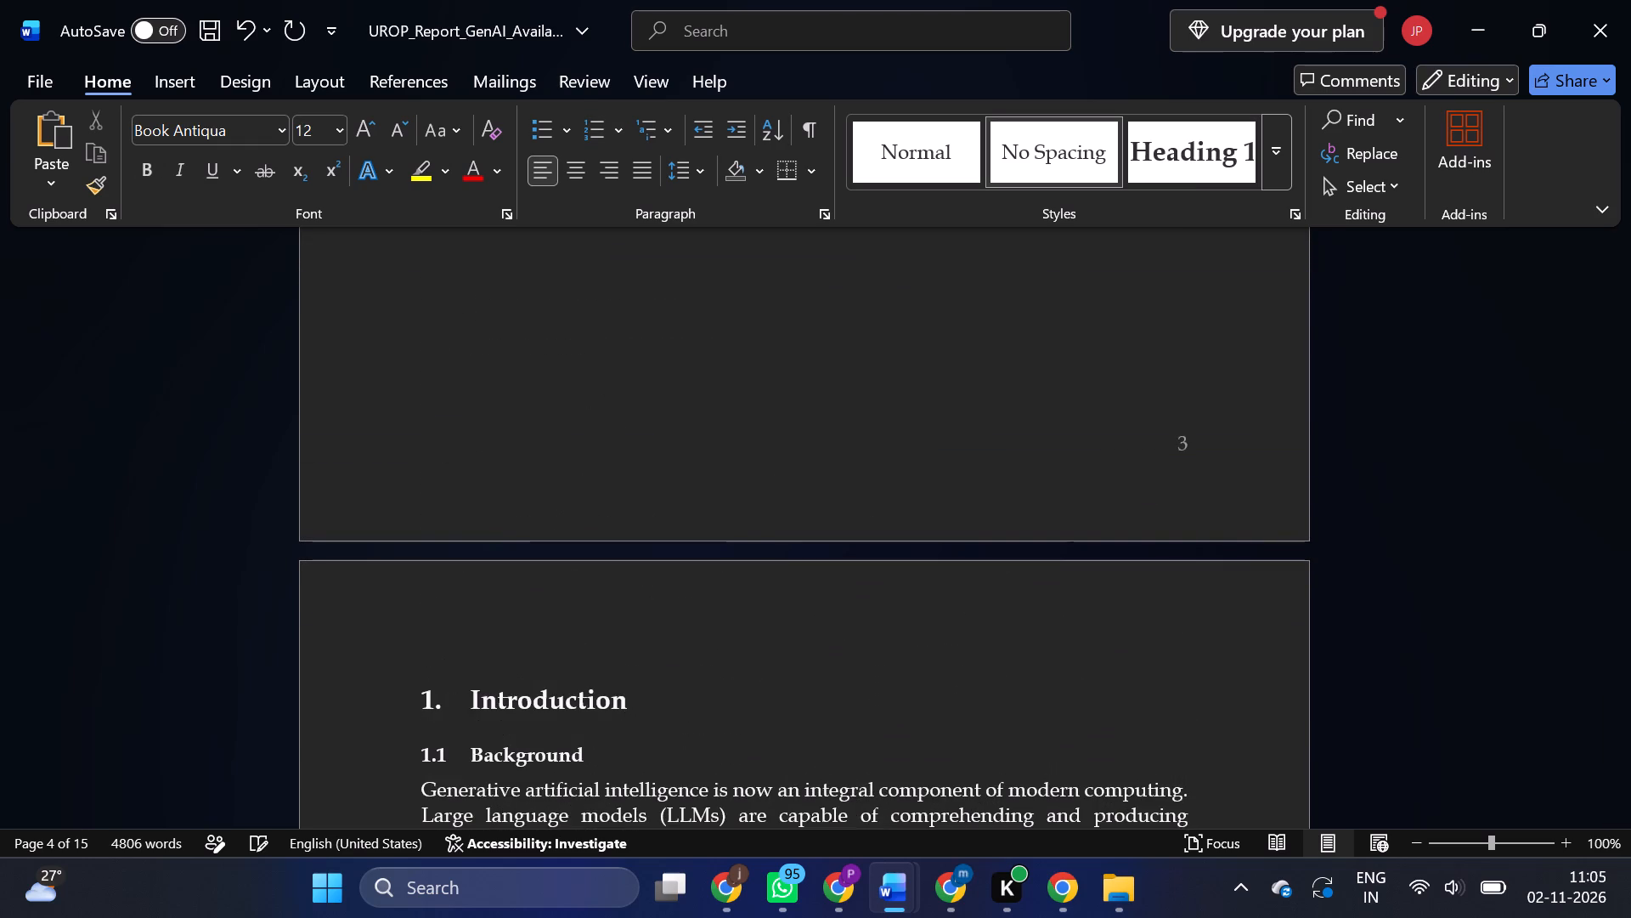
Delete the Abbreviations entry, including its line, from the Table of Contents.
scroll(421, 562, "up", 1)
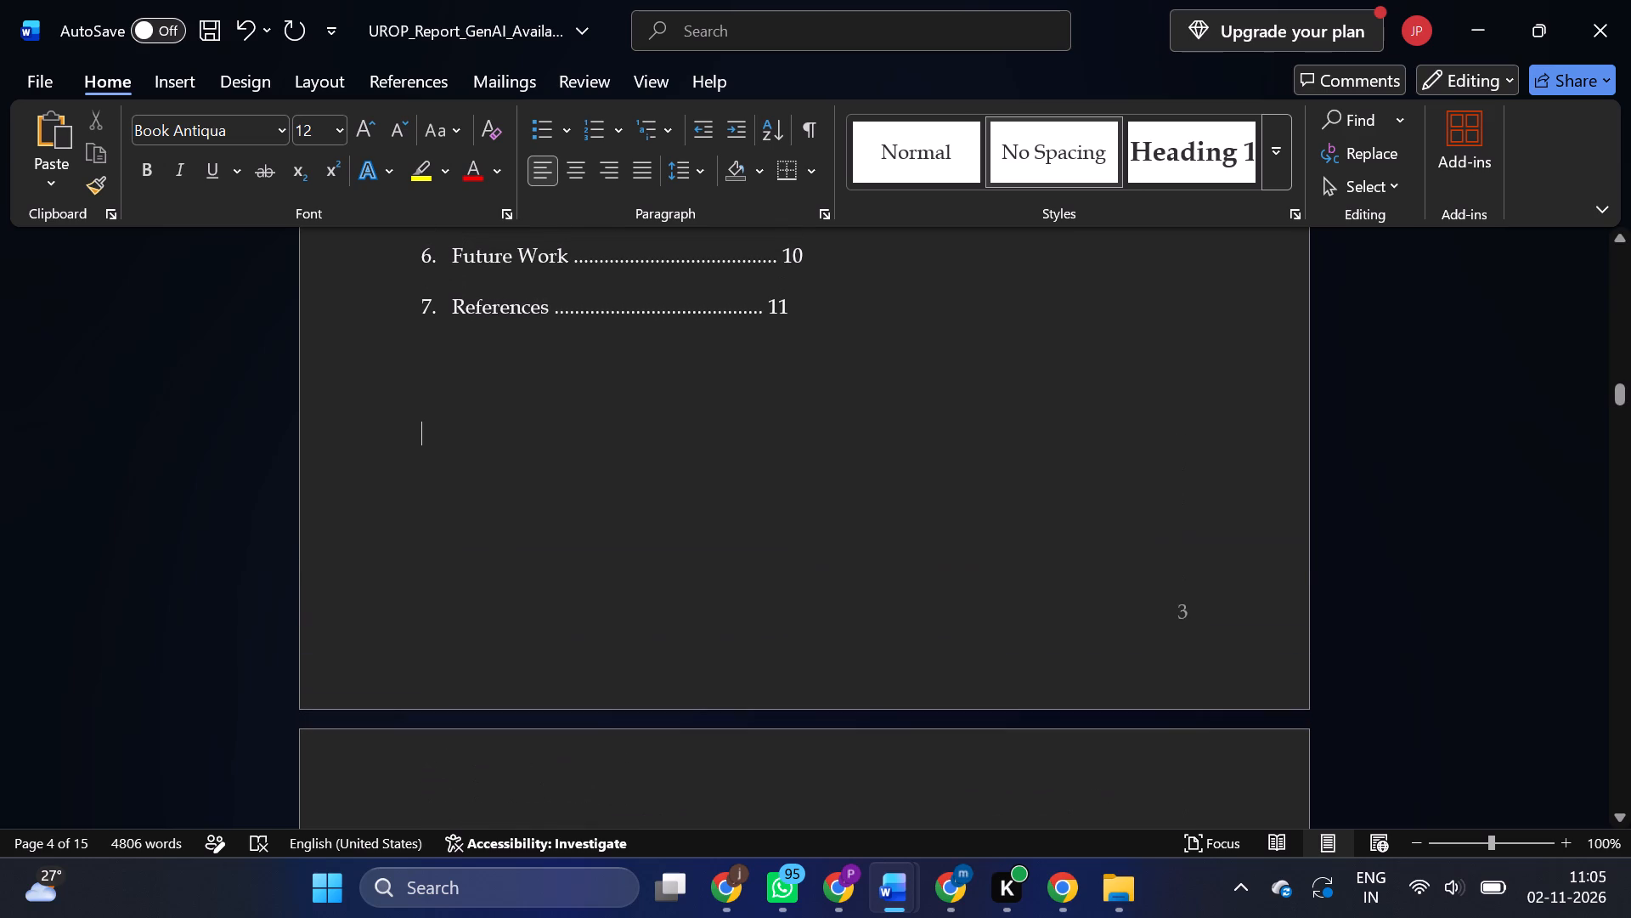
scroll(744, 566, "up", 1)
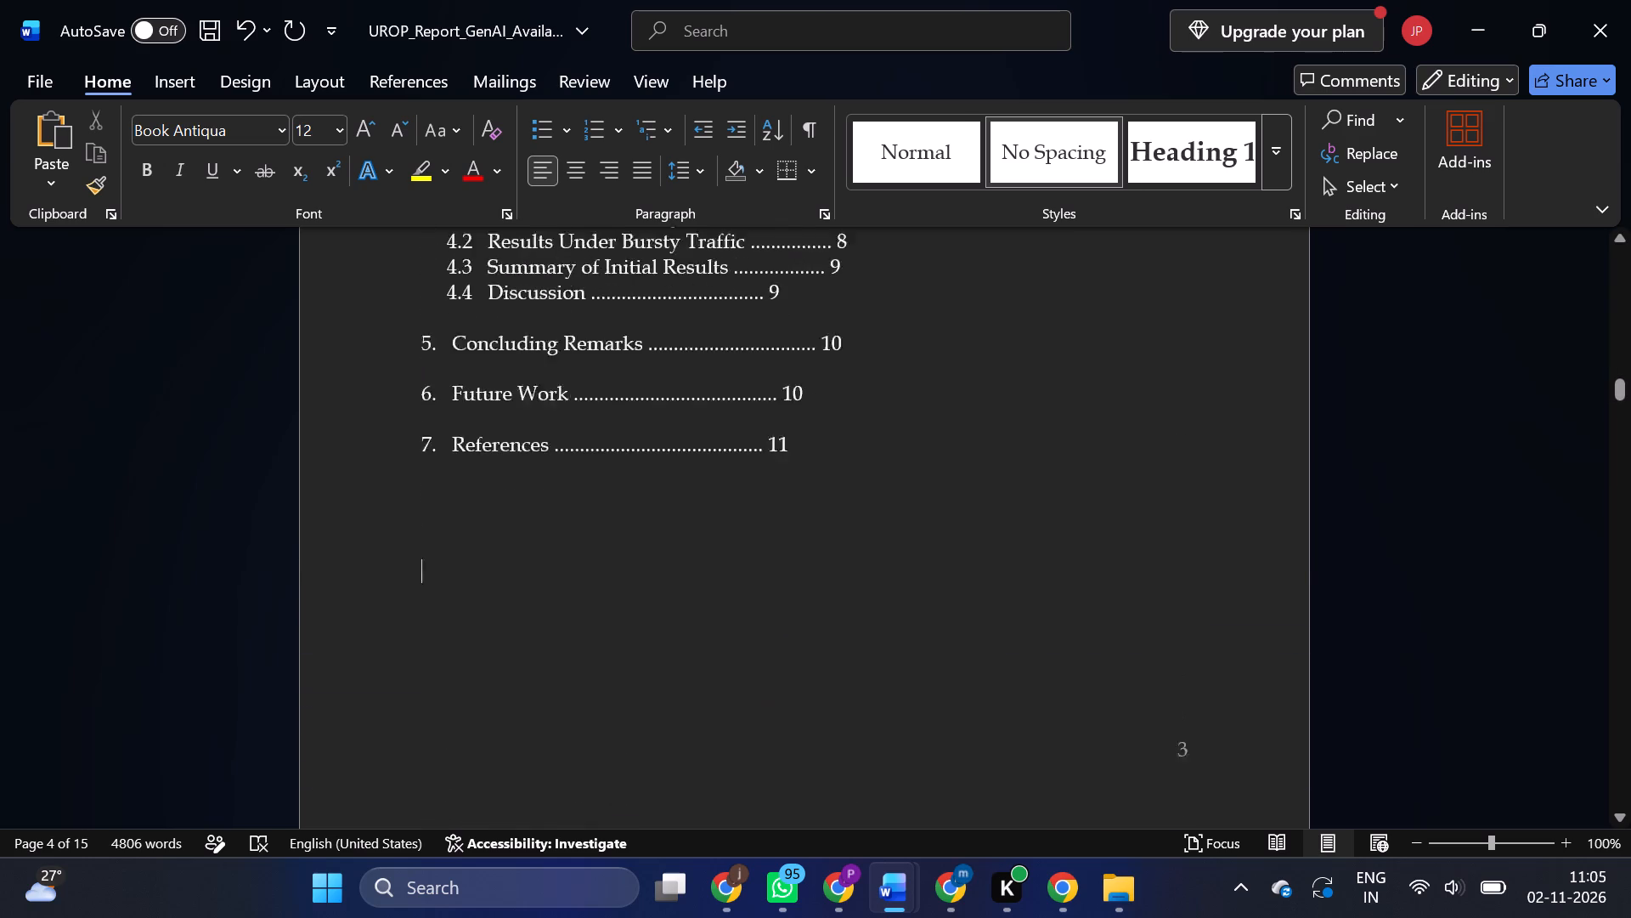
scroll(744, 566, "up", 3)
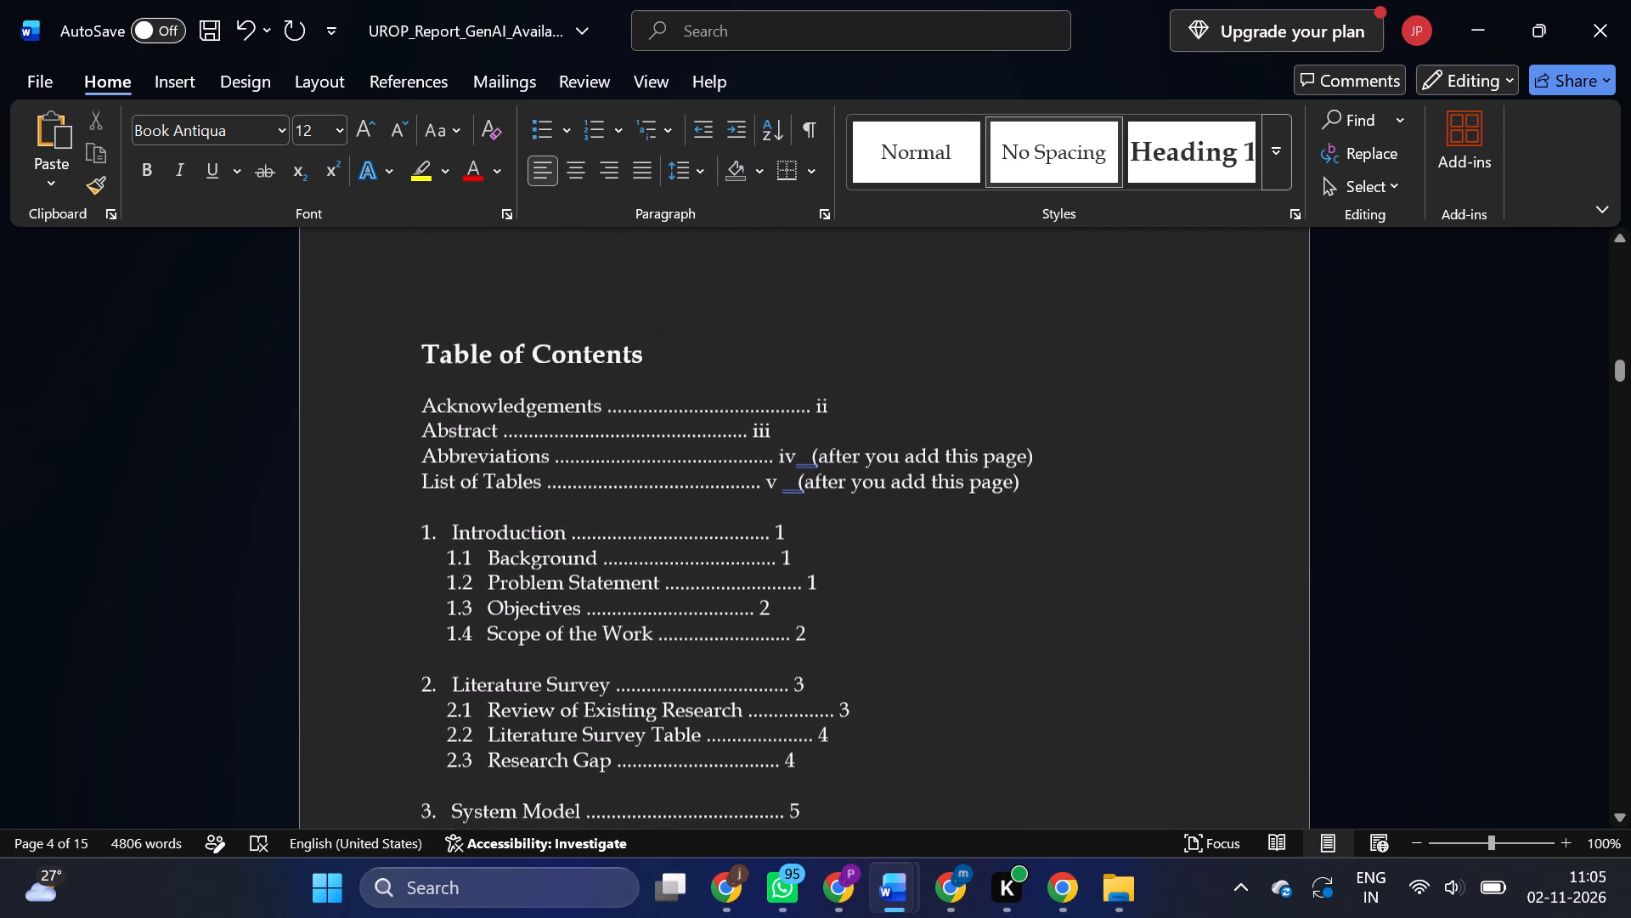
left_click(810, 463)
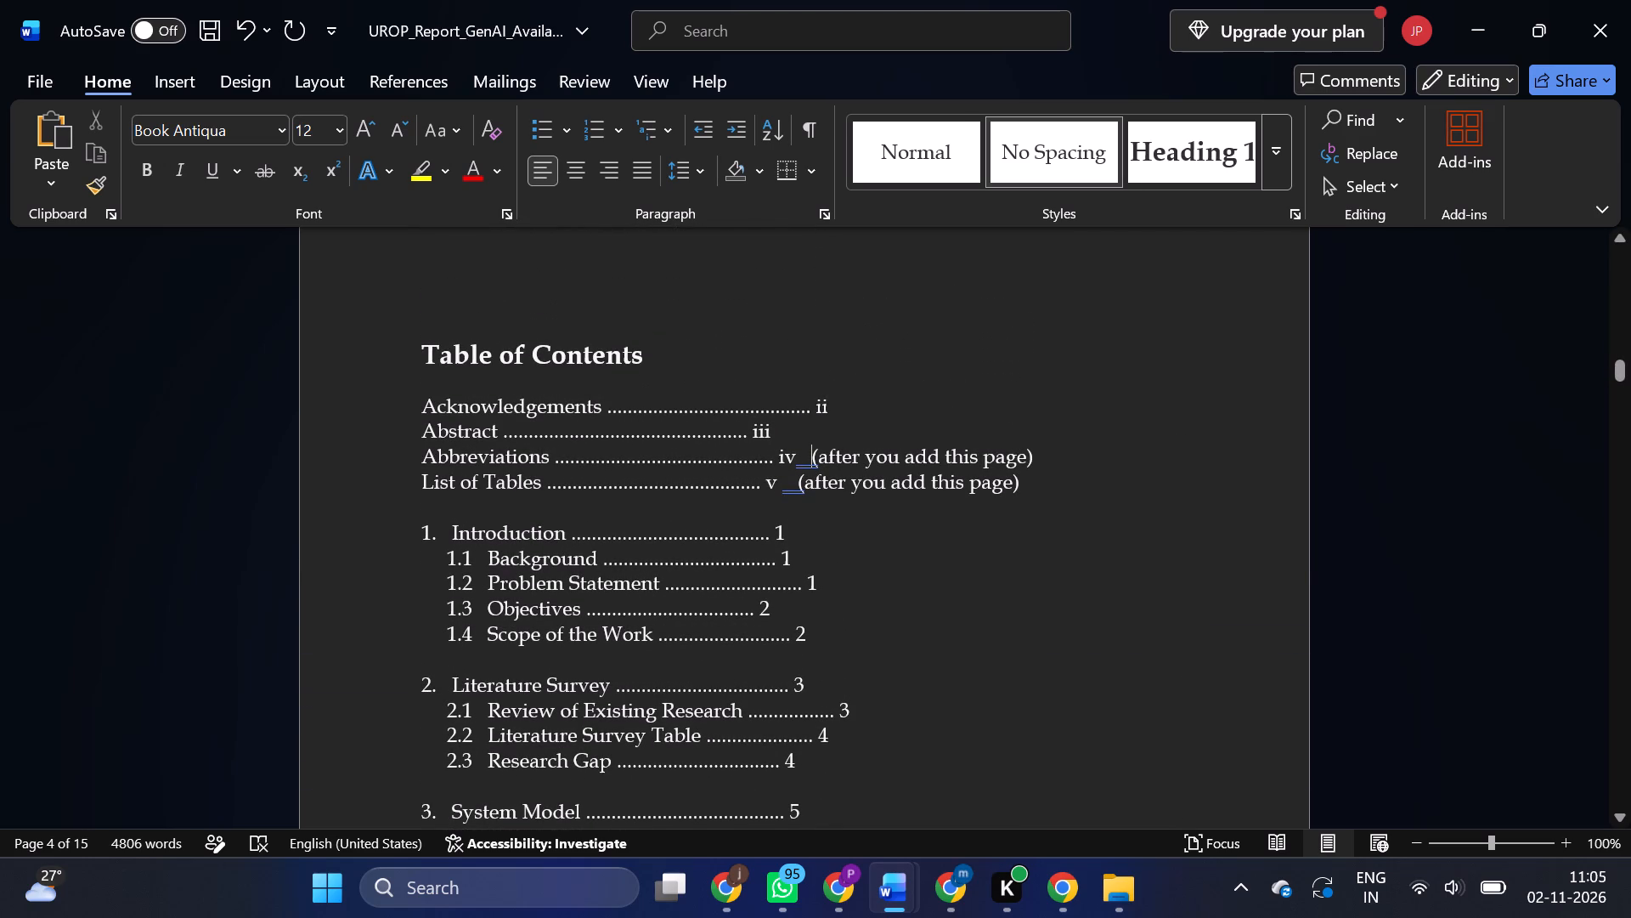
left_click_drag(409, 462, 840, 520)
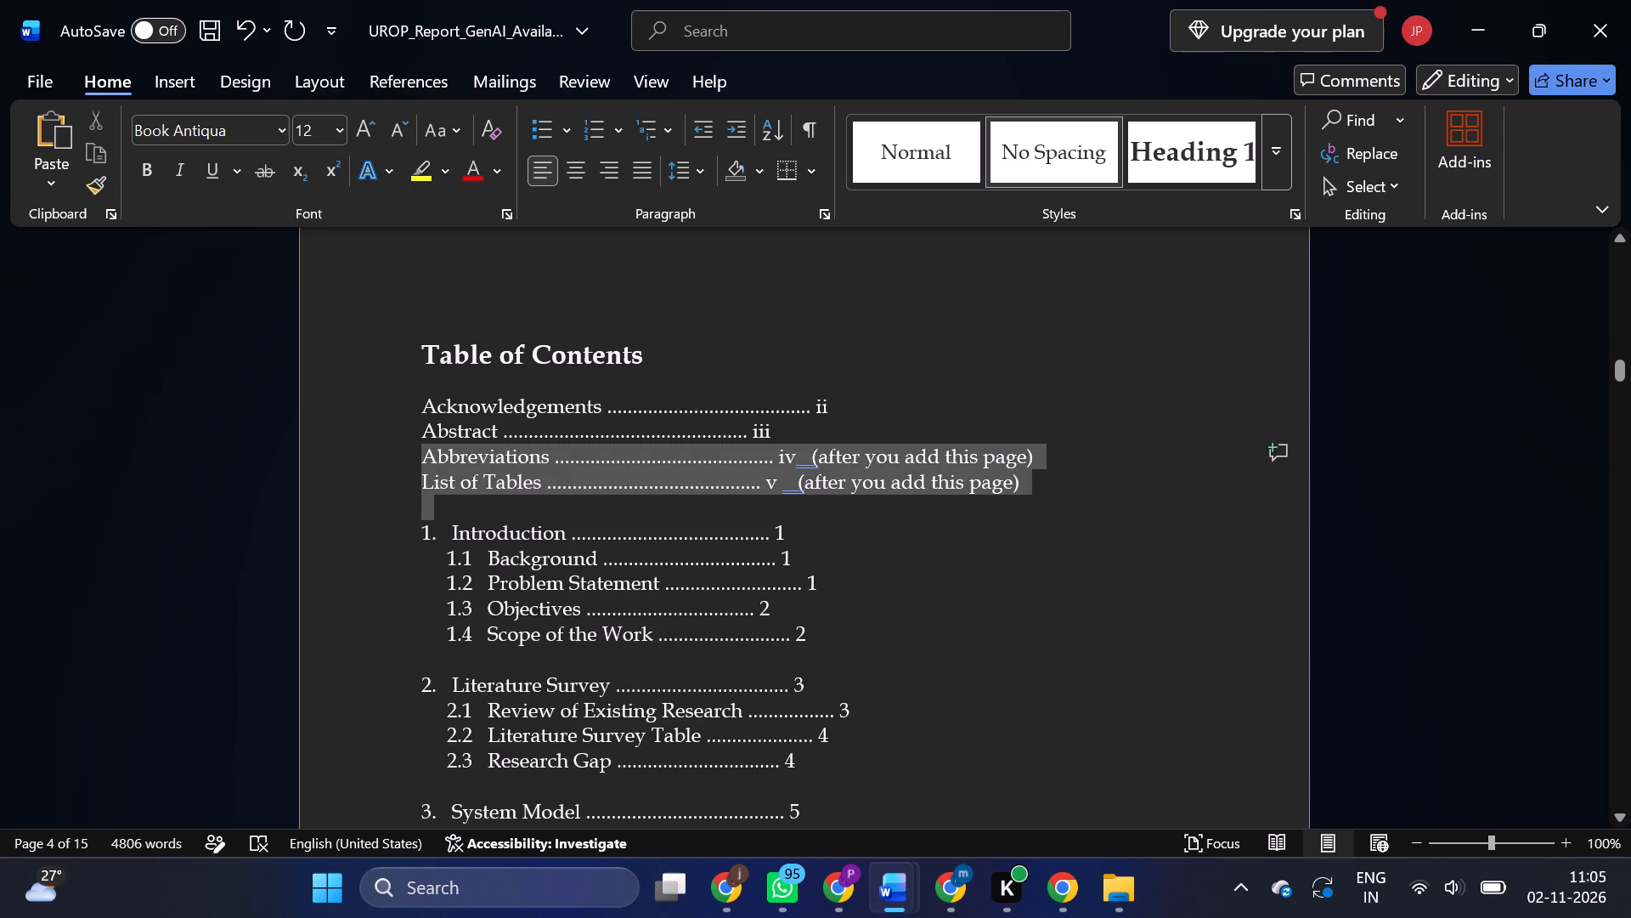
left_click_drag(840, 520, 1038, 458)
key("BackSpace")
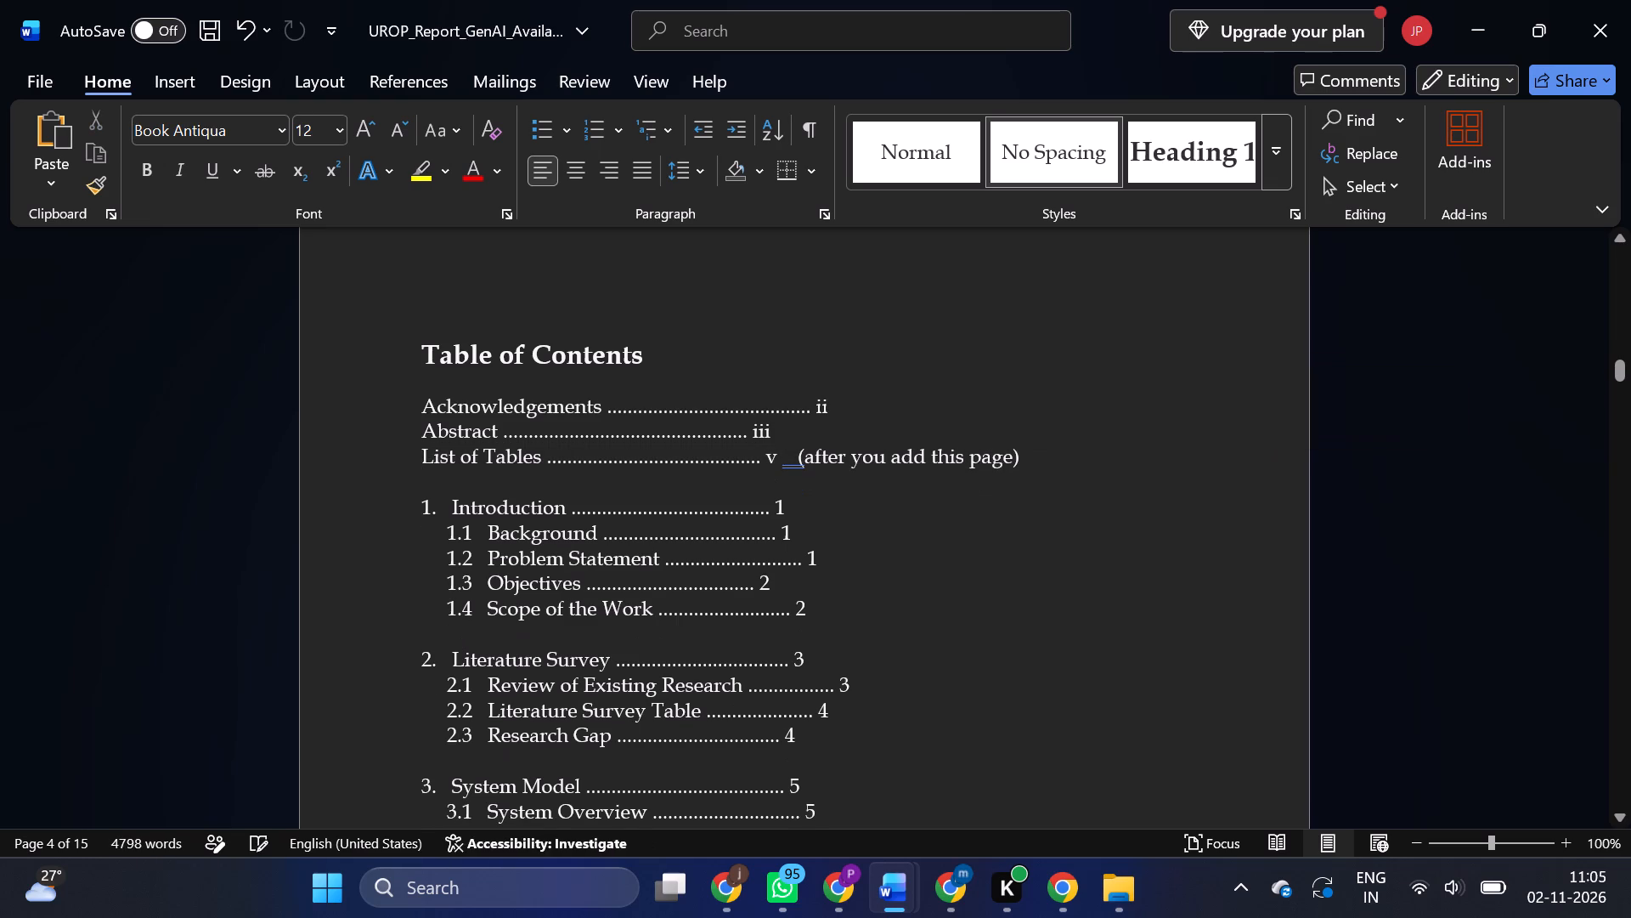
Remove the "(after you add this page)" note and the extra spaces from the List of Tables entry.
left_click_drag(793, 467, 1027, 471)
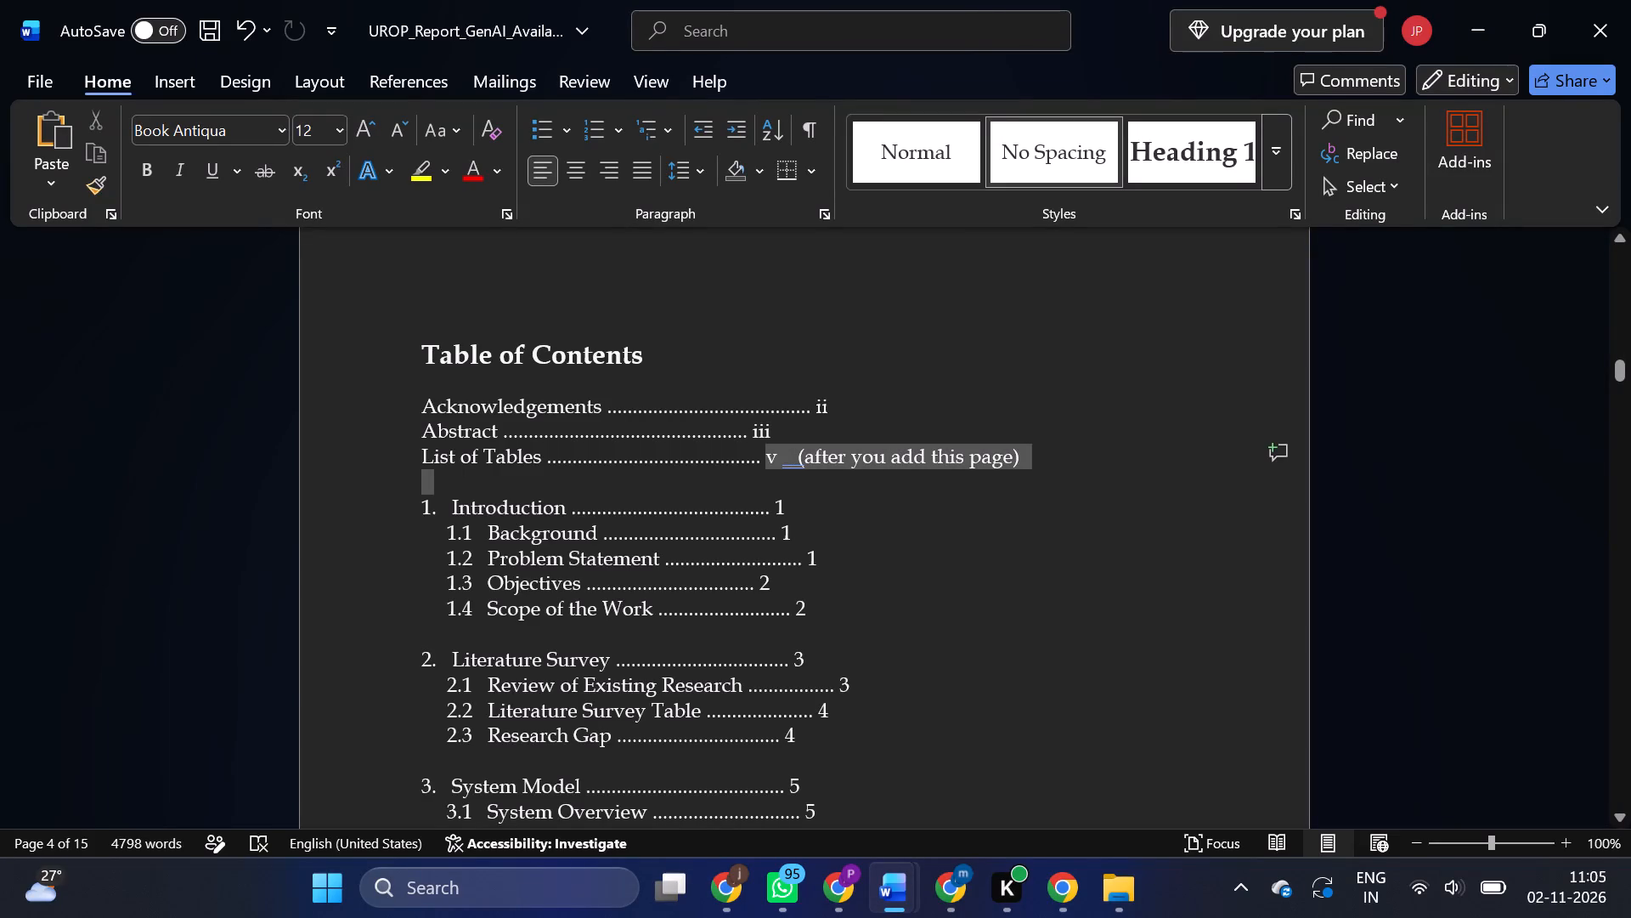
left_click_drag(1027, 471, 1022, 461)
left_click(1022, 461)
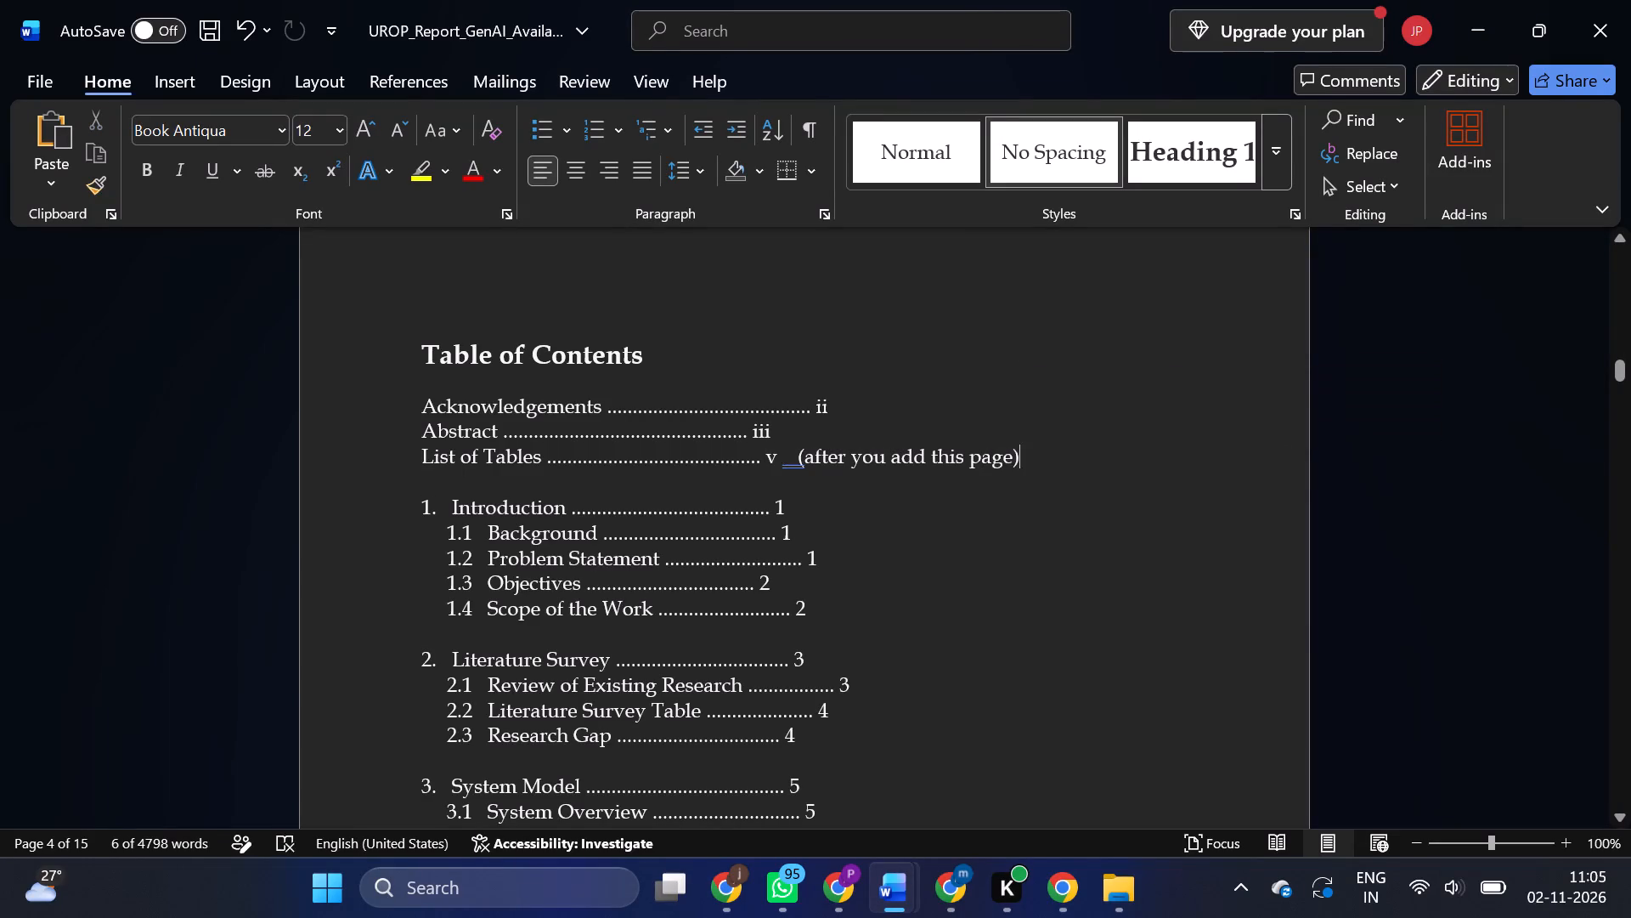
key("BackSpace")
key("BackSpace")
key("BackSpace")
key("BackSpace")
key("BackSpace")
key("BackSpace")
key("BackSpace")
key("BackSpace")
key("BackSpace")
key("BackSpace")
key("BackSpace")
key("BackSpace")
key("BackSpace")
key("BackSpace")
key("BackSpace")
key("BackSpace")
key("BackSpace")
key("BackSpace")
key("BackSpace")
key("BackSpace")
key("BackSpace")
key("BackSpace")
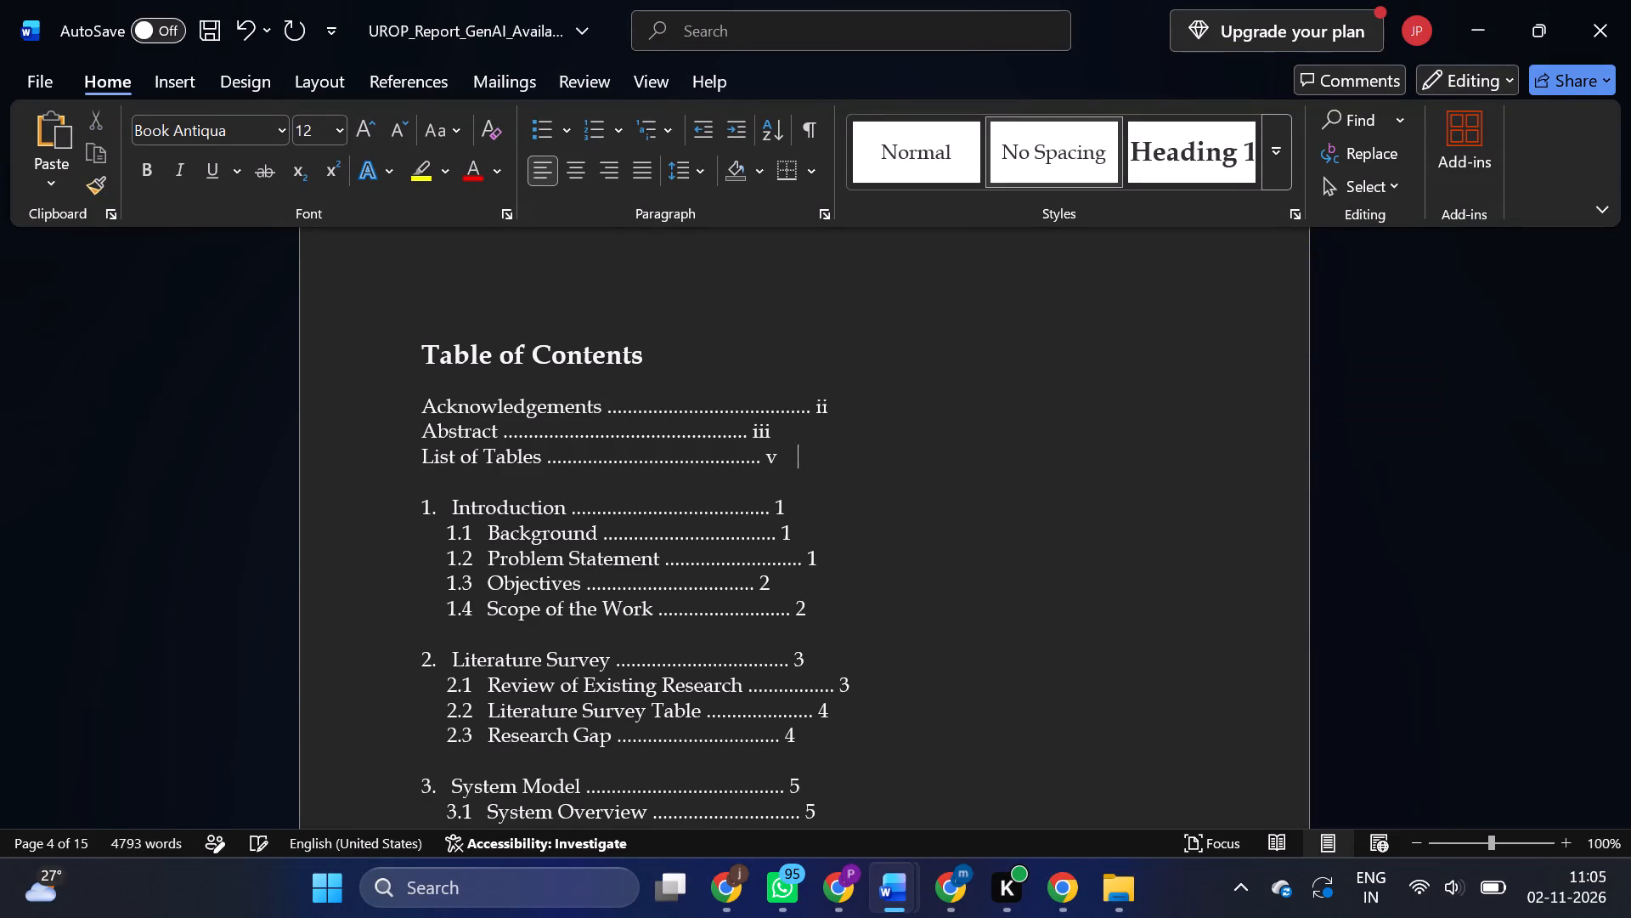
key("BackSpace")
key("BackSpace")
key("BackSpace")
key("BackSpace")
Change the List of Tables page number to iv.
key("Left")
key("i")
Insert a break before the Introduction heading so that it starts on a new page after the Table of Contents.
scroll(1160, 649, "down", 2)
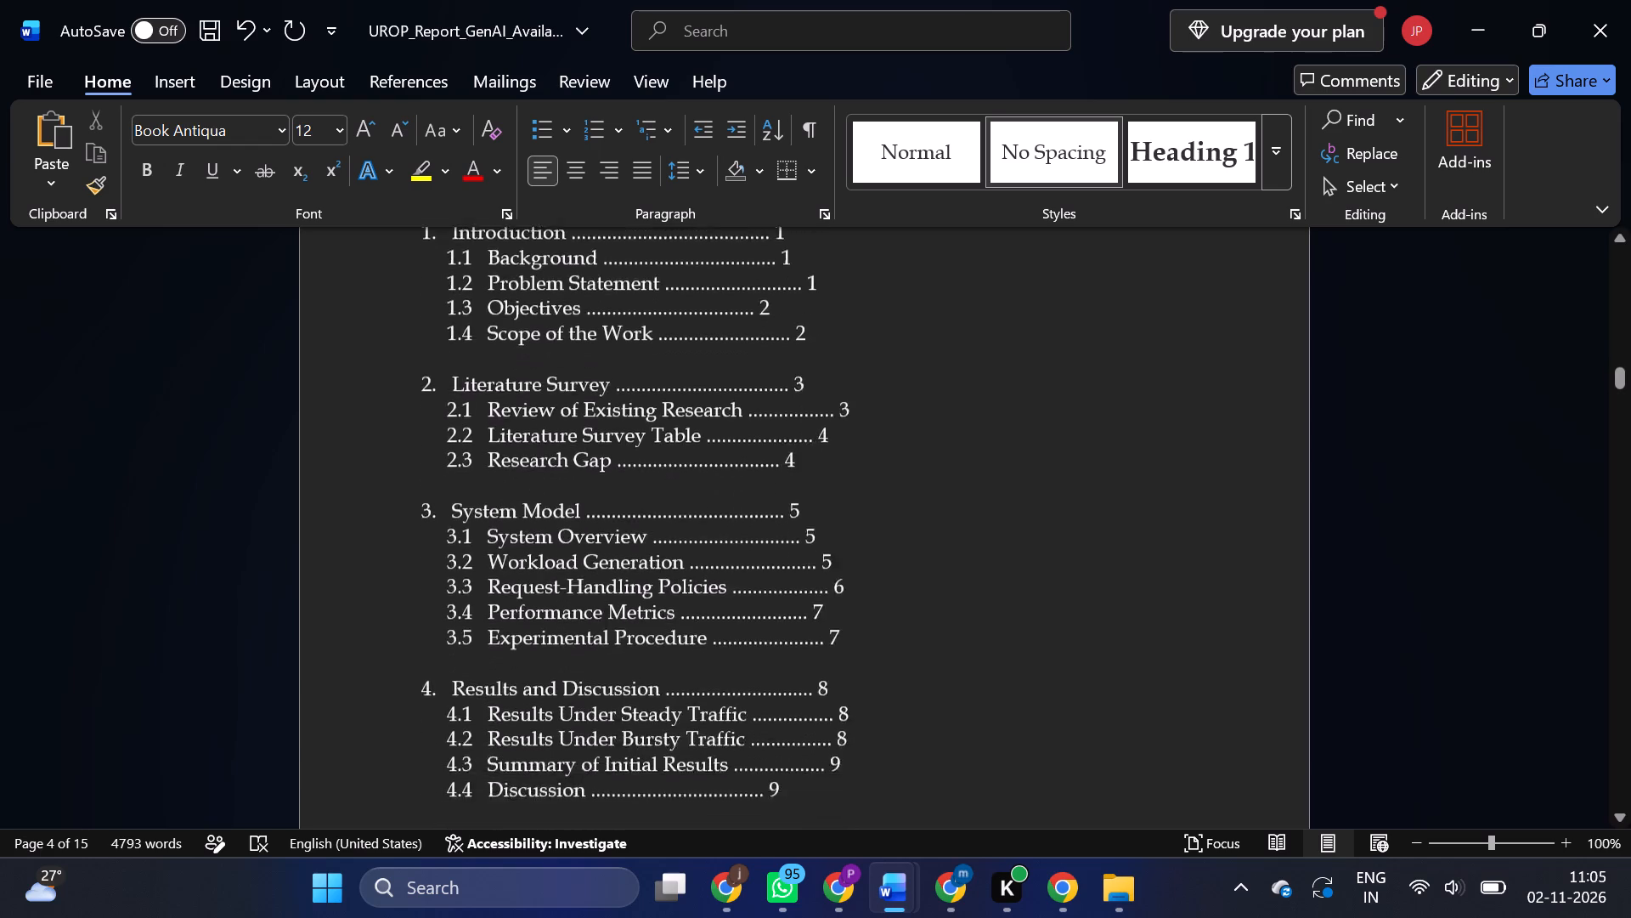
scroll(1160, 649, "down", 2)
scroll(1160, 649, "up", 3)
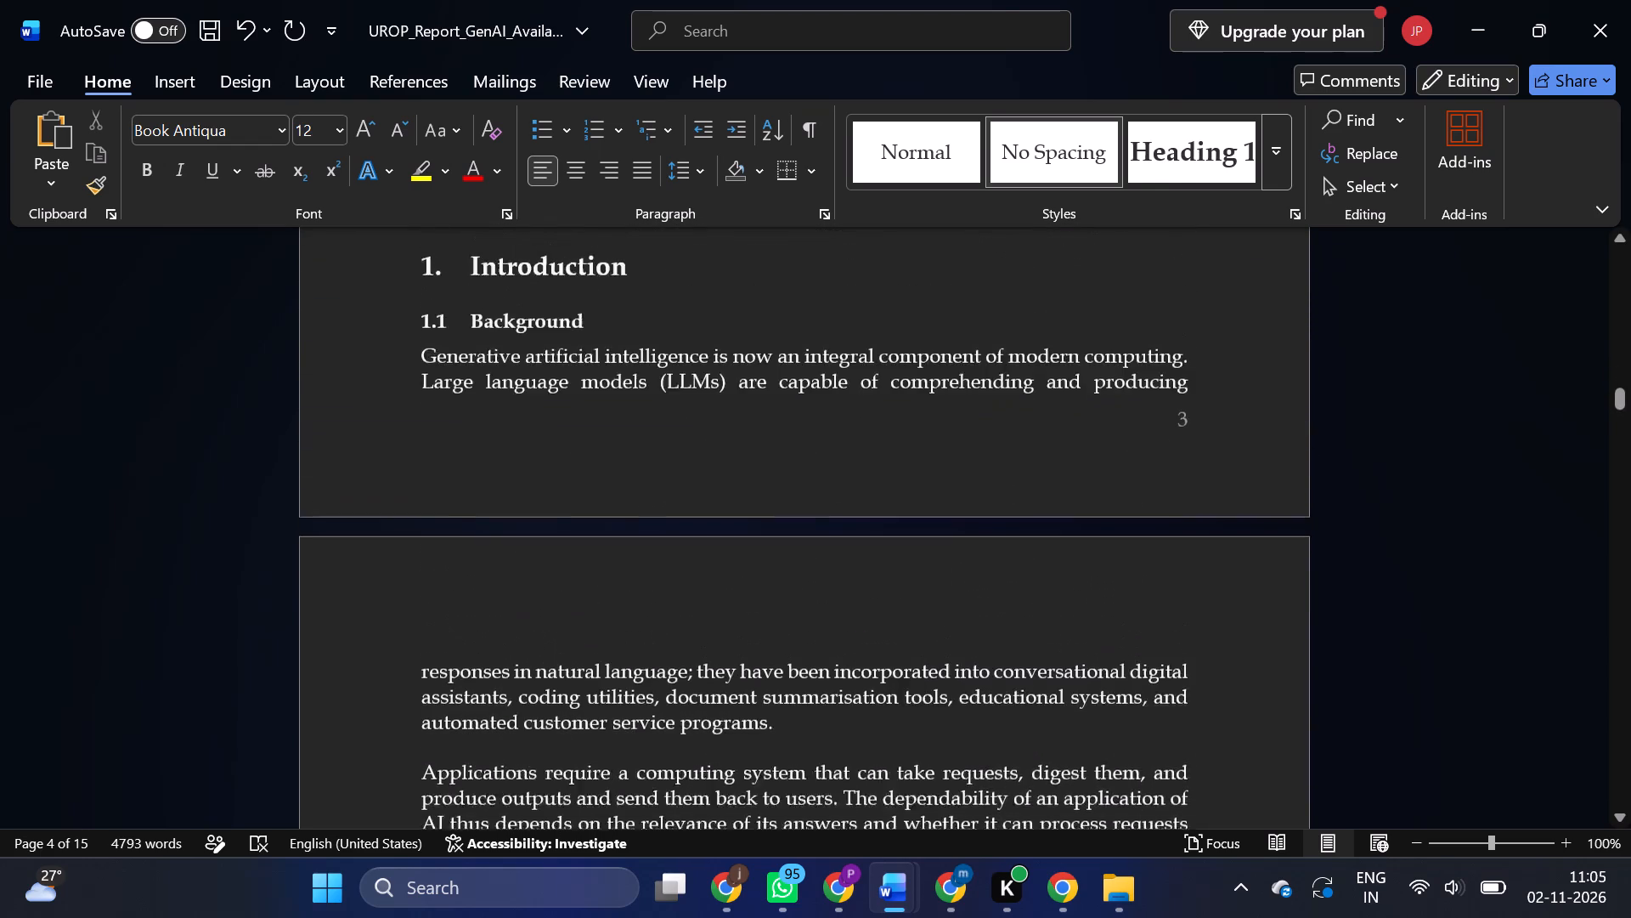
scroll(1160, 649, "up", 1)
left_click(425, 392)
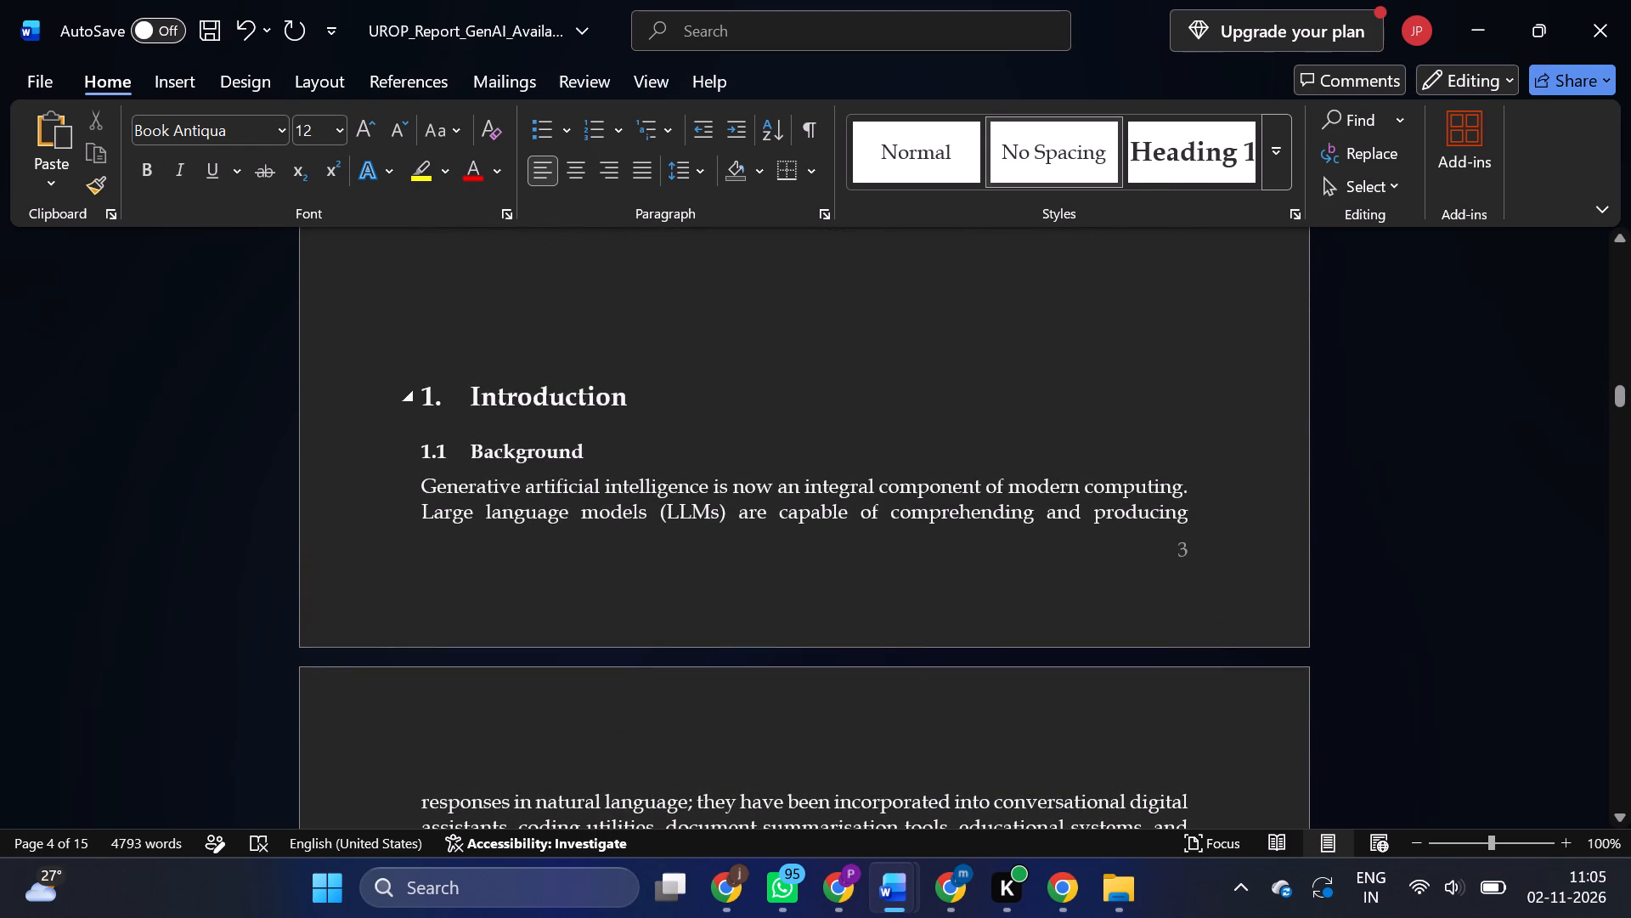
key("Return")
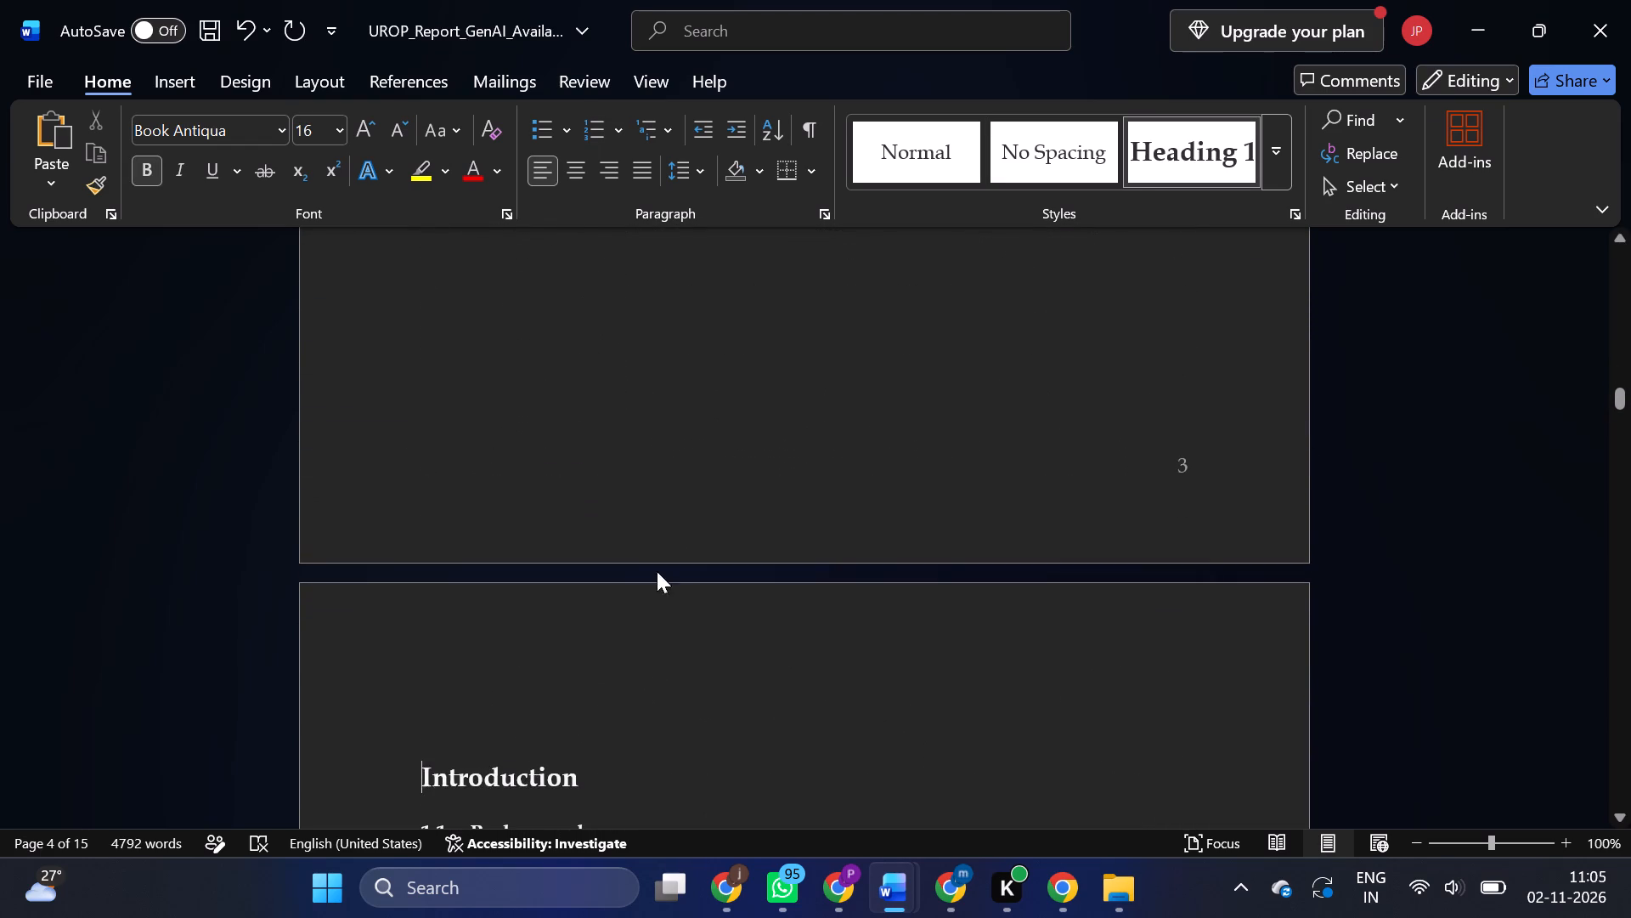
Review the report's layout from the Introduction chapter back to the title page, then the Acknowledgements and Abstract pages.
scroll(676, 593, "down", 4)
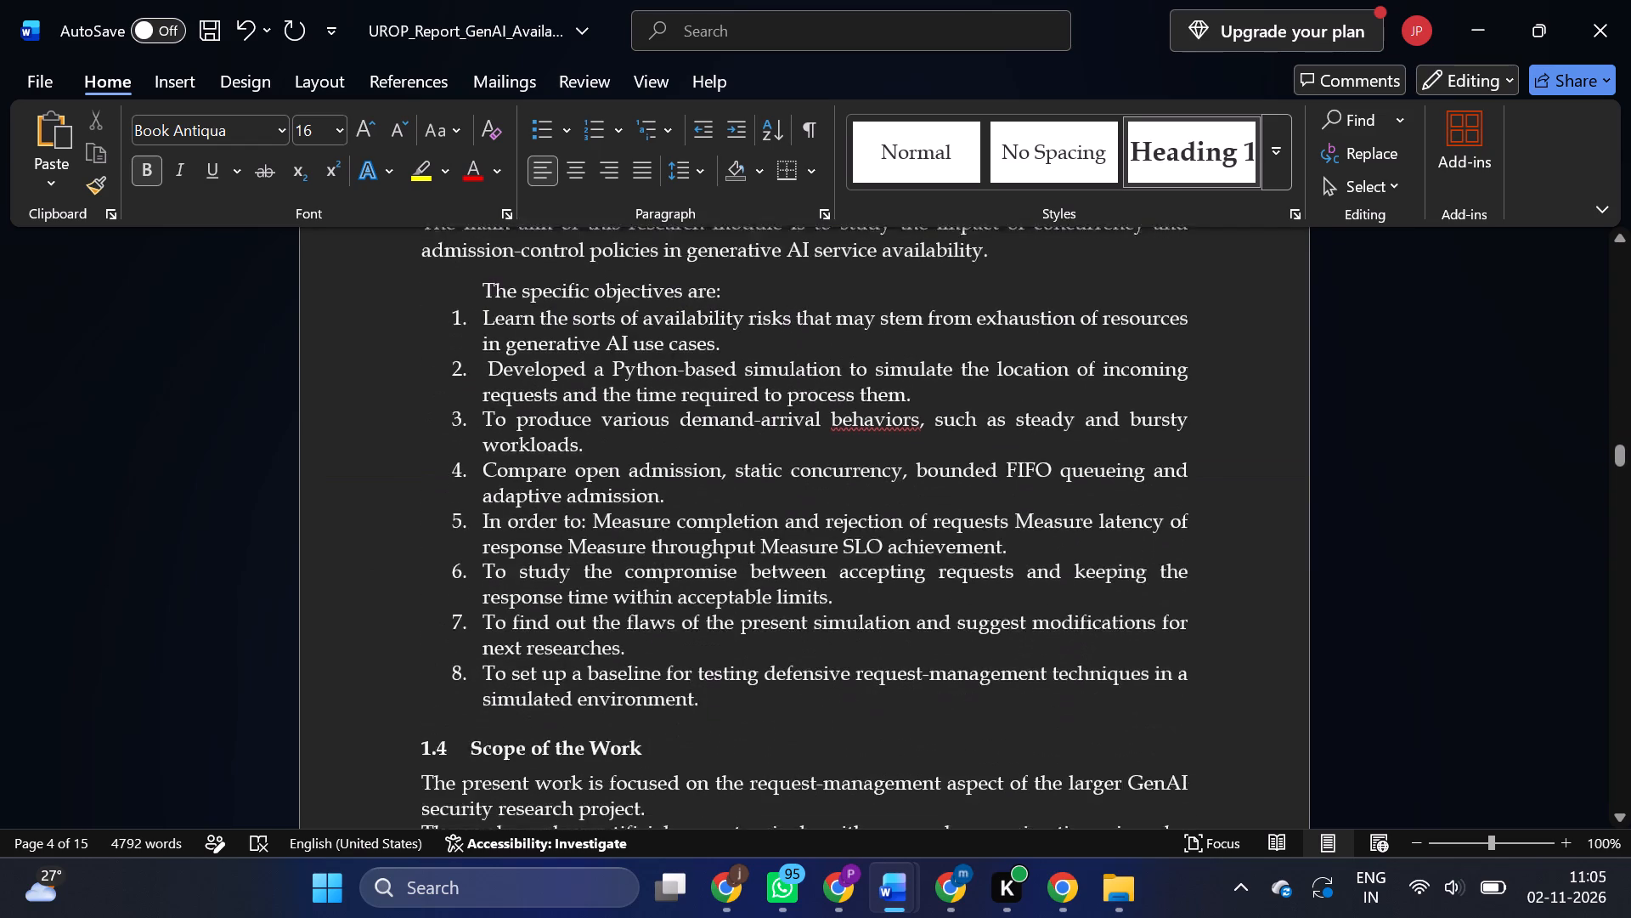
scroll(676, 593, "up", 4)
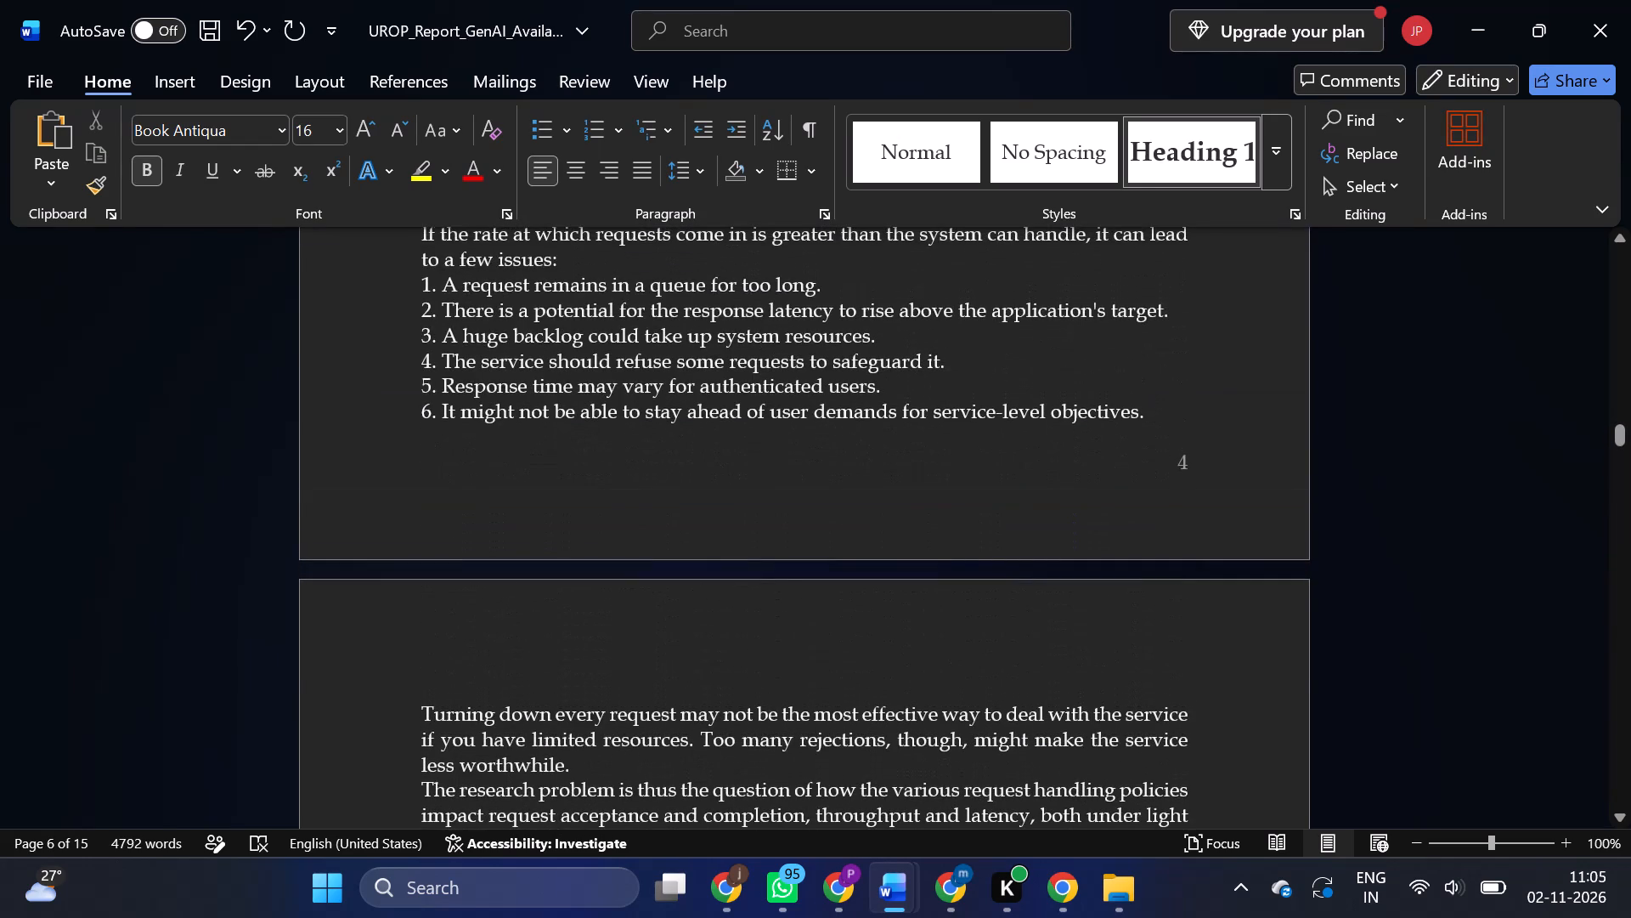
scroll(676, 593, "up", 4)
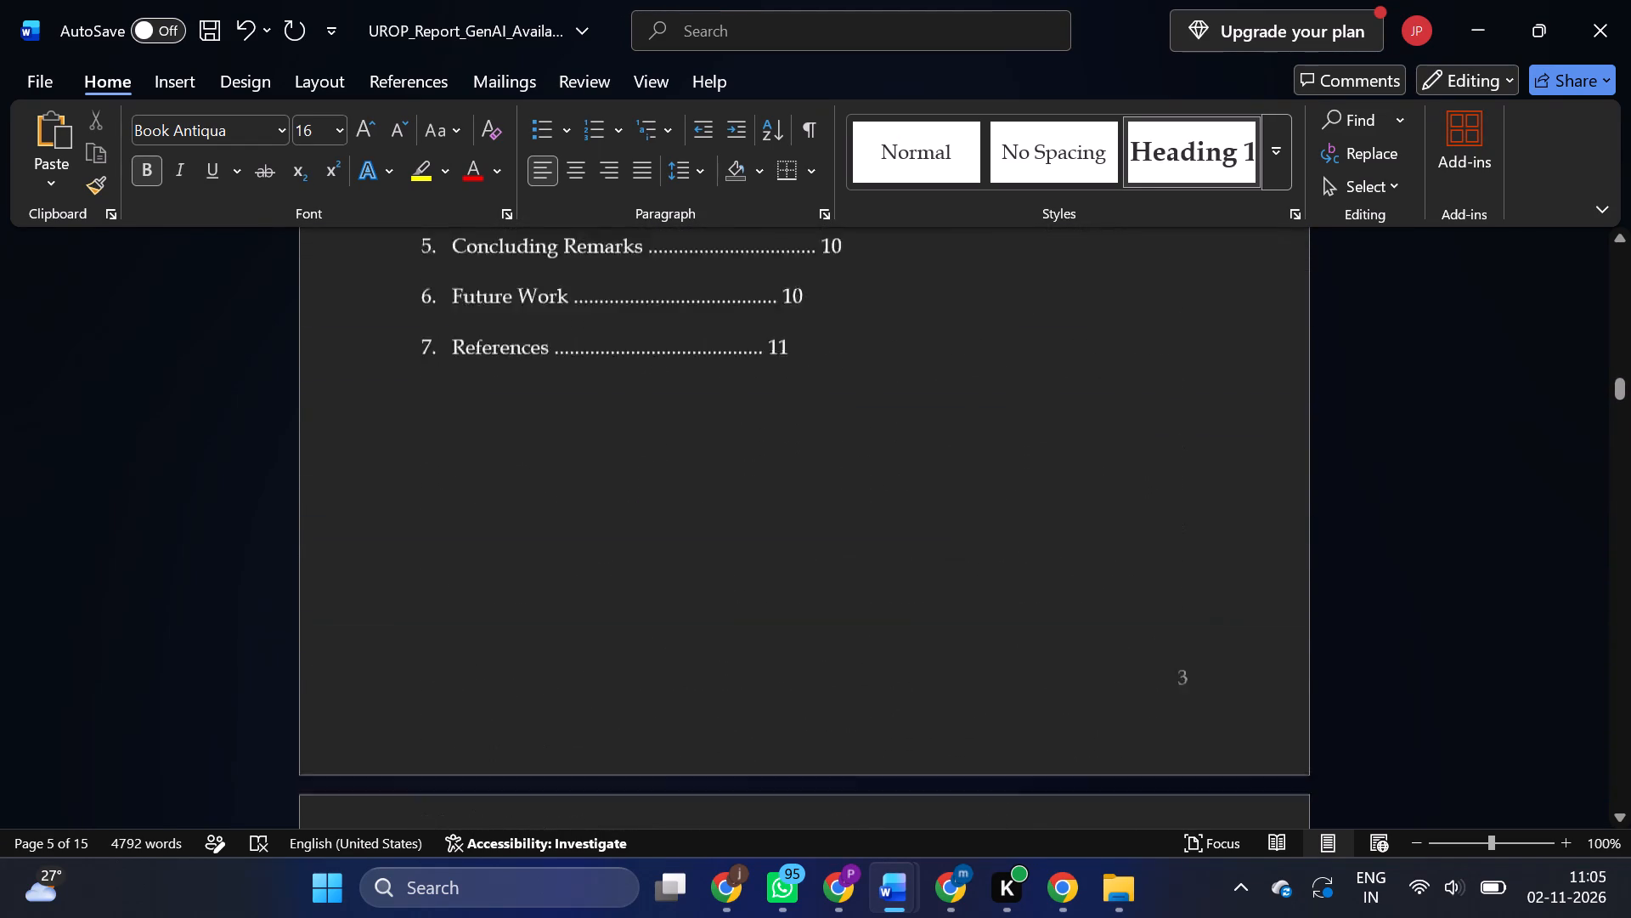
scroll(676, 593, "up", 4)
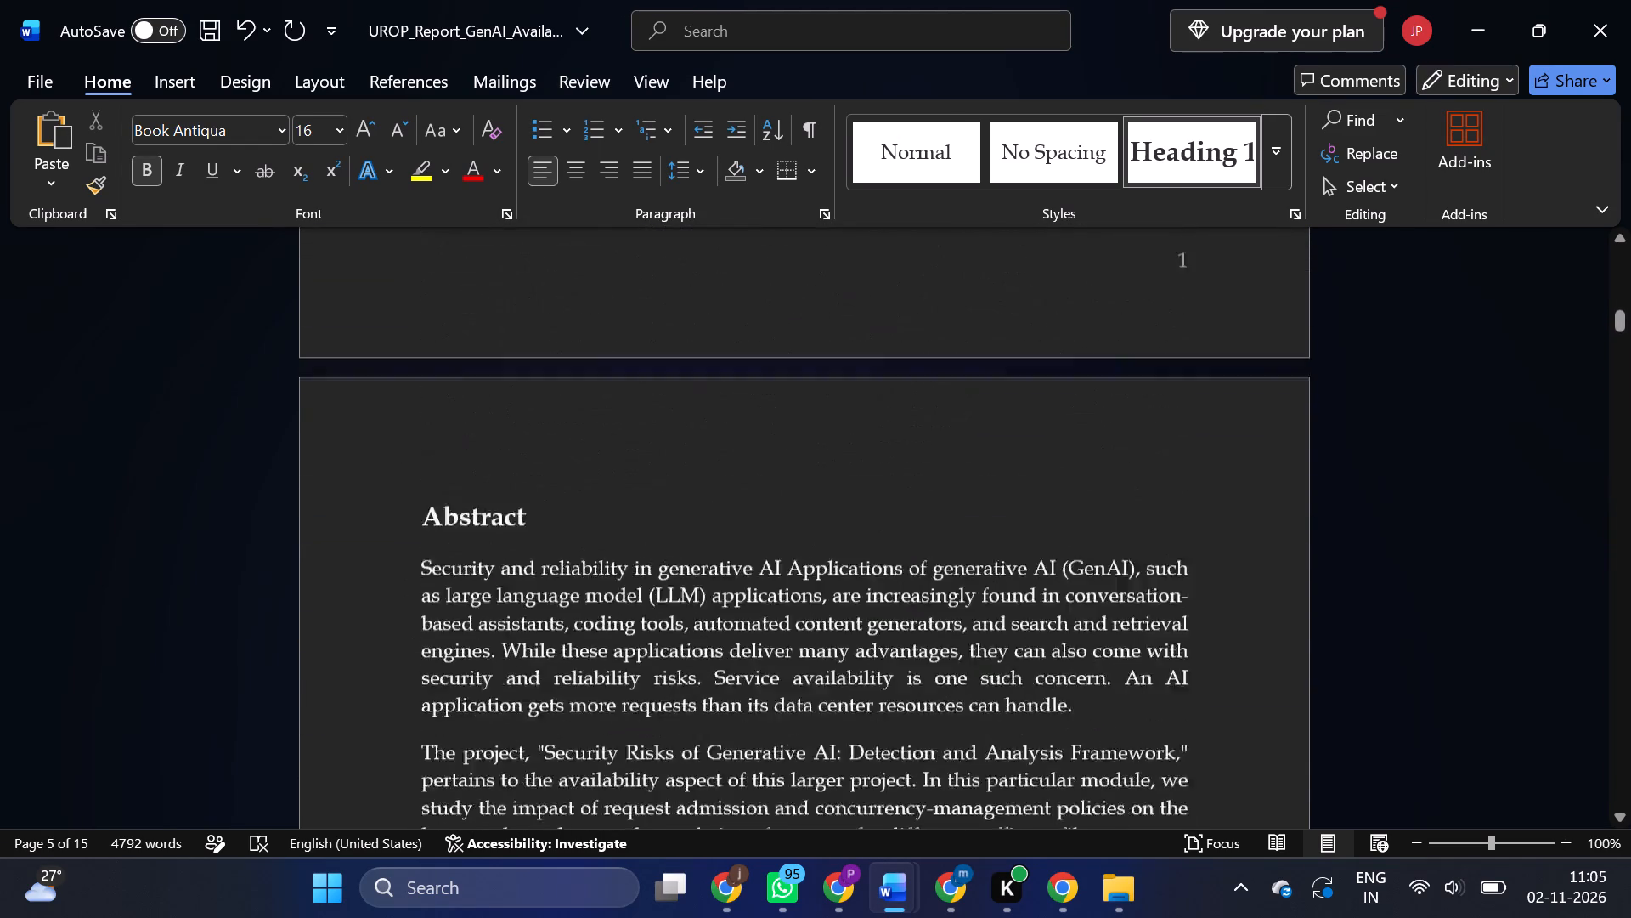
scroll(676, 593, "up", 5)
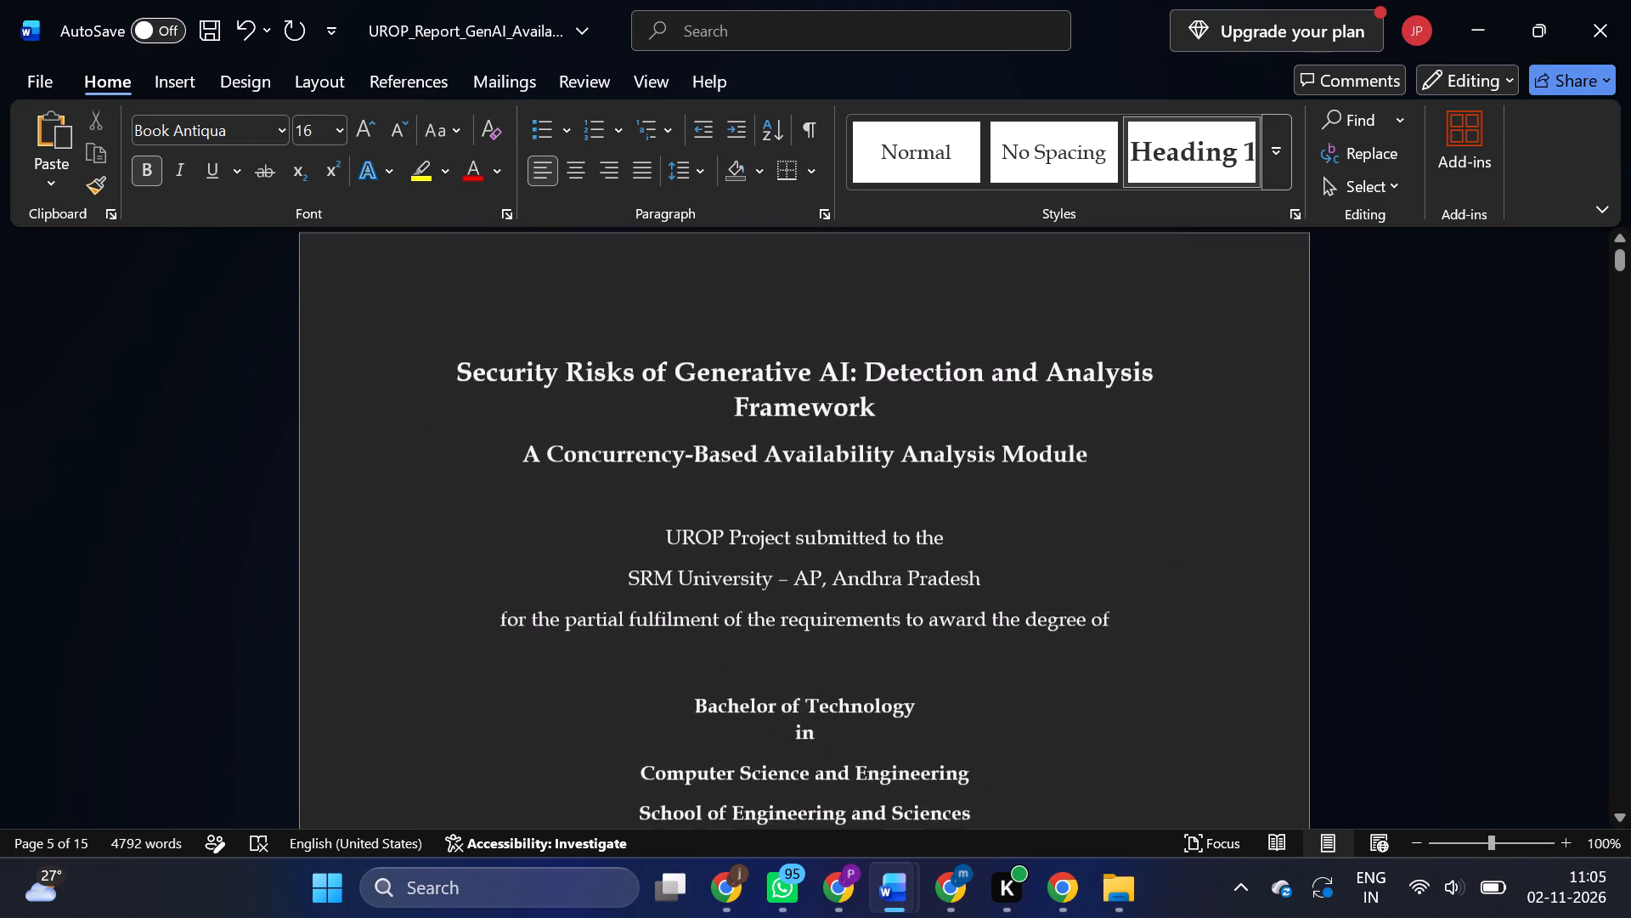
scroll(676, 593, "up", 8)
scroll(676, 593, "down", 4)
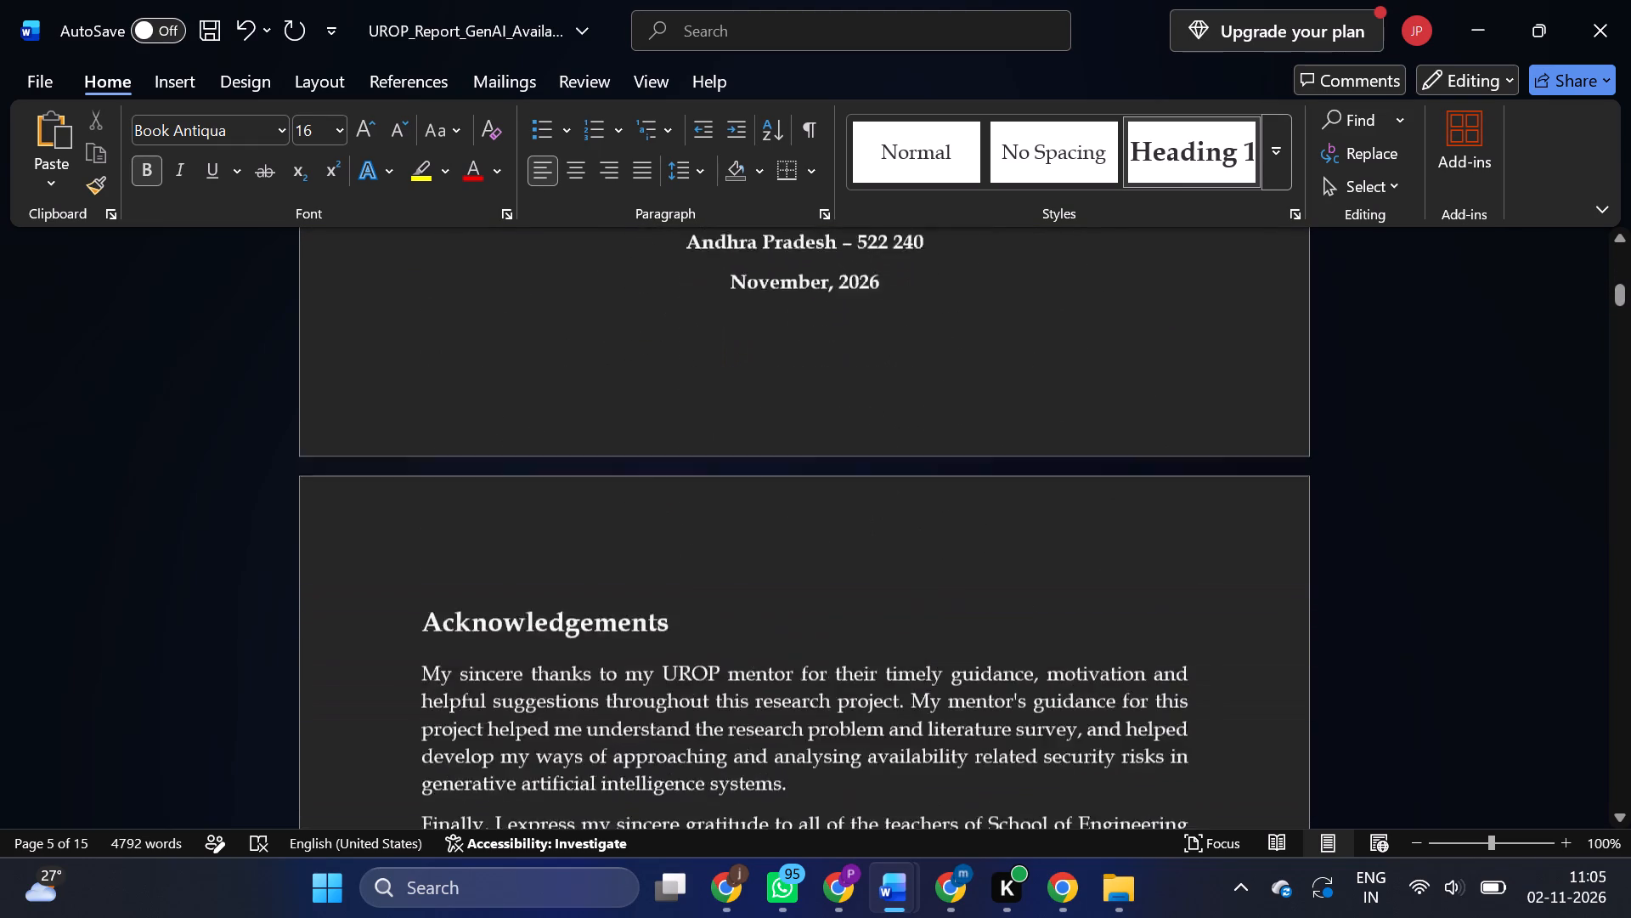
scroll(676, 593, "down", 5)
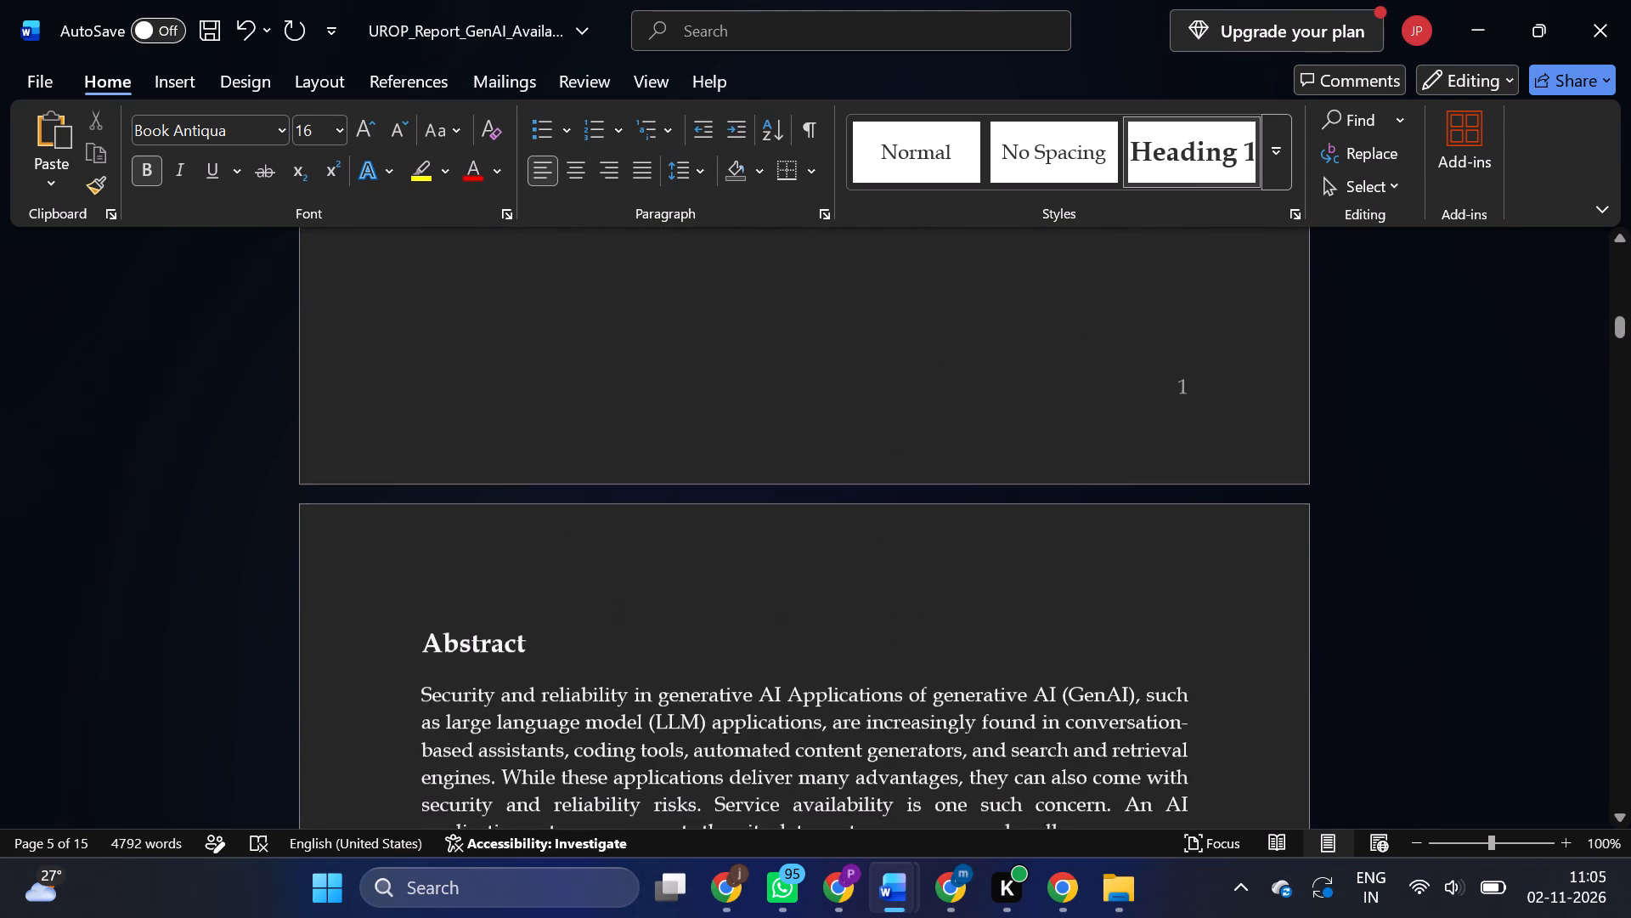
Review the report's layout from the Abstract and Table of Contents through the References, and back from the title page to the Abstract.
scroll(676, 593, "down", 3)
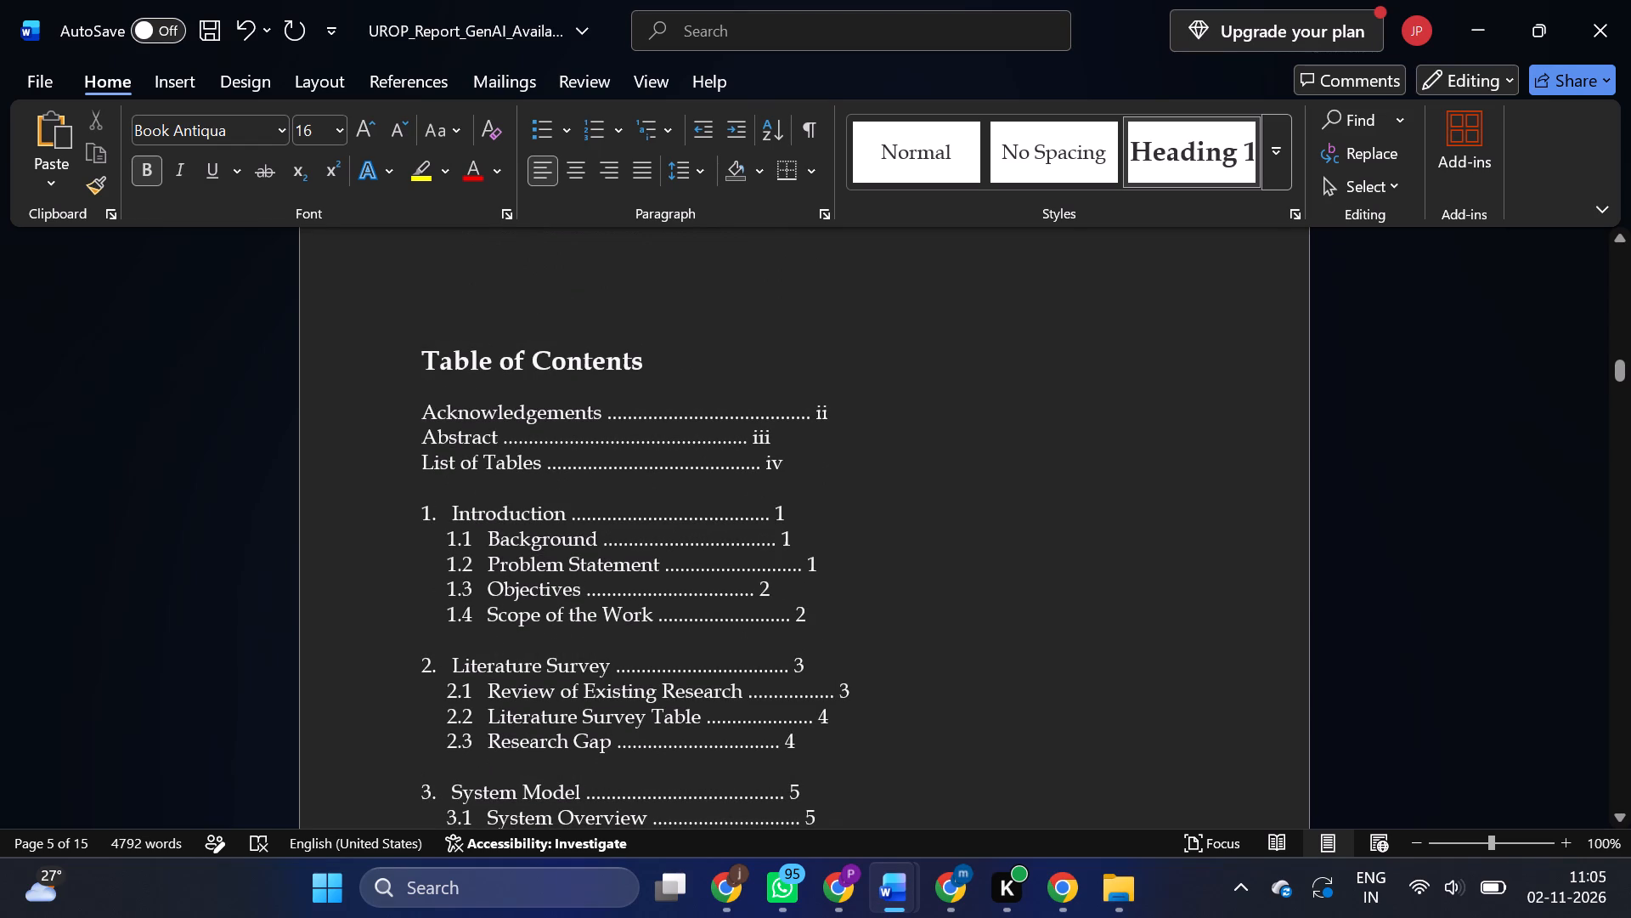
scroll(863, 648, "down", 2)
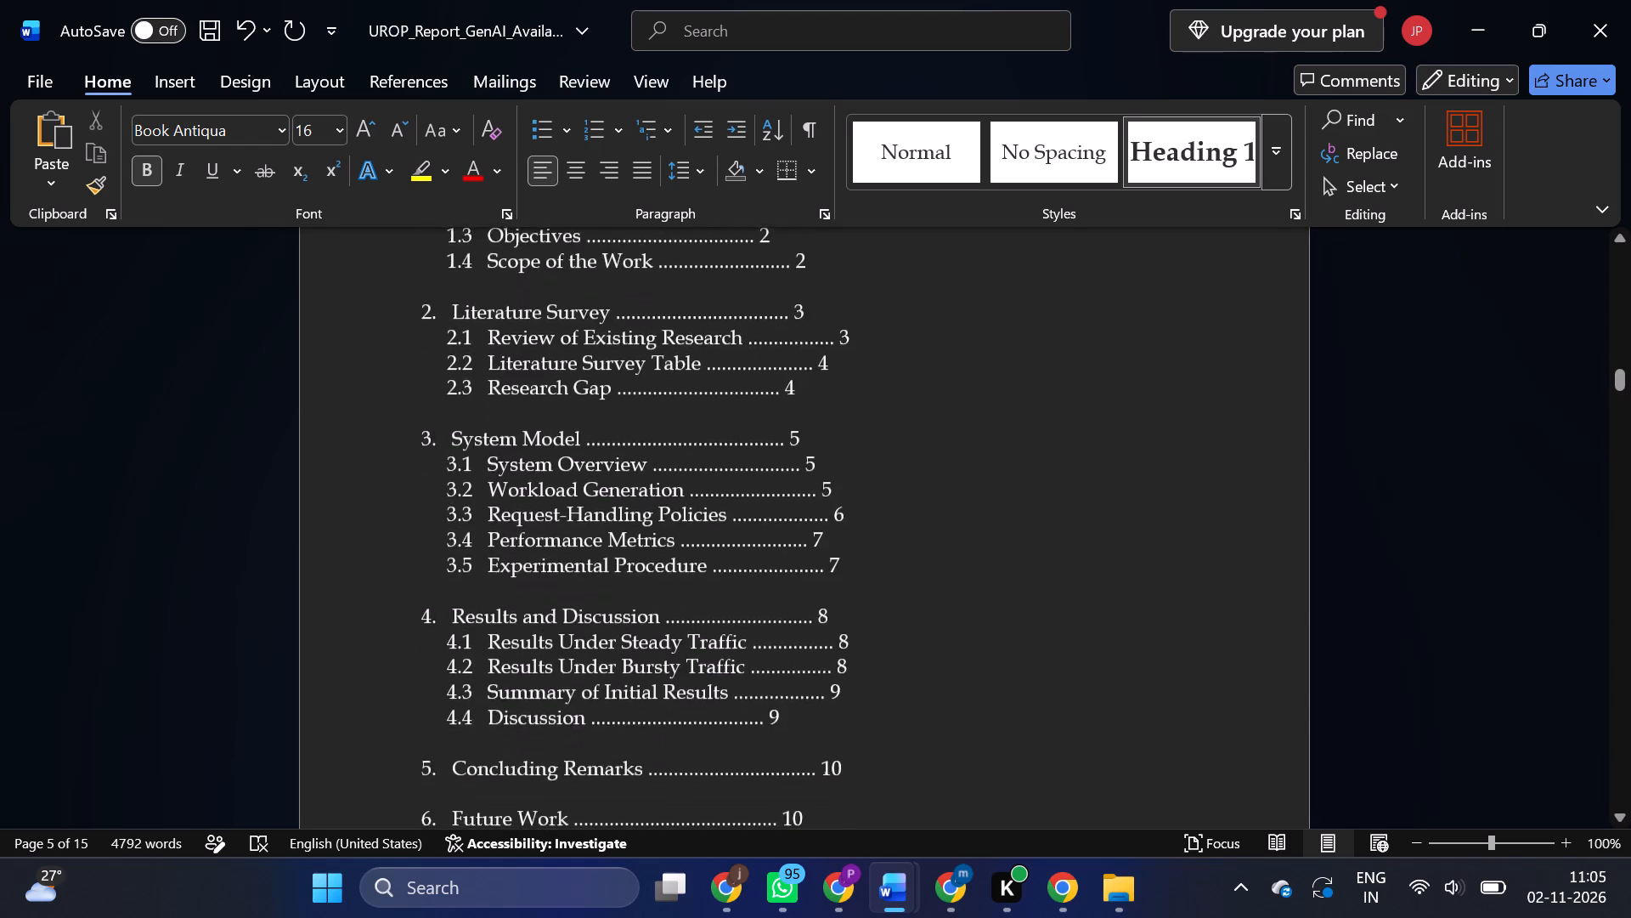
scroll(863, 648, "down", 9)
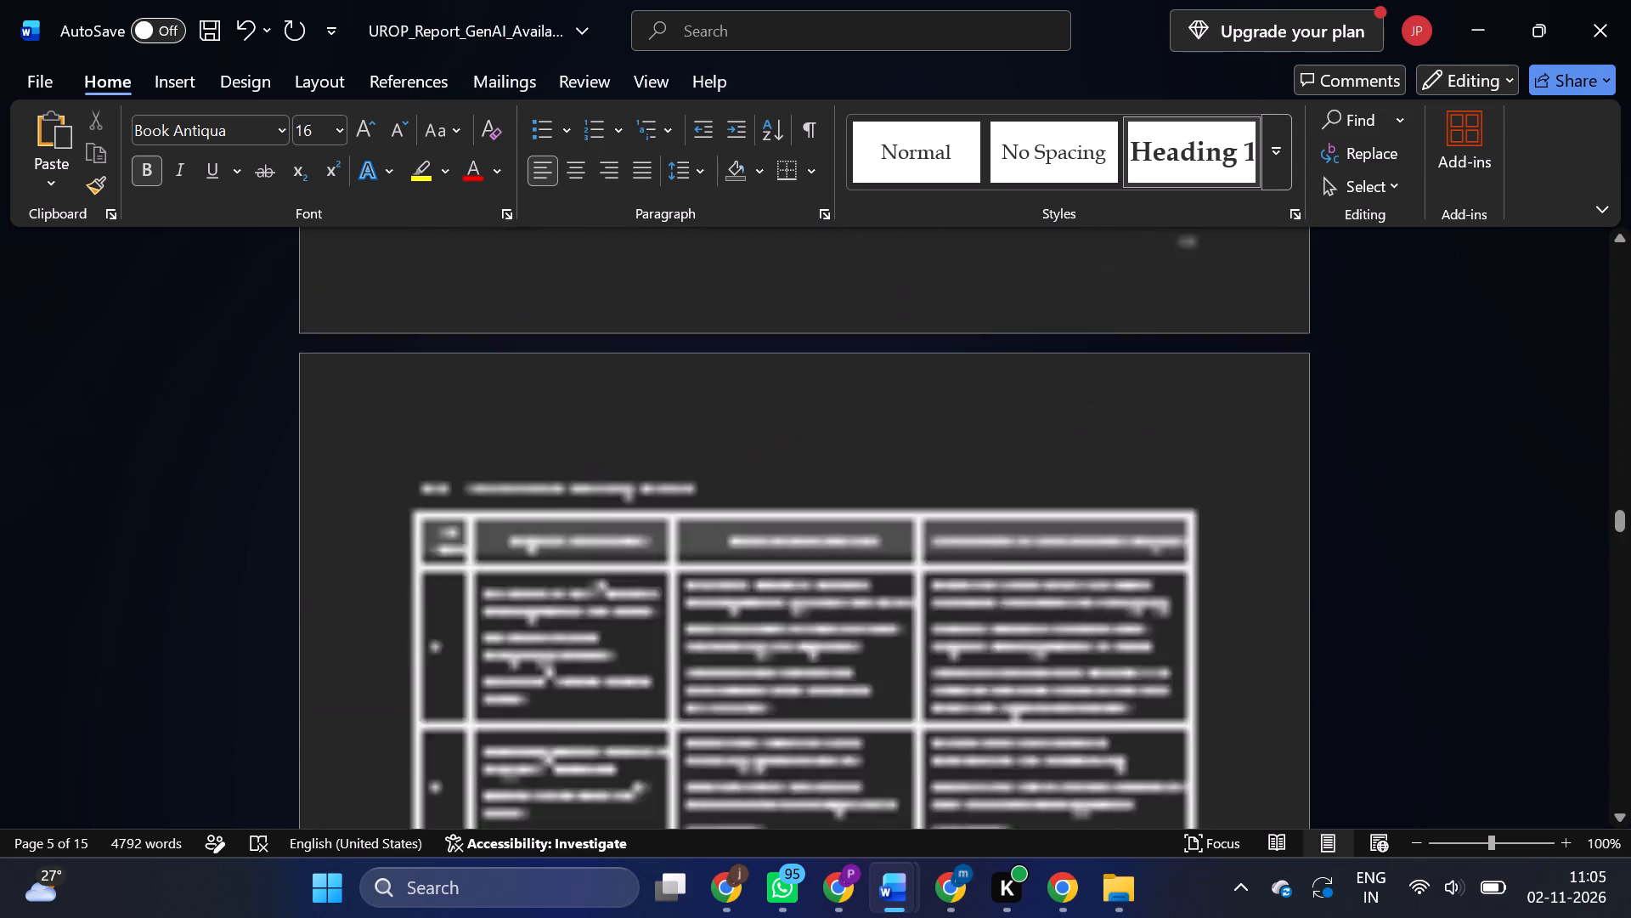
scroll(863, 648, "down", 3)
scroll(863, 648, "up", 2)
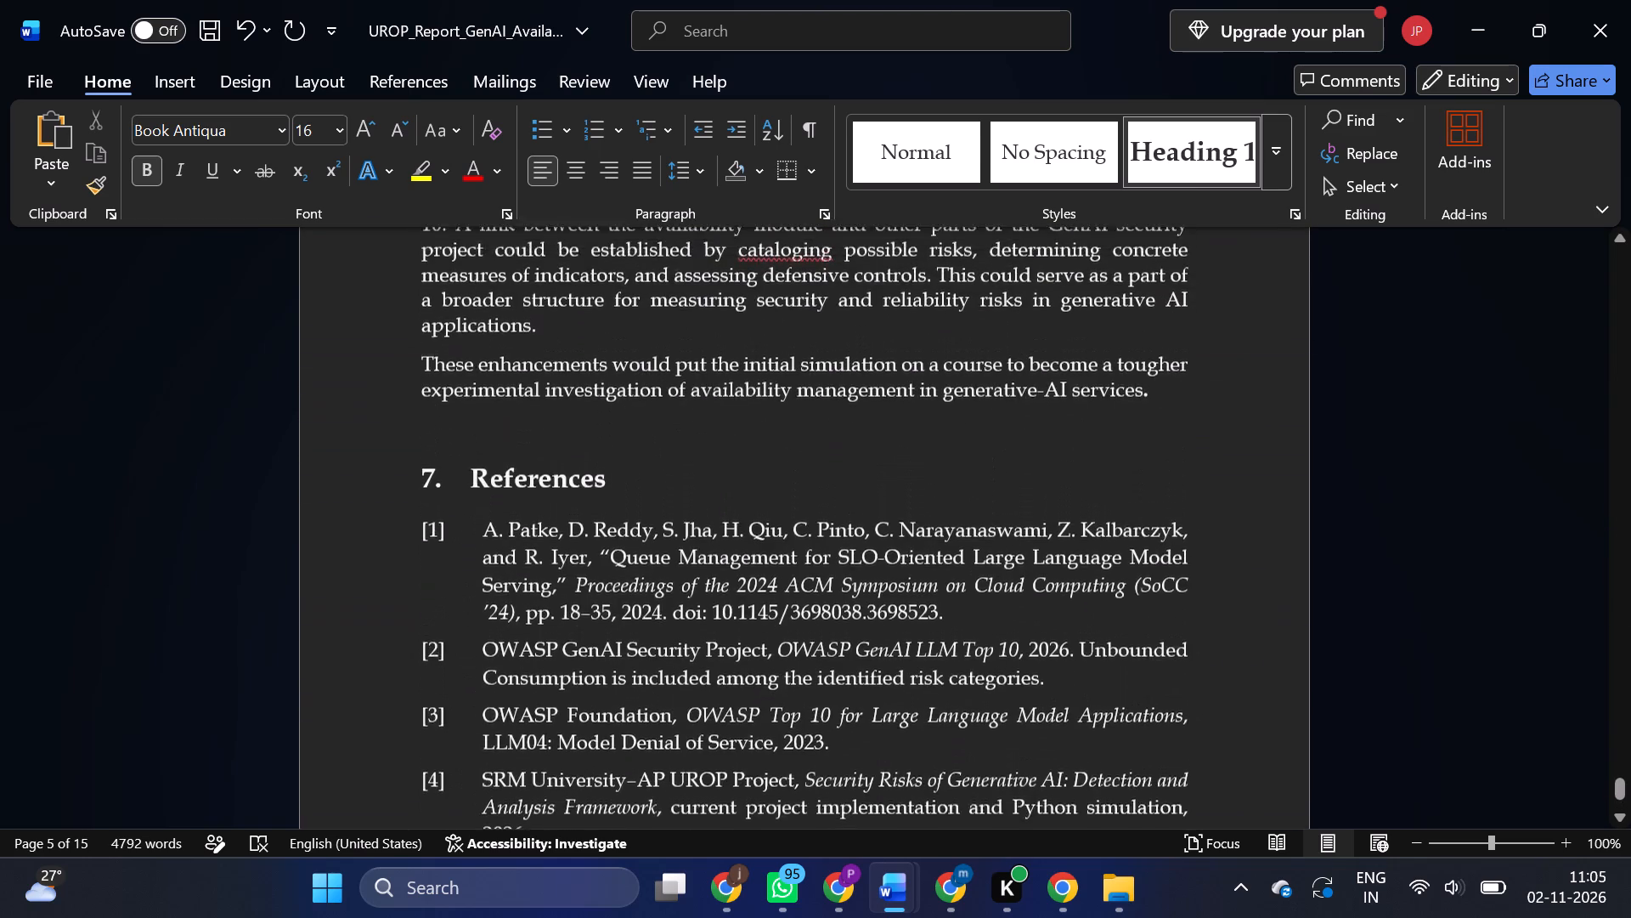
scroll(863, 648, "up", 2)
scroll(863, 648, "up", 20)
scroll(863, 648, "up", 6)
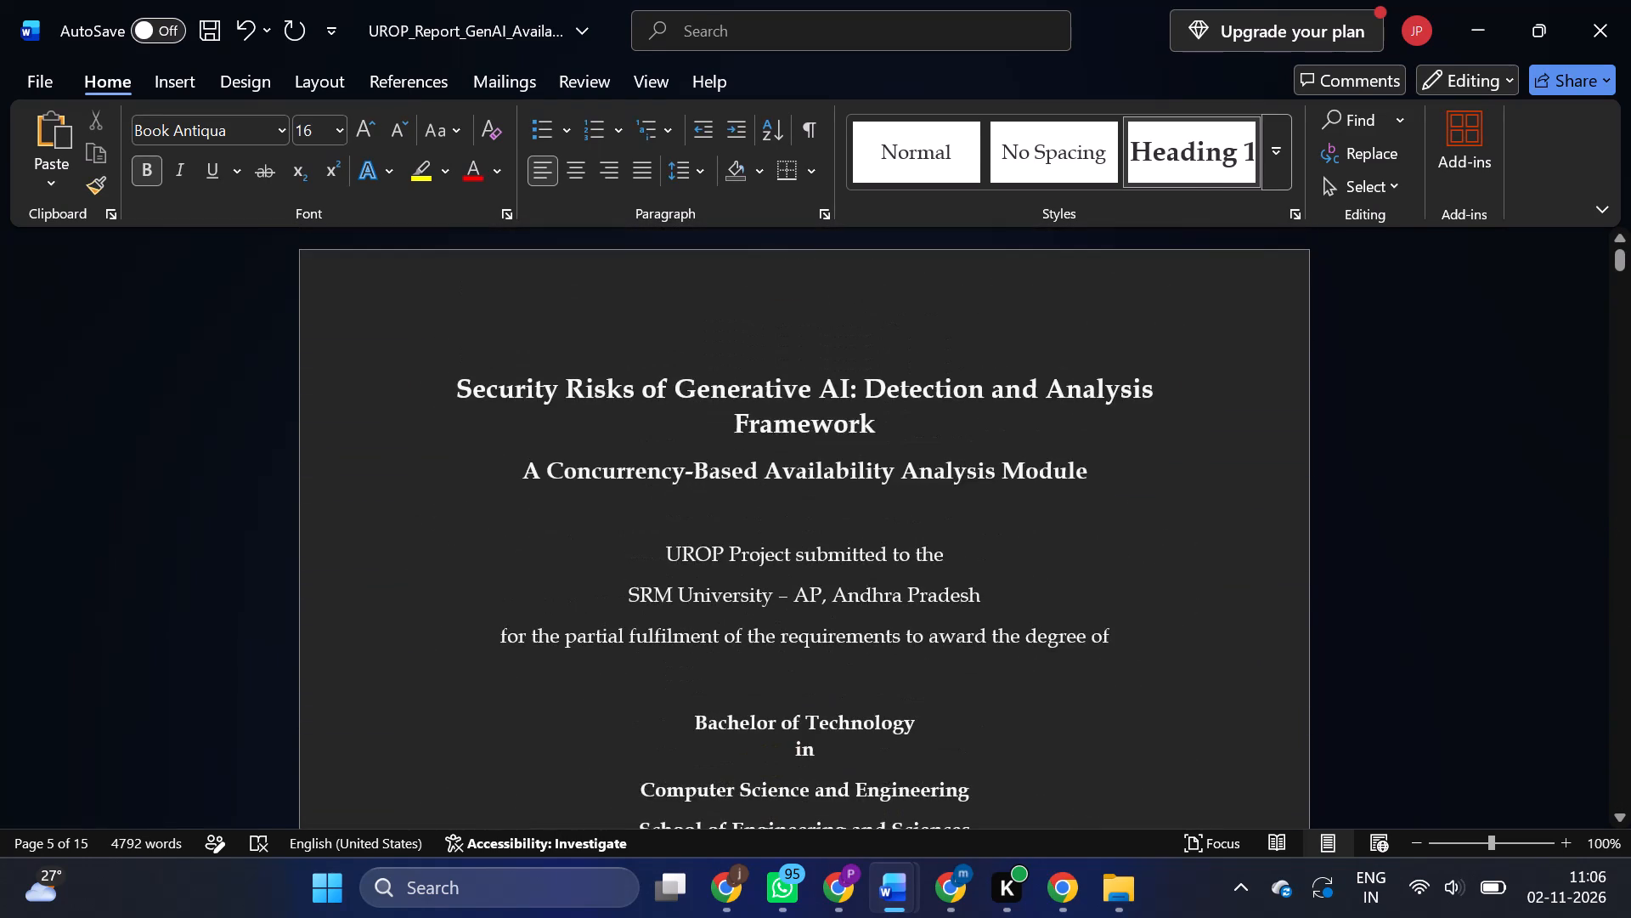
scroll(863, 648, "down", 5)
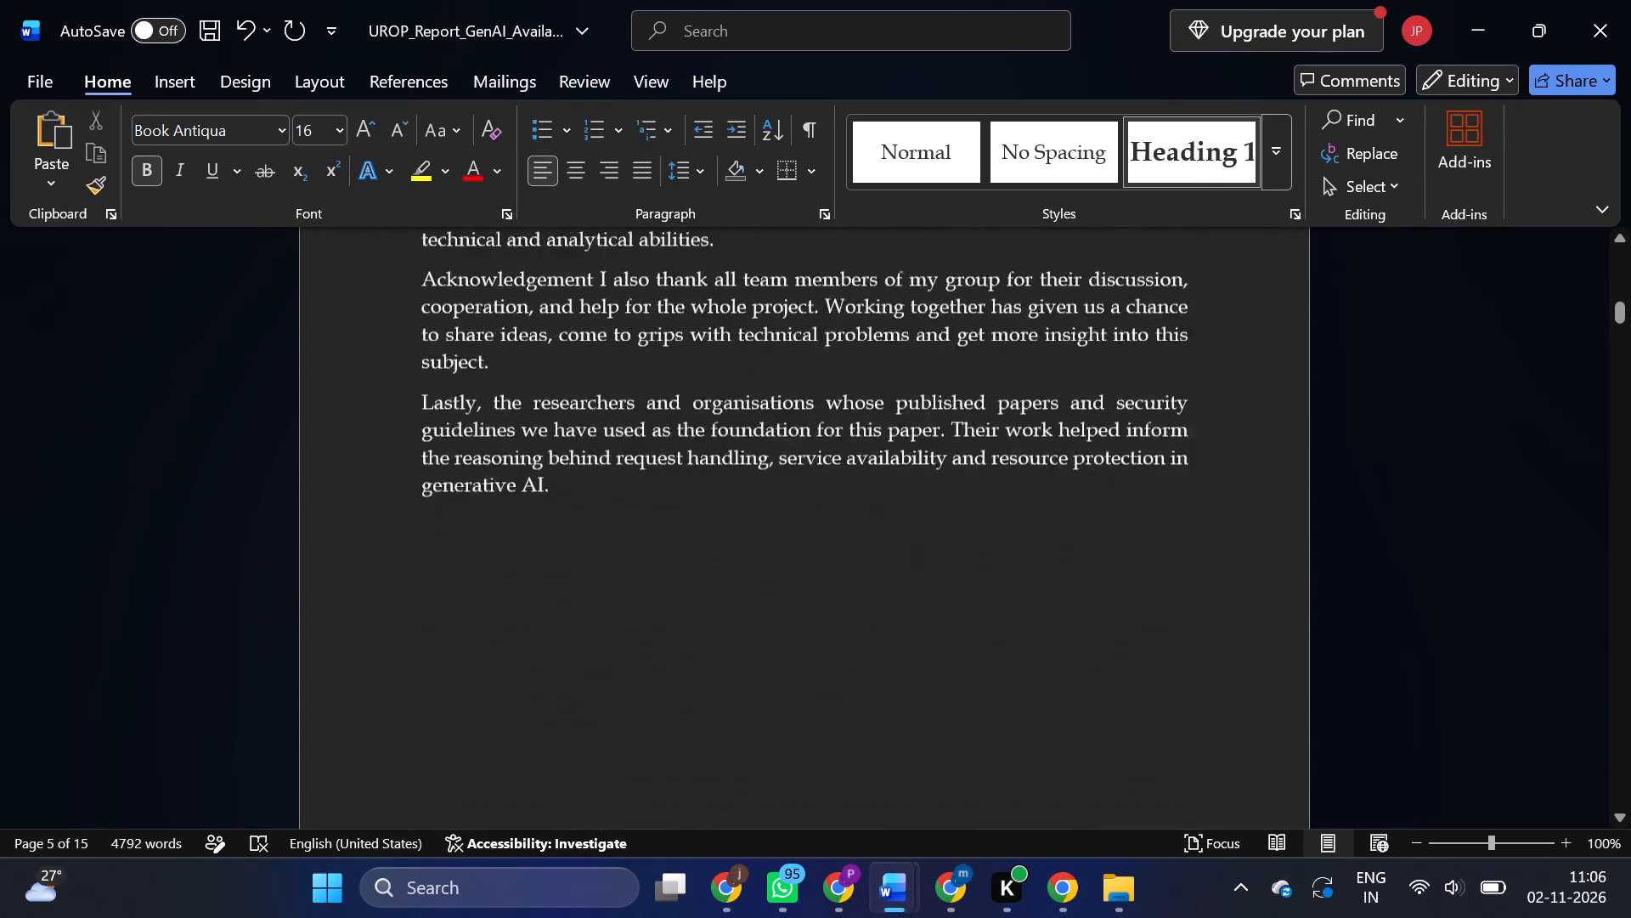
scroll(863, 648, "up", 4)
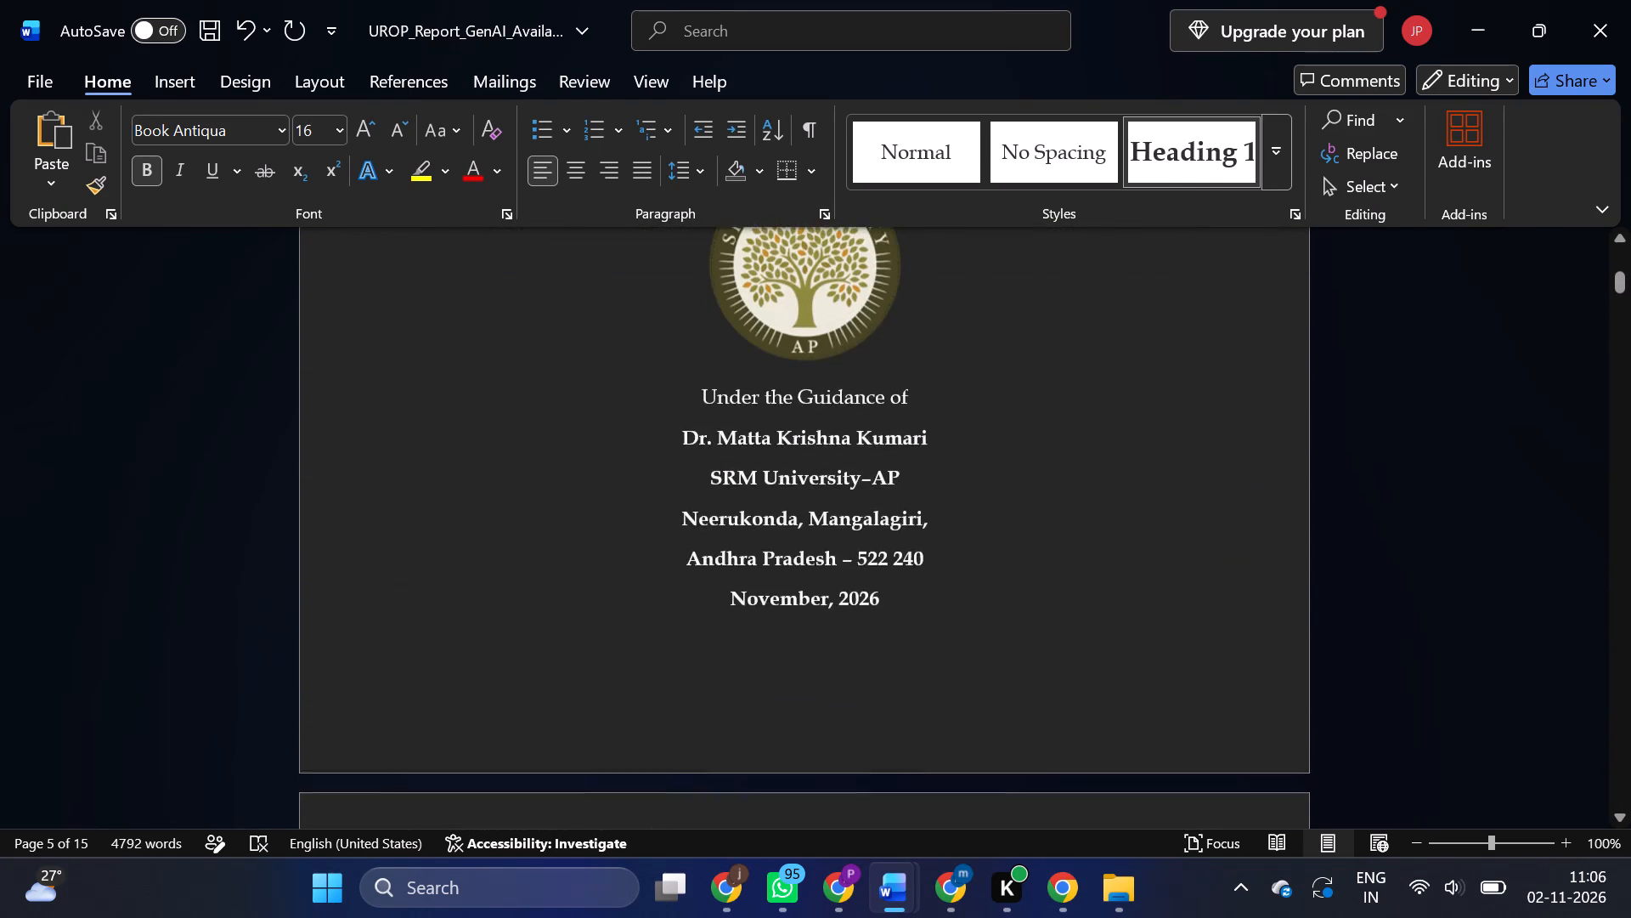
scroll(863, 648, "down", 4)
scroll(863, 648, "up", 1)
scroll(863, 648, "down", 2)
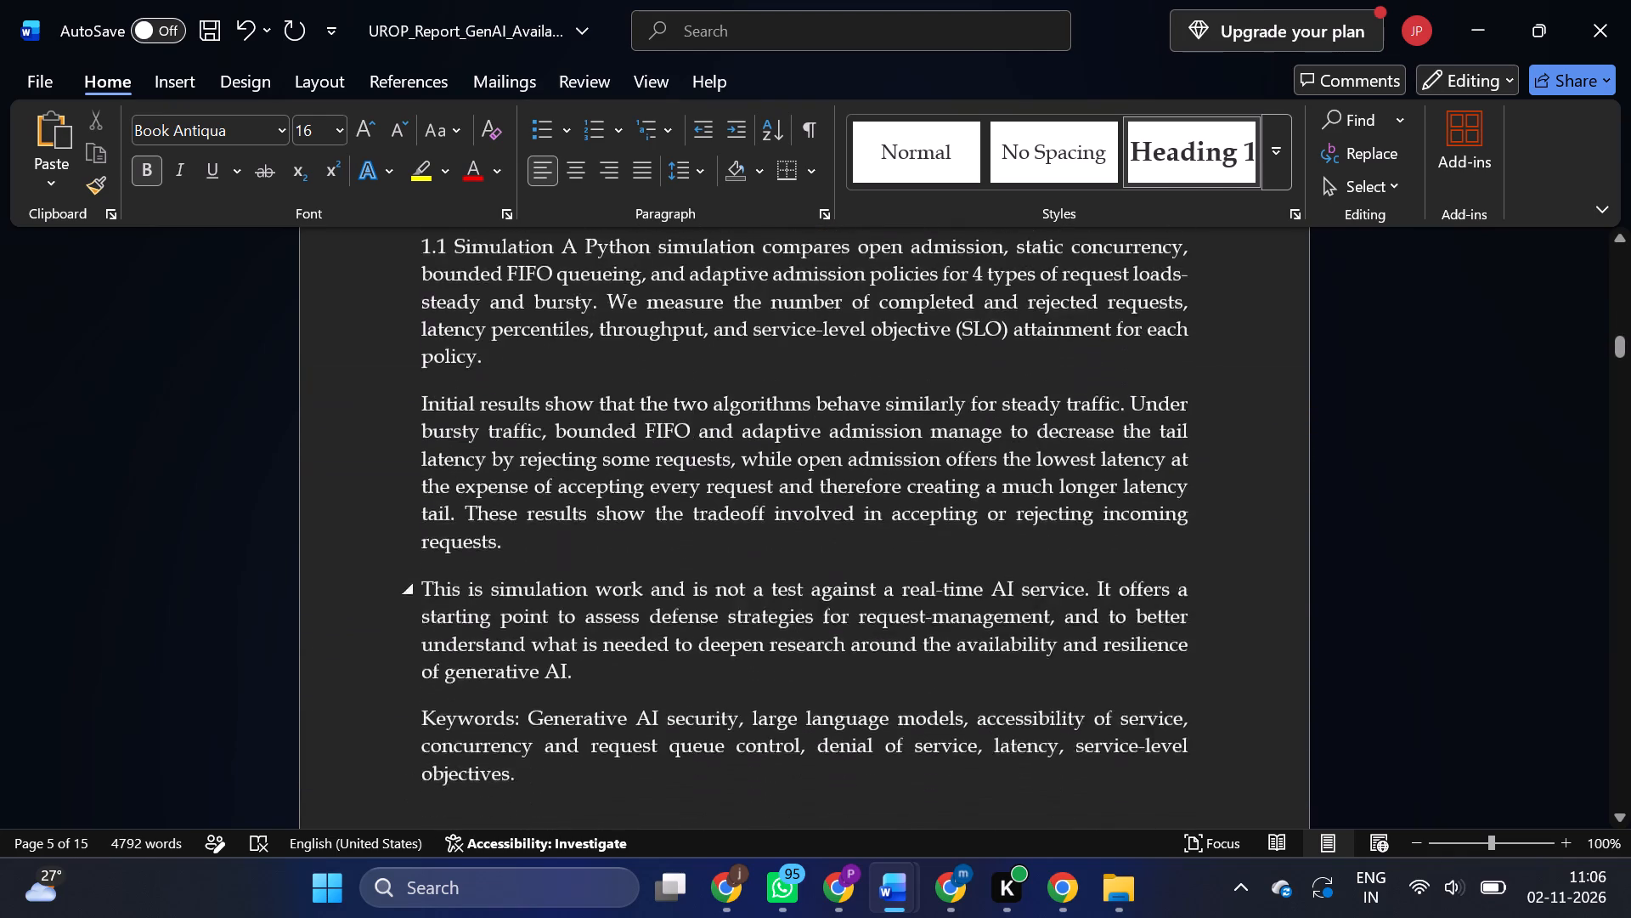
Extend the Acknowledgements entry's dot leader in the Table of Contents toward the page's right margin, leaving no space before ii.
scroll(863, 648, "down", 2)
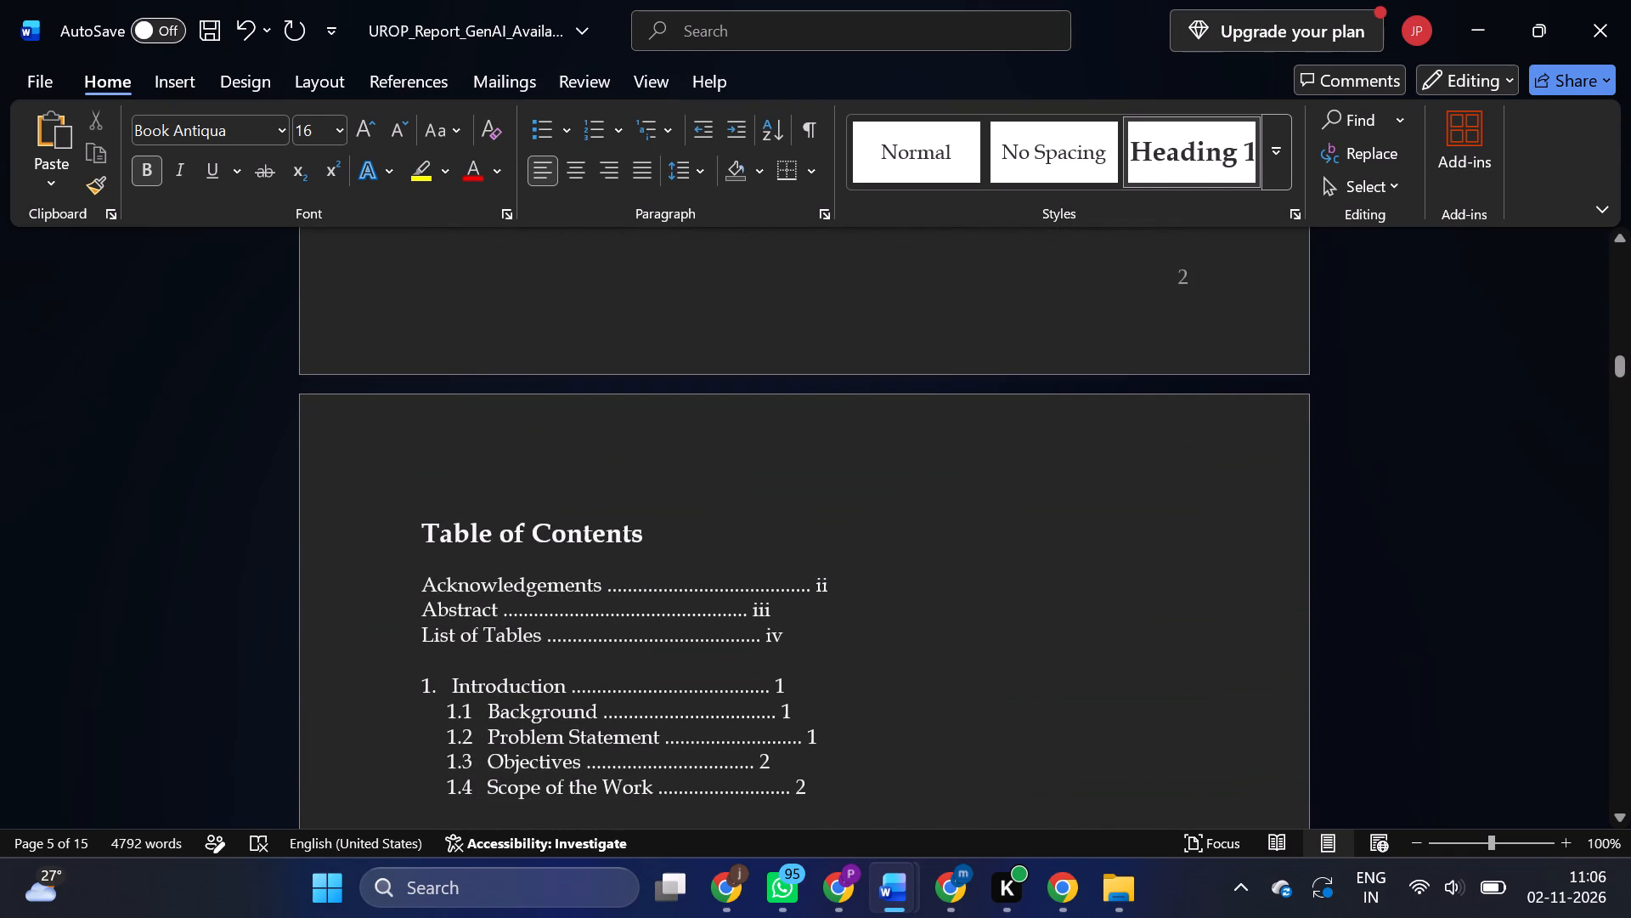
left_click(810, 590)
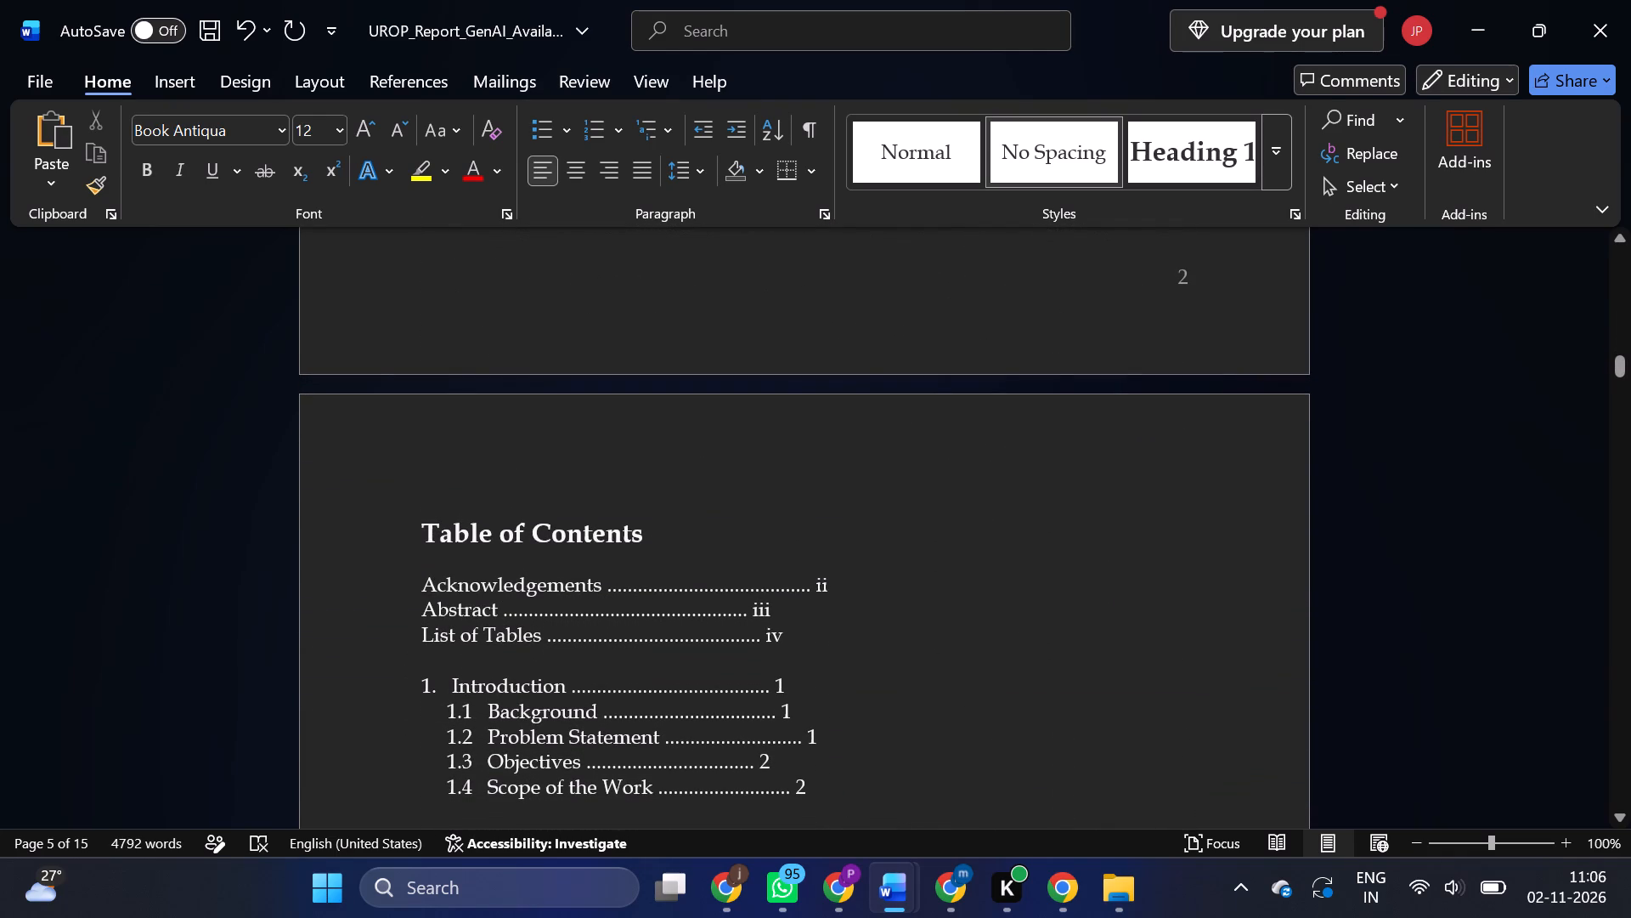
left_click(748, 615)
left_click(814, 586)
key("period")
key("period")
key("period")
key("period")
key("period")
key("period")
key("period")
key("period")
key("period")
key("period")
key("Left")
key("Left")
key("Left")
key("Left")
key("Left")
type("..")
key("Right")
key("Right")
key("Right")
key("Right")
key("Right")
key("Right")
key("Right")
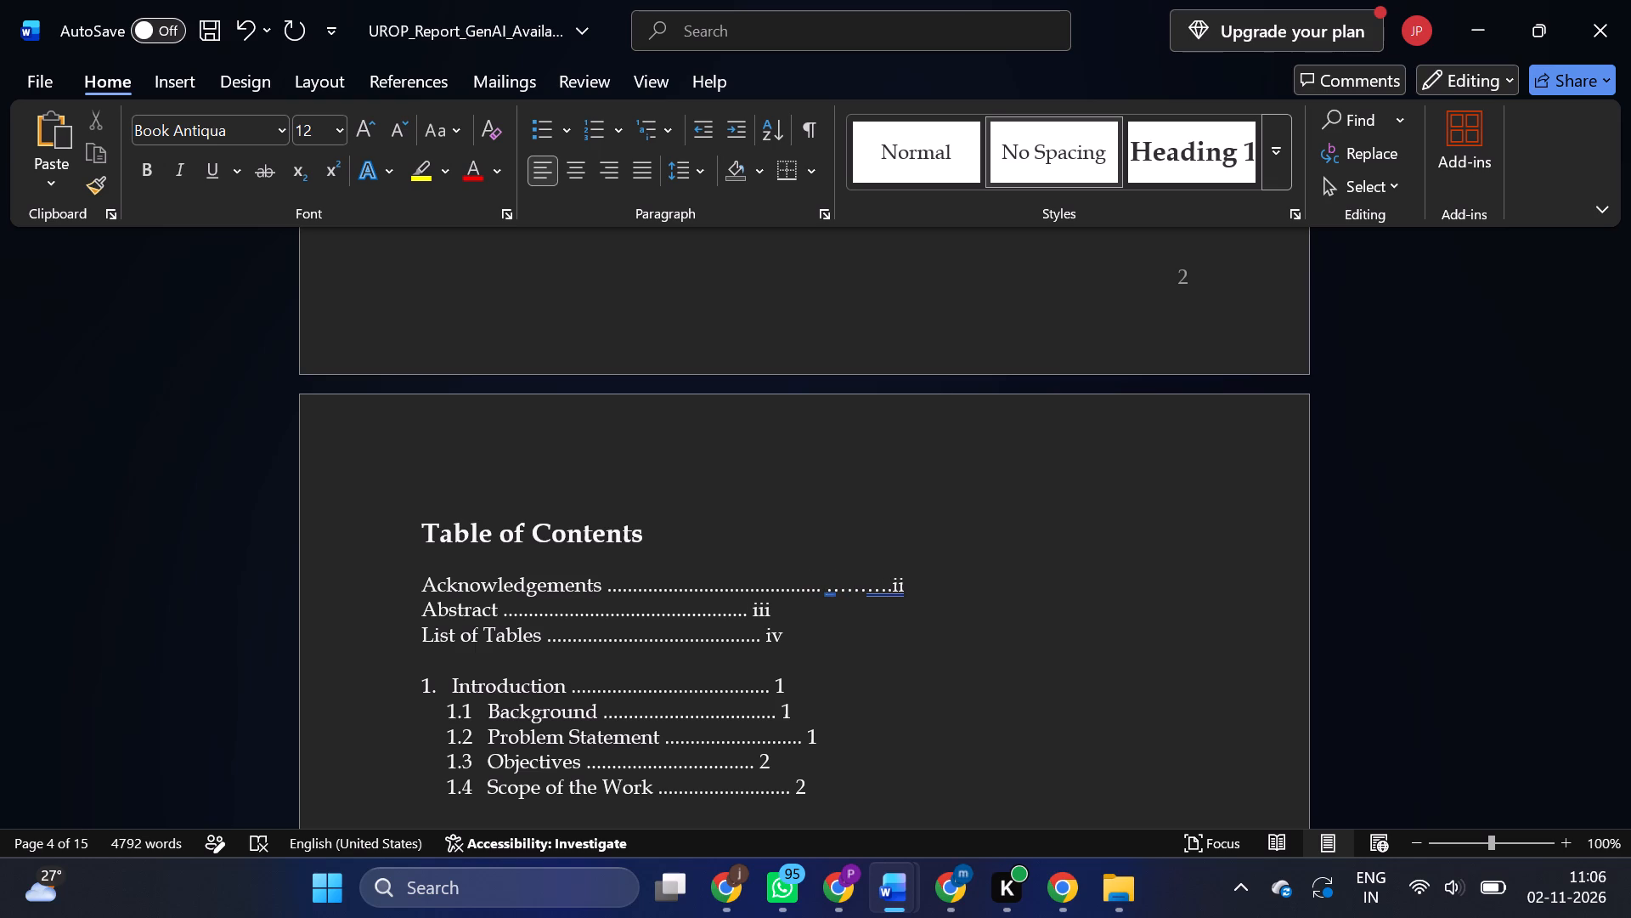
key("Left")
key("Left")
key("BackSpace")
key("BackSpace")
key("BackSpace")
key("BackSpace")
key("BackSpace")
key("period")
key("period")
key("period")
key("period")
key("period")
key("period")
key("period")
key("period")
key("period")
key("period")
key("period")
key("period")
key("period")
key("period")
key("period")
key("period")
key("period")
key("period")
key("period")
key("period")
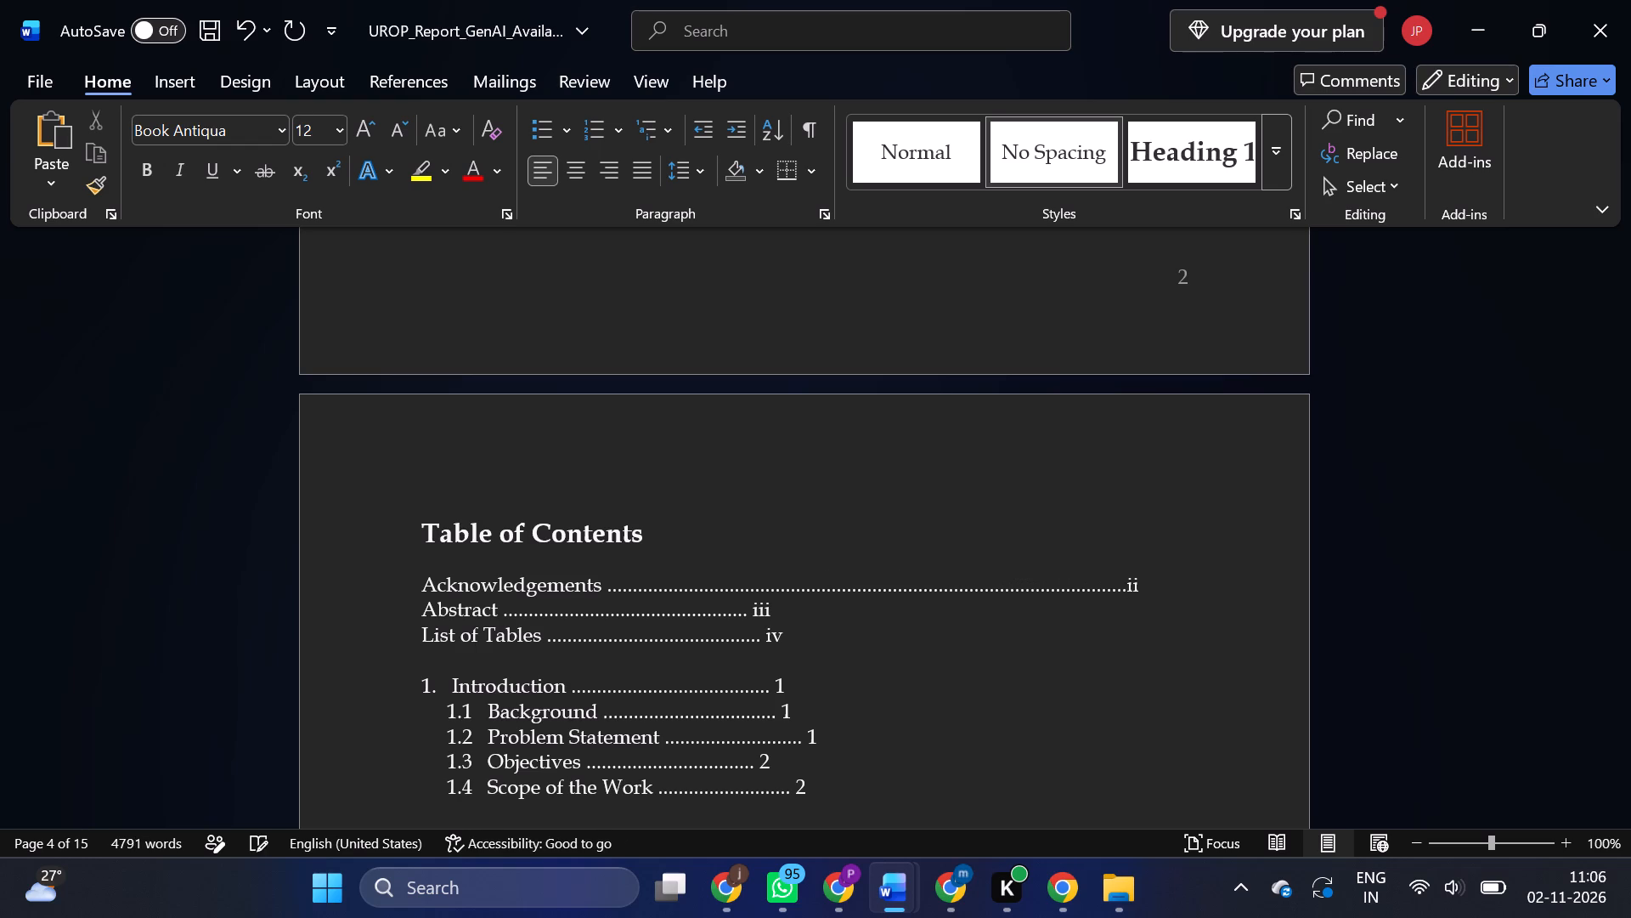
Extend the Abstract entry's dot leader so that its page number iii lines up with the Acknowledgements page number above.
key("Down")
key("Left")
key("Left")
key("Left")
key("Left")
key("period")
key("period")
key("period")
key("period")
key("period")
key("period")
key("period")
key("period")
key("period")
key("period")
key("period")
key("period")
key("period")
key("period")
key("period")
key("period")
key("period")
key("period")
key("period")
key("period")
type("..")
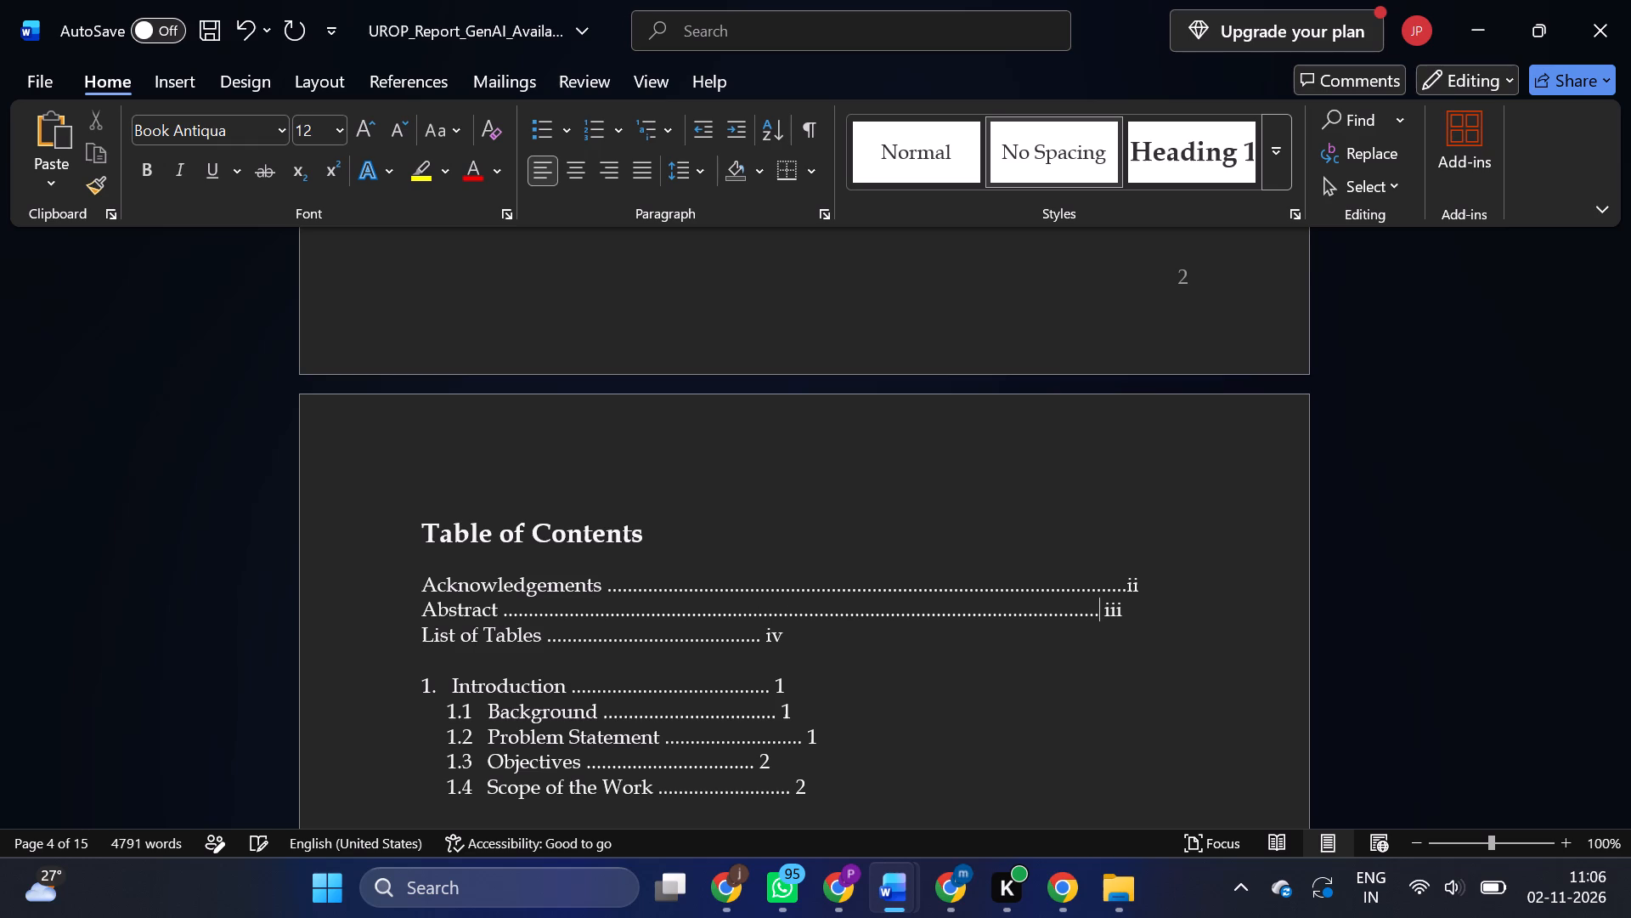
type("..")
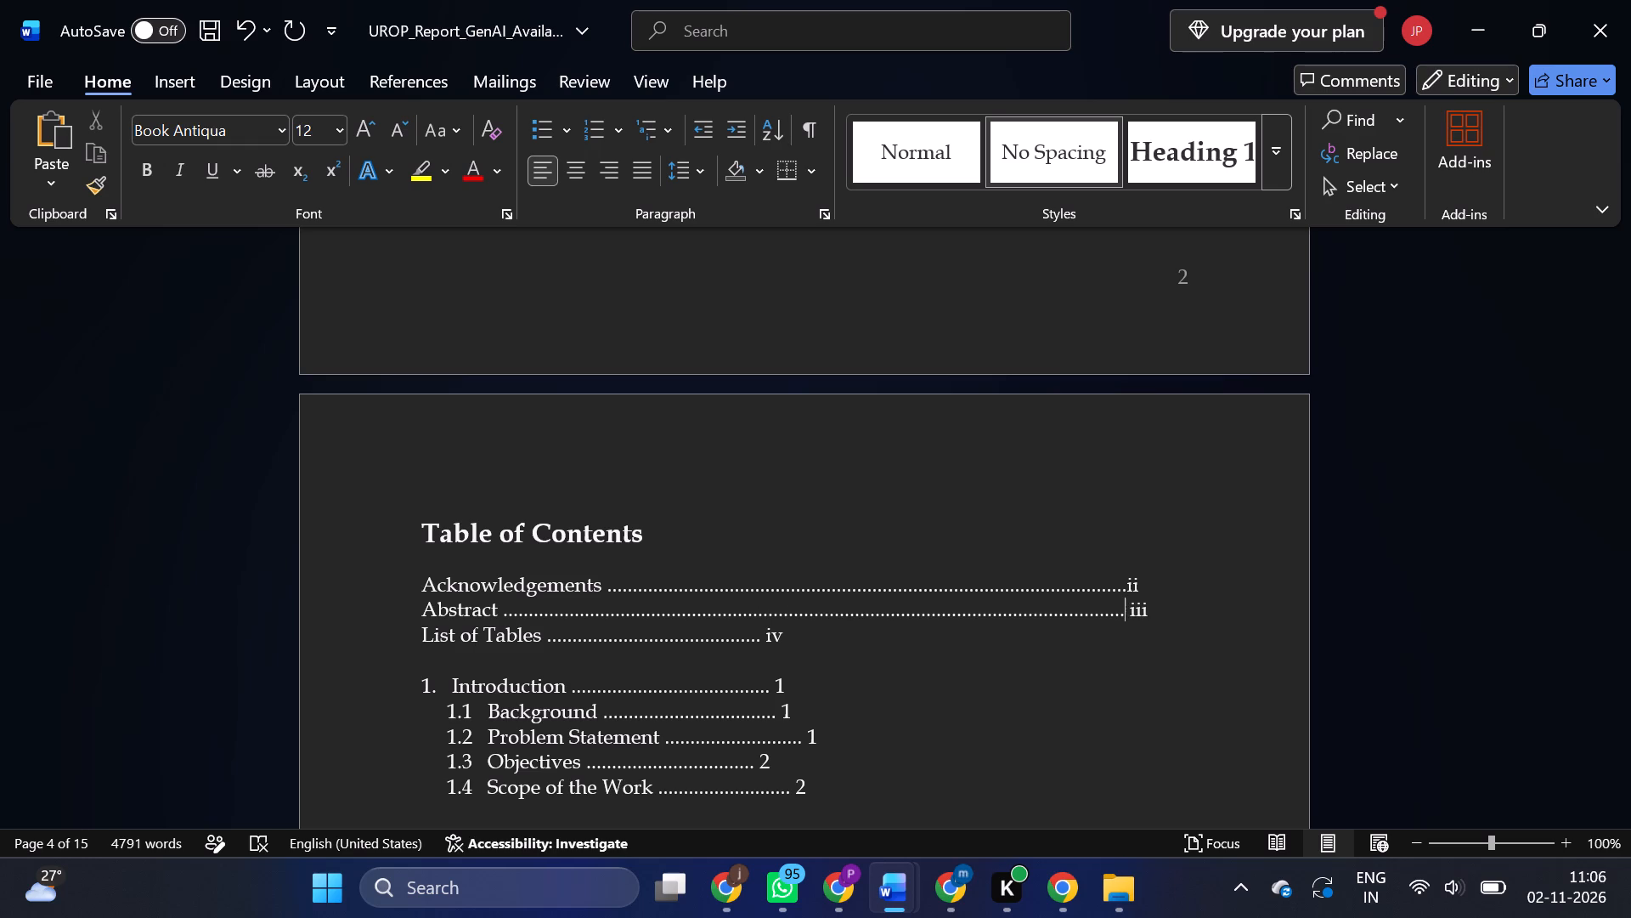
key("BackSpace")
Remove the space before iv in the List of Tables entry and extend its dot leader to align with the entries above.
key("Down")
key("Left")
key("Left")
key("BackSpace")
key("period")
key("period")
key("period")
key("period")
key("period")
key("period")
key("period")
key("period")
key("period")
key("period")
key("period")
key("period")
key("period")
key("period")
key("period")
key("period")
key("period")
key("period")
key("period")
key("period")
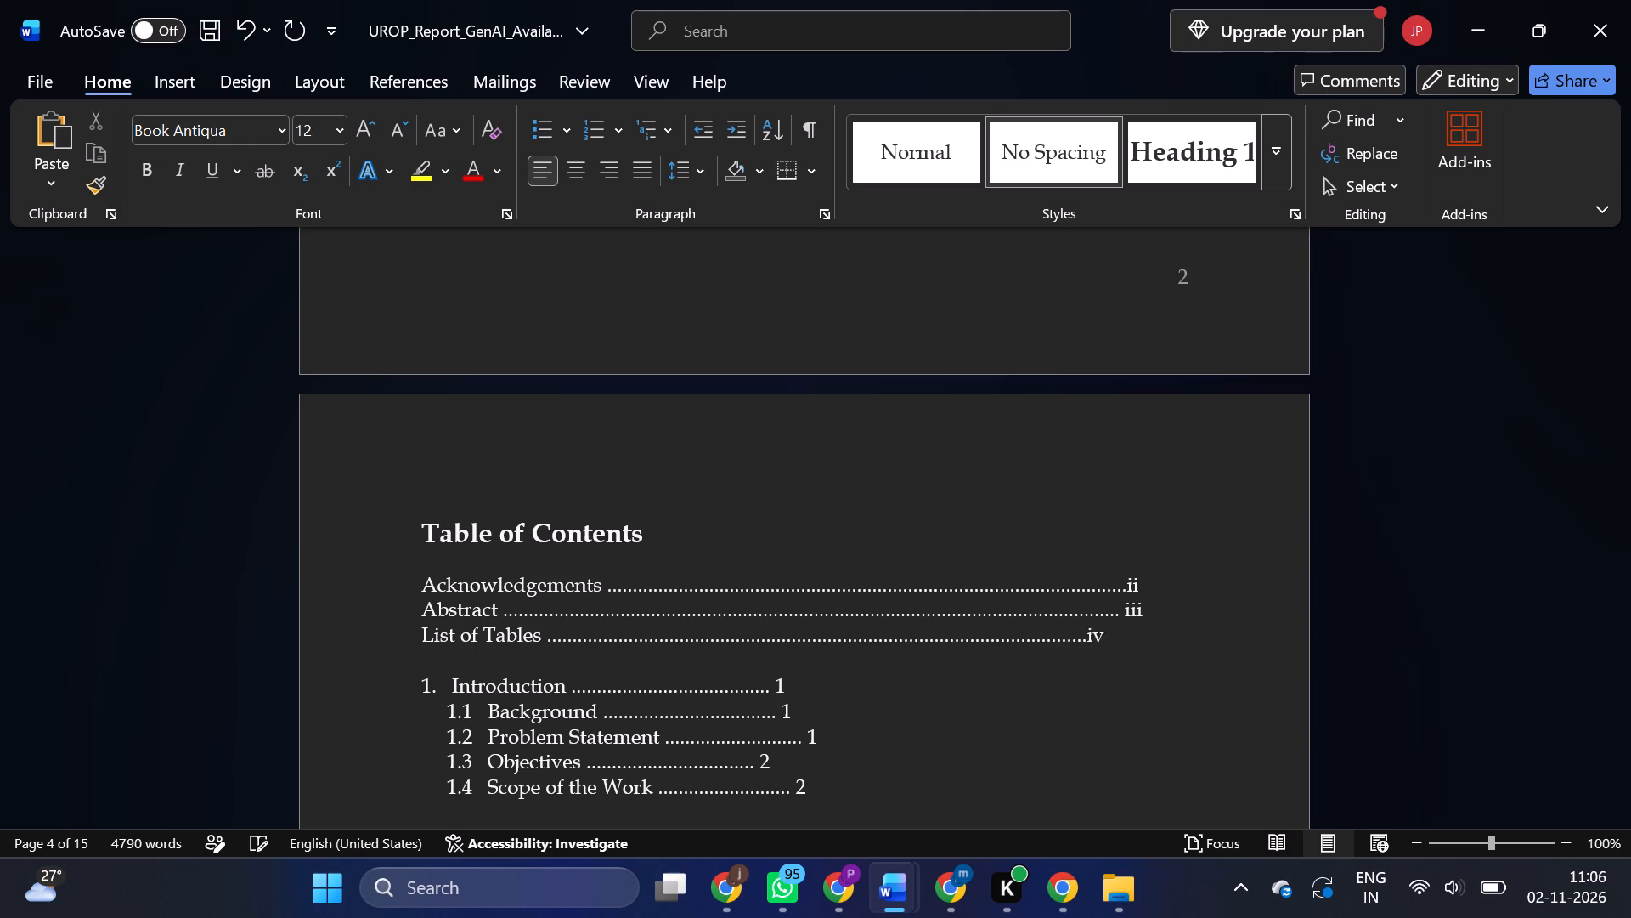
type("...")
Remove the space before the Introduction entry's page number and extend its dot leader to align with the entries above.
scroll(814, 586, "down", 2)
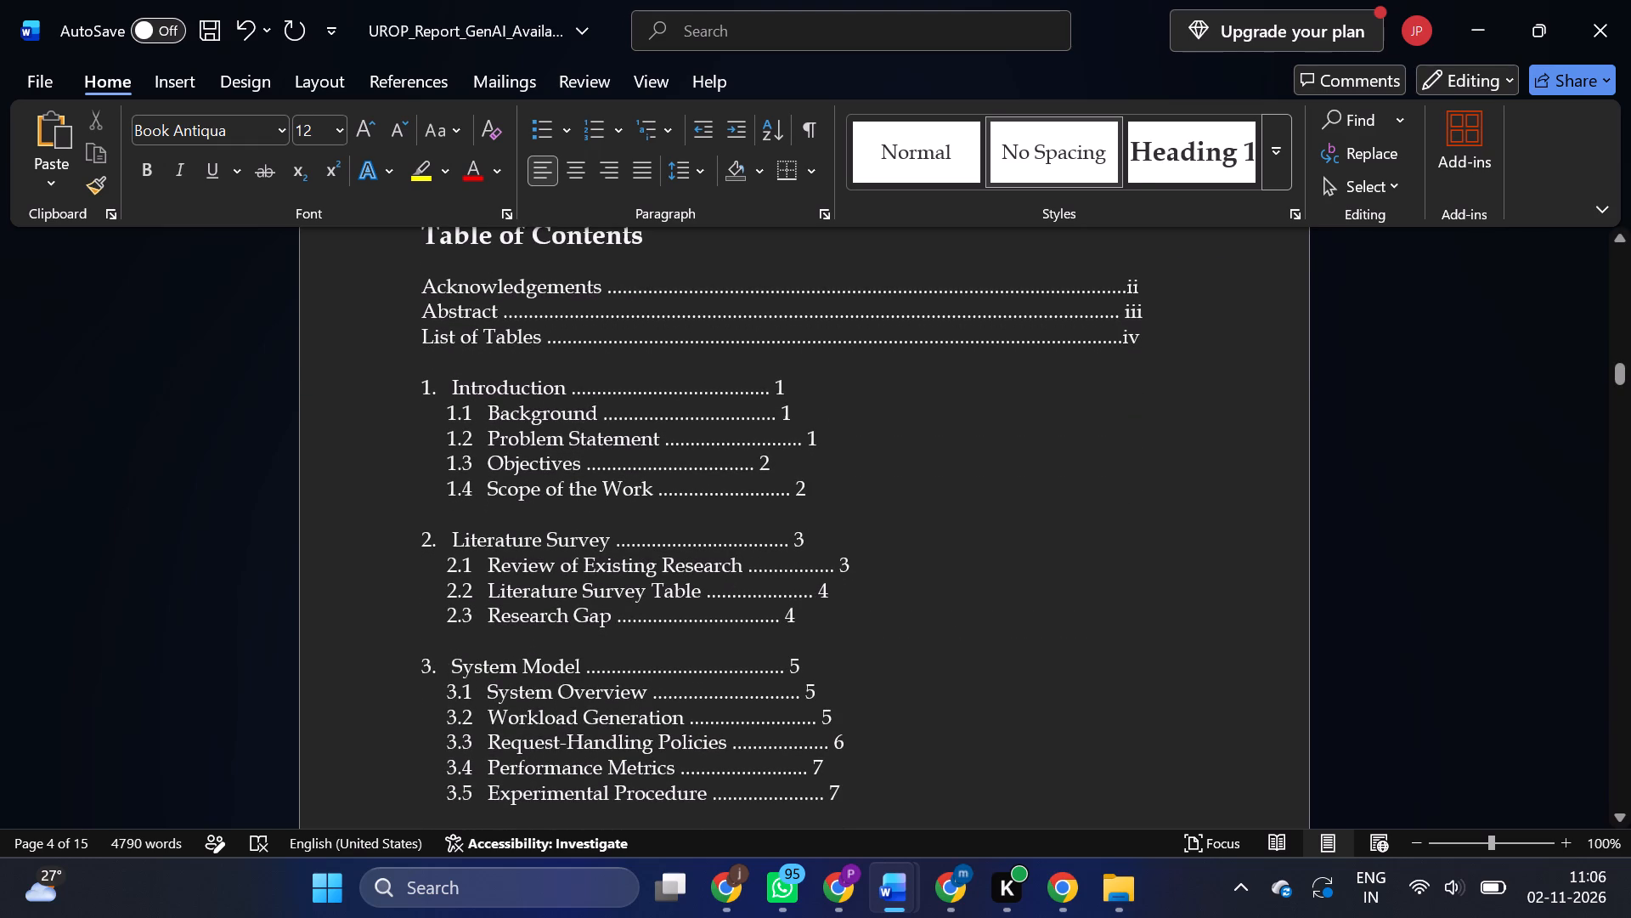
left_click(766, 396)
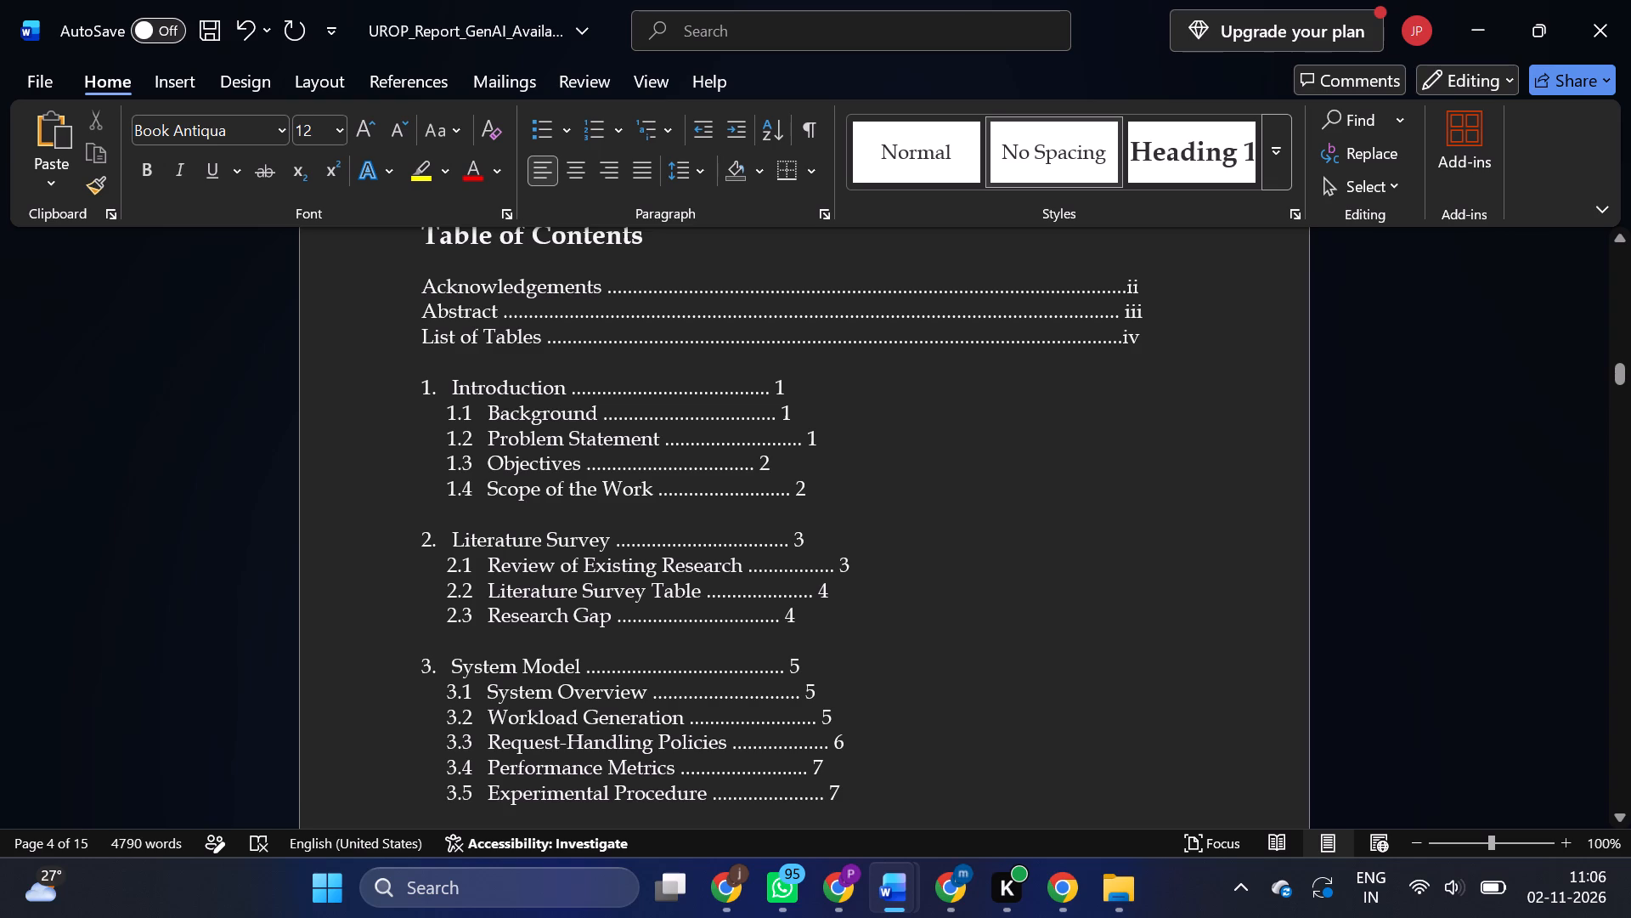
left_click(775, 392)
key("BackSpace")
key("period")
key("period")
key("period")
key("period")
key("period")
key("period")
key("period")
key("period")
key("period")
key("period")
key("period")
key("period")
key("period")
key("period")
key("period")
key("period")
key("period")
key("period")
key("period")
key("period")
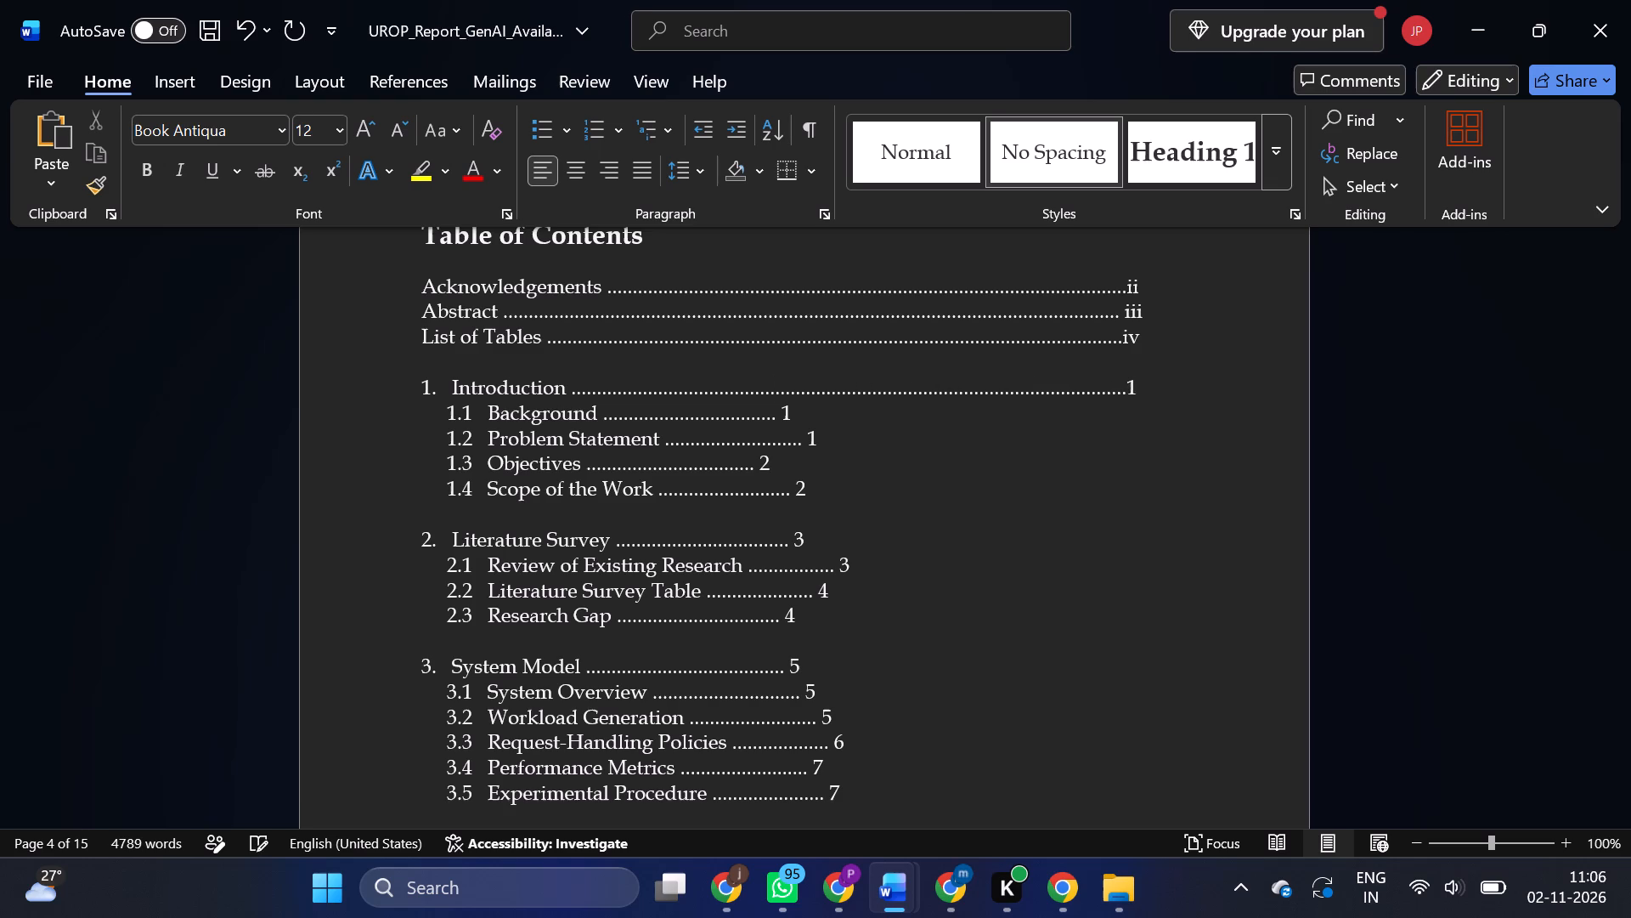
Remove the page number 1 from the 1.1 Background entry and extend its dot leader to line up with the Introduction entry above.
key("Down")
key("period")
key("BackSpace")
key("BackSpace")
key("BackSpace")
key("period")
key("period")
key("period")
key("period")
key("period")
key("period")
key("period")
key("period")
key("period")
key("period")
key("period")
key("period")
key("period")
key("period")
key("period")
key("period")
key("period")
key("period")
key("period")
key("period")
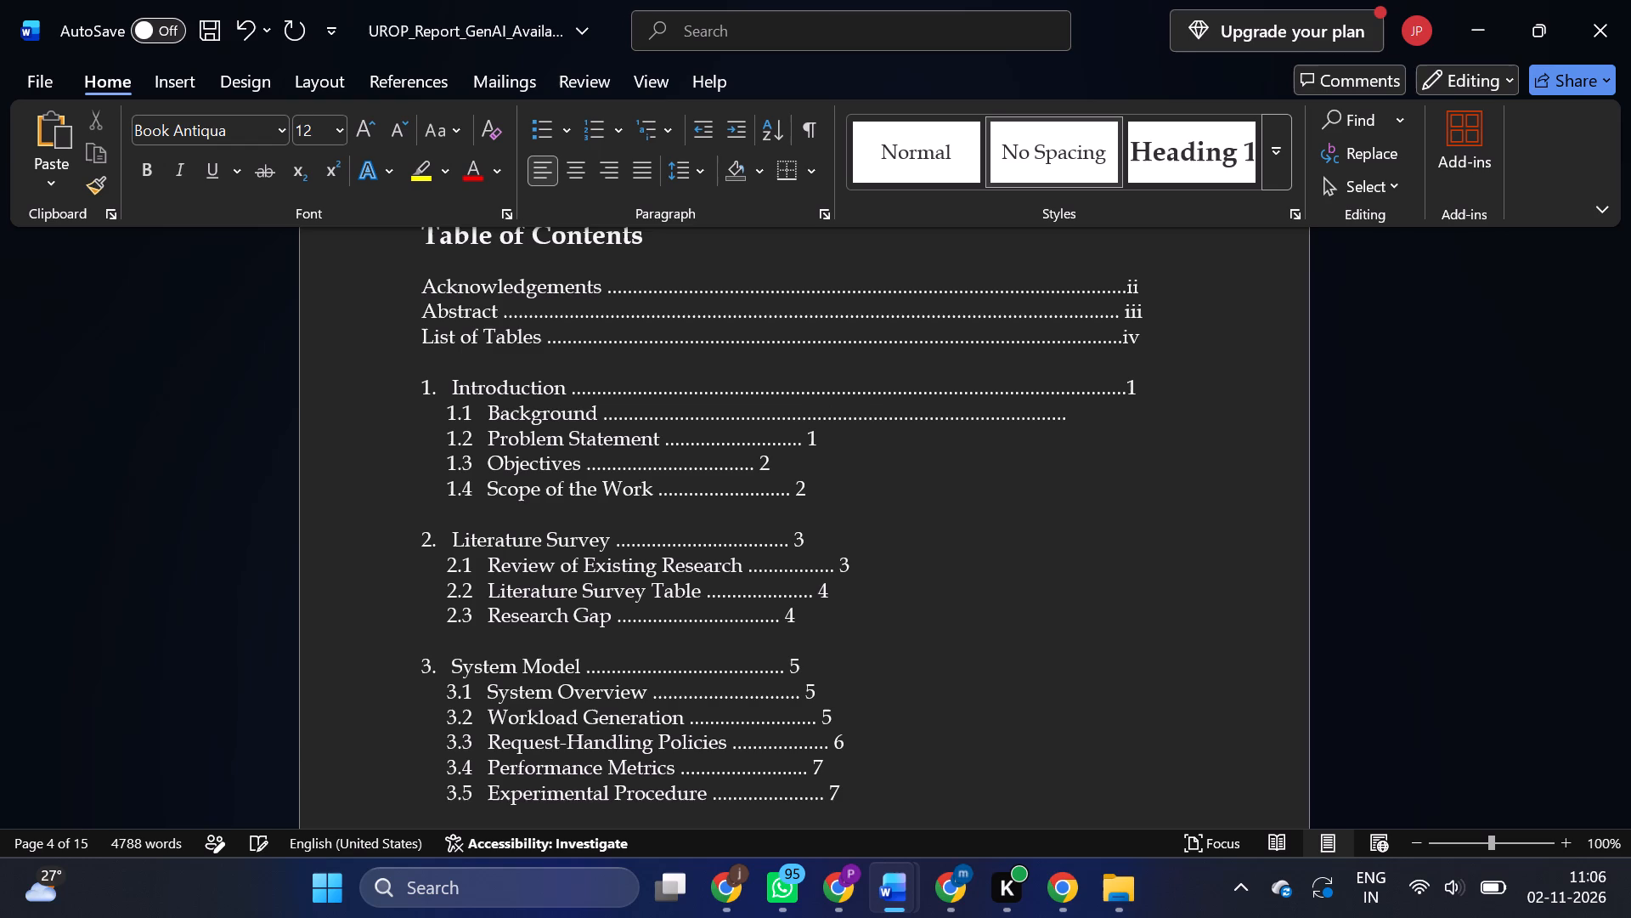
type("...")
Remove the space before 1 in the 1.2 Problem Statement entry and extend its dot leader to align with the entries above.
key("Down")
key("Left")
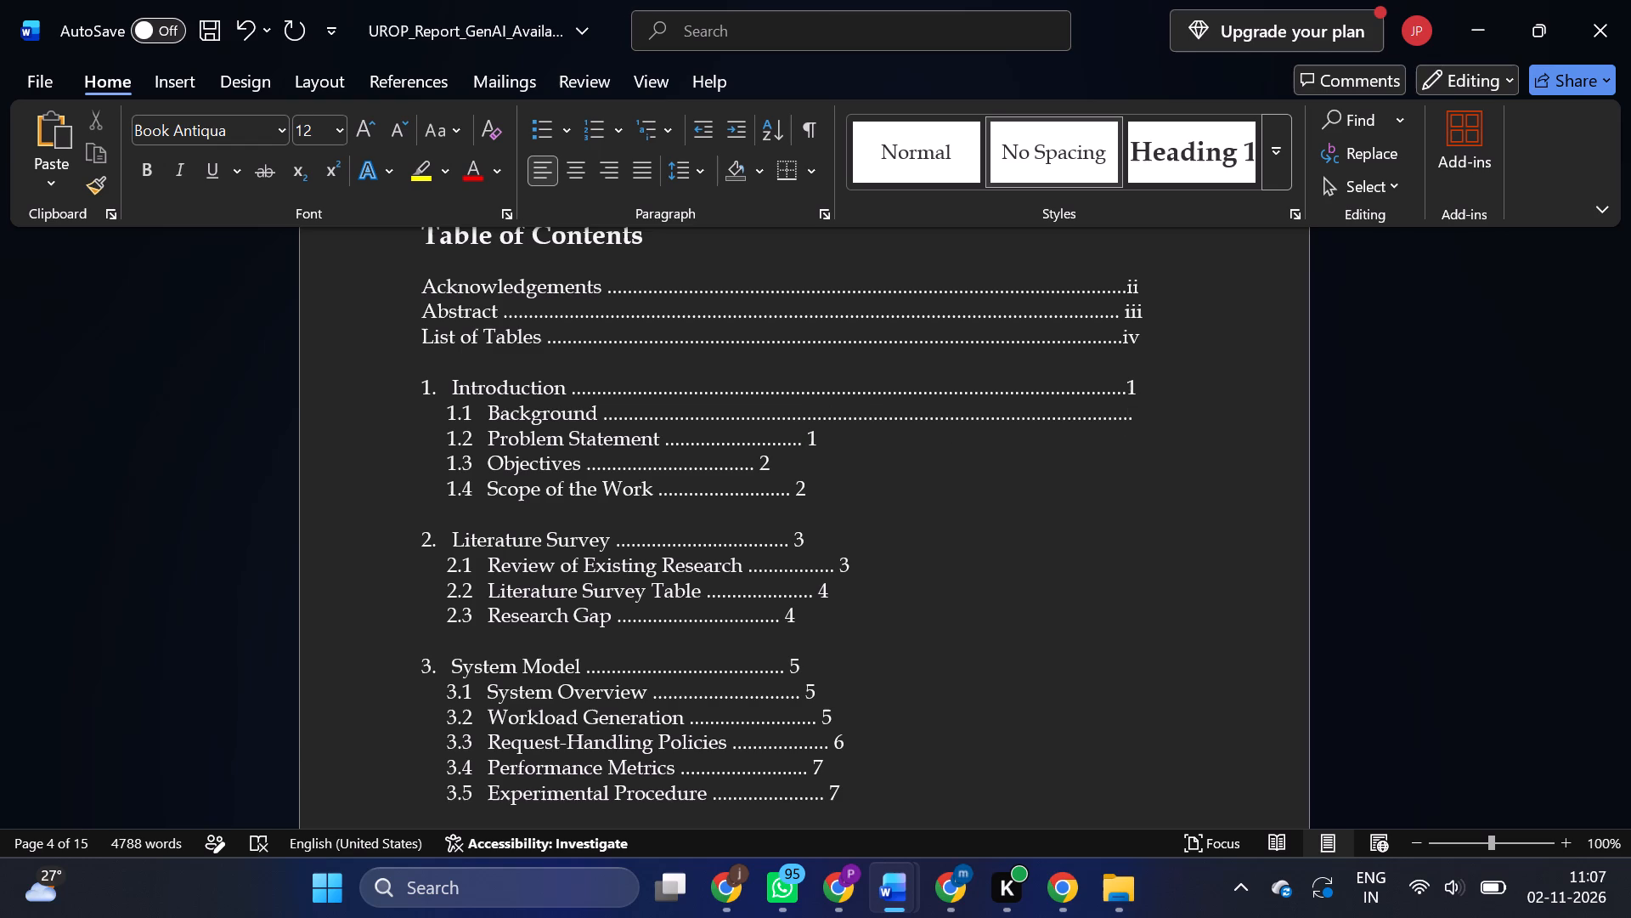
key("BackSpace")
key("period")
key("period")
key("period")
key("period")
key("period")
key("period")
key("period")
key("period")
key("period")
key("period")
key("period")
key("period")
key("period")
key("period")
key("period")
key("period")
key("period")
key("period")
key("period")
key("period")
type("..")
key("period")
Remove the space before 2 in the 1.3 Objectives entry and extend its dot leader to align with the entries above.
key("Down")
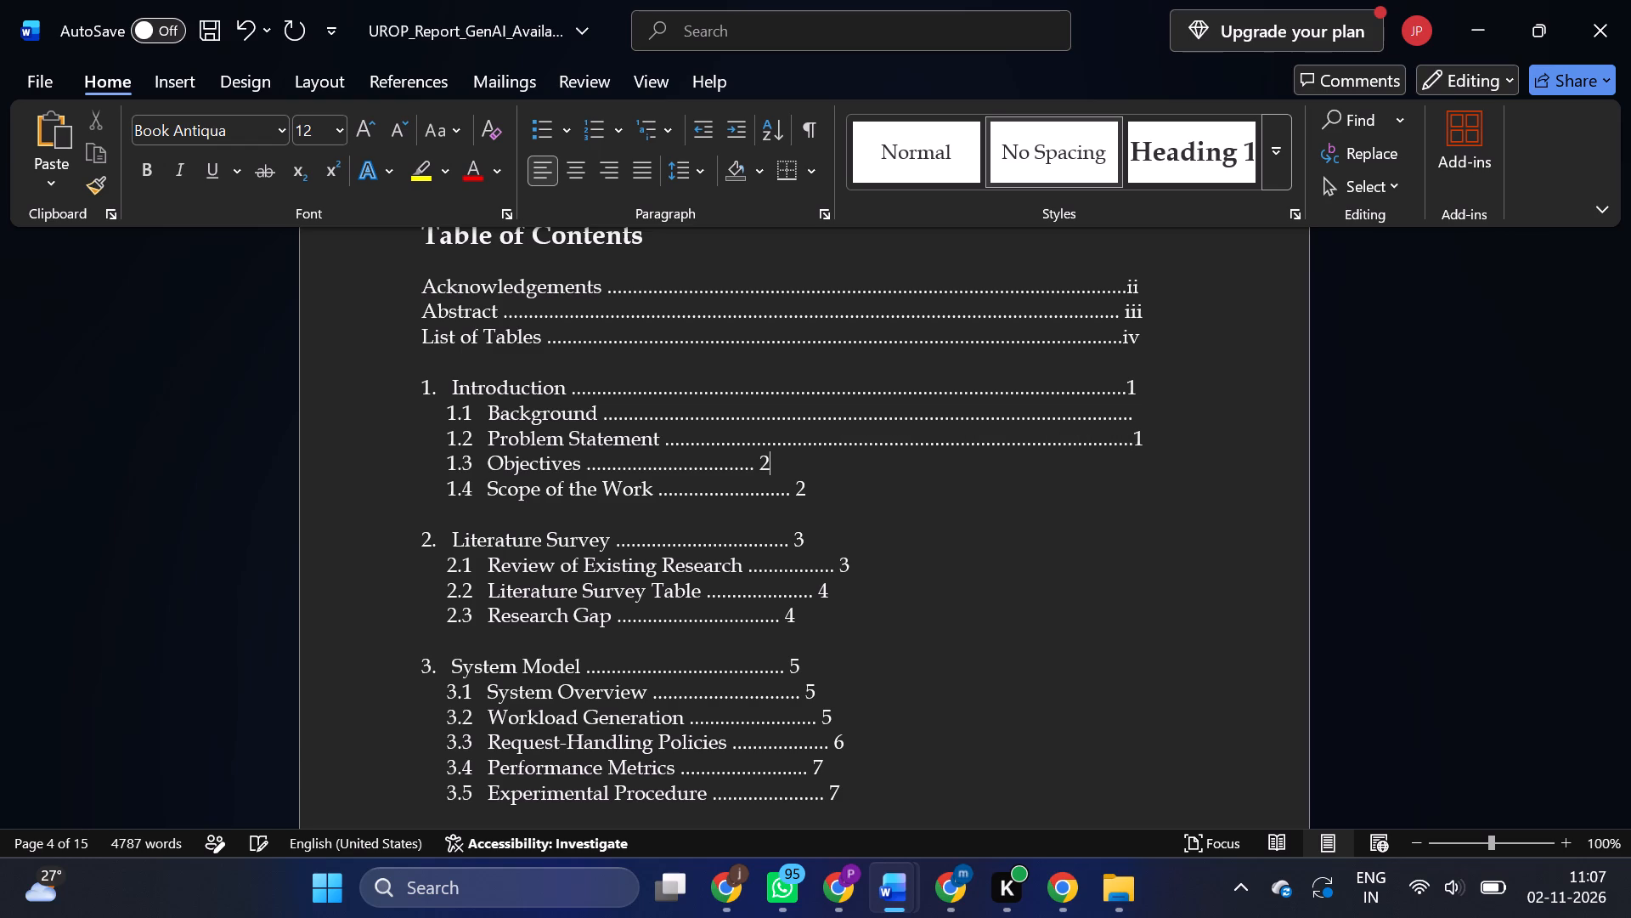
key("Left")
key("period")
key("period")
key("period")
key("period")
key("period")
key("period")
key("period")
key("period")
key("period")
key("period")
key("period")
key("period")
key("period")
key("period")
key("period")
key("period")
key("period")
key("period")
key("period")
key("period")
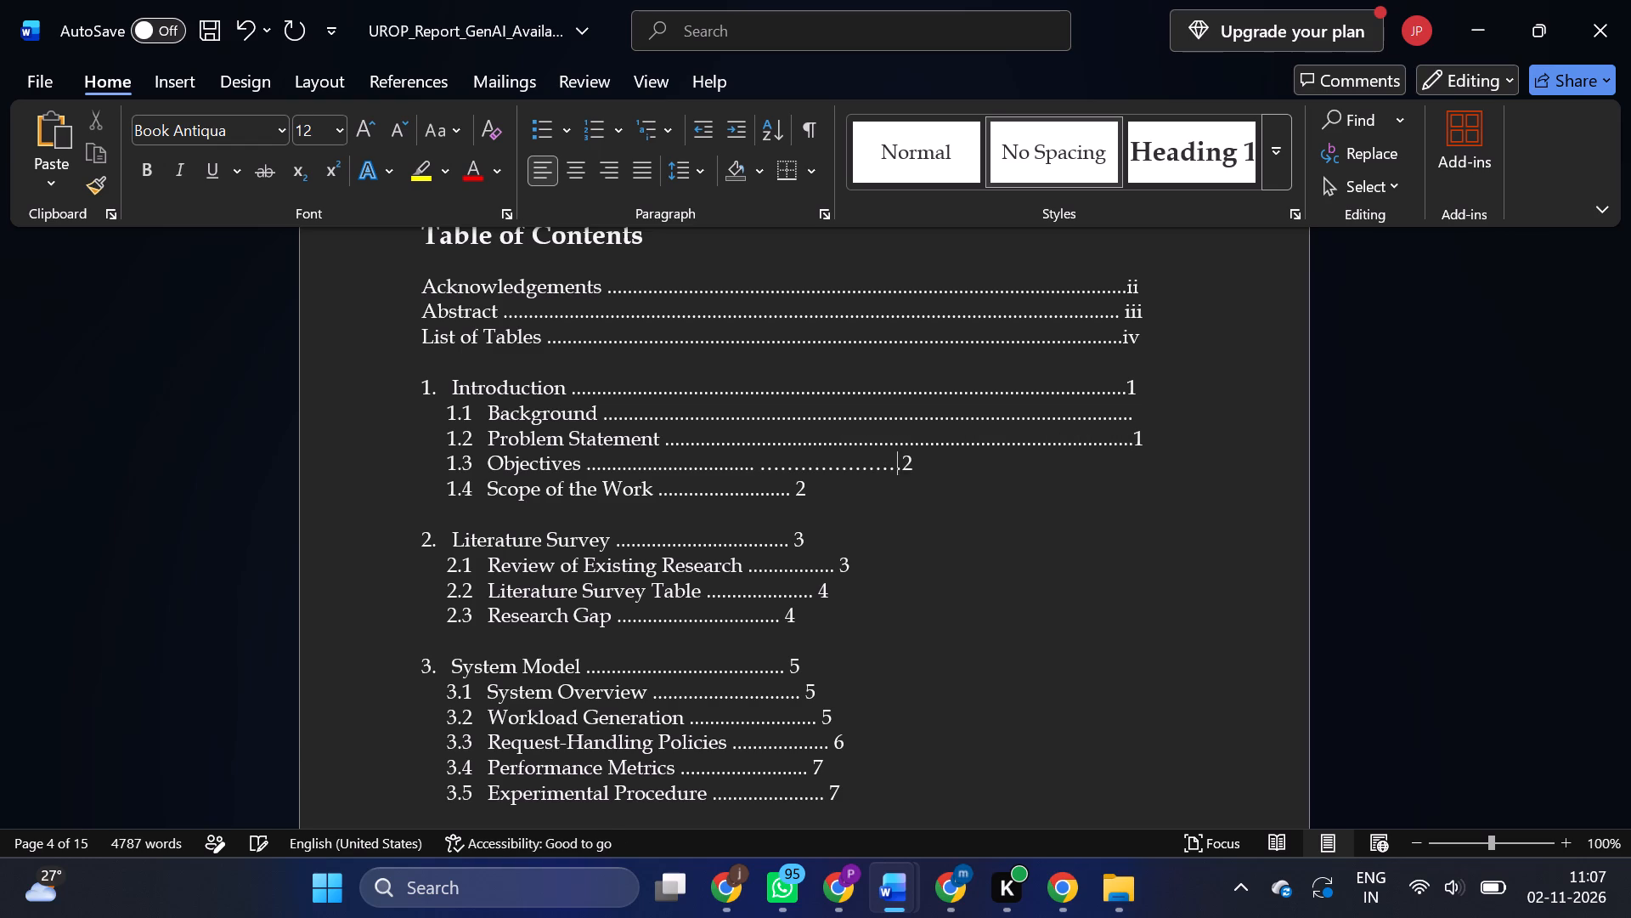
key("BackSpace")
key("BackSpace")
key("BackSpace")
key("BackSpace")
key("BackSpace")
key("BackSpace")
key("BackSpace")
key("BackSpace")
key("BackSpace")
key("BackSpace")
key("period")
key("period")
key("period")
key("period")
key("period")
key("period")
key("period")
key("period")
key("period")
key("period")
key("period")
key("period")
key("period")
key("period")
key("period")
key("period")
key("period")
key("period")
key("period")
key("period")
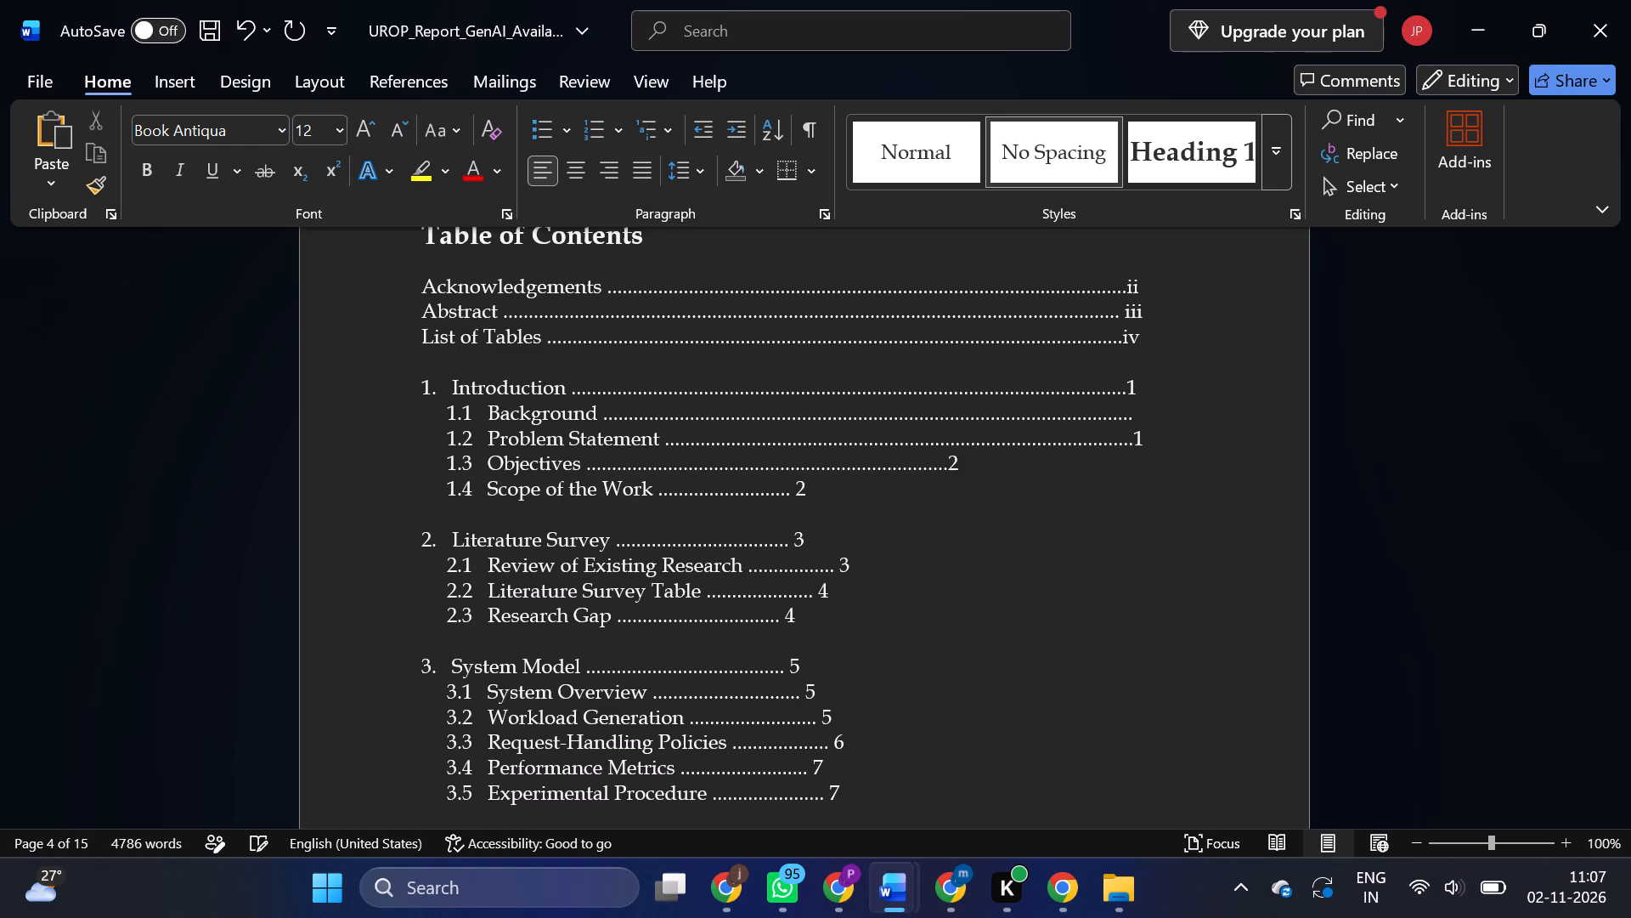
type("..")
Extend the 1.4 Scope of the Work entry's dot leader, keeping the space before 2, so the page number aligns with Objectives.
key("Down")
key("Left")
key("Left")
key("period")
key("period")
key("period")
key("period")
key("period")
key("period")
key("period")
key("period")
key("period")
key("period")
key("period")
key("period")
key("period")
key("period")
key("period")
key("period")
key("period")
key("period")
key("period")
key("period")
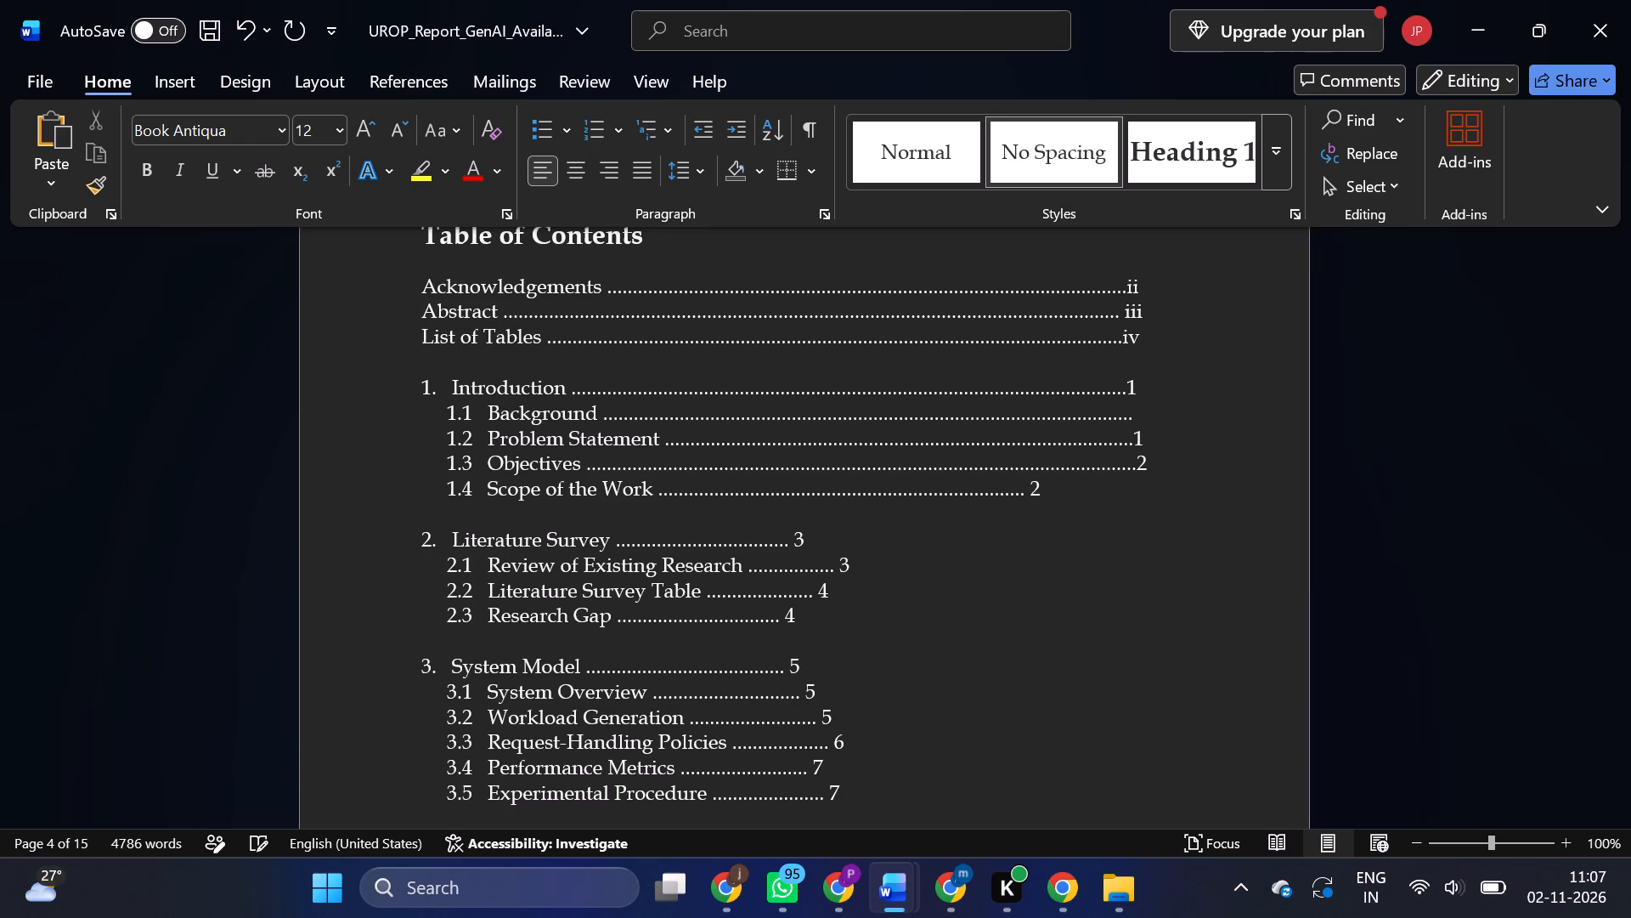
key("BackSpace")
Extend the Literature Survey entry's dot leader, keeping the space before 3, so its page number aligns with the entries above.
scroll(775, 392, "down", 1)
scroll(775, 392, "up", 1)
scroll(775, 392, "down", 2)
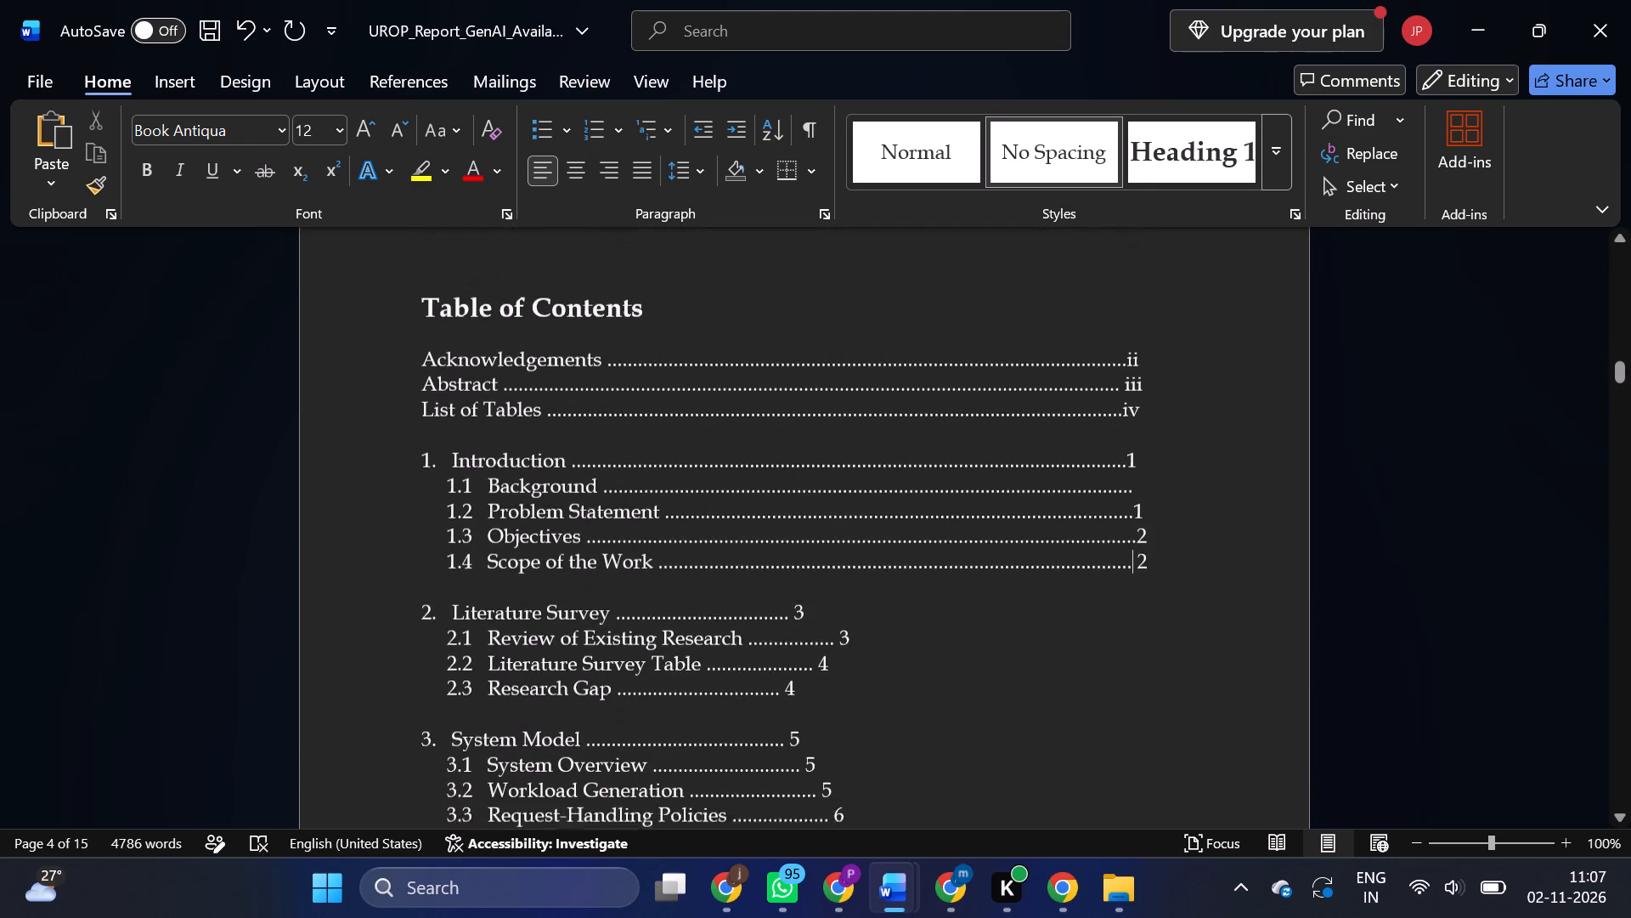
scroll(775, 392, "down", 2)
scroll(775, 392, "up", 3)
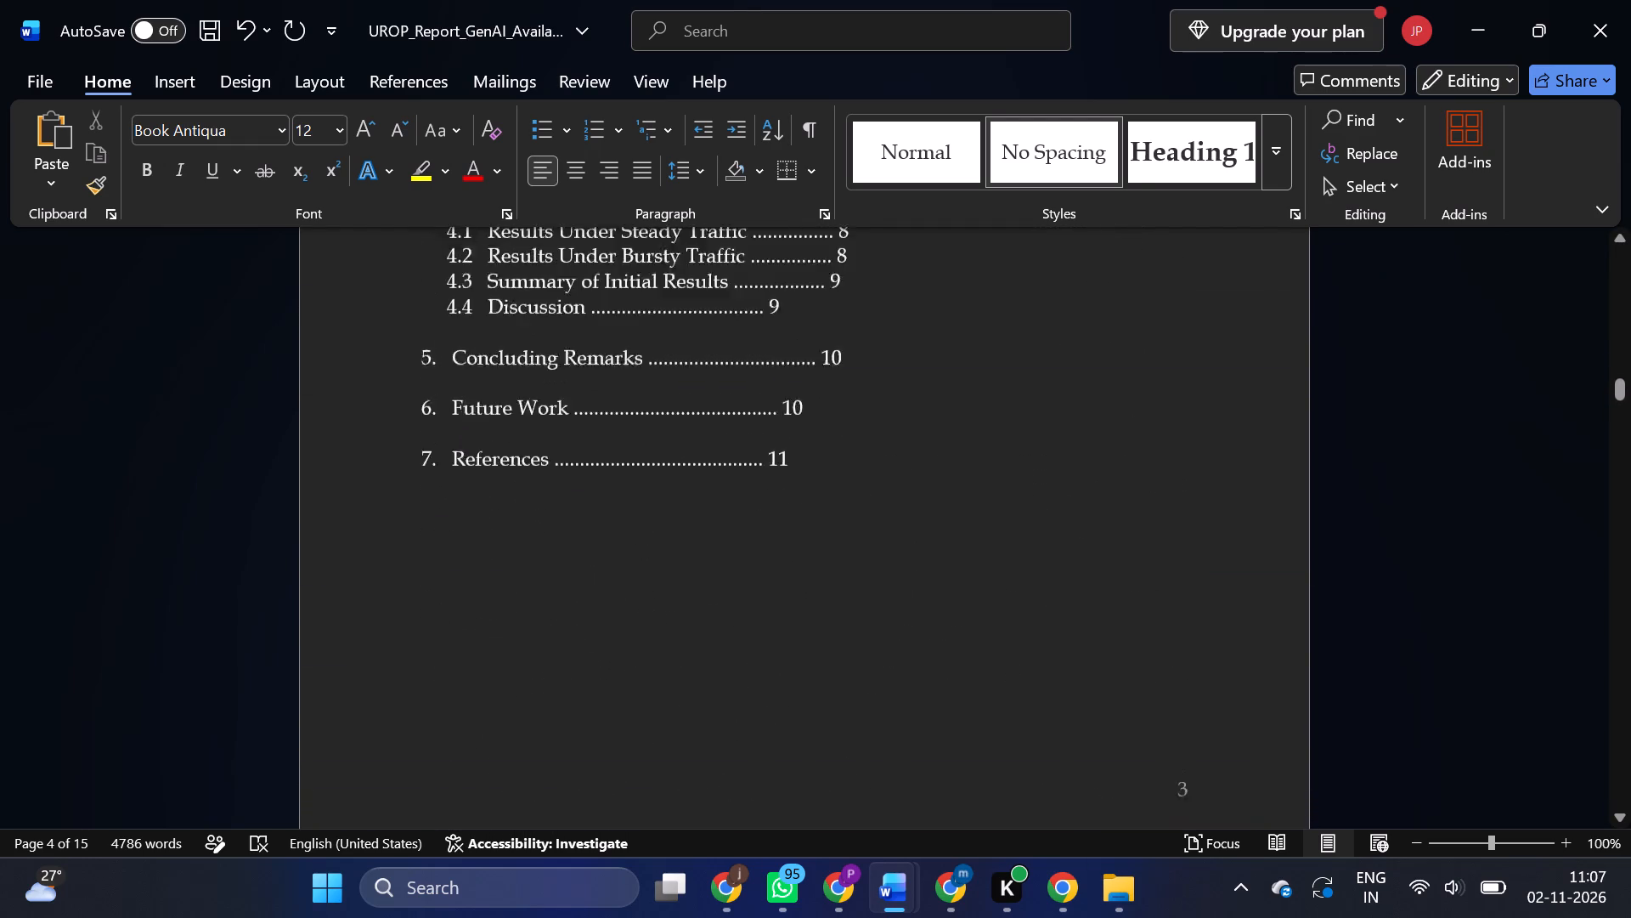
scroll(775, 392, "up", 1)
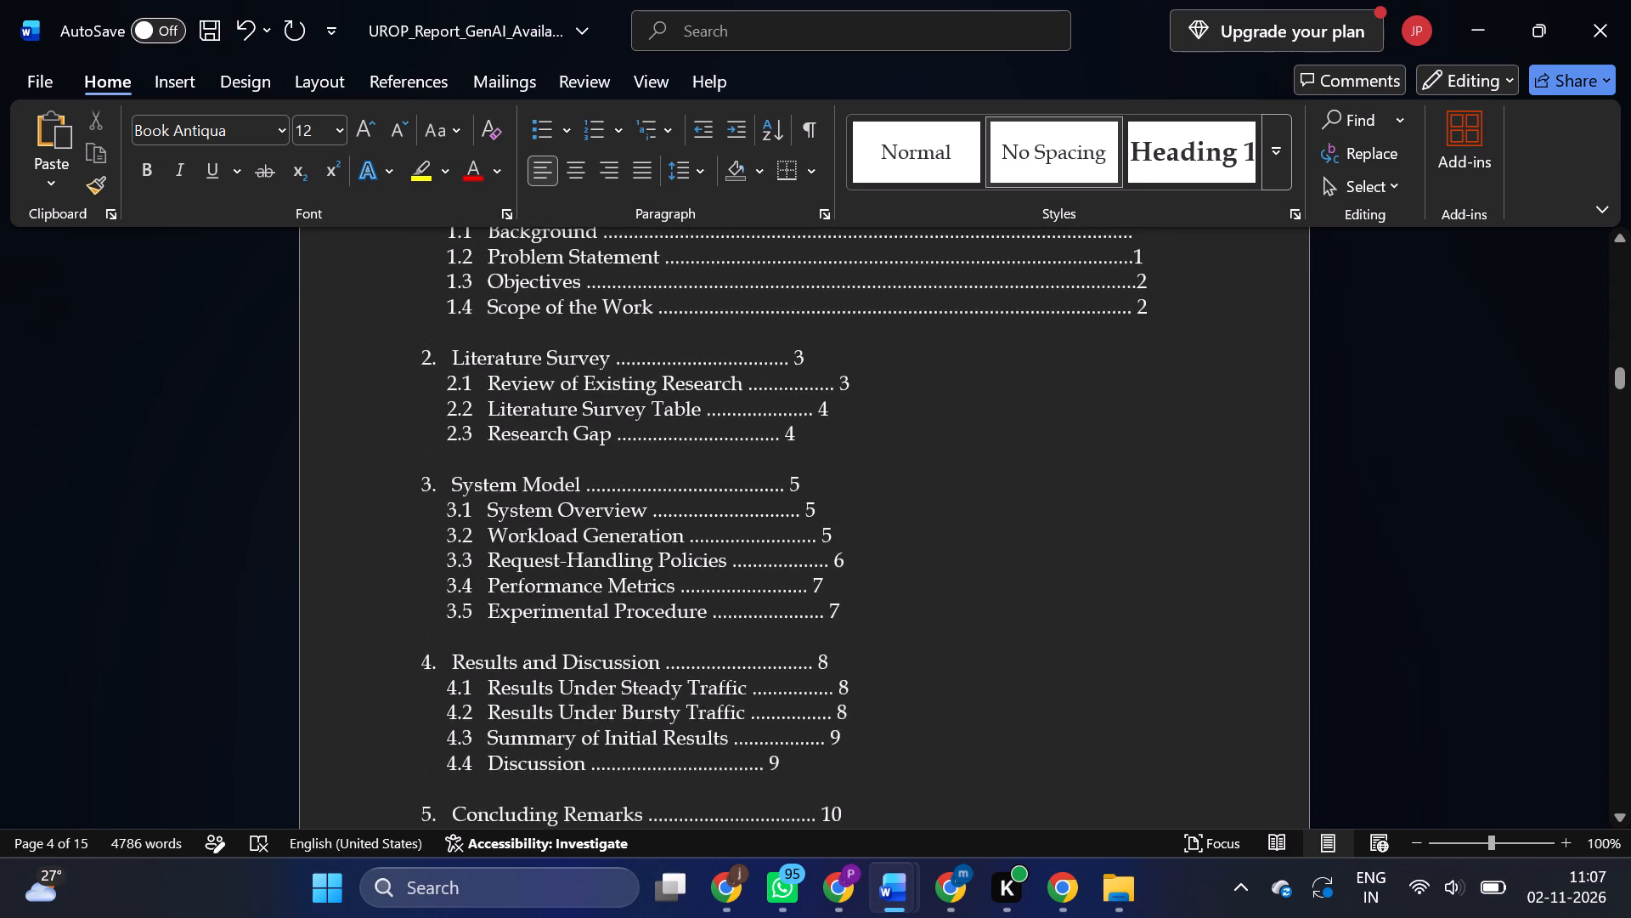
left_click(787, 362)
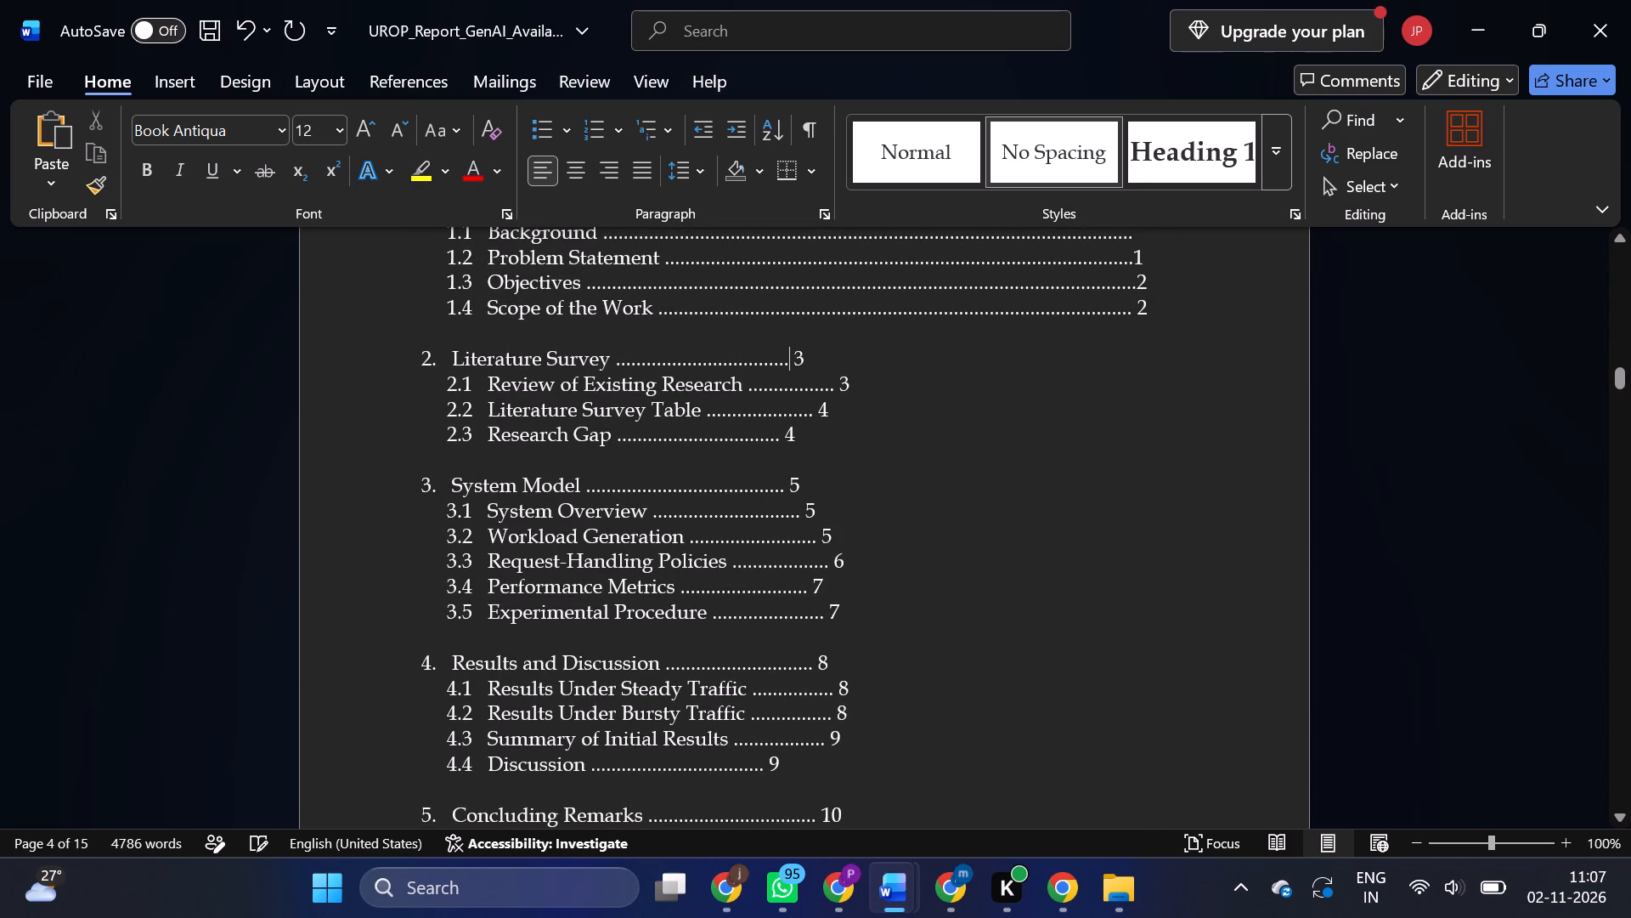
key("period")
key("period")
key("period")
key("period")
key("period")
key("period")
key("period")
key("period")
key("period")
key("period")
key("period")
key("period")
key("period")
key("period")
key("period")
key("period")
key("period")
key("period")
key("period")
key("period")
key("period")
key("period")
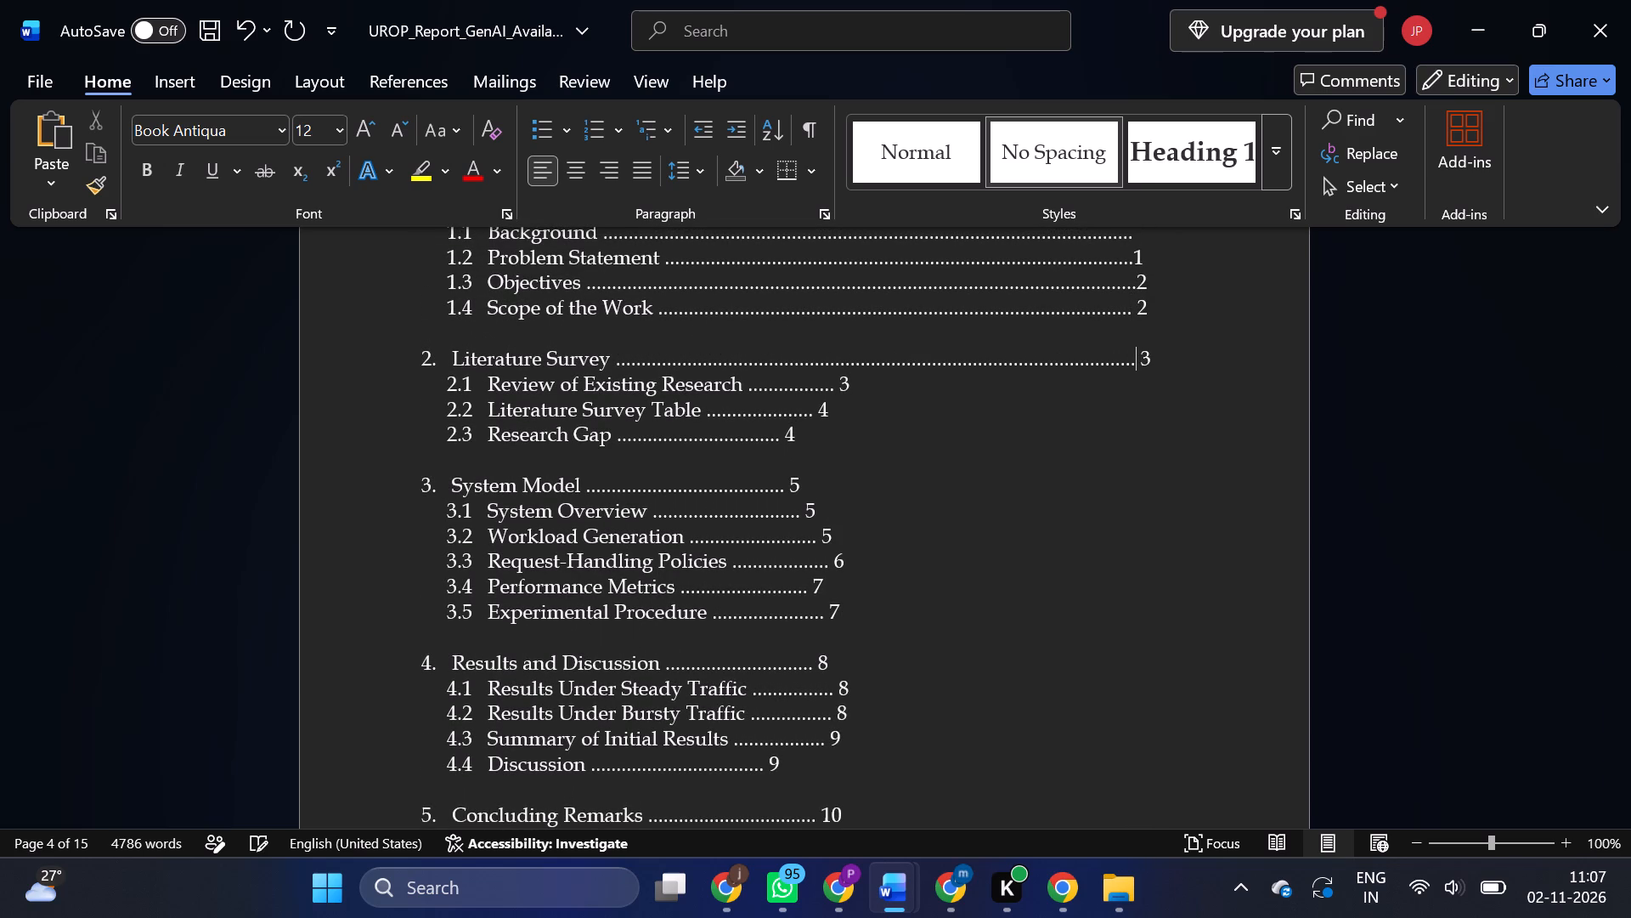
Extend the 2.1 Review of Existing Research entry's dot leader, keeping the space before 3, so its page number aligns with Literature Survey.
key("Down")
key("Left")
key("Left")
key("period")
key("period")
key("period")
key("period")
key("period")
key("period")
key("period")
key("period")
key("period")
key("period")
key("period")
key("period")
key("period")
key("period")
key("period")
key("period")
key("period")
key("period")
key("period")
key("period")
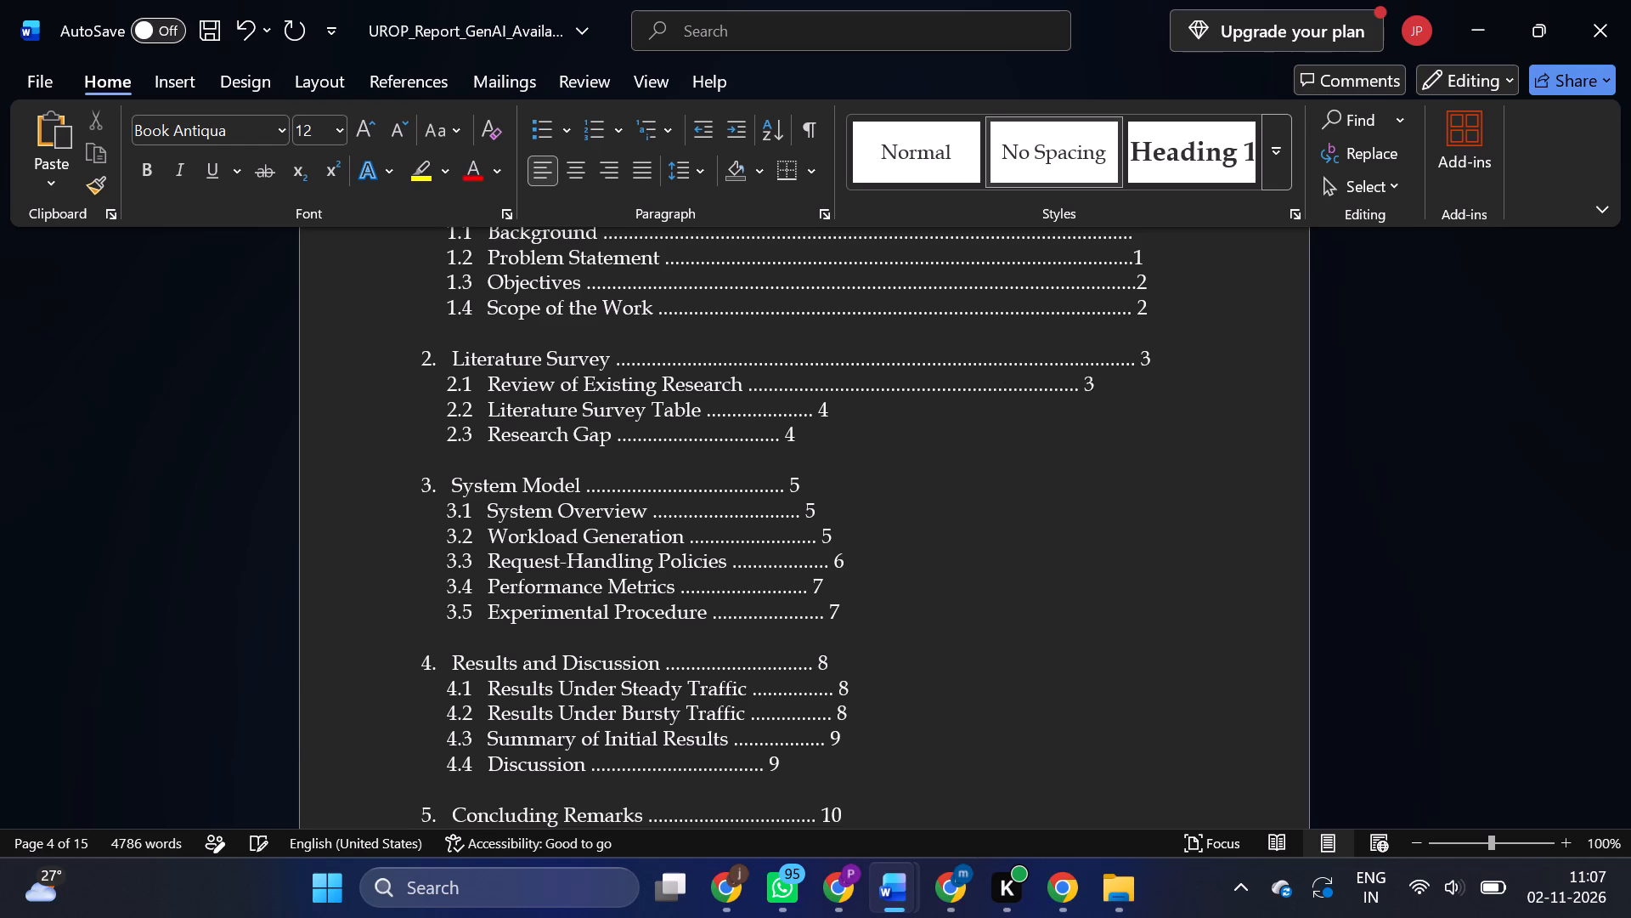
type("...")
Remove the space before 4 in the 2.2 Literature Survey Table entry and extend its dot leader to align with the entries above.
key("Down")
key("Left")
type("/.")
key("BackSpace")
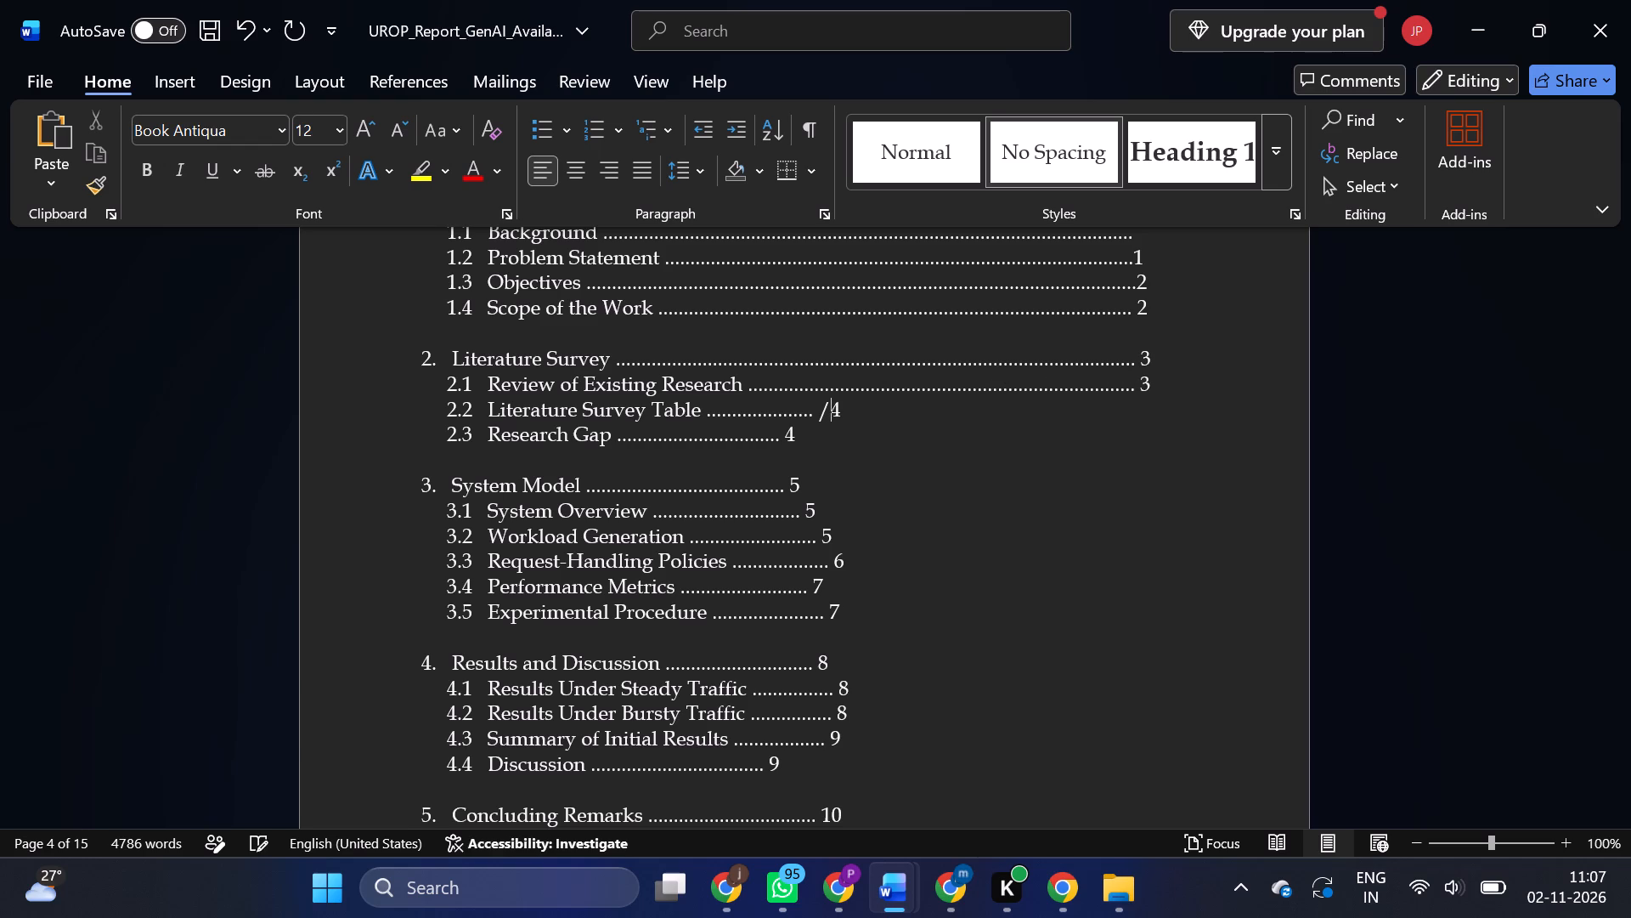
key("BackSpace")
key("BackSpace")
key("period")
key("period")
key("period")
key("period")
key("period")
key("period")
key("period")
key("period")
key("period")
key("period")
key("period")
key("period")
key("period")
key("period")
key("period")
key("period")
key("period")
key("period")
key("period")
key("period")
type("...")
Remove the space before 4 in the 2.3 Research Gap entry and extend its dot leader to align with the entries above.
key("Down")
key("Left")
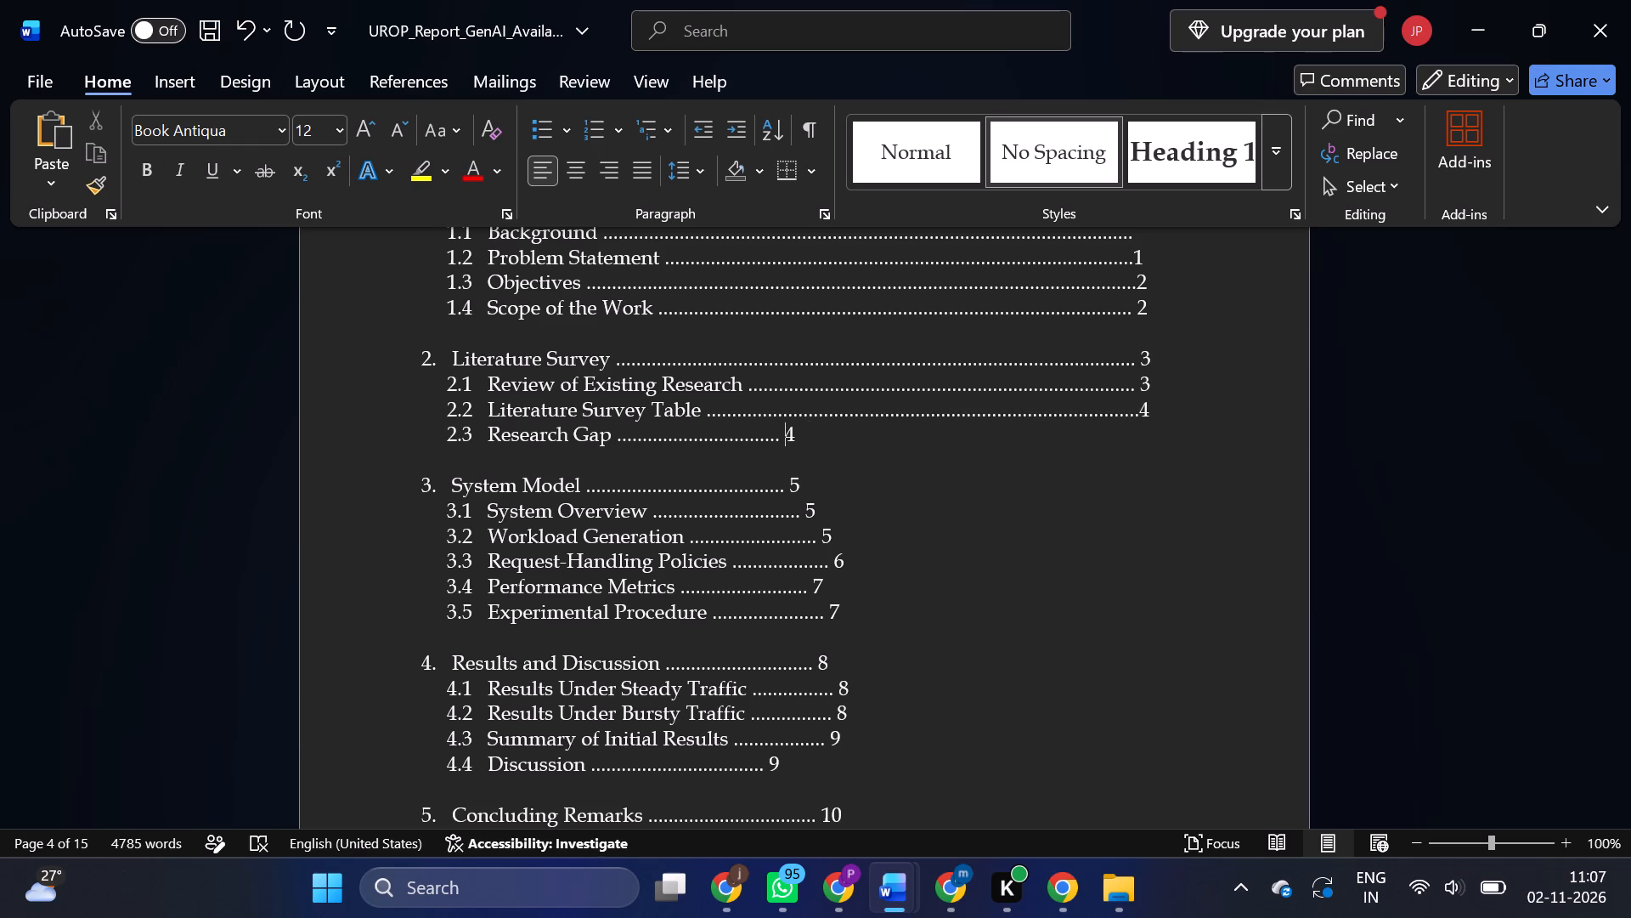
key("BackSpace")
key("period")
key("period")
key("period")
key("period")
key("period")
key("period")
key("period")
key("period")
key("period")
key("period")
key("period")
key("period")
key("period")
key("period")
key("period")
key("period")
key("period")
key("period")
key("period")
key("period")
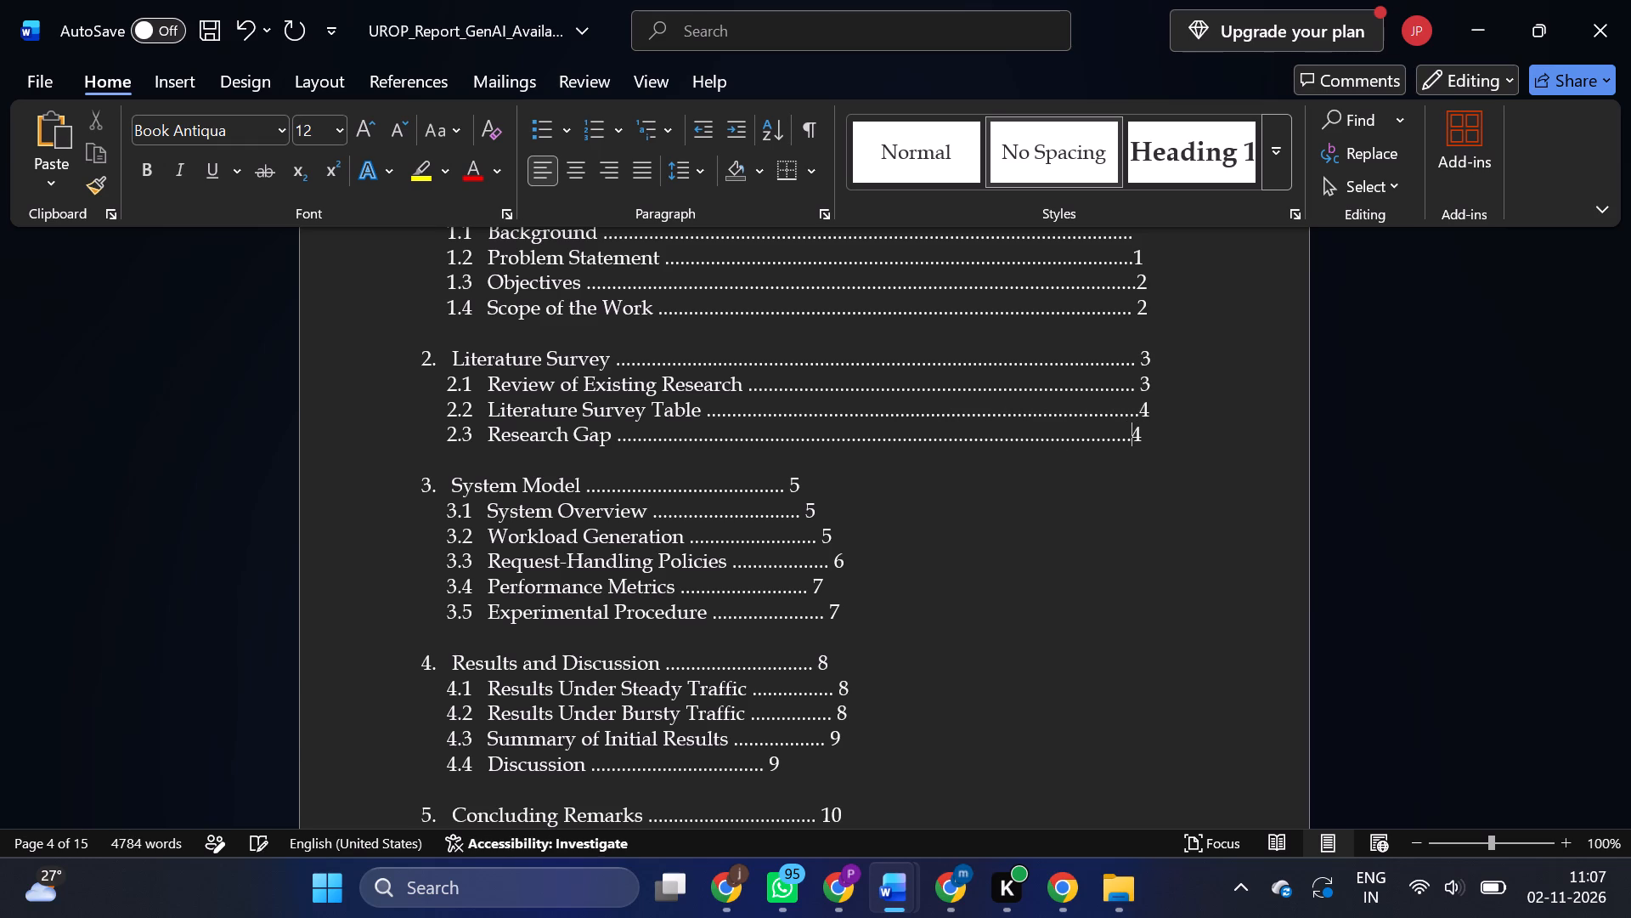
type("..")
Extend the System Model entry's dot leader, keeping the space before 5, so its page number roughly aligns with the entries above.
key("Down")
key("Down")
key("Left")
key("Left")
key("period")
key("period")
key("period")
key("period")
key("period")
key("period")
key("period")
key("period")
key("period")
key("period")
key("period")
key("period")
key("period")
key("period")
key("period")
key("period")
key("period")
key("period")
key("period")
key("period")
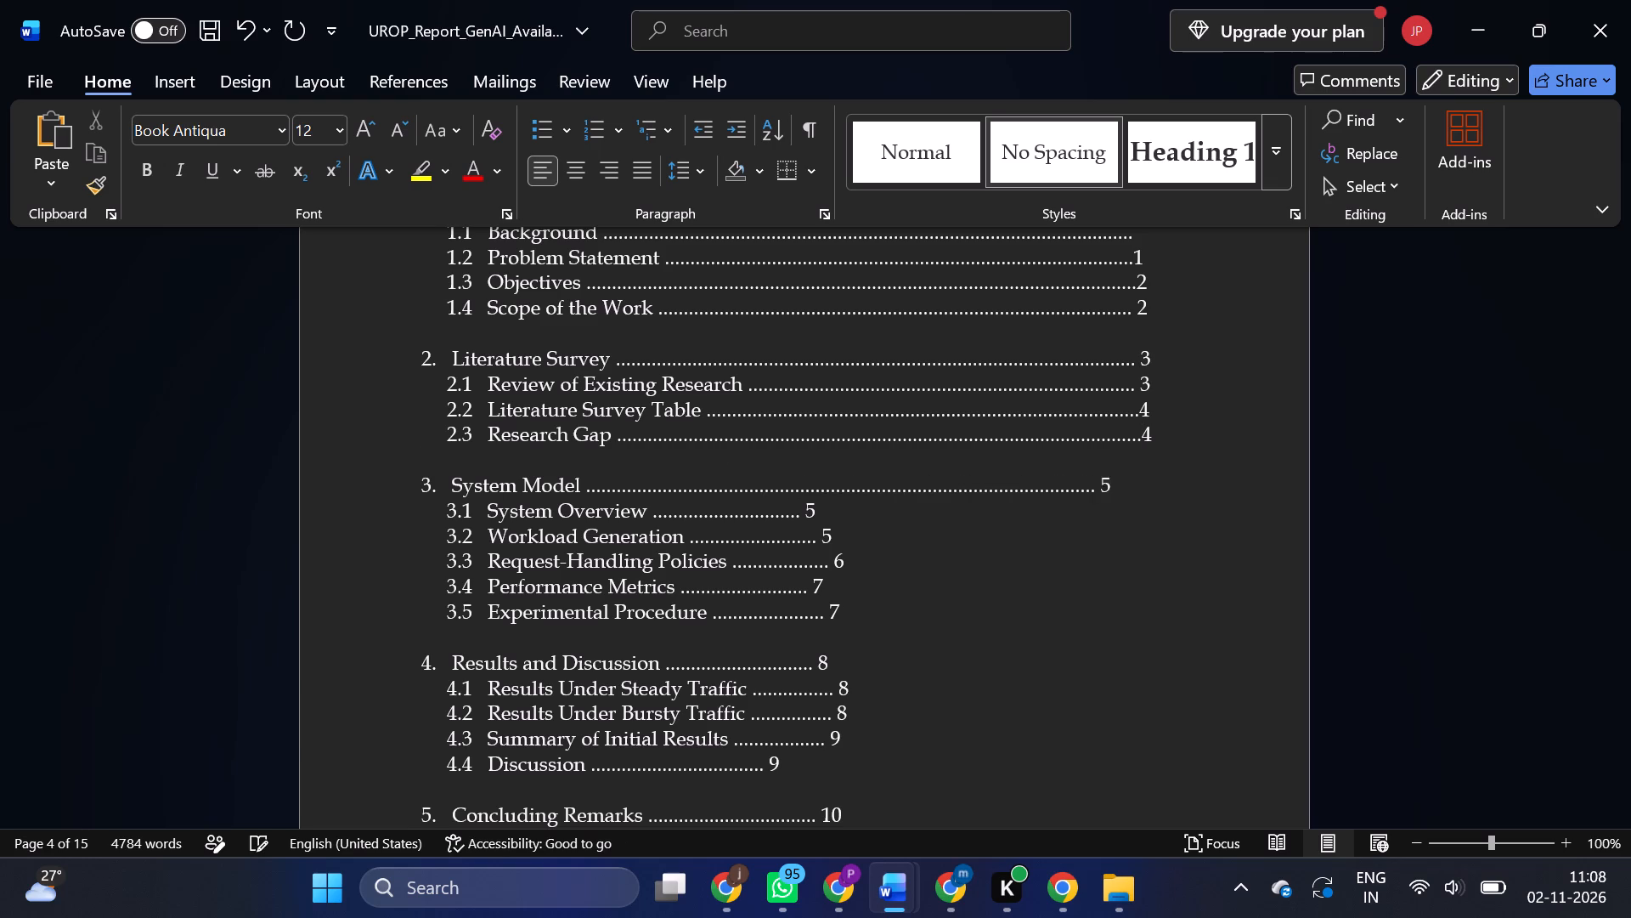
key("period")
Remove the space before 5 in the 3.1 System Overview entry and extend its dot leader to align with System Model.
key("Down")
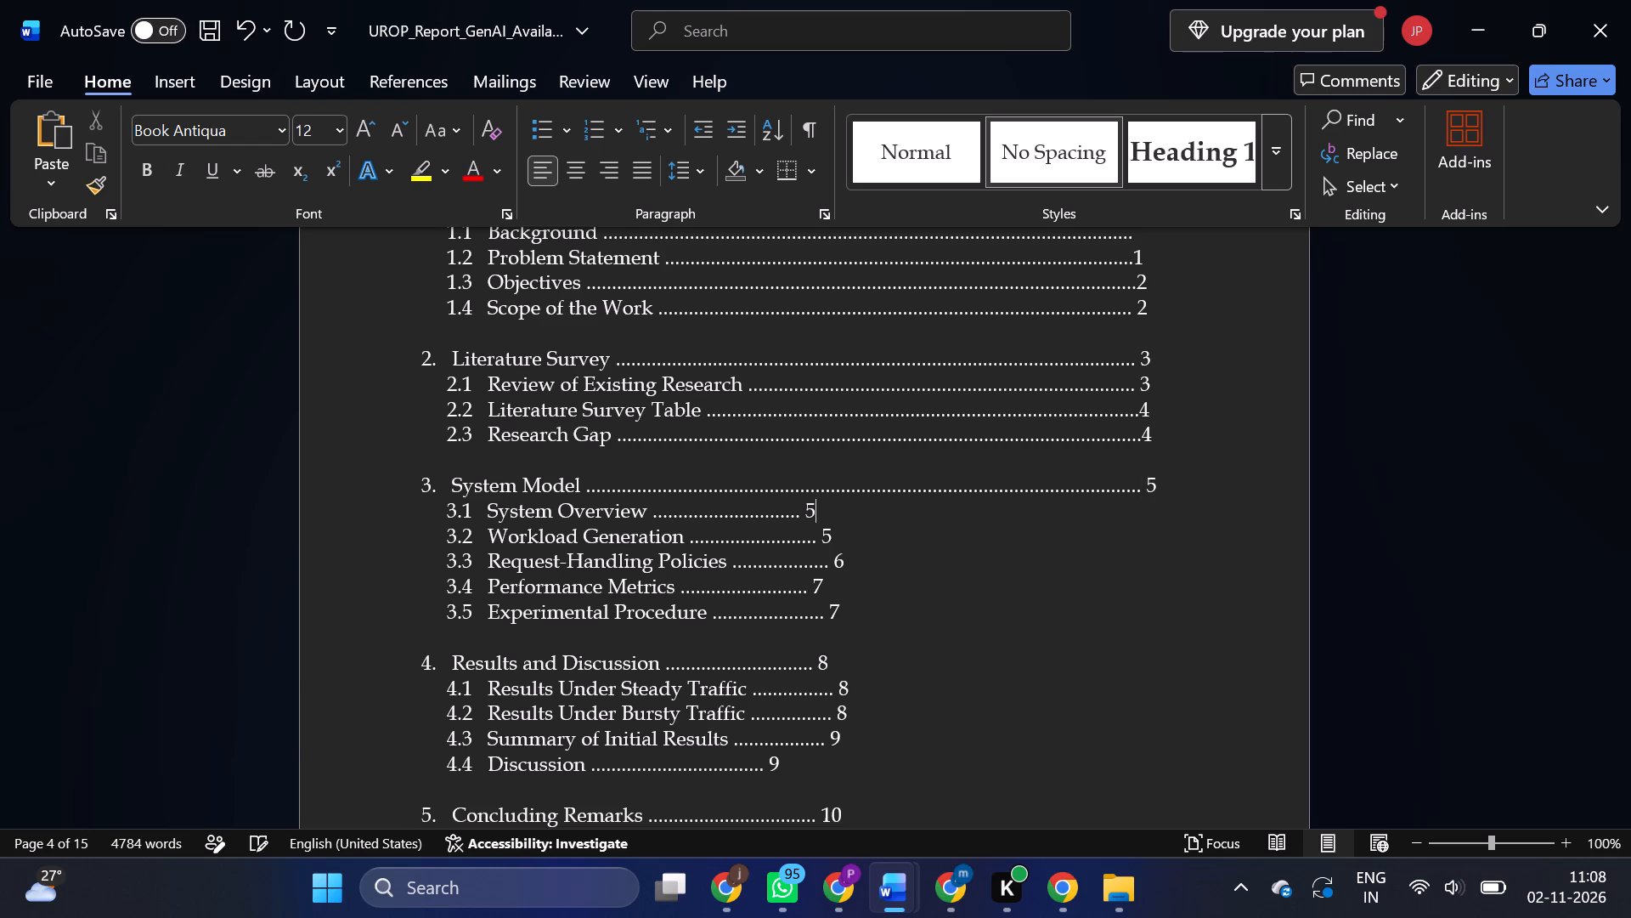
key("Left")
key("BackSpace")
key("period")
key("period")
key("period")
key("period")
key("period")
key("period")
key("period")
key("period")
key("period")
key("period")
key("period")
key("period")
key("period")
key("period")
key("period")
key("period")
key("period")
key("period")
key("period")
key("period")
type("....")
Extend the 3.2 Workload Generation entry's dot leader, keeping the space before 5, so its page number roughly aligns with System Overview.
key("Down")
key("Left")
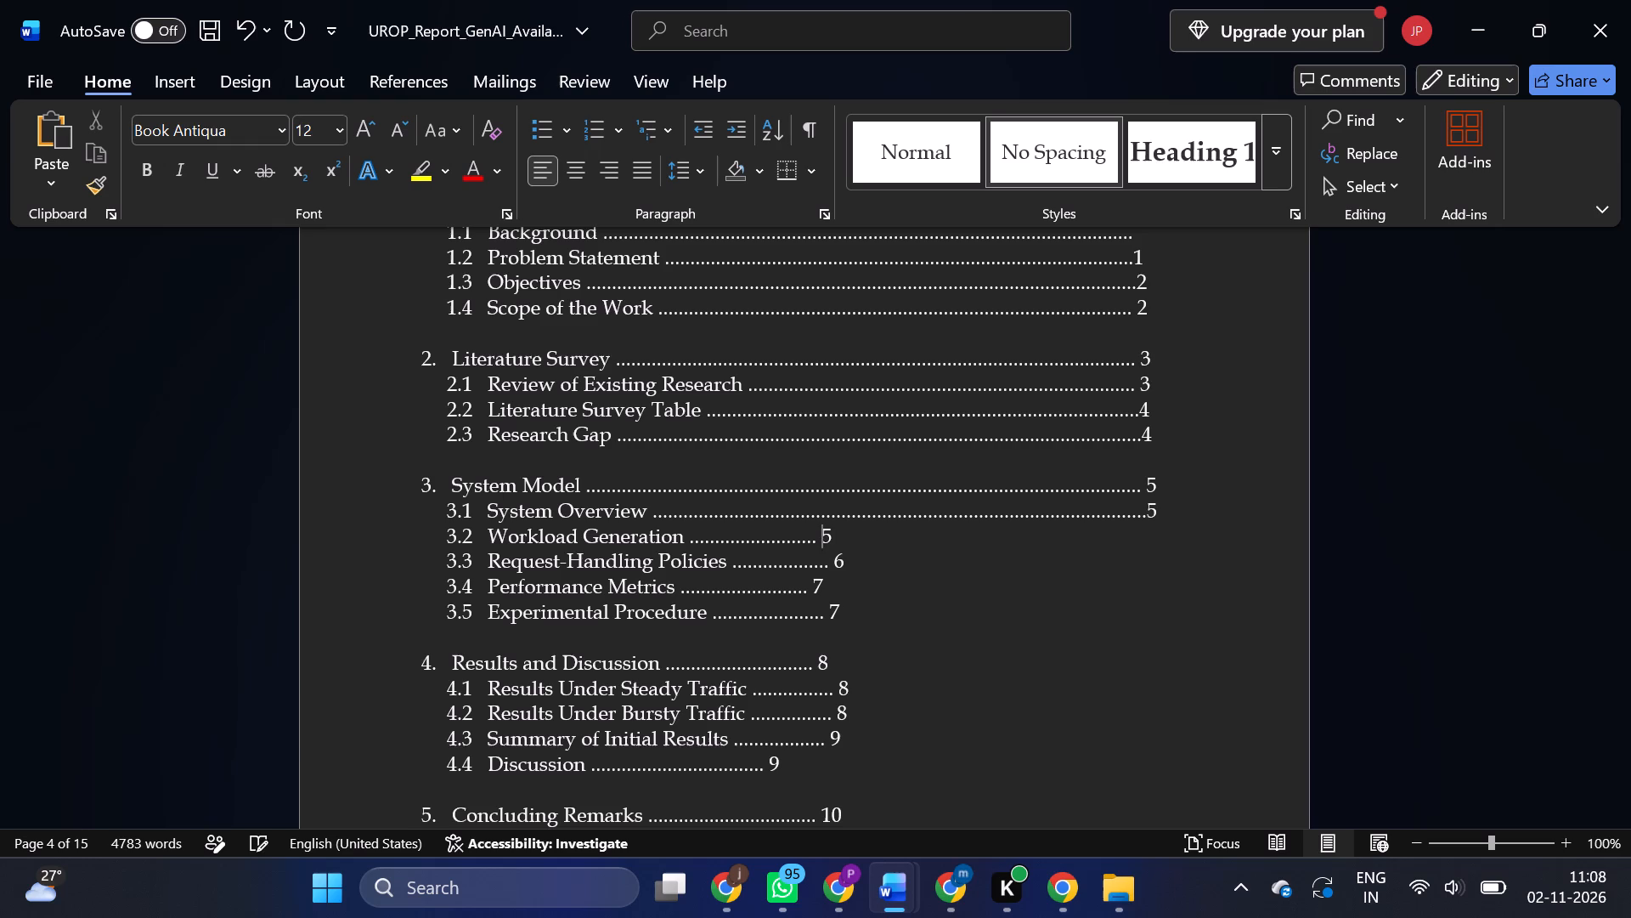
key("Left")
key("period")
key("period")
key("period")
key("period")
key("period")
key("period")
key("period")
key("period")
key("period")
key("period")
key("period")
key("period")
key("period")
key("period")
key("period")
key("period")
key("period")
key("period")
key("period")
key("period")
type("......")
Remove the space before 6 in the 3.3 Request-Handling Policies entry and extend its dot leader to roughly align with Workload Generation.
key("Down")
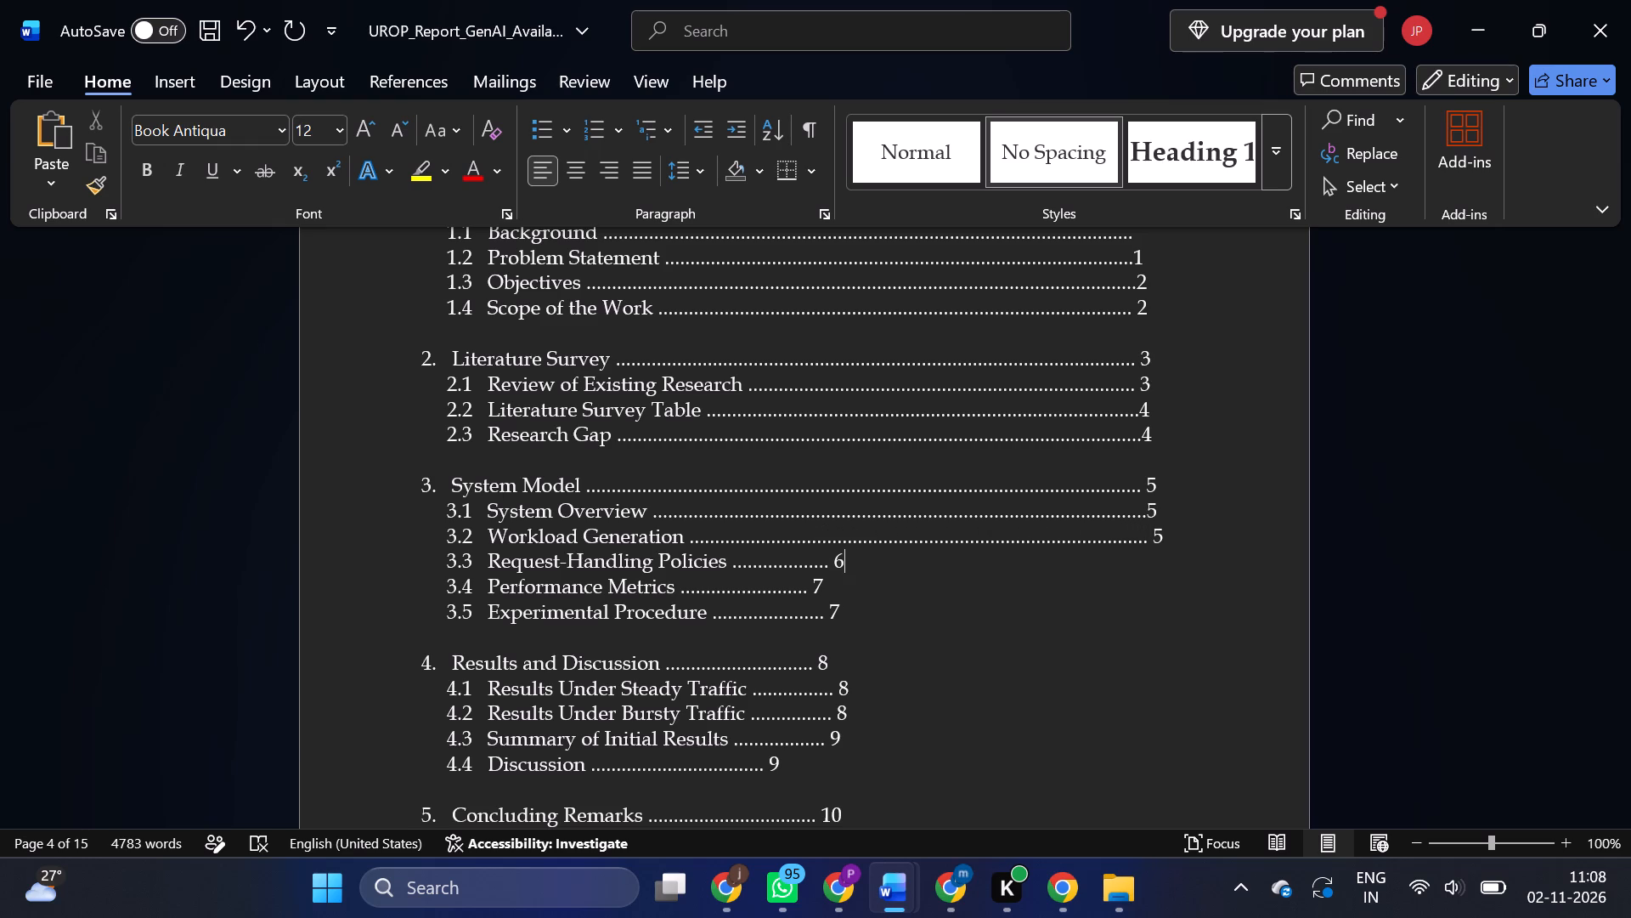
key("Left")
key("BackSpace")
key("period")
key("period")
key("period")
key("period")
key("period")
key("period")
key("period")
key("period")
key("period")
key("period")
key("period")
key("period")
key("period")
key("period")
key("period")
key("period")
key("period")
key("period")
key("period")
key("period")
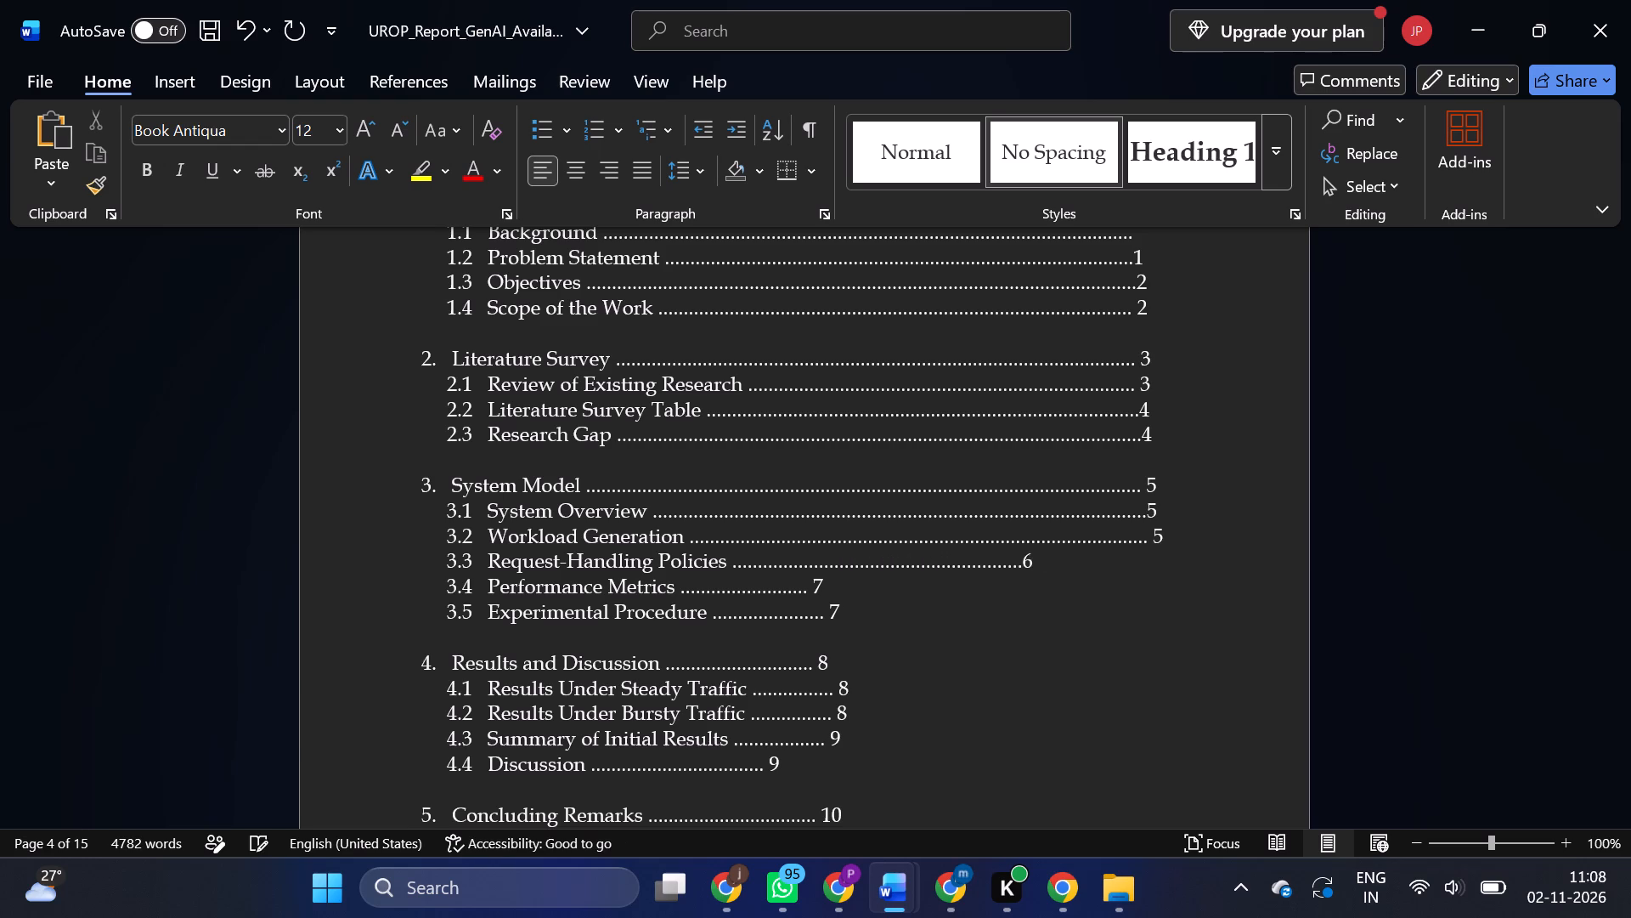
type(".......")
Extend the 3.4 Performance Metrics entry's dot leader, keeping the space before 7, so its page number roughly aligns with the entries above.
key("Down")
key("Left")
key("Left")
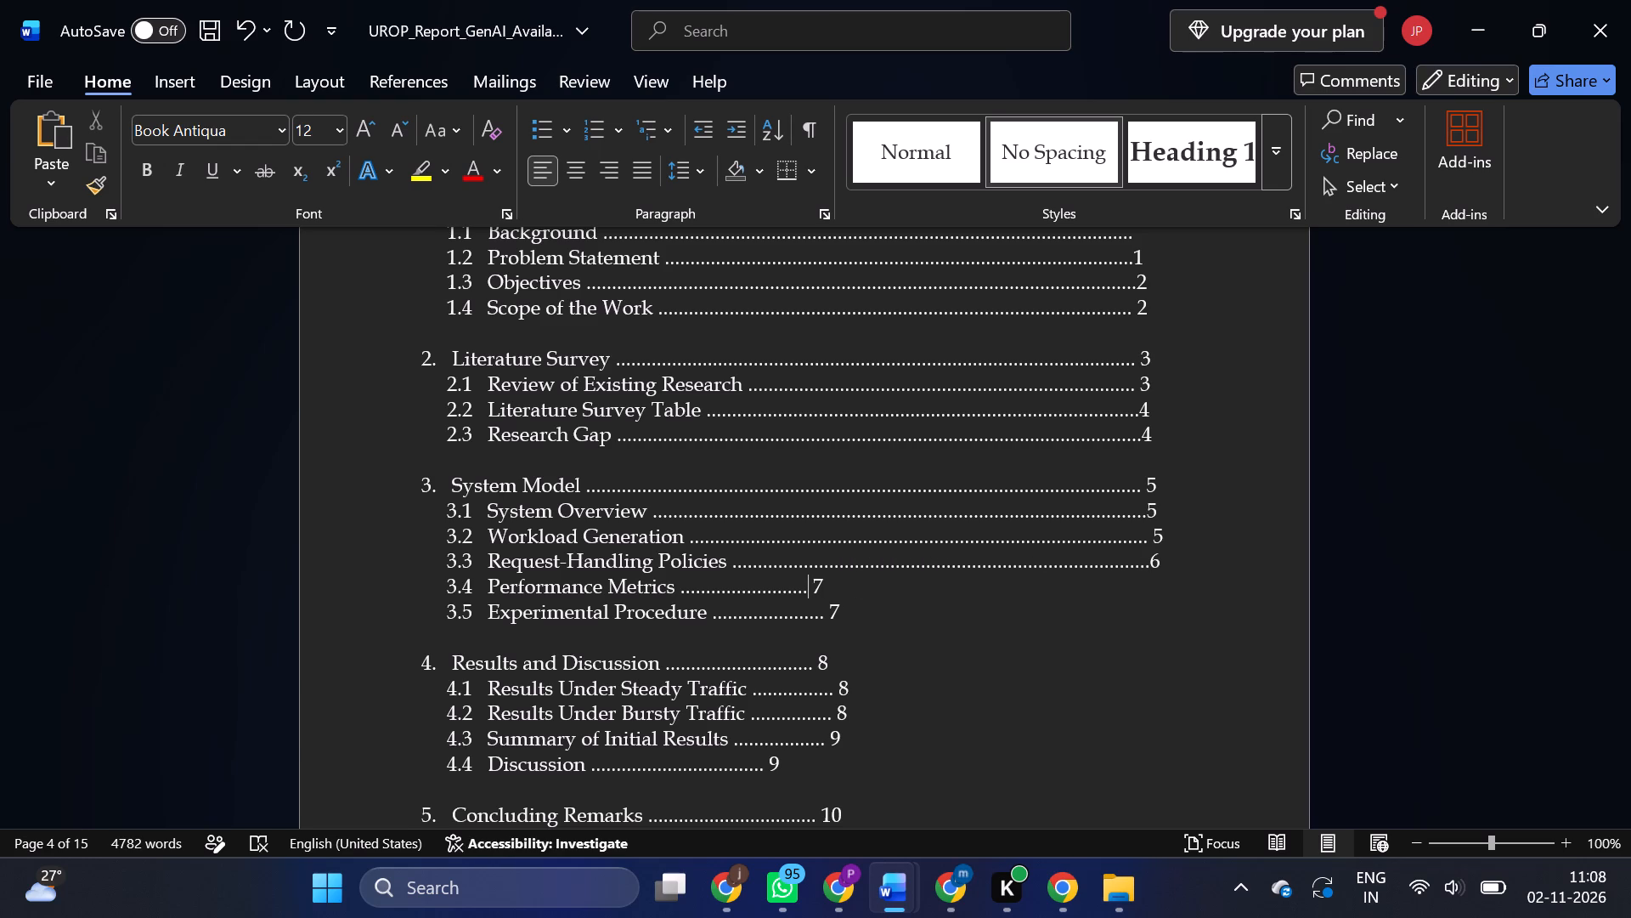
key("period")
key("period")
key("period")
key("period")
key("period")
key("period")
key("period")
key("period")
key("period")
key("period")
key("period")
key("period")
key("period")
key("period")
key("period")
key("period")
key("period")
key("period")
key("period")
key("period")
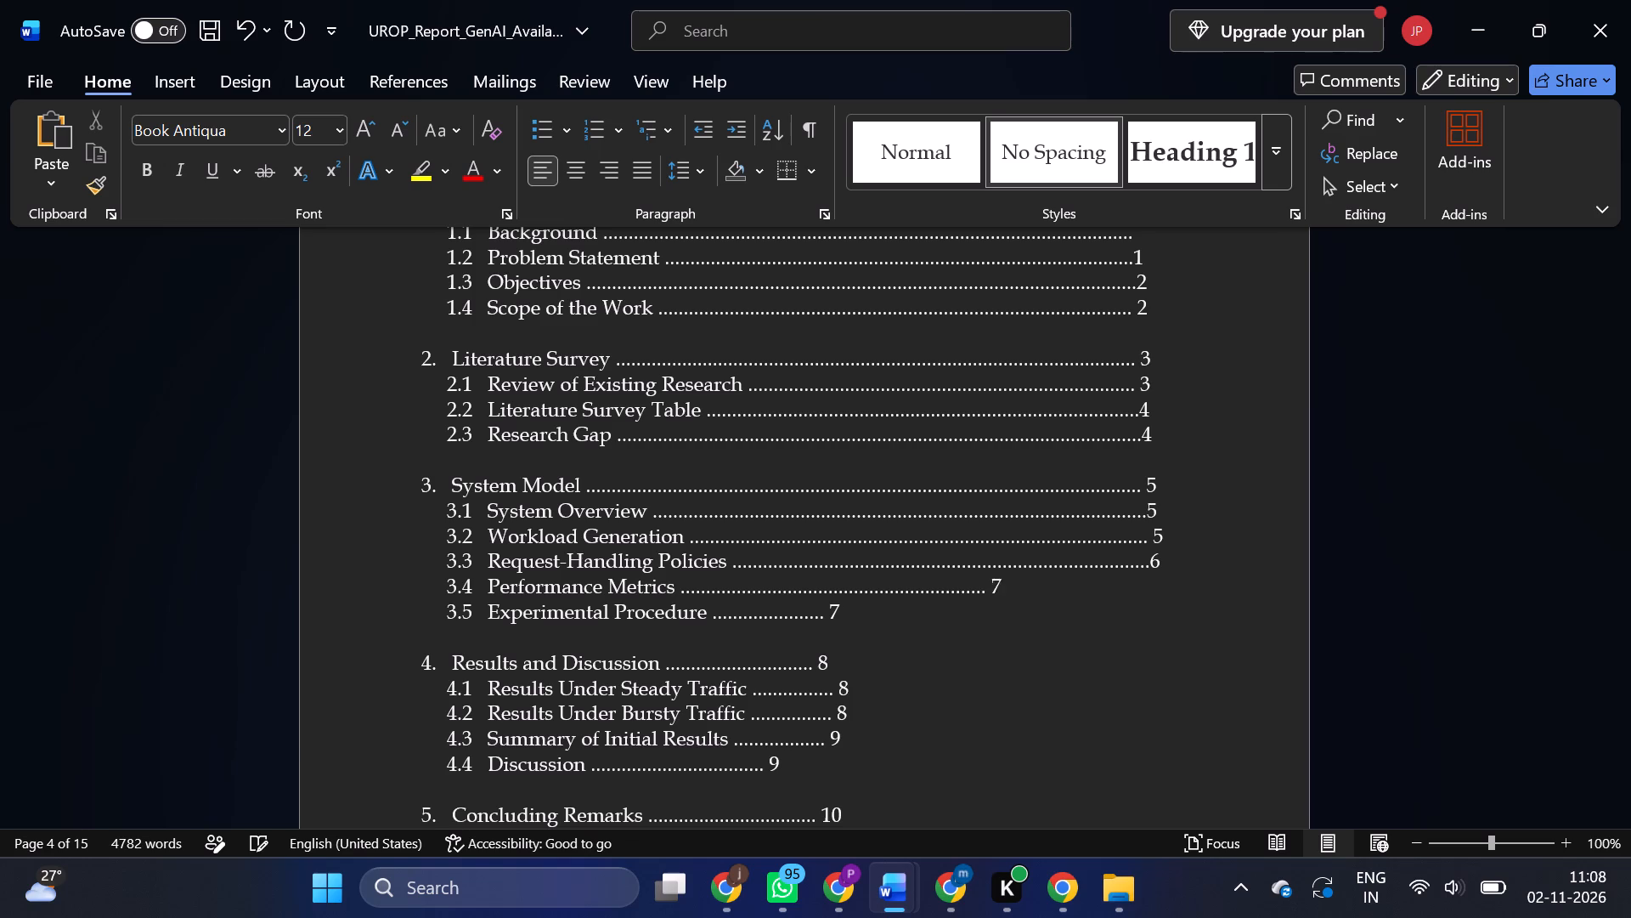
type("...")
Extend the 3.5 Experimental Procedure entry's dot leader, keeping the space before 7, so its page number roughly aligns with Performance Metrics.
key("Down")
key("Left")
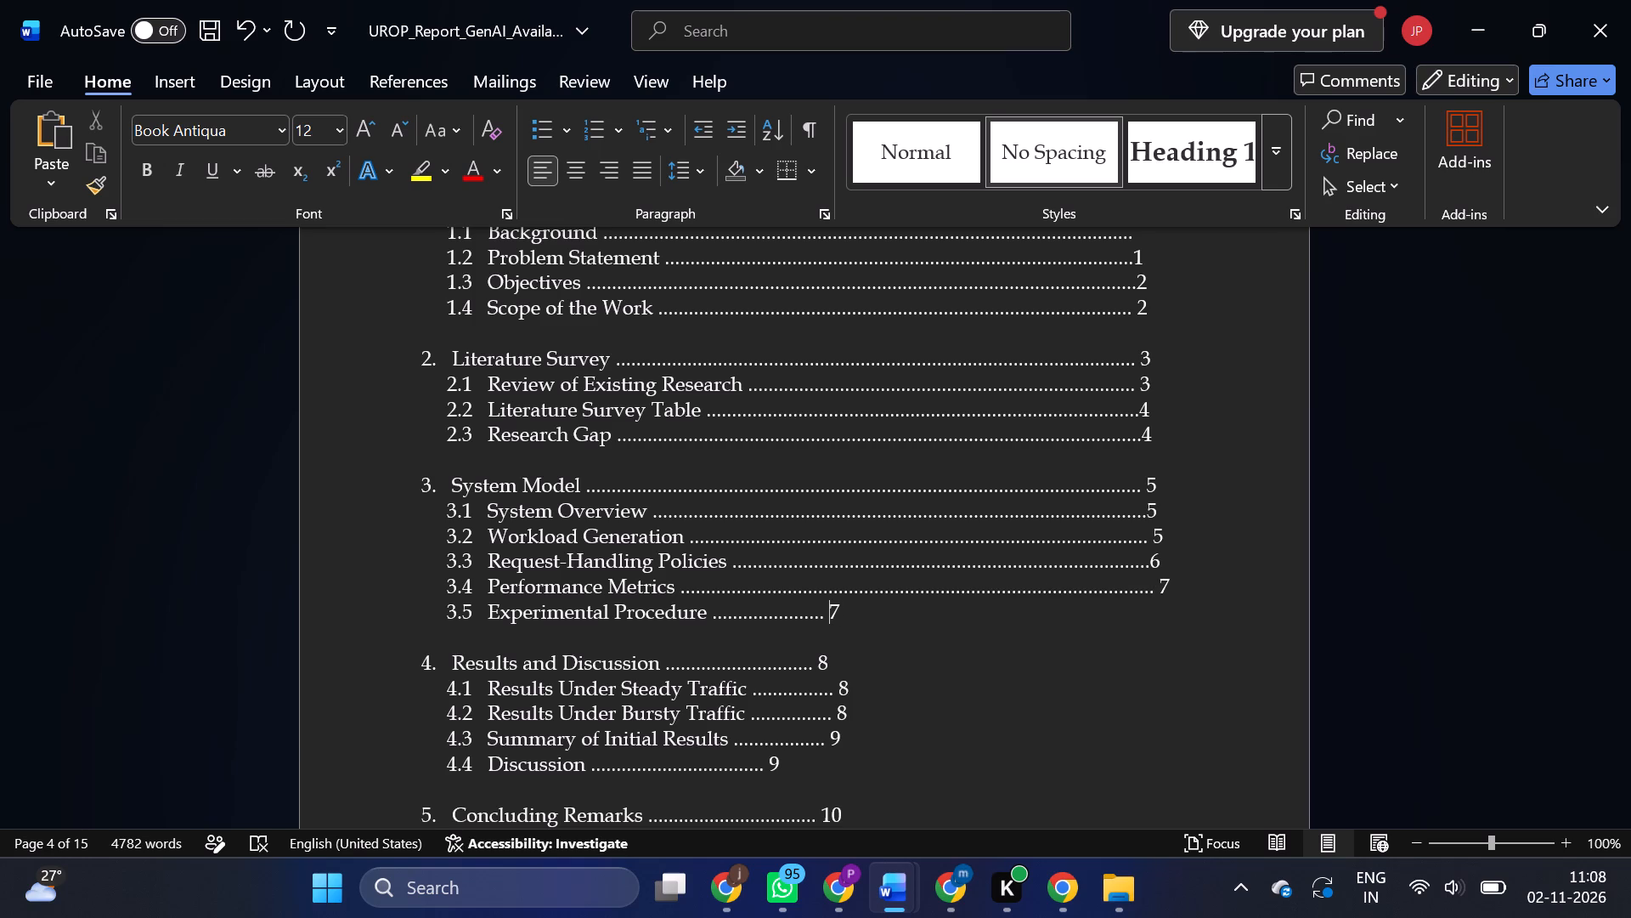
key("Left")
key("period")
key("period")
key("period")
key("period")
key("period")
key("period")
key("period")
key("period")
key("period")
key("period")
key("period")
key("period")
key("period")
key("period")
key("period")
key("period")
key("period")
key("period")
key("period")
key("period")
type("......")
Extend the Results and Discussion entry's dot leader, keeping the space before 8, so its page number aligns with the section 3 entries.
key("Down")
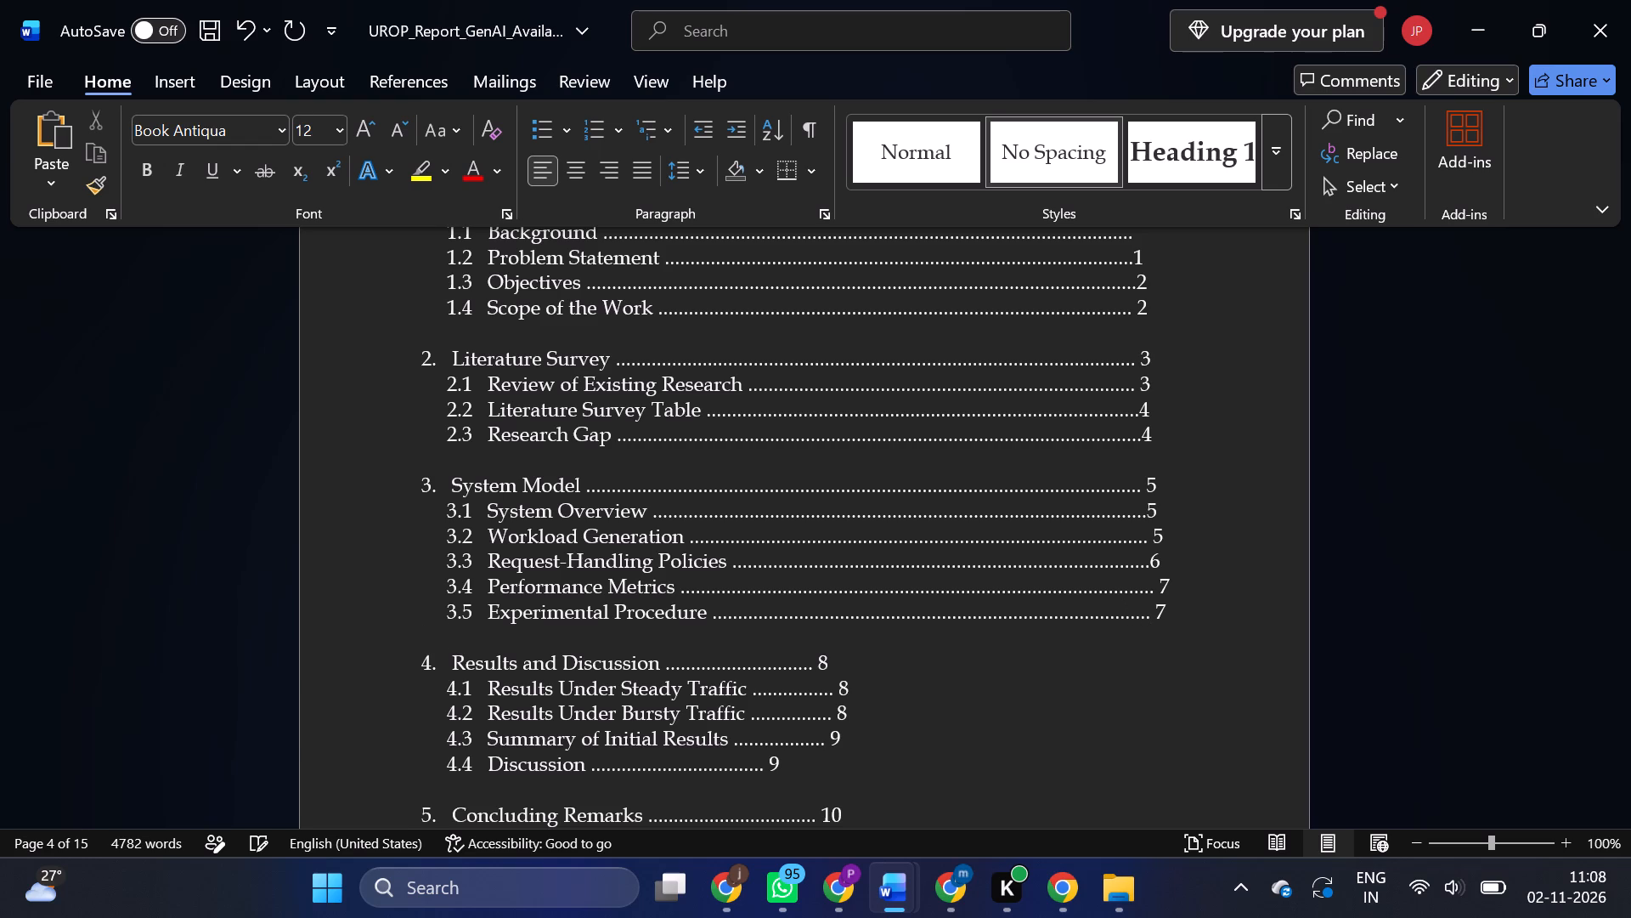
key("Down")
key("Left")
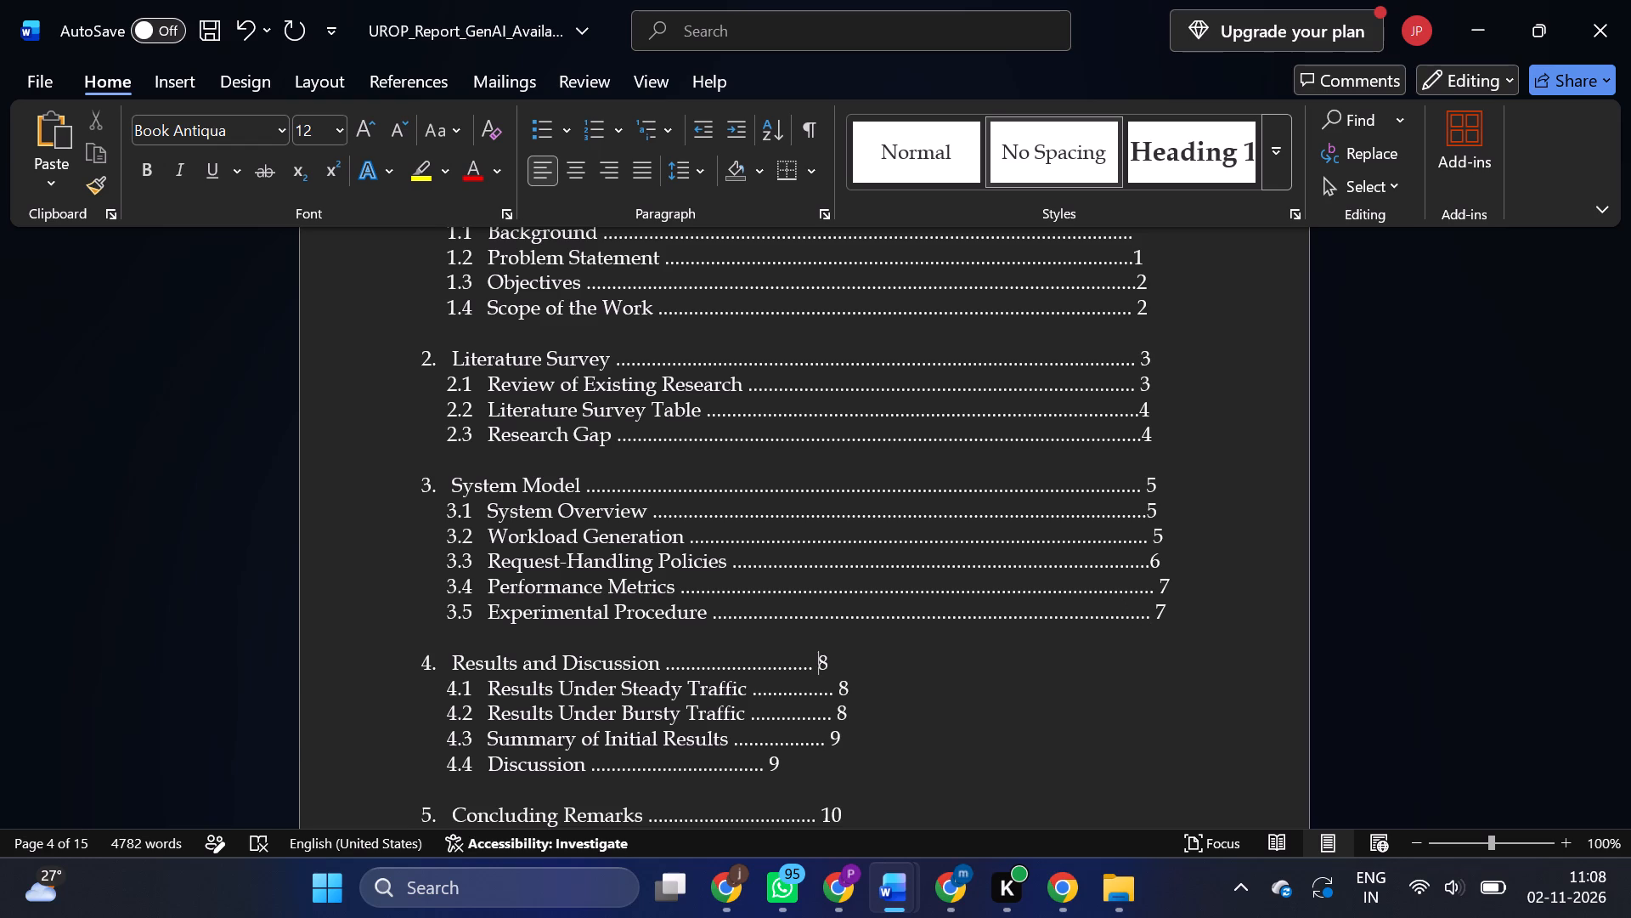
key("Left")
key("period")
key("period")
key("period")
key("period")
key("period")
key("period")
key("period")
key("period")
key("period")
key("period")
key("period")
key("period")
key("period")
key("period")
key("period")
key("period")
key("period")
key("period")
key("period")
key("period")
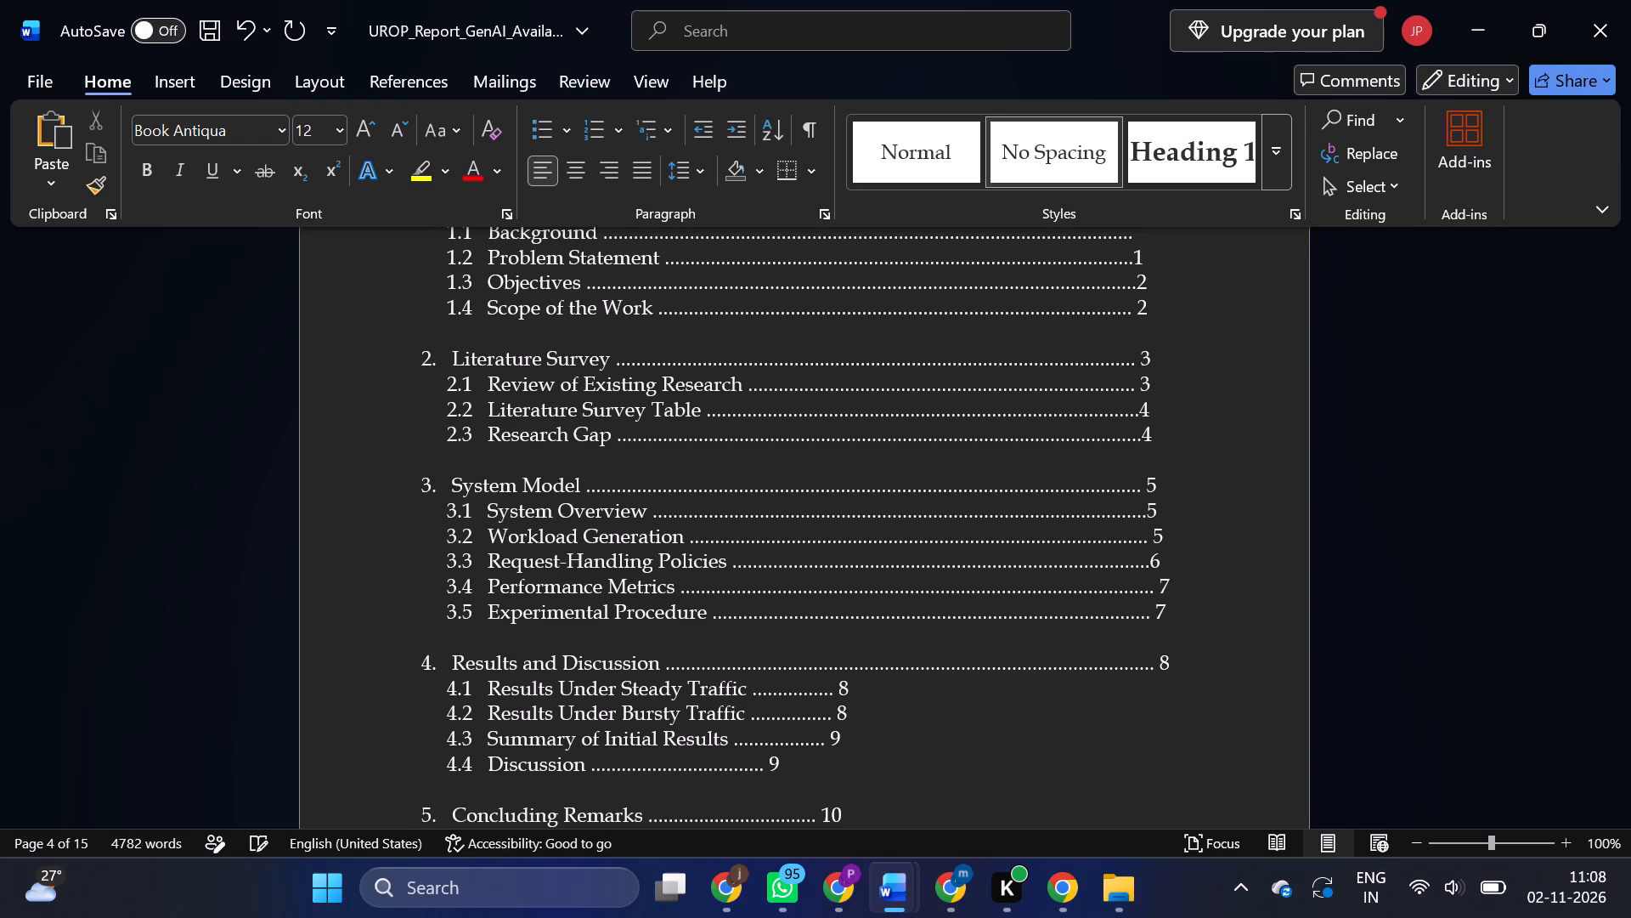
Extend the 4.1 Results Under Steady Traffic entry's dot leader, keeping the space before 8, to roughly align with Results and Discussion.
key("Down")
key("Left")
key("Left")
key("period")
key("period")
key("period")
key("period")
key("period")
key("period")
key("period")
key("period")
key("period")
key("period")
key("period")
key("period")
key("period")
key("period")
key("period")
key("period")
key("period")
key("period")
key("period")
key("period")
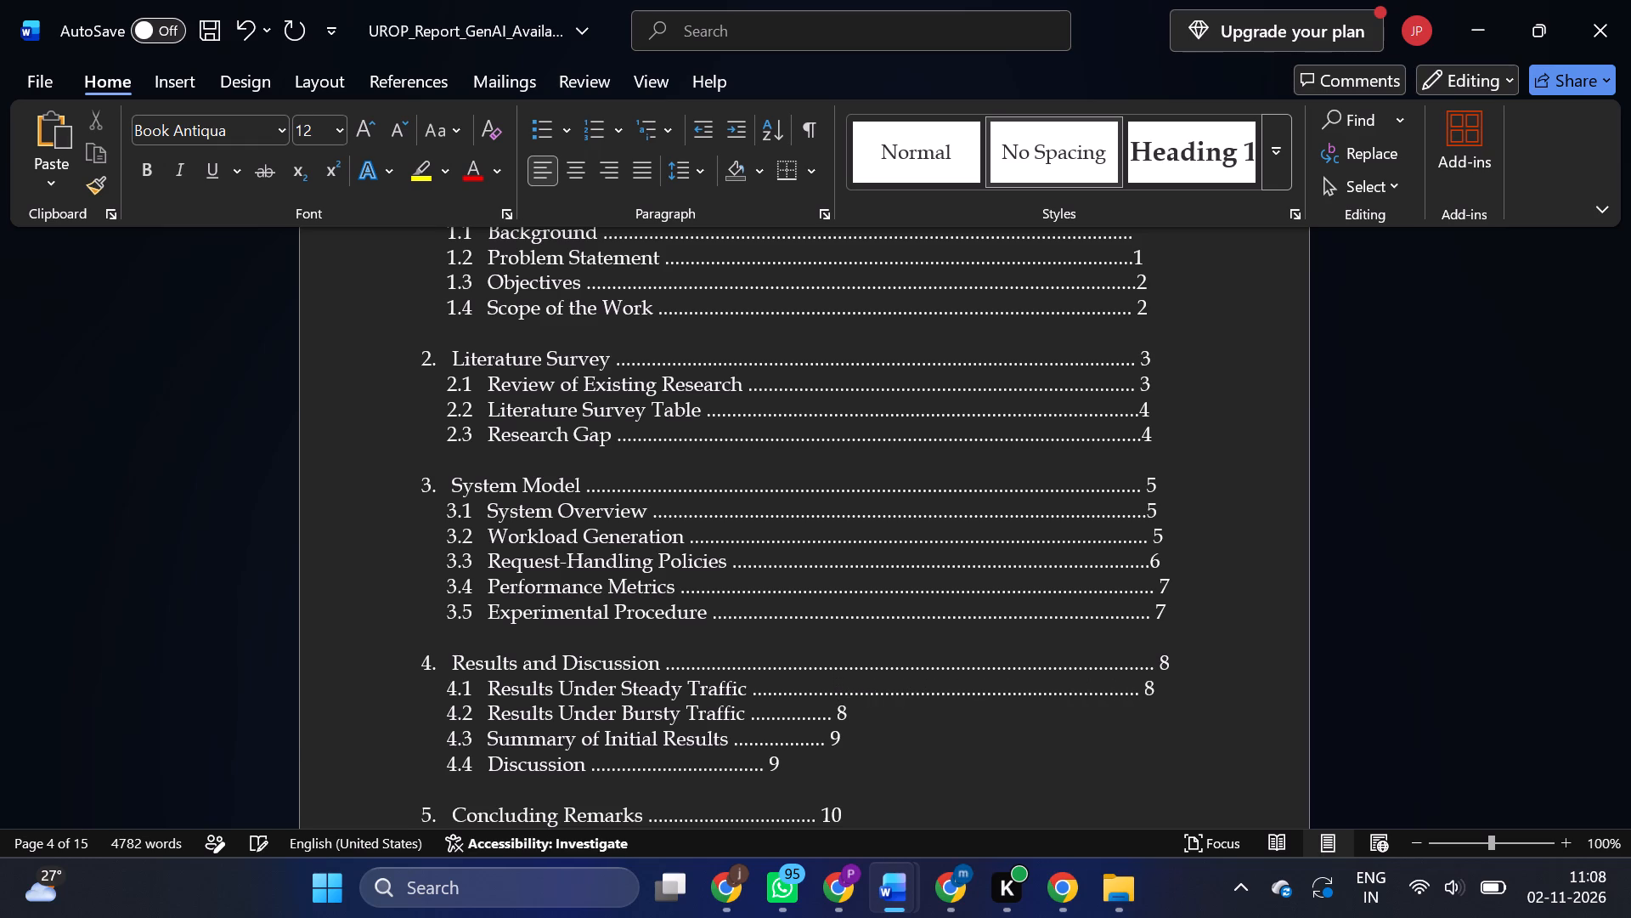
key("period")
Extend the 4.2 Results Under Bursty Traffic entry's dot leader, keeping the space before 8, so its page number roughly aligns with 4.1.
key("Down")
key("Left")
key("Left")
key("slash")
key("BackSpace")
key("BackSpace")
key("period")
key("period")
key("period")
key("period")
key("period")
key("period")
key("period")
key("period")
key("period")
key("period")
key("period")
key("period")
key("period")
key("period")
key("period")
key("period")
key("period")
key("period")
key("period")
key("period")
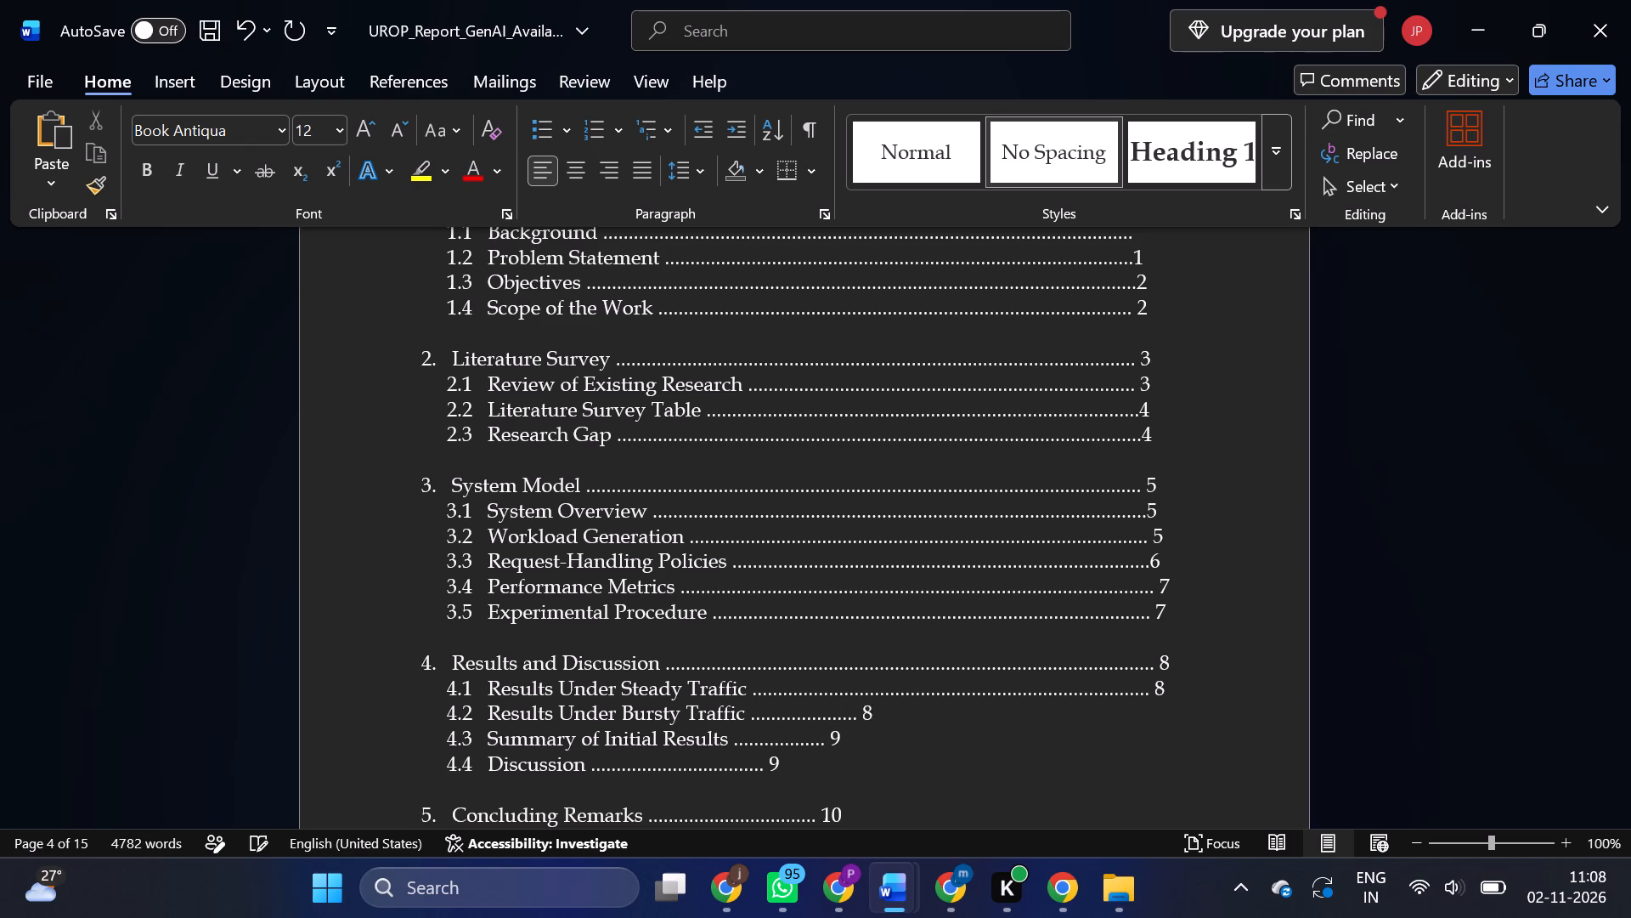
type("..")
Extend the 4.3 Summary of Initial Results entry's dot leader, keeping the space before 9, so its page number roughly aligns with 4.2.
key("Down")
key("Left")
key("Left")
key("period")
key("period")
key("period")
key("period")
key("period")
key("period")
key("period")
key("period")
key("period")
key("period")
key("period")
key("period")
key("period")
key("period")
key("period")
key("period")
key("period")
key("period")
key("period")
key("period")
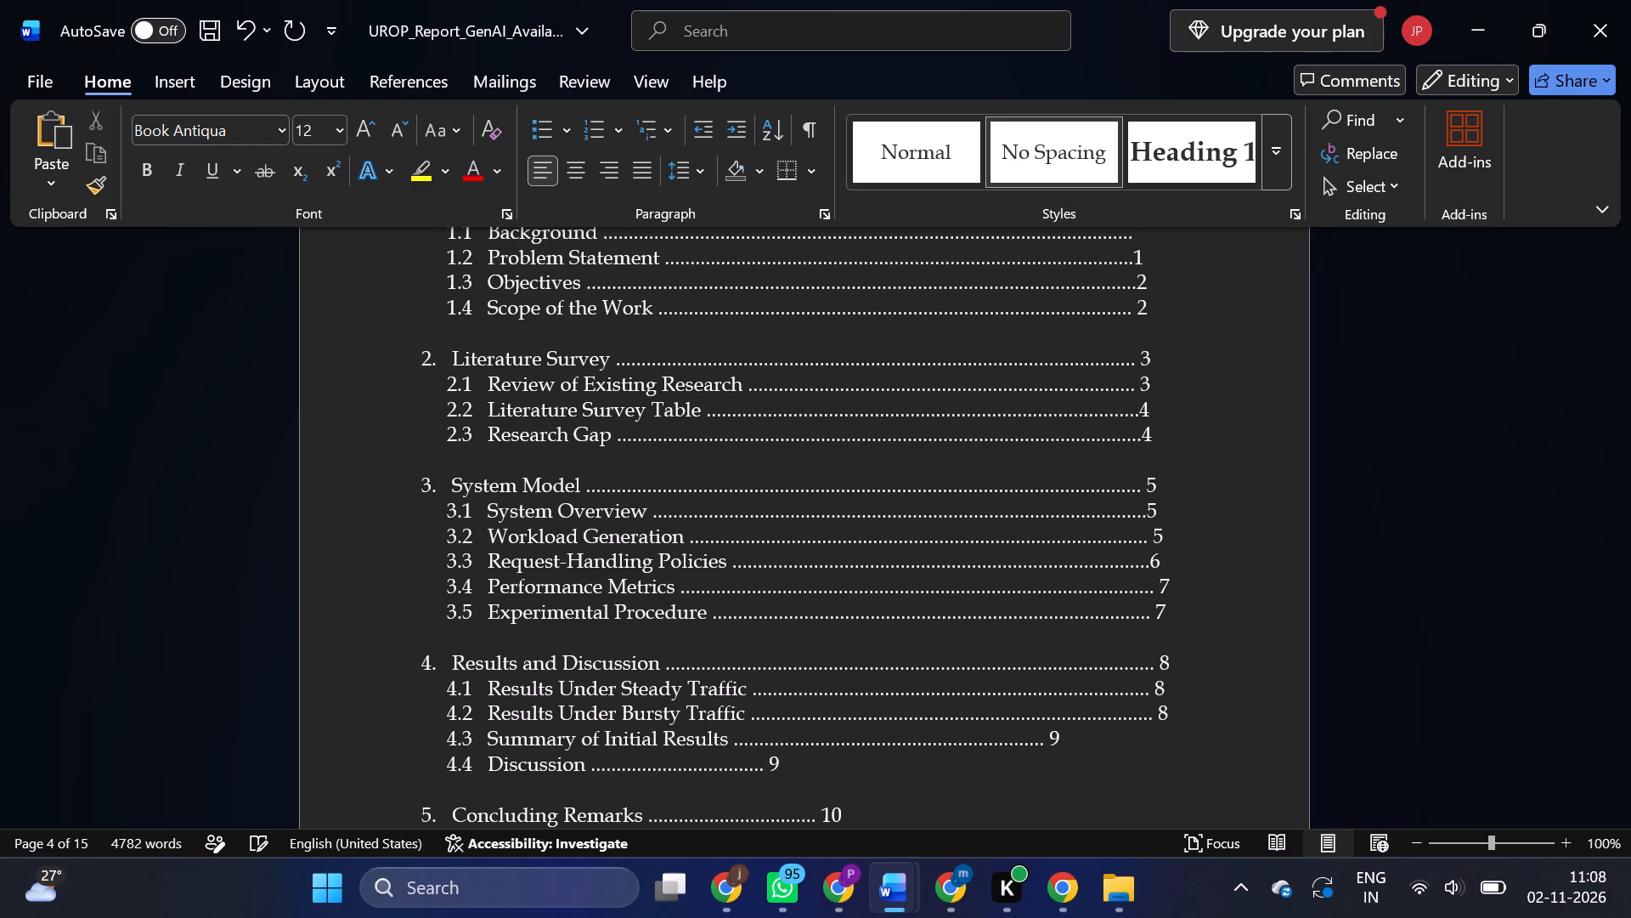
type("..")
Extend the 4.4 Discussion entry's dot leader, keeping the space before 9, so its page number aligns with 4.3.
key("Down")
key("Left")
key("Left")
key("slash")
key("BackSpace")
key("period")
key("period")
key("period")
key("period")
key("period")
key("period")
key("period")
key("period")
key("period")
key("period")
key("period")
key("period")
key("period")
key("period")
key("period")
key("period")
key("period")
key("period")
key("period")
key("period")
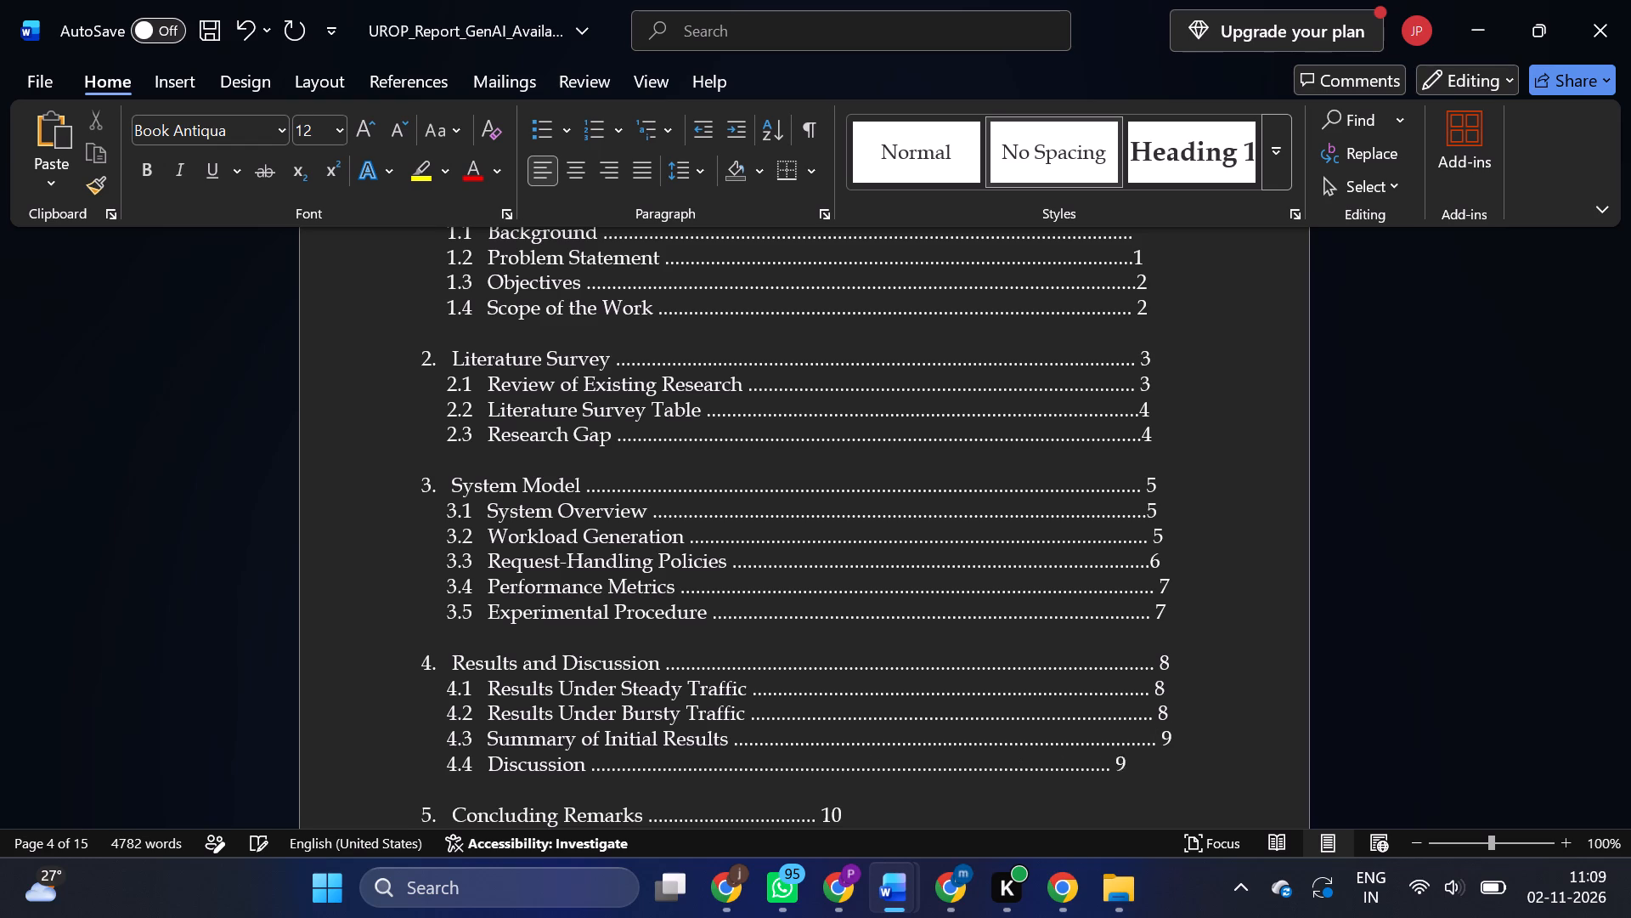
key("period")
Extend the Concluding Remarks entry's dot leader, keeping the space before 10, so its leader ends level with 4.4 Discussion.
scroll(787, 362, "down", 1)
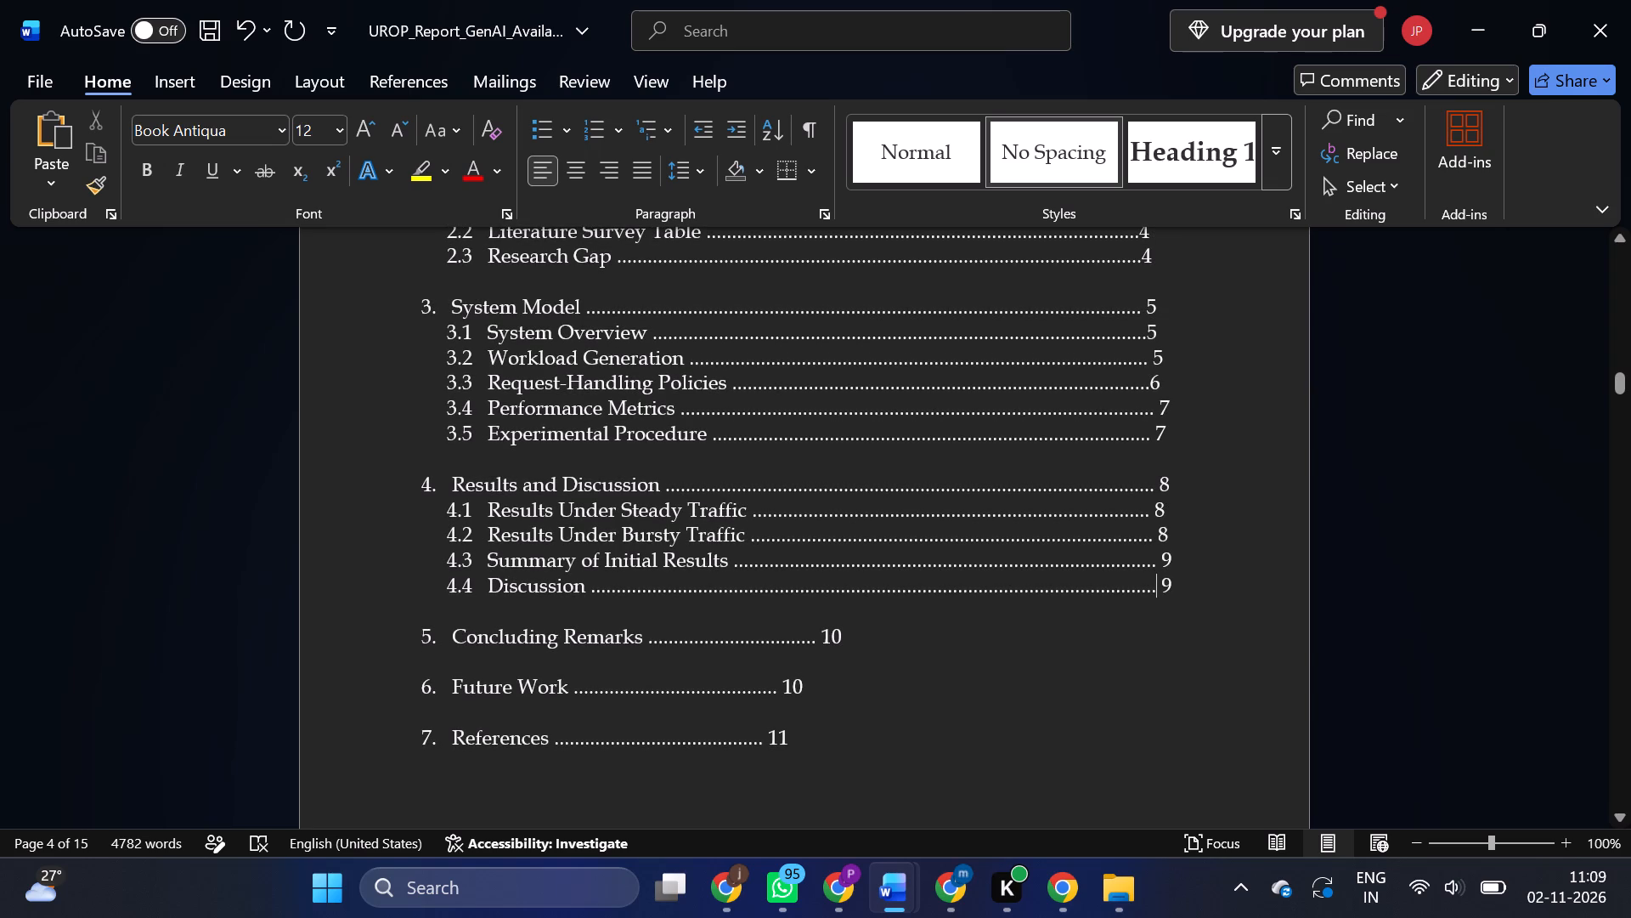
left_click(817, 642)
key("period")
key("period")
key("period")
key("period")
key("period")
key("period")
key("period")
key("period")
key("period")
key("period")
key("period")
key("period")
key("period")
key("period")
key("period")
key("period")
key("period")
key("period")
key("period")
key("period")
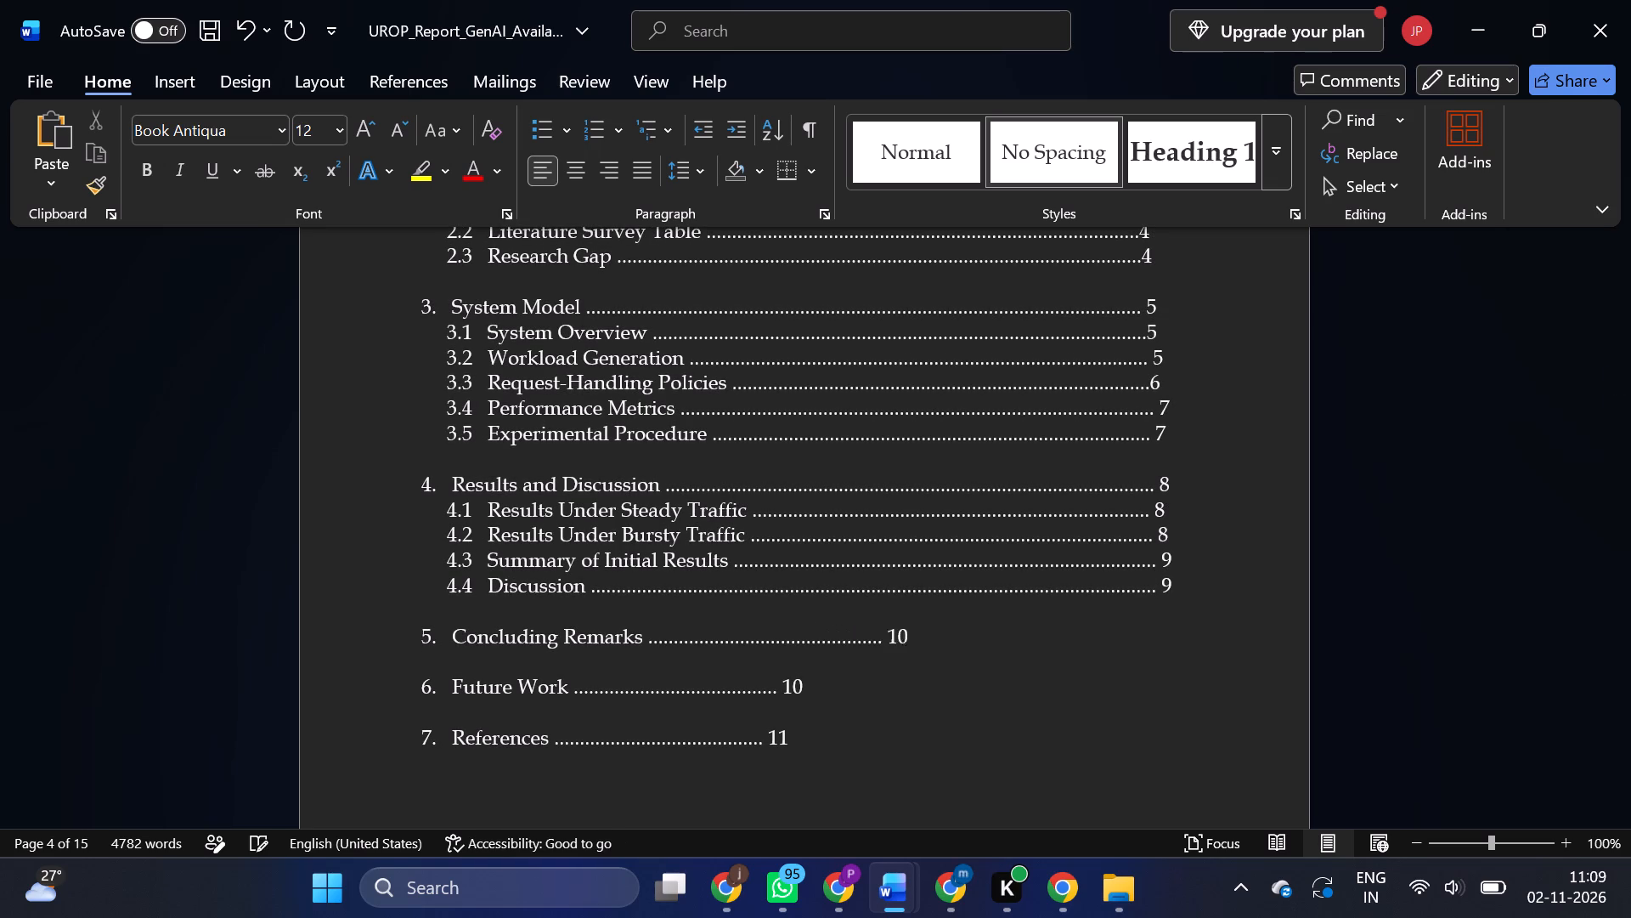
type("...")
Extend the Future Work entry's dot leader, keeping the space before 10, so its page number roughly aligns with Concluding Remarks.
key("Down")
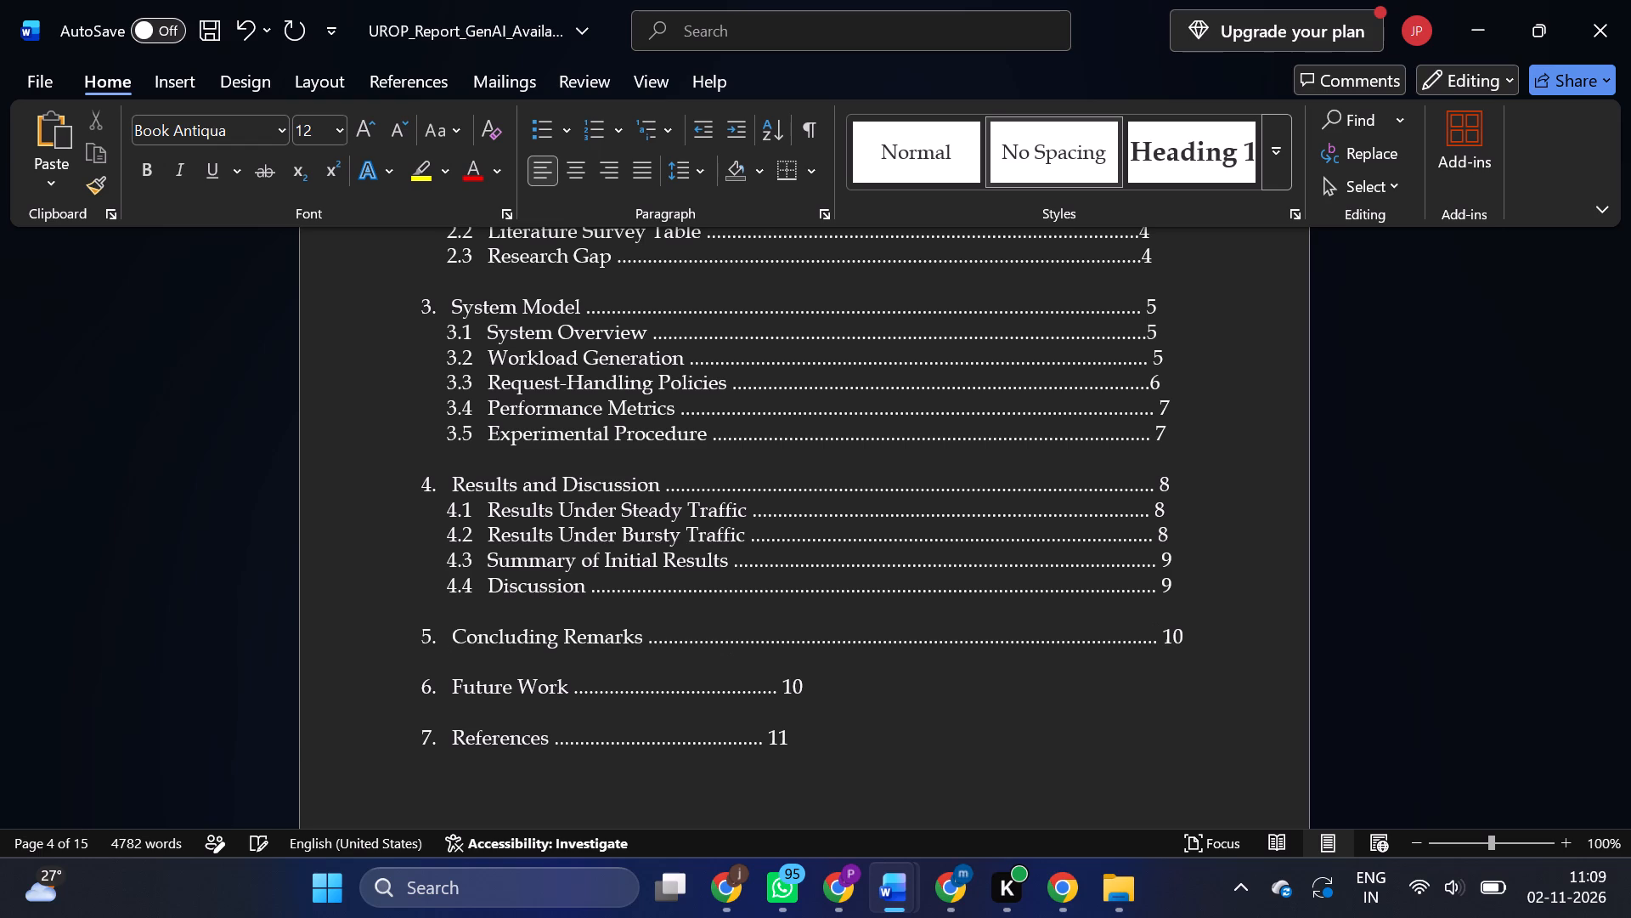
key("Down")
key("Left")
key("Left")
key("Left")
key("period")
key("period")
key("period")
key("period")
key("period")
key("period")
key("period")
key("period")
key("period")
key("period")
key("period")
key("period")
key("period")
key("period")
key("period")
key("period")
key("period")
key("period")
key("period")
key("period")
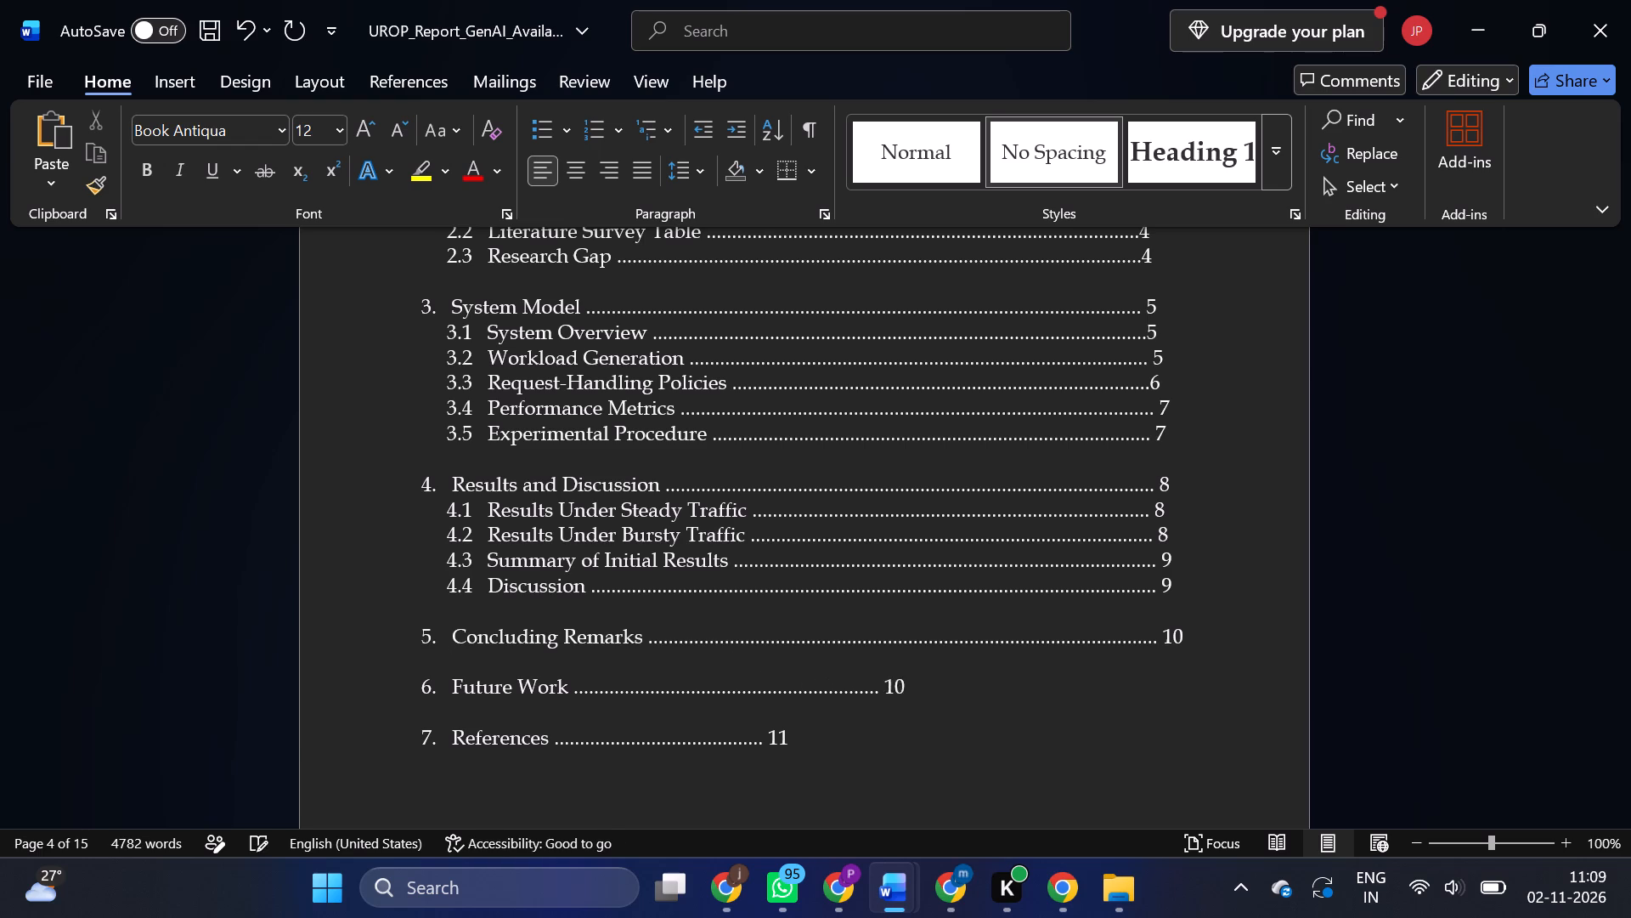
type(".......")
Extend the References entry's dot leader toward the right margin, trimming one excess dot so it ends roughly level with Future Work.
key("Down")
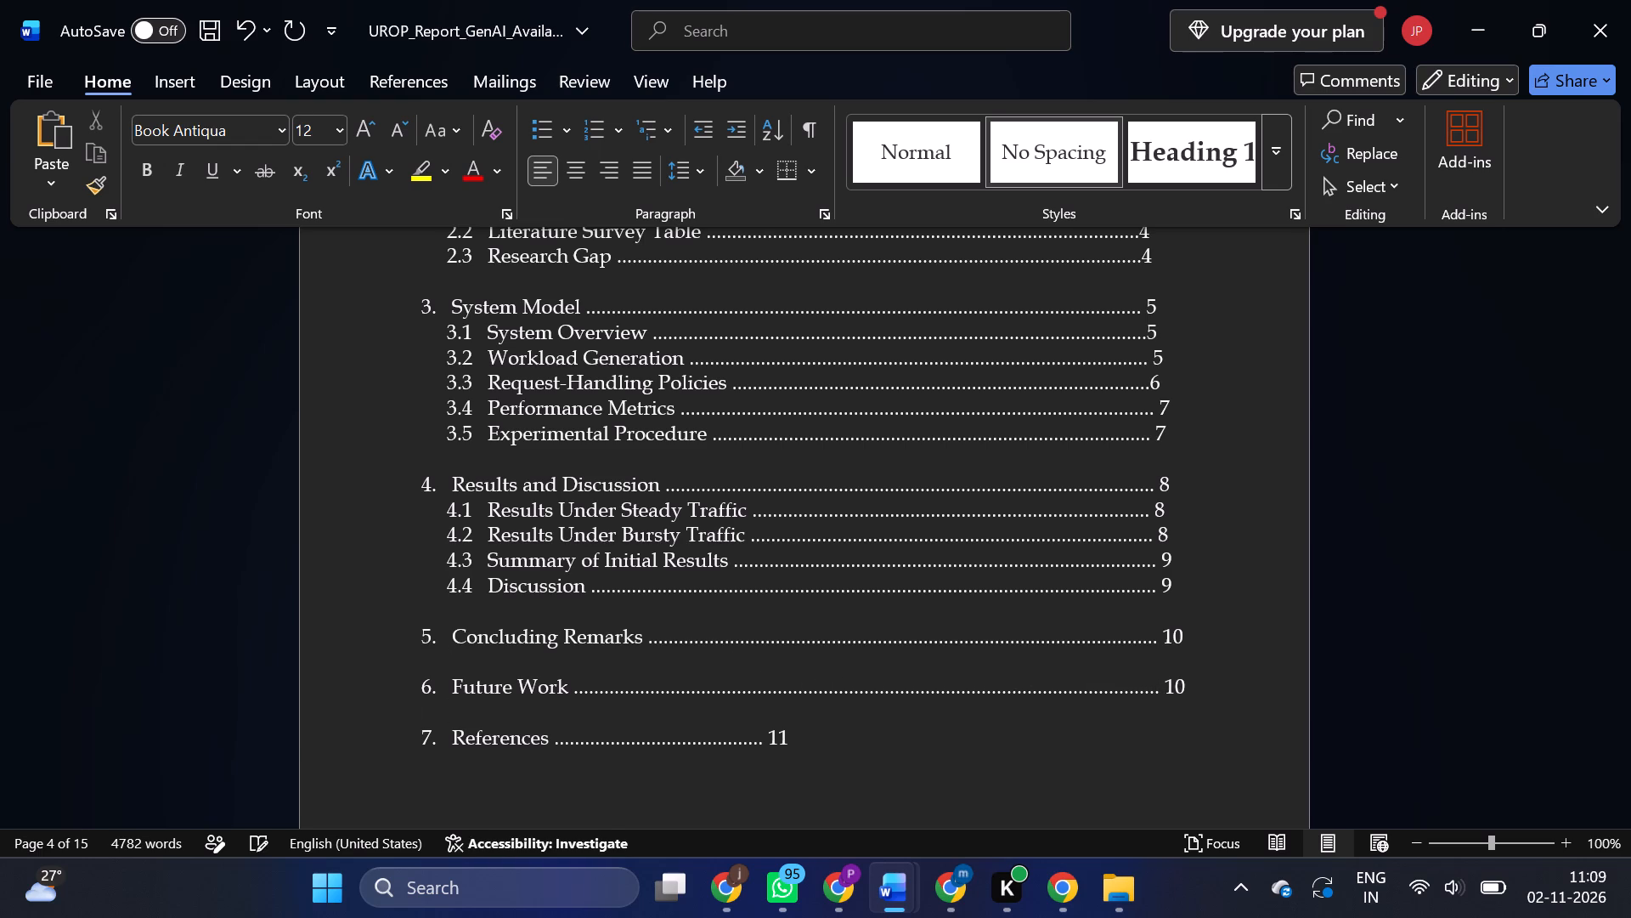
key("Down")
key("Left")
key("Left")
key("Left")
key("period")
key("period")
key("period")
key("period")
key("period")
key("period")
key("period")
key("period")
key("period")
key("period")
key("period")
key("period")
key("period")
key("period")
key("period")
key("period")
key("period")
key("period")
key("period")
key("period")
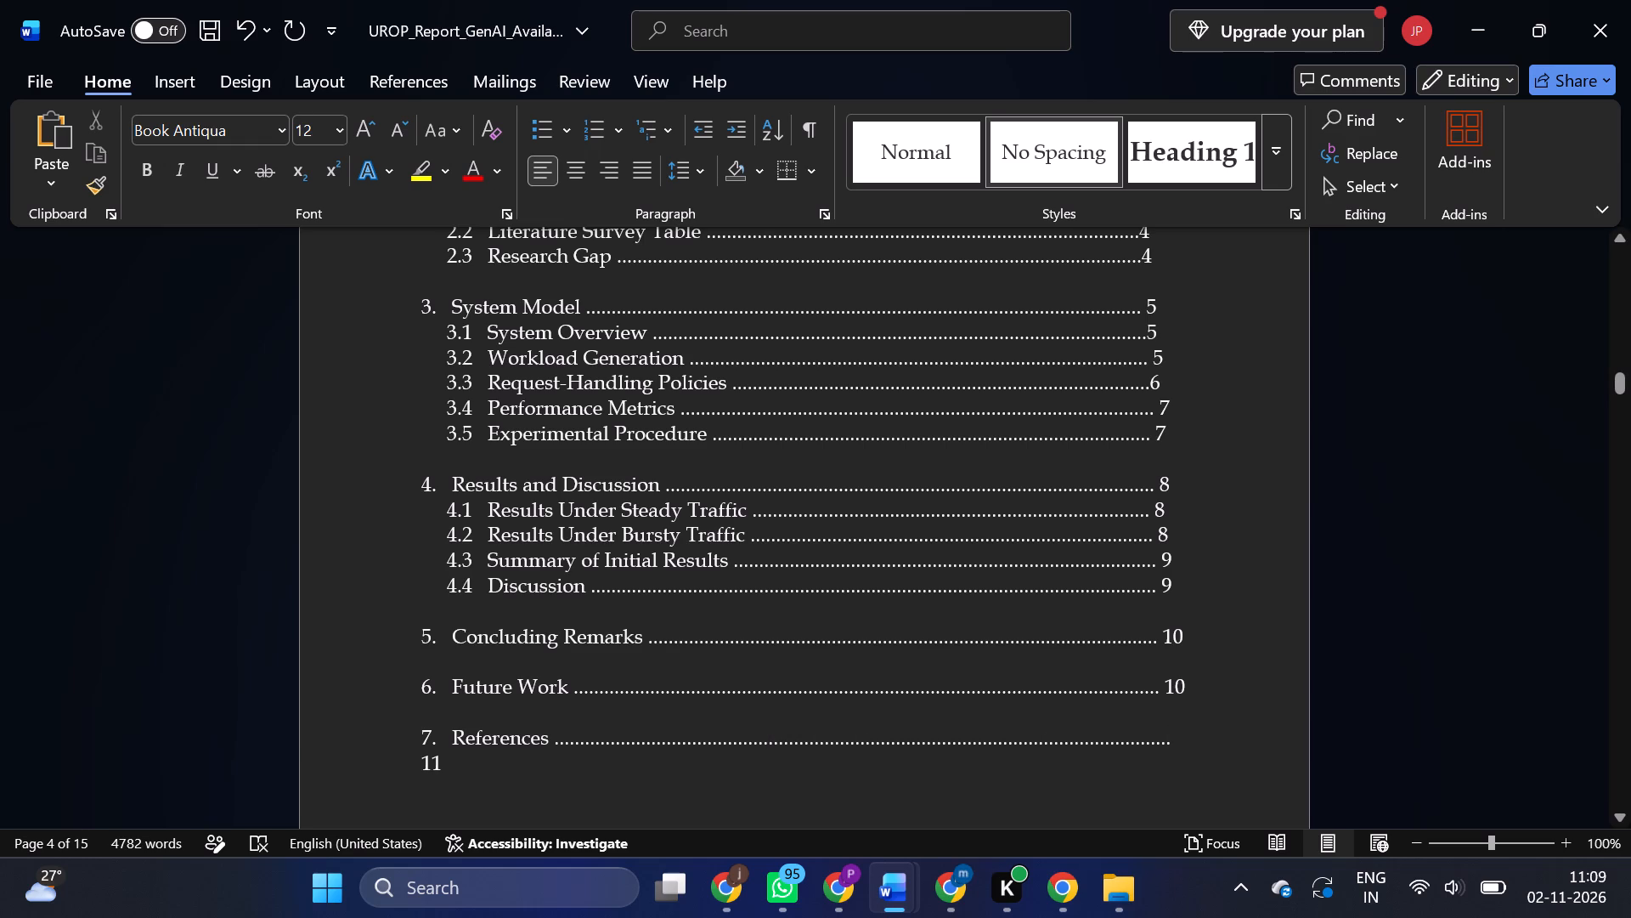
key("BackSpace")
Delete the wrapped page number 11 and the space before it from the References entry, leaving only the dot leader.
left_click(488, 759)
key("BackSpace")
key("BackSpace")
key("BackSpace")
Change the Acknowledgements entry's page number to 1 at the top of the Table of Contents.
scroll(488, 759, "up", 3)
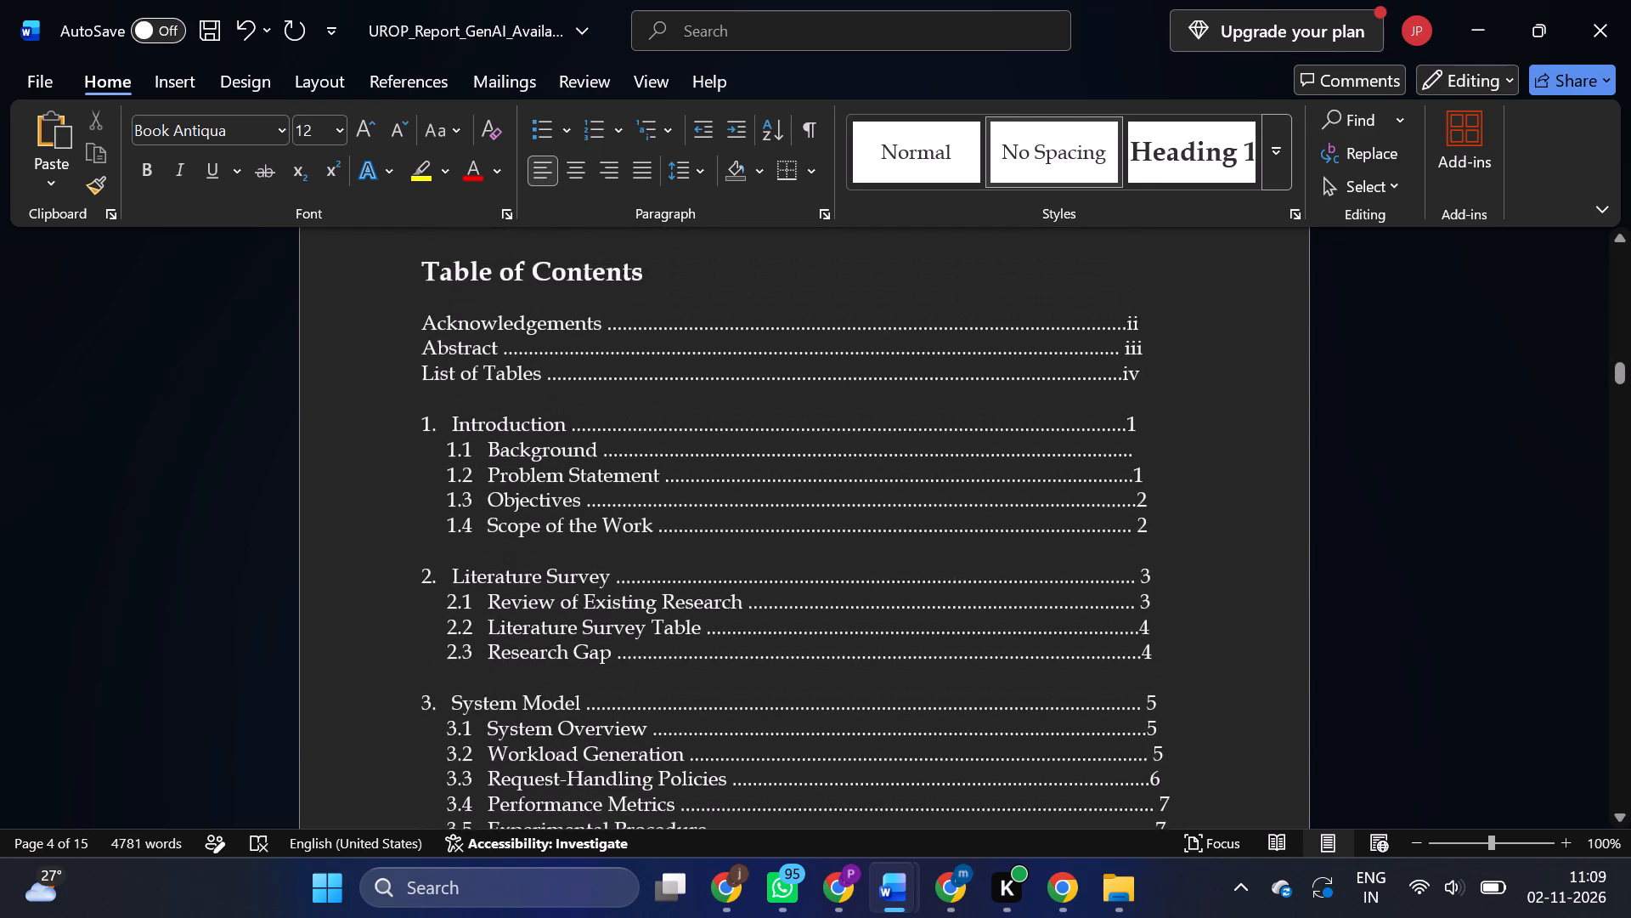
scroll(488, 759, "up", 1)
scroll(545, 714, "up", 1)
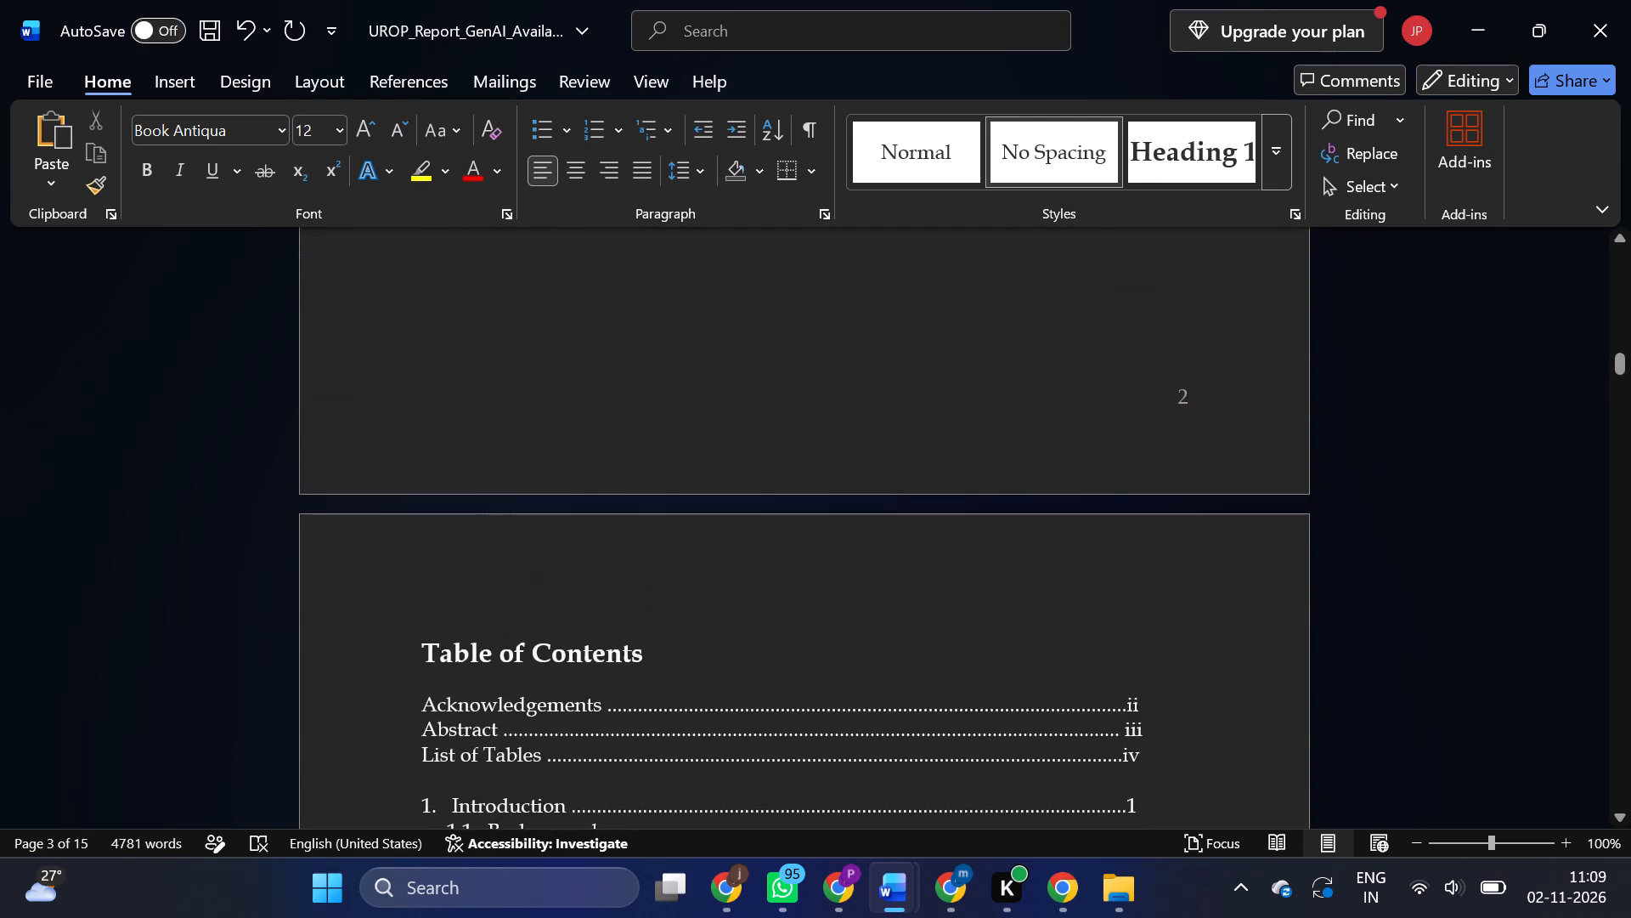
left_click(1173, 701)
key("BackSpace")
key("BackSpace")
key("1")
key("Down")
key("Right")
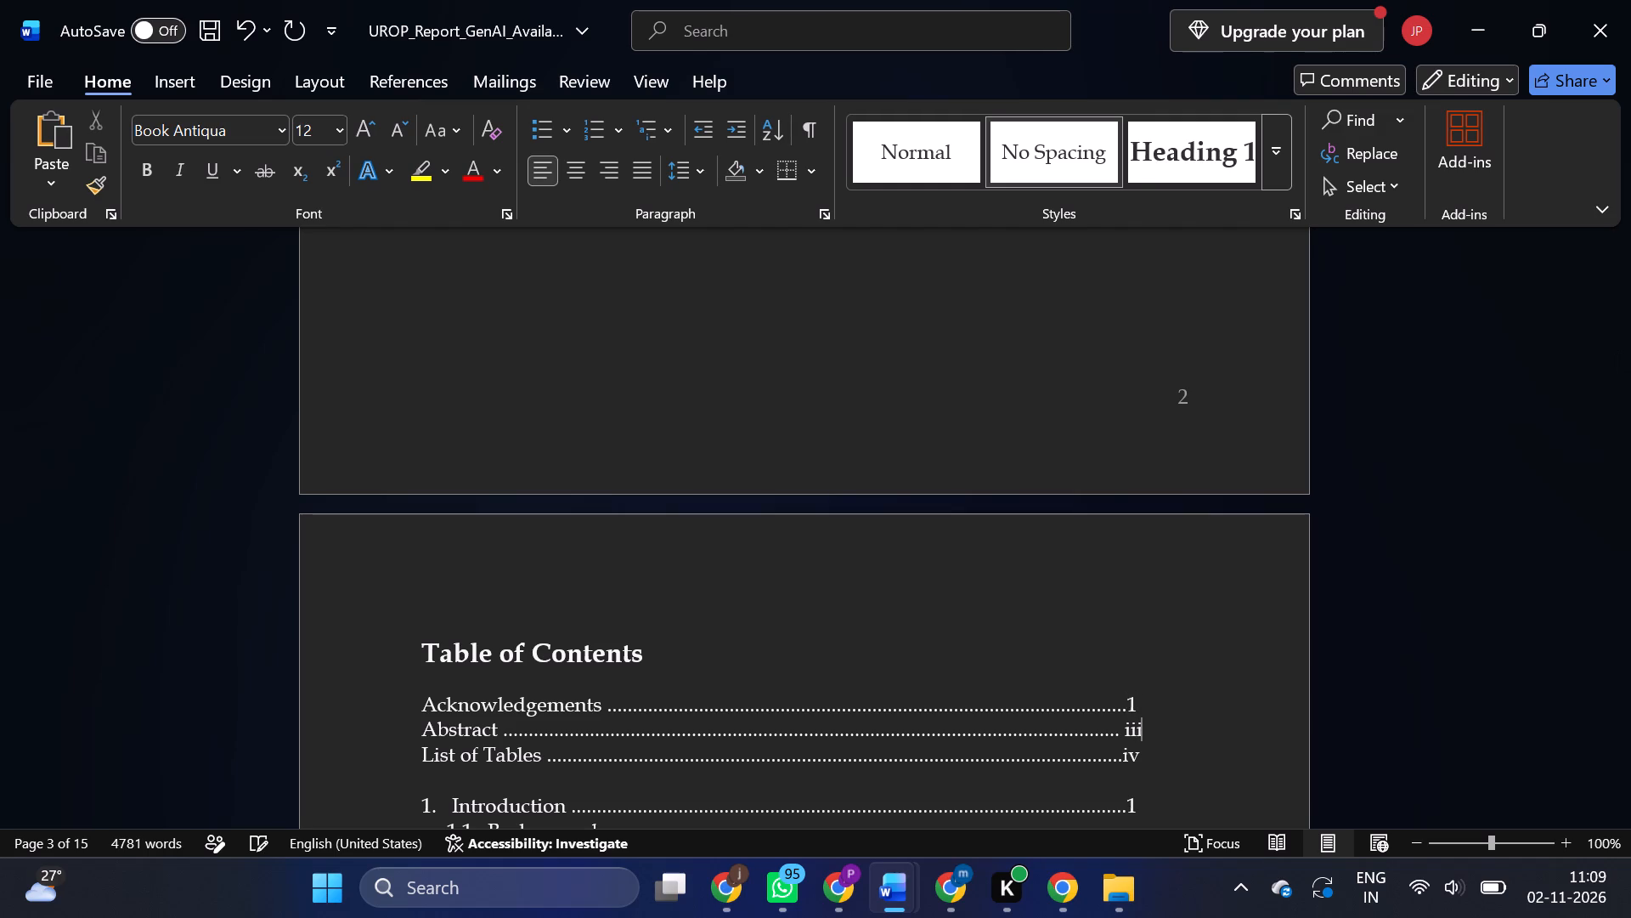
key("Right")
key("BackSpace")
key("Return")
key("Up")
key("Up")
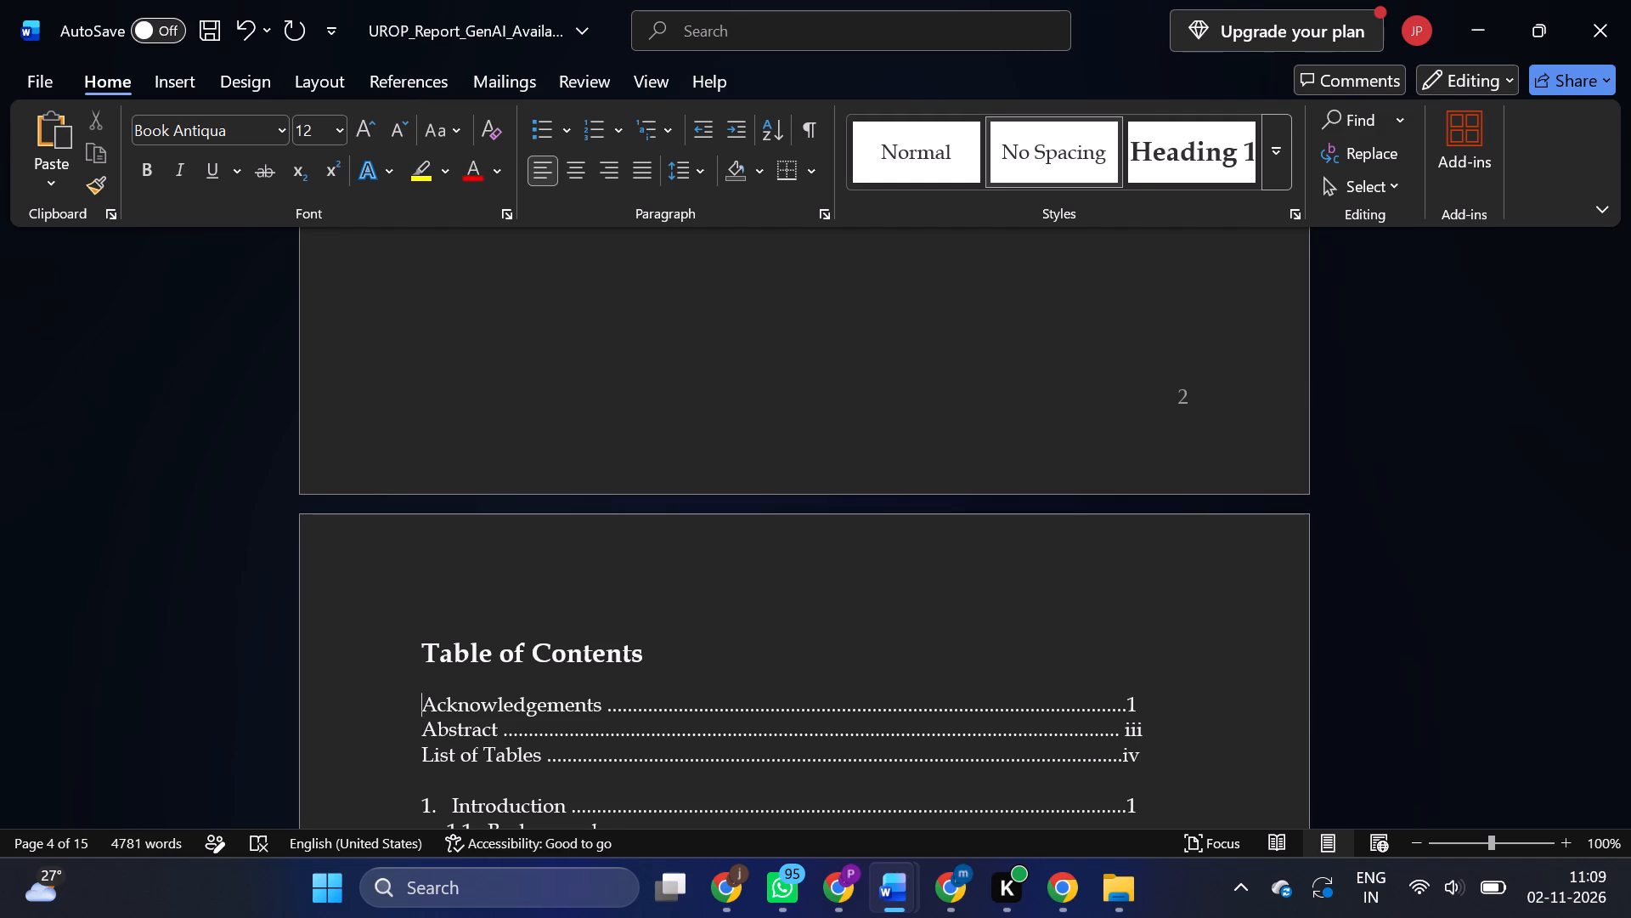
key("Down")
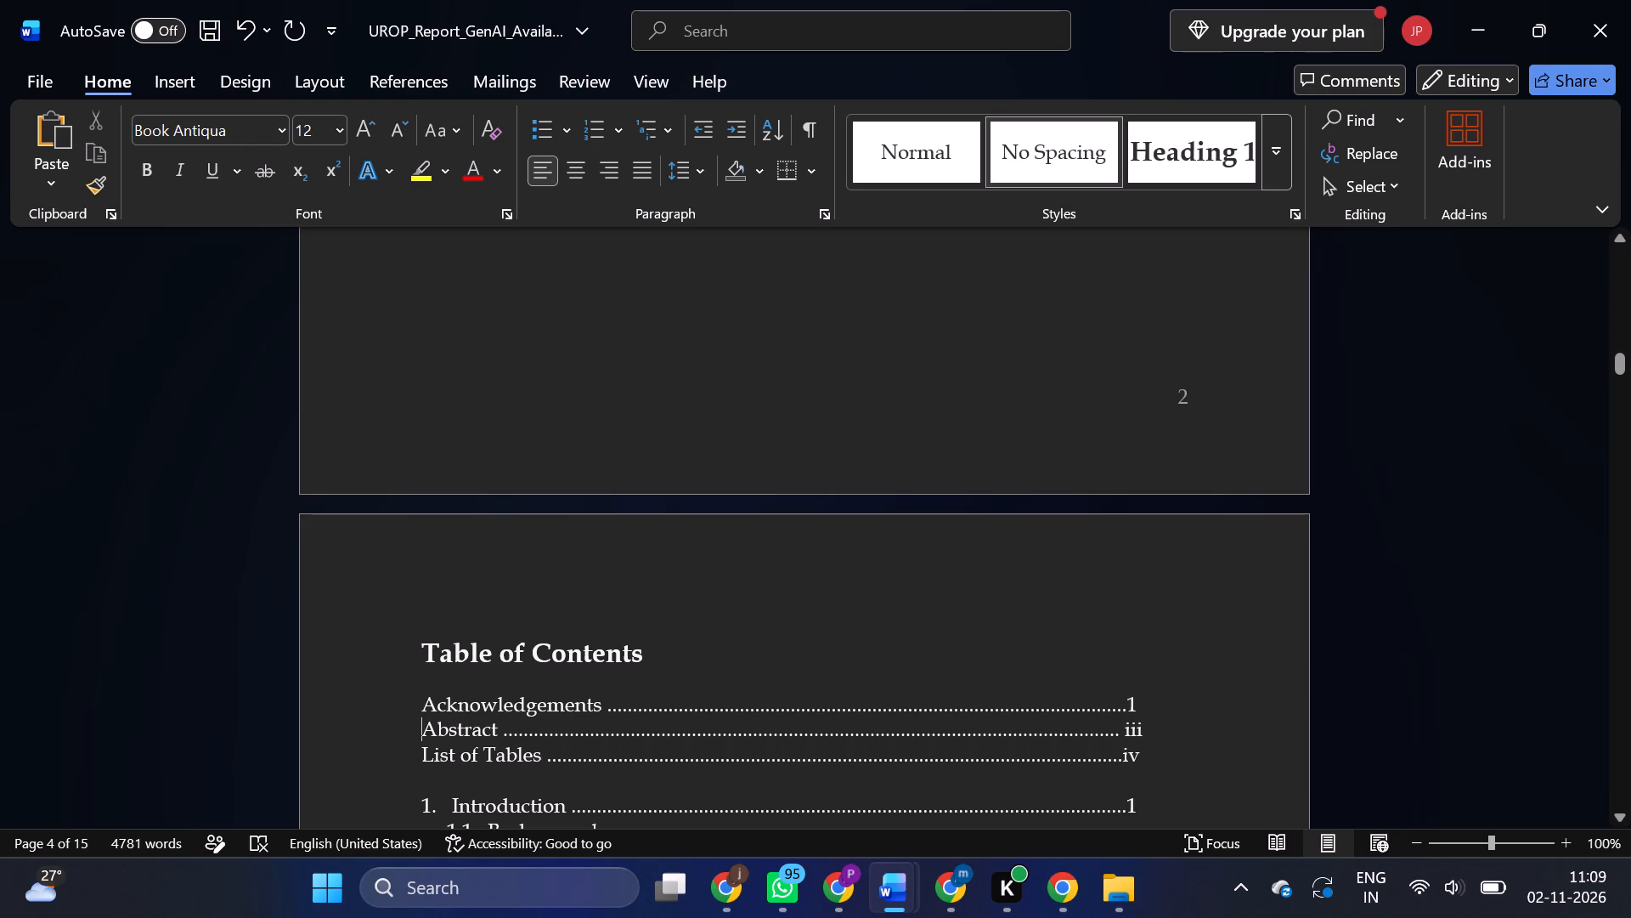
Change the Abstract entry's page number to 2, replacing the space before it with one more leader dot.
left_click(1168, 743)
left_click(1145, 728)
key("BackSpace")
key("BackSpace")
key("BackSpace")
key("BackSpace")
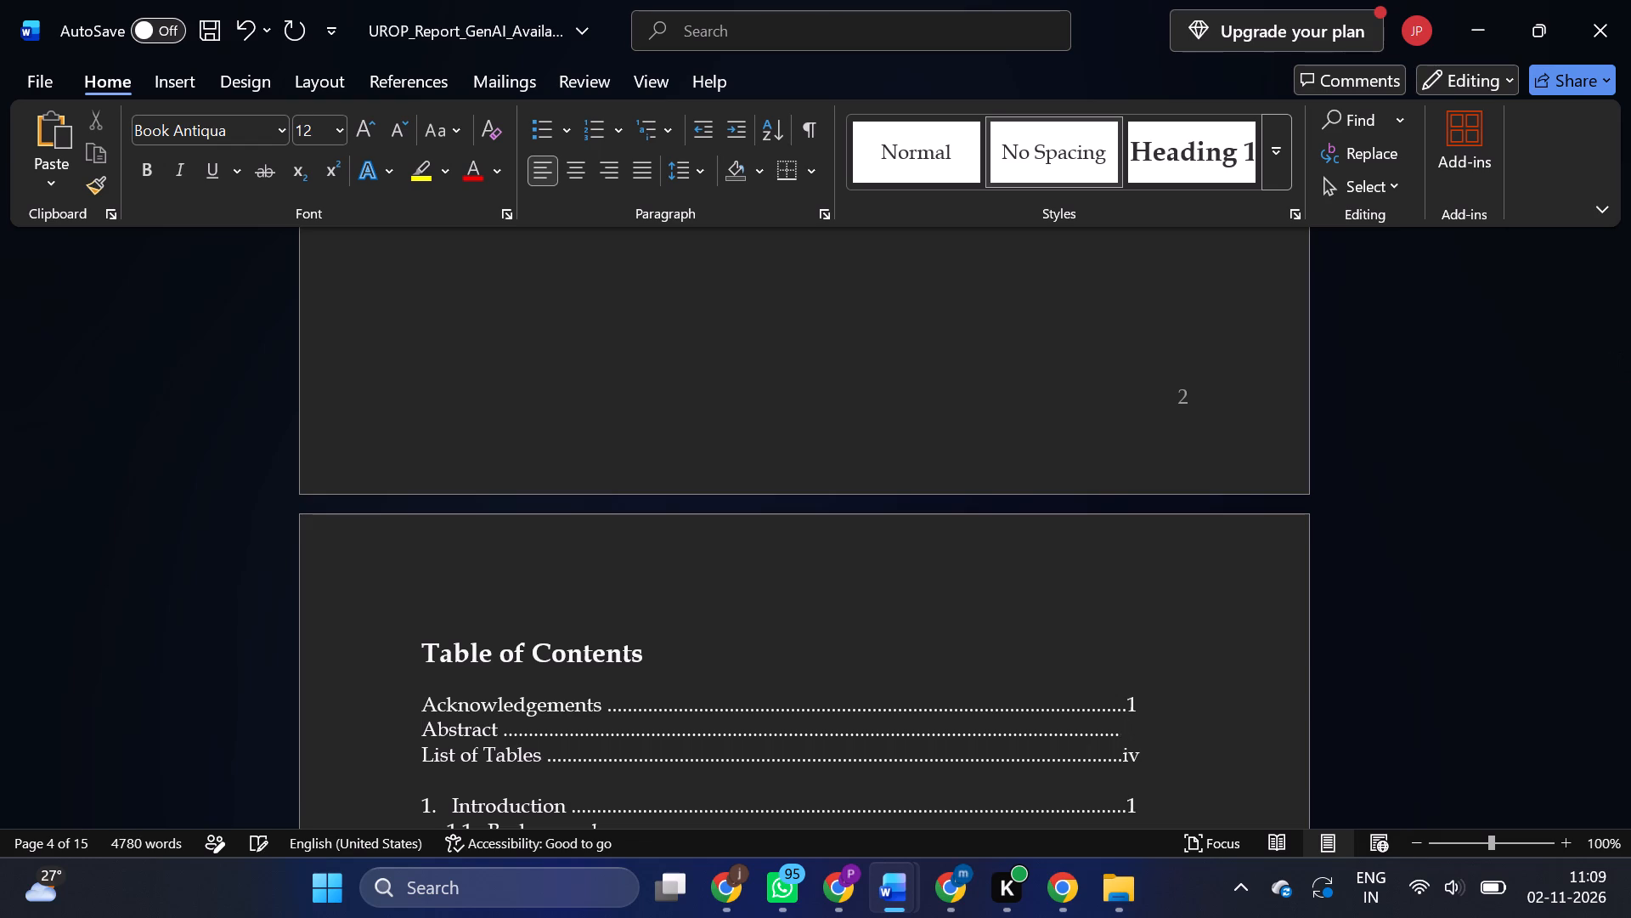
key("period")
key("2")
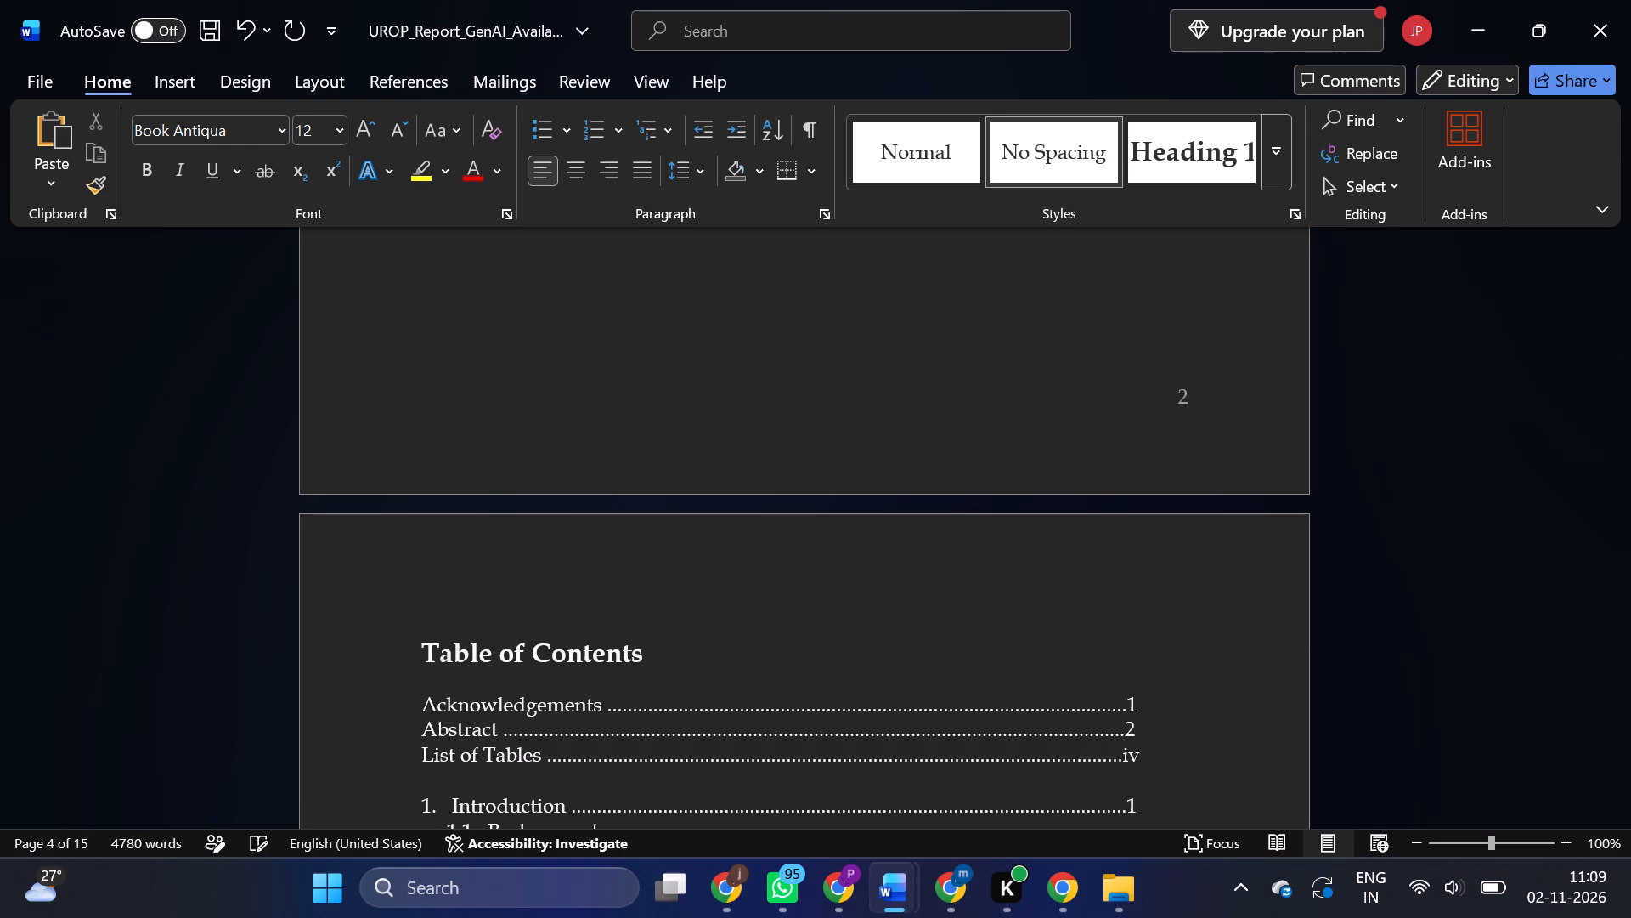
Change the List of Tables entry's page number to 3, directly after its dot leader.
key("Down")
key("BackSpace")
key("BackSpace")
key("3")
scroll(1145, 728, "down", 1)
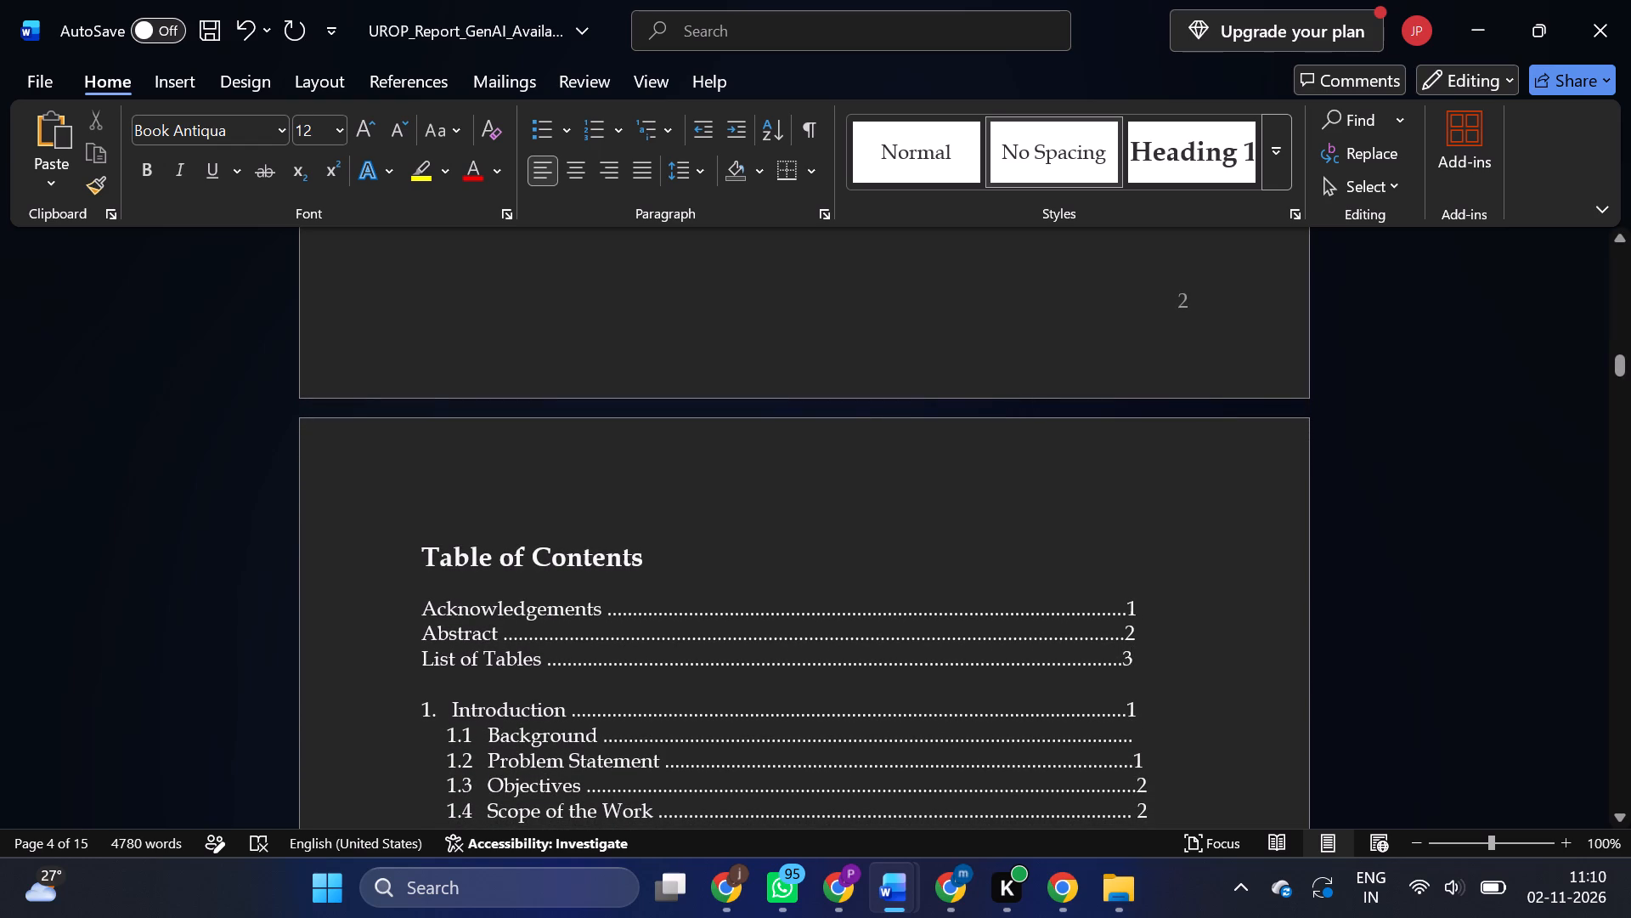
Add one more leader dot before the page number of the List of Tables entry.
key("Left")
key("period")
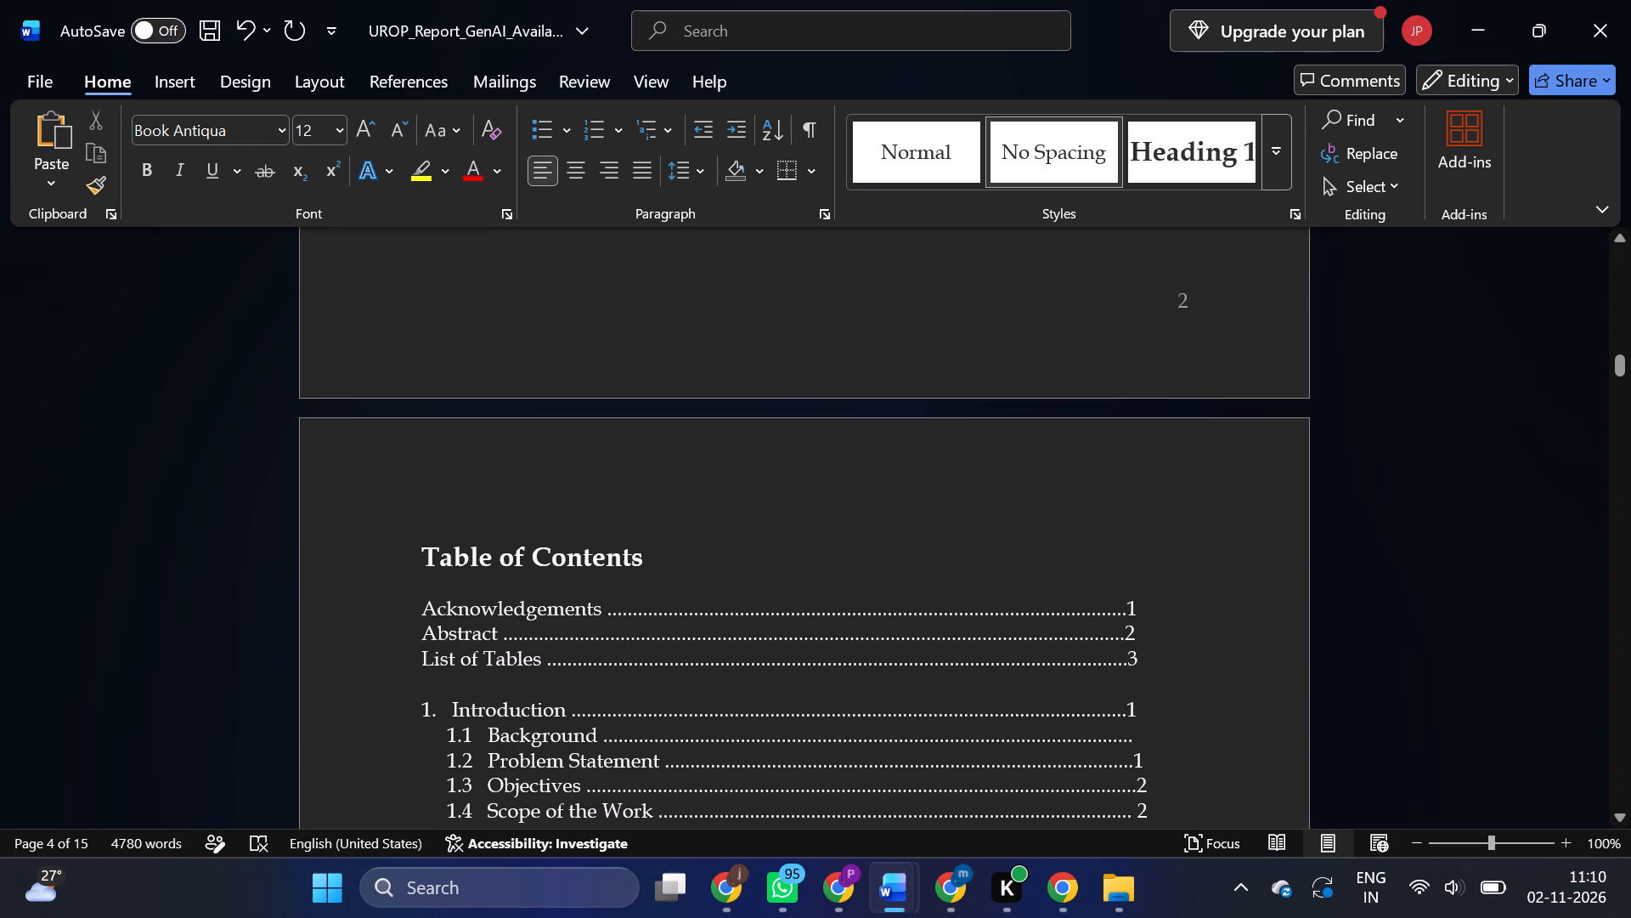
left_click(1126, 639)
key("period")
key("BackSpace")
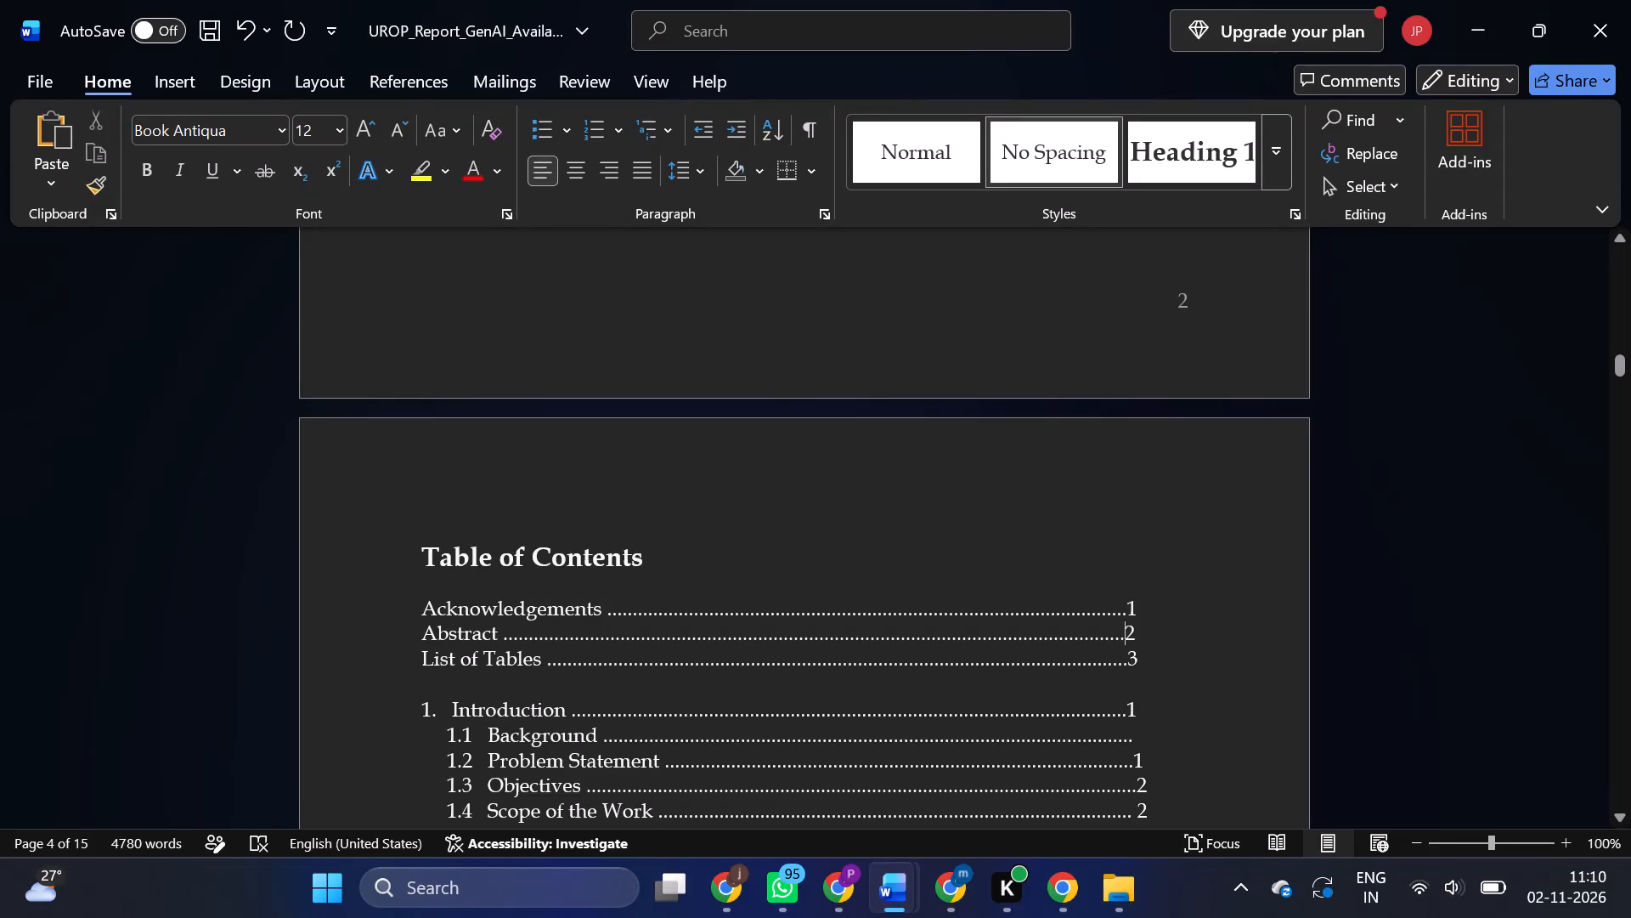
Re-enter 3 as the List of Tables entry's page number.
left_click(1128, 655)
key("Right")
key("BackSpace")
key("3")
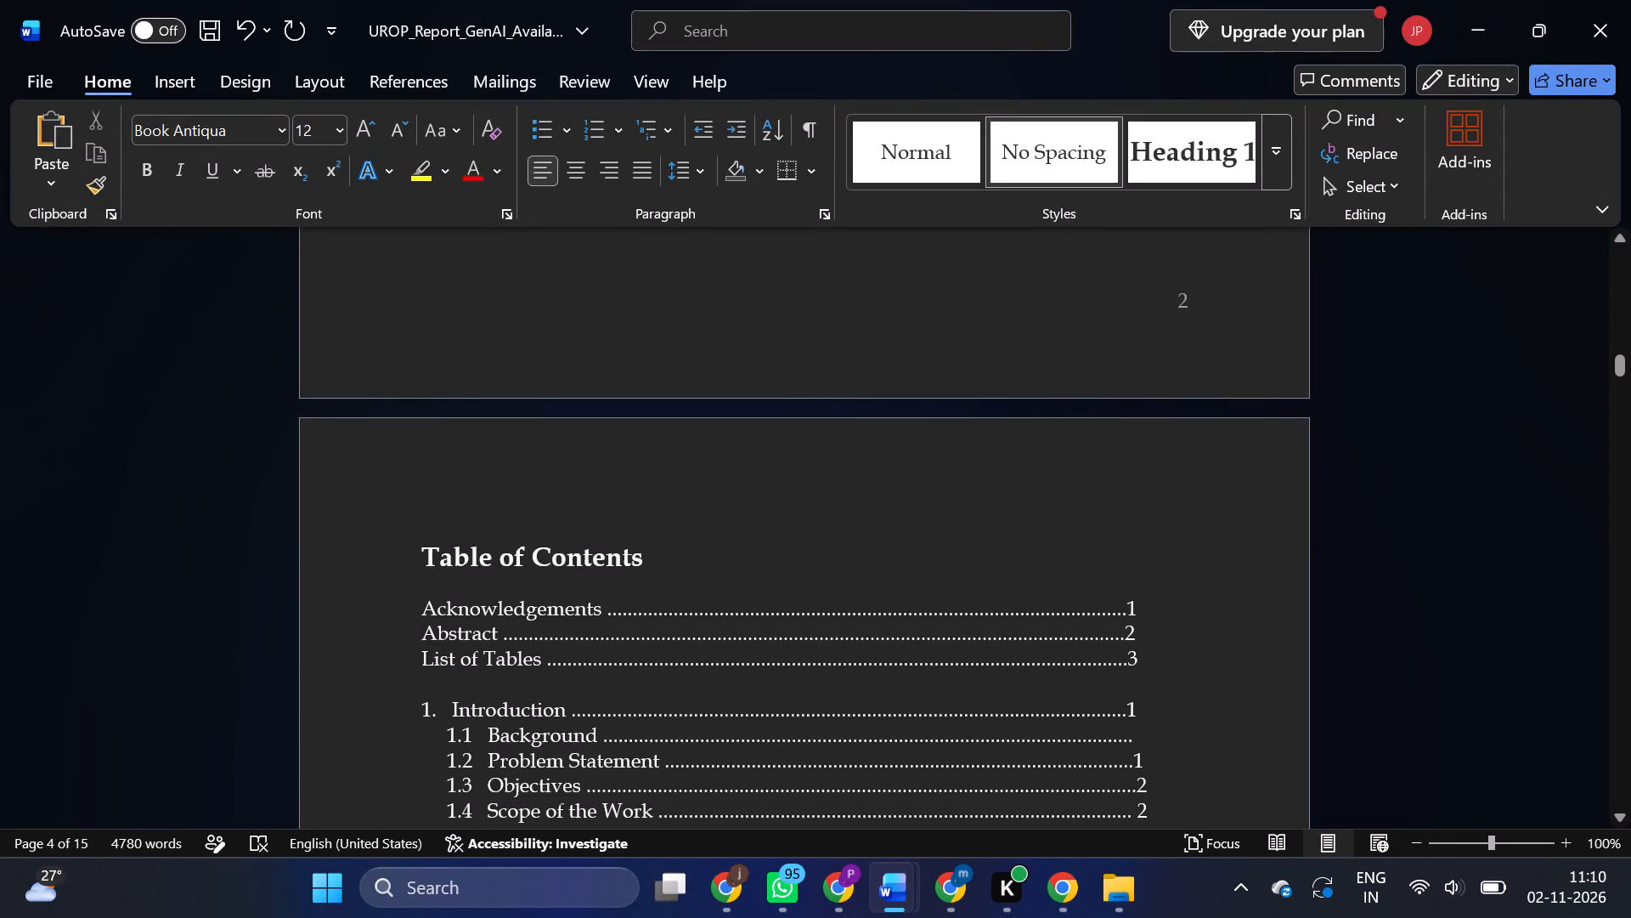
Examine the report's Introduction pages to see which printed page each of its subsections starts on.
scroll(1195, 711, "down", 1)
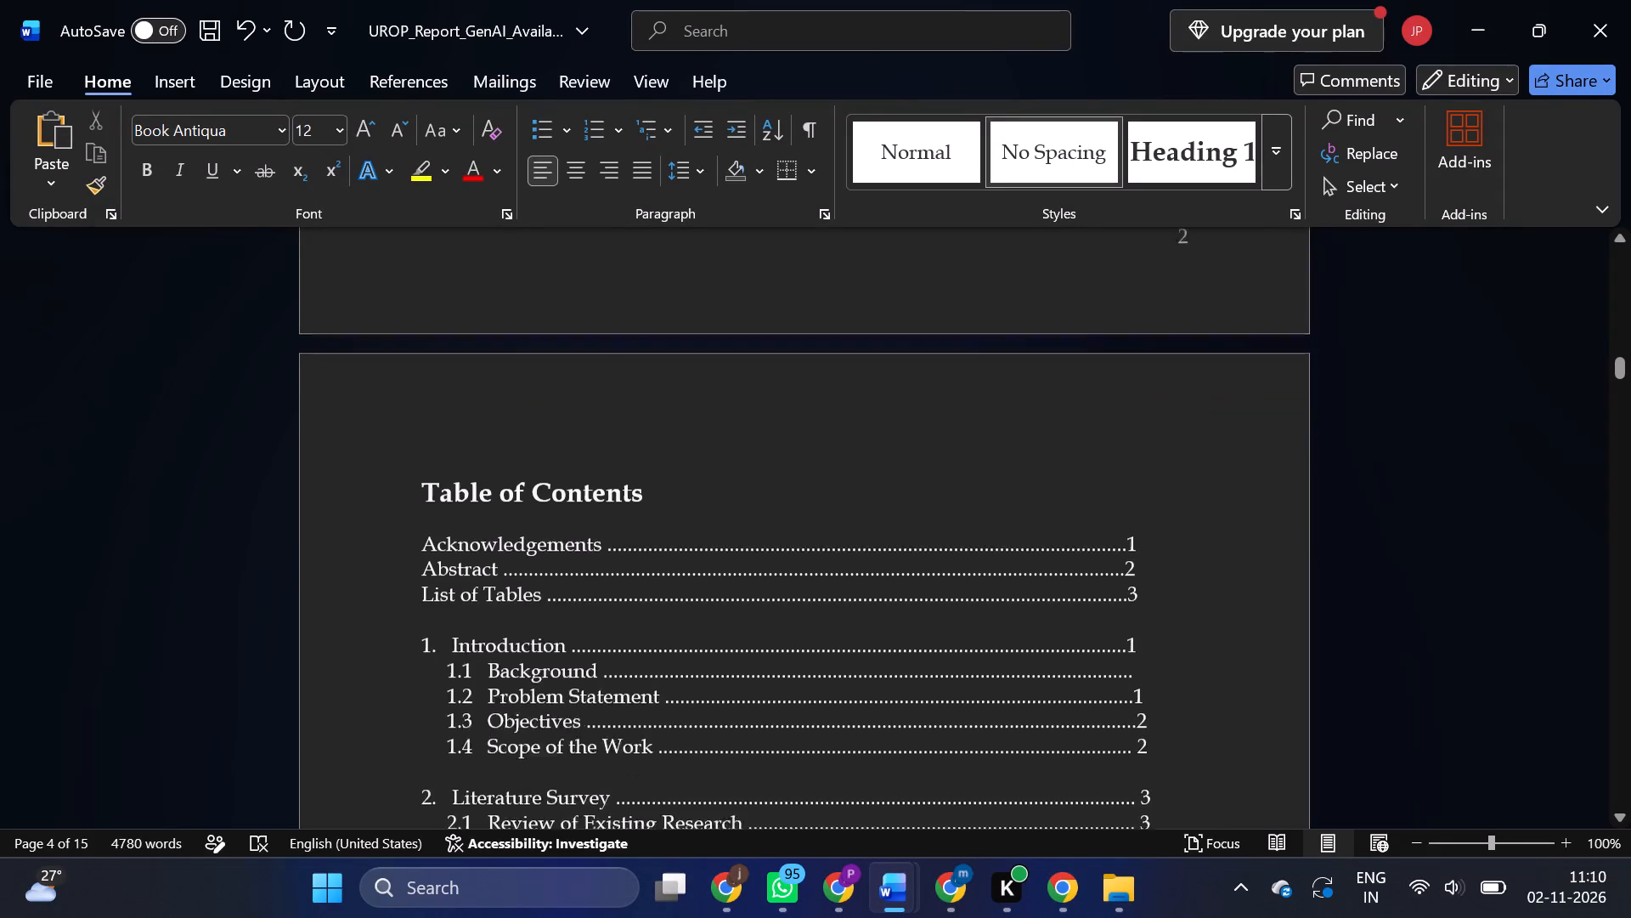
scroll(1195, 711, "down", 2)
scroll(1195, 711, "up", 1)
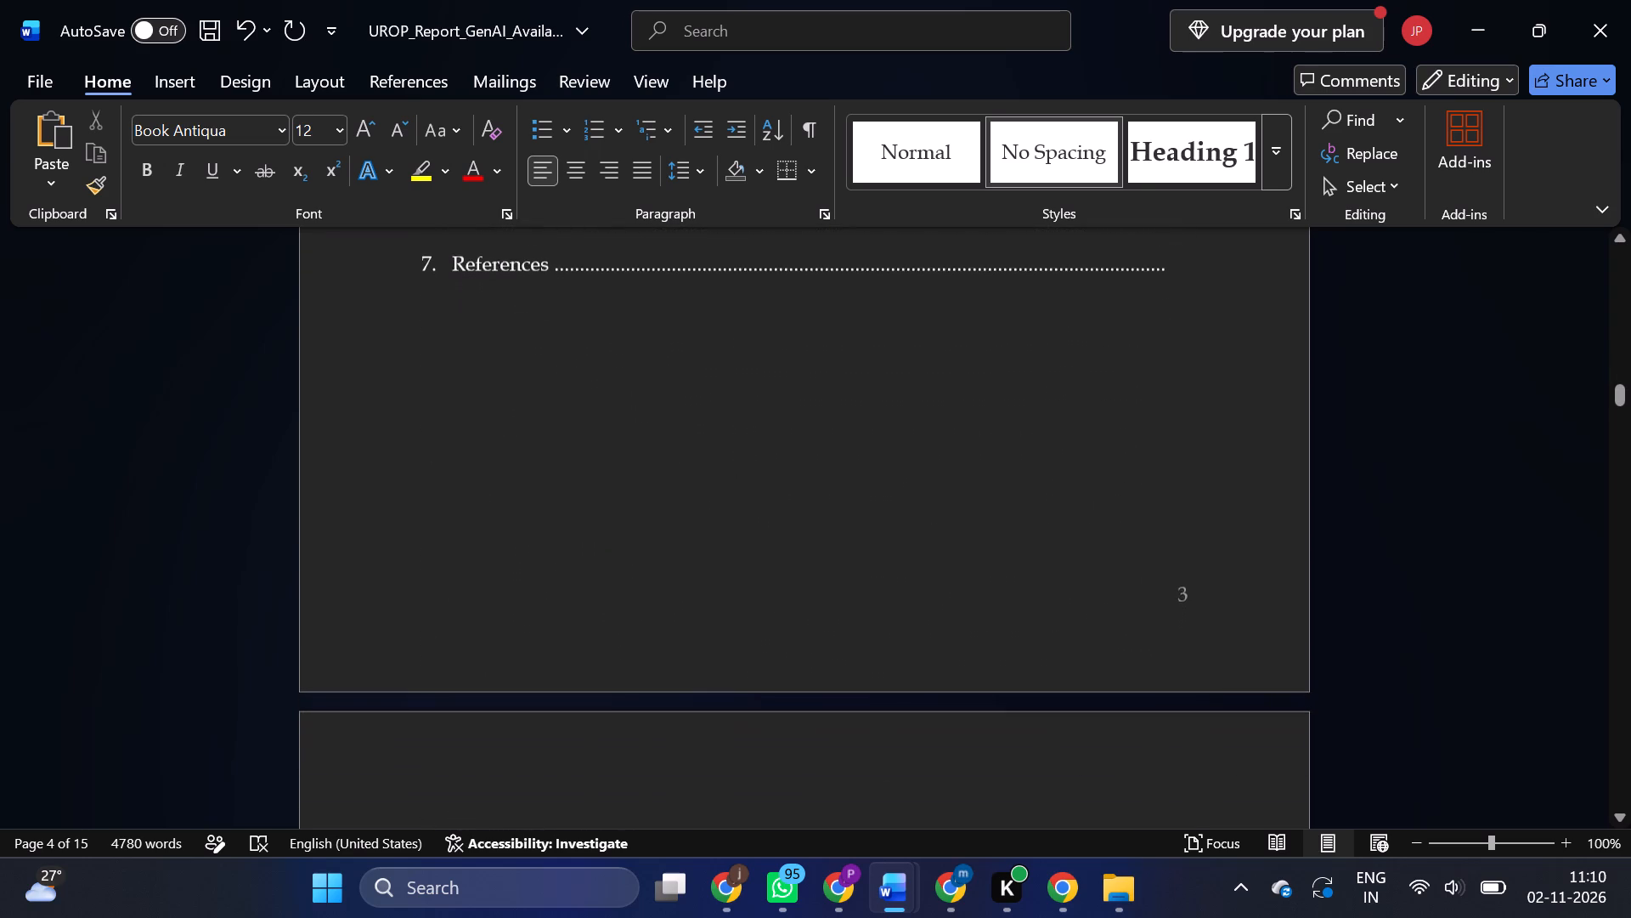
scroll(1195, 711, "up", 1)
scroll(1195, 711, "down", 2)
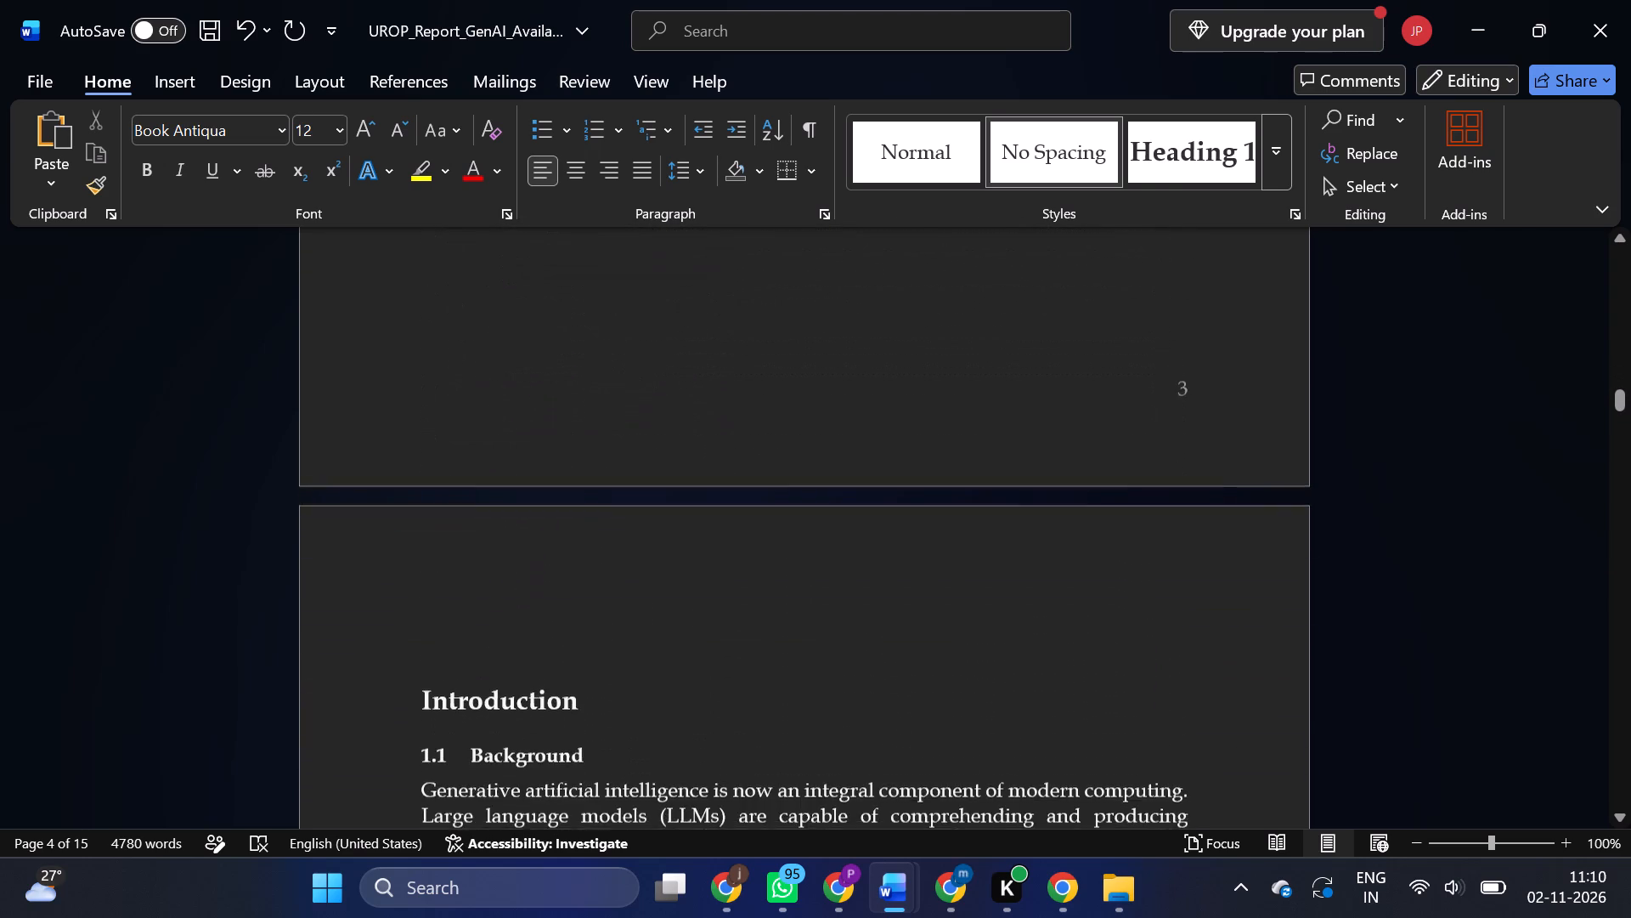
scroll(1195, 711, "down", 2)
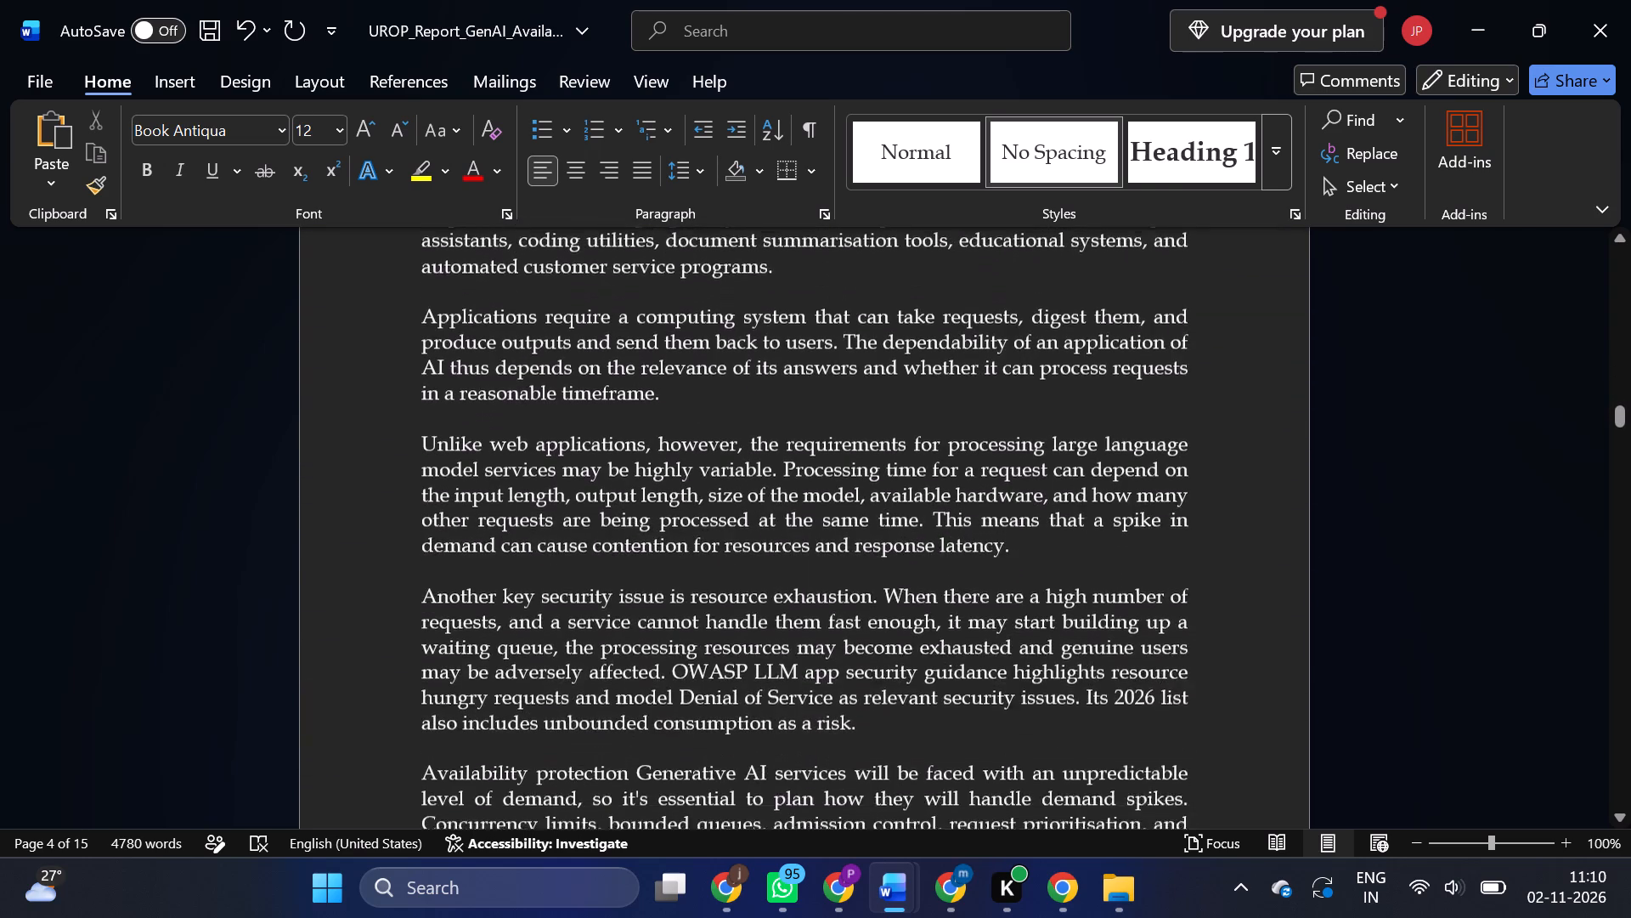
scroll(1195, 711, "down", 3)
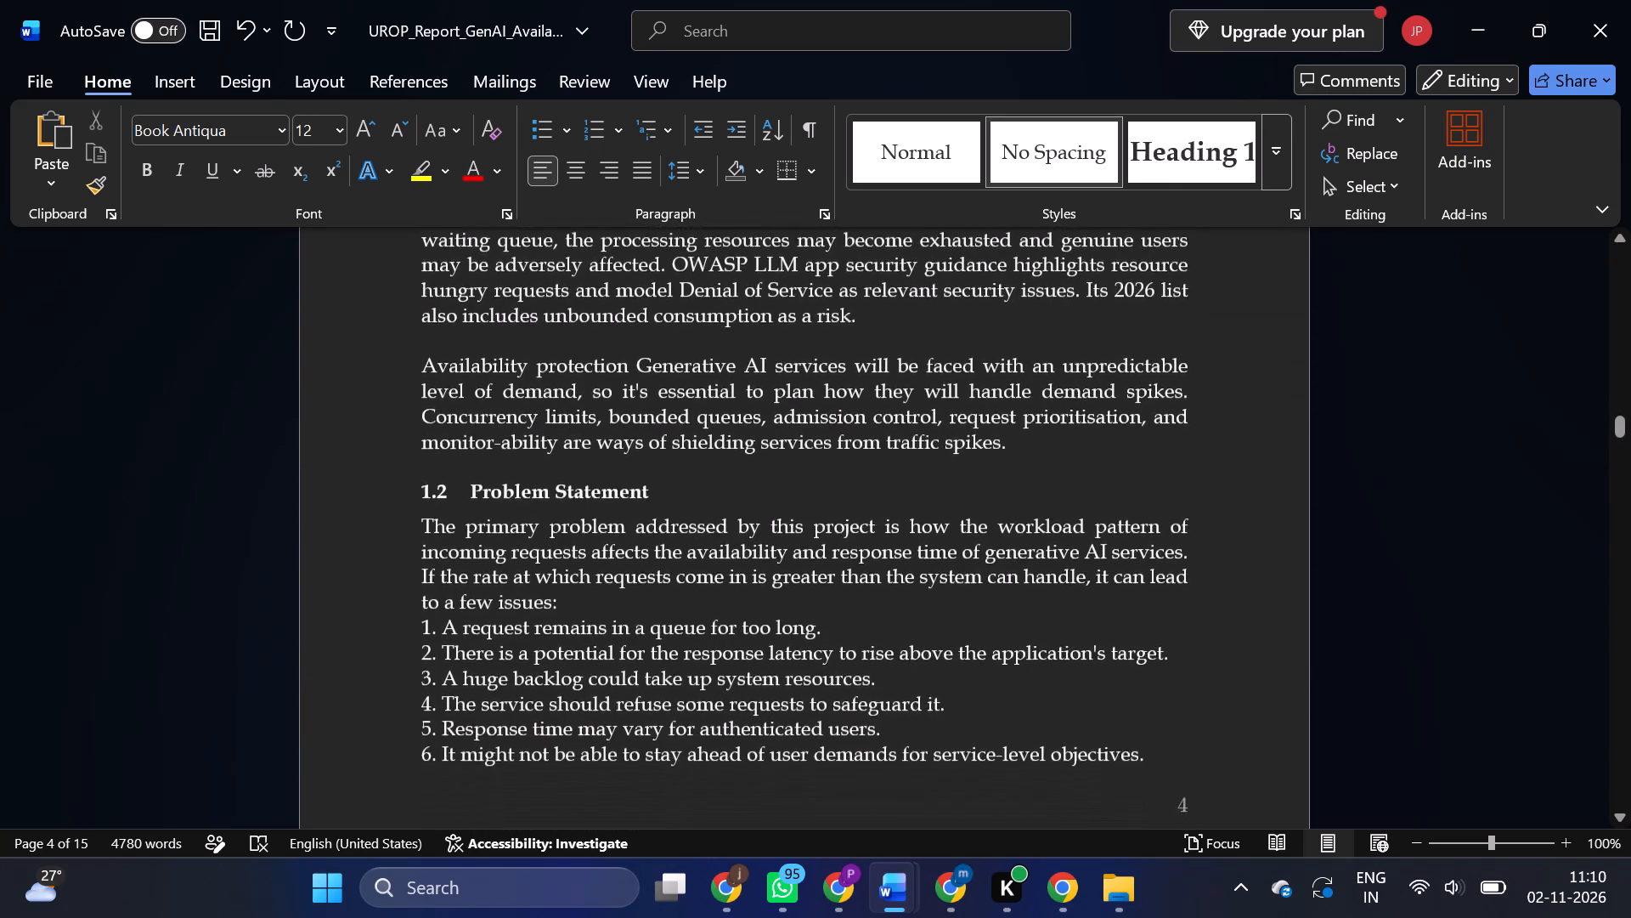
scroll(1195, 711, "down", 3)
scroll(1195, 711, "up", 1)
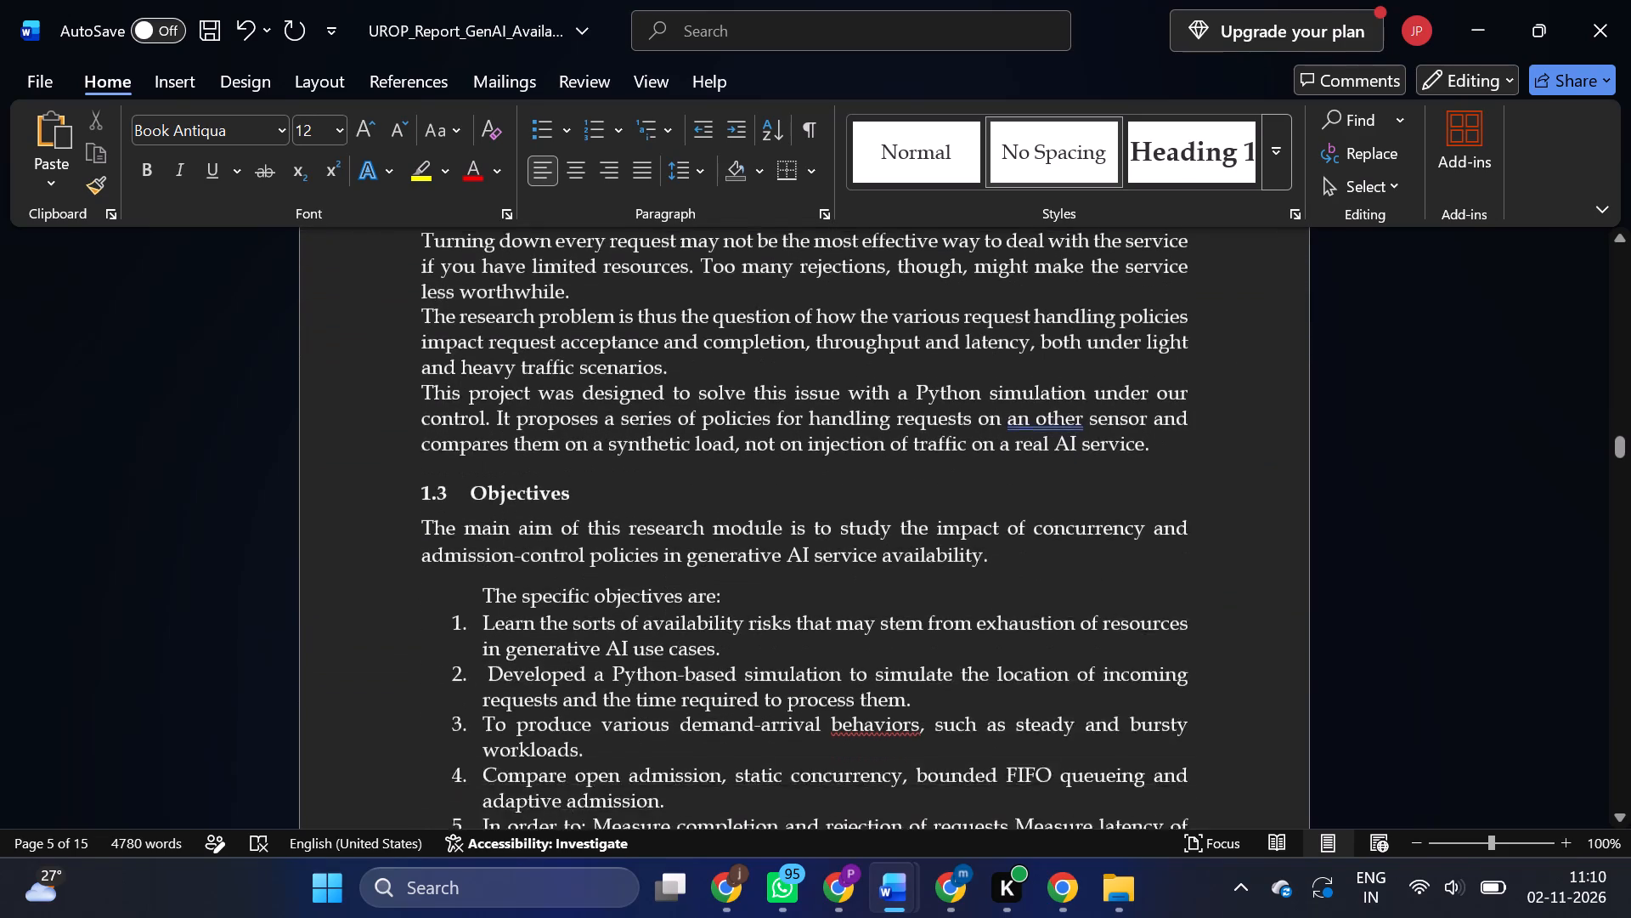
scroll(1195, 711, "up", 1)
scroll(1195, 711, "down", 3)
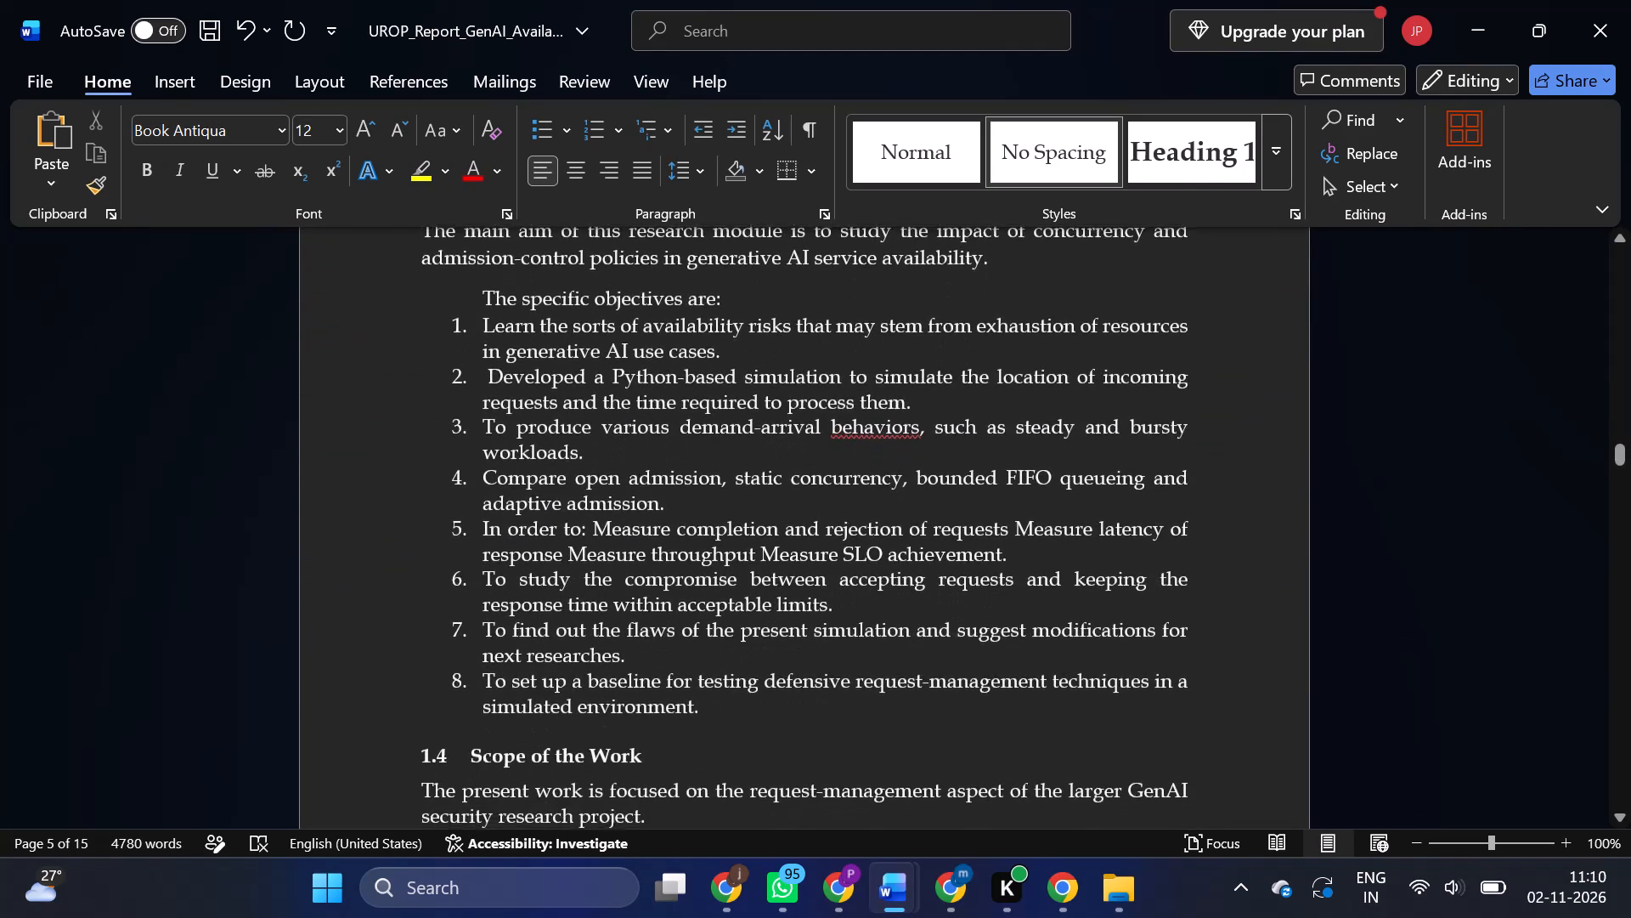
scroll(1195, 711, "down", 1)
scroll(1195, 711, "up", 5)
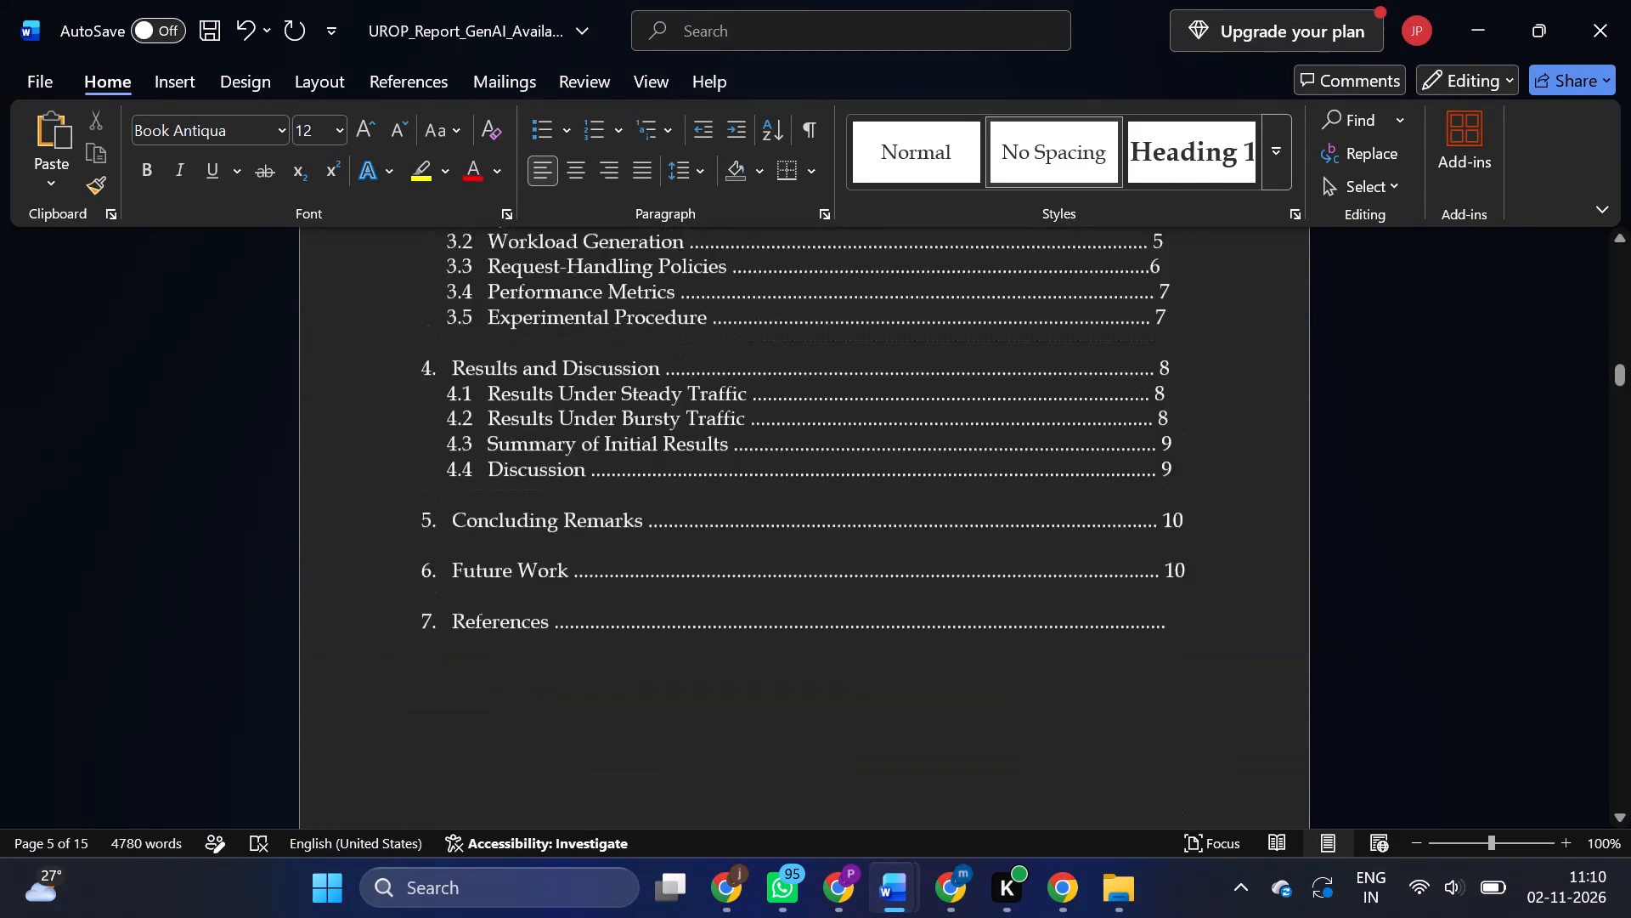
scroll(1195, 711, "up", 4)
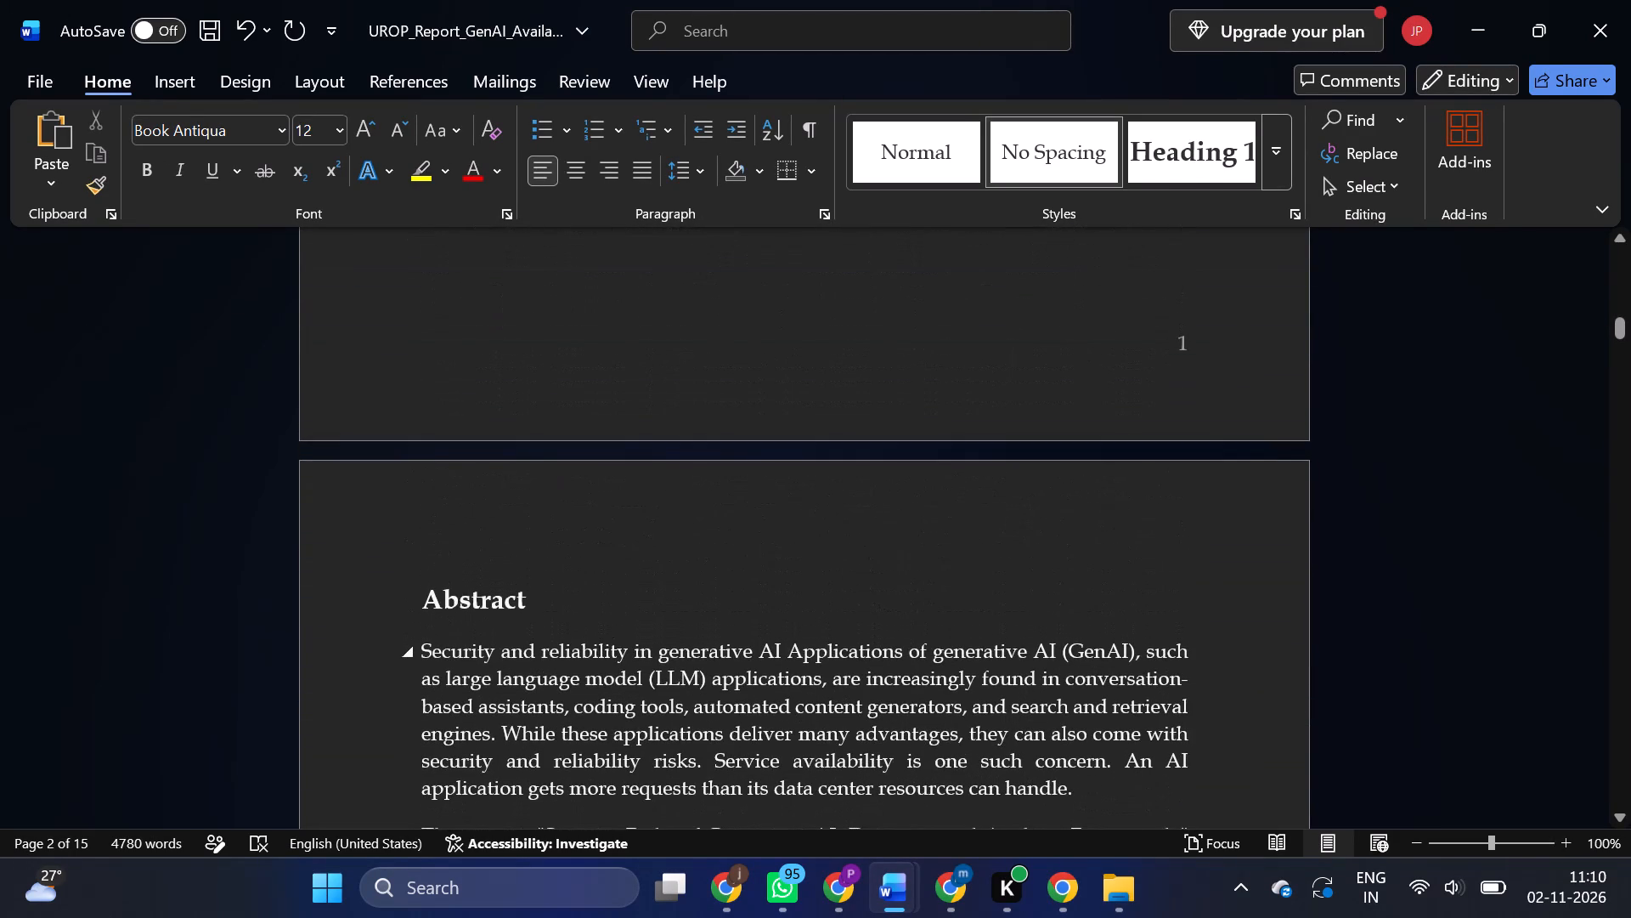
scroll(1195, 711, "down", 3)
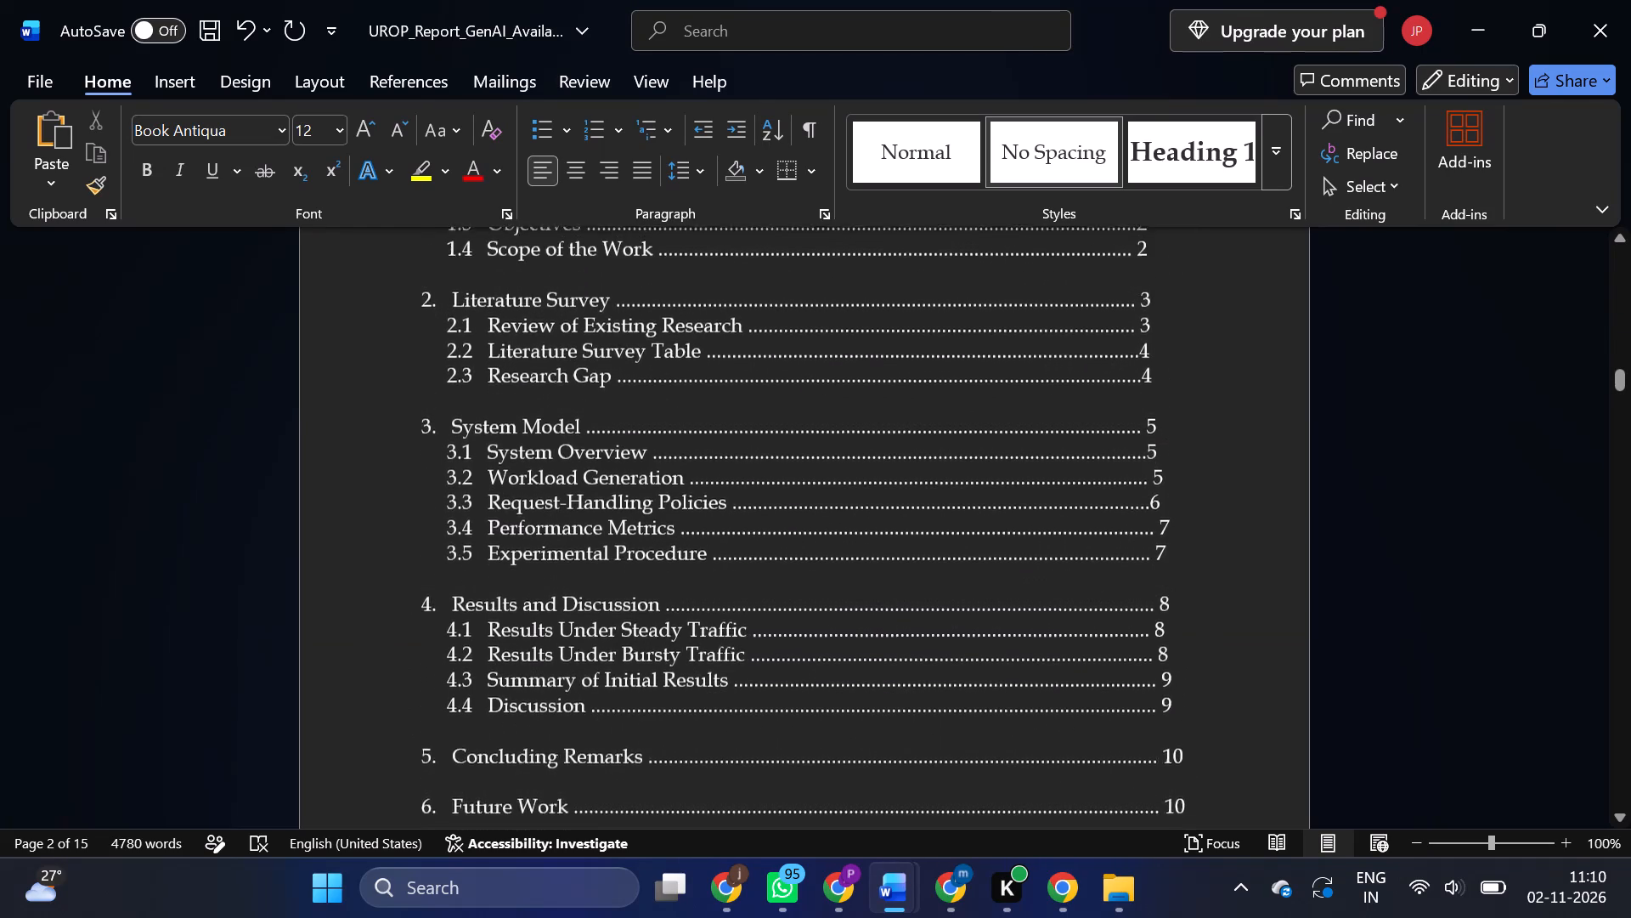
scroll(1195, 711, "up", 2)
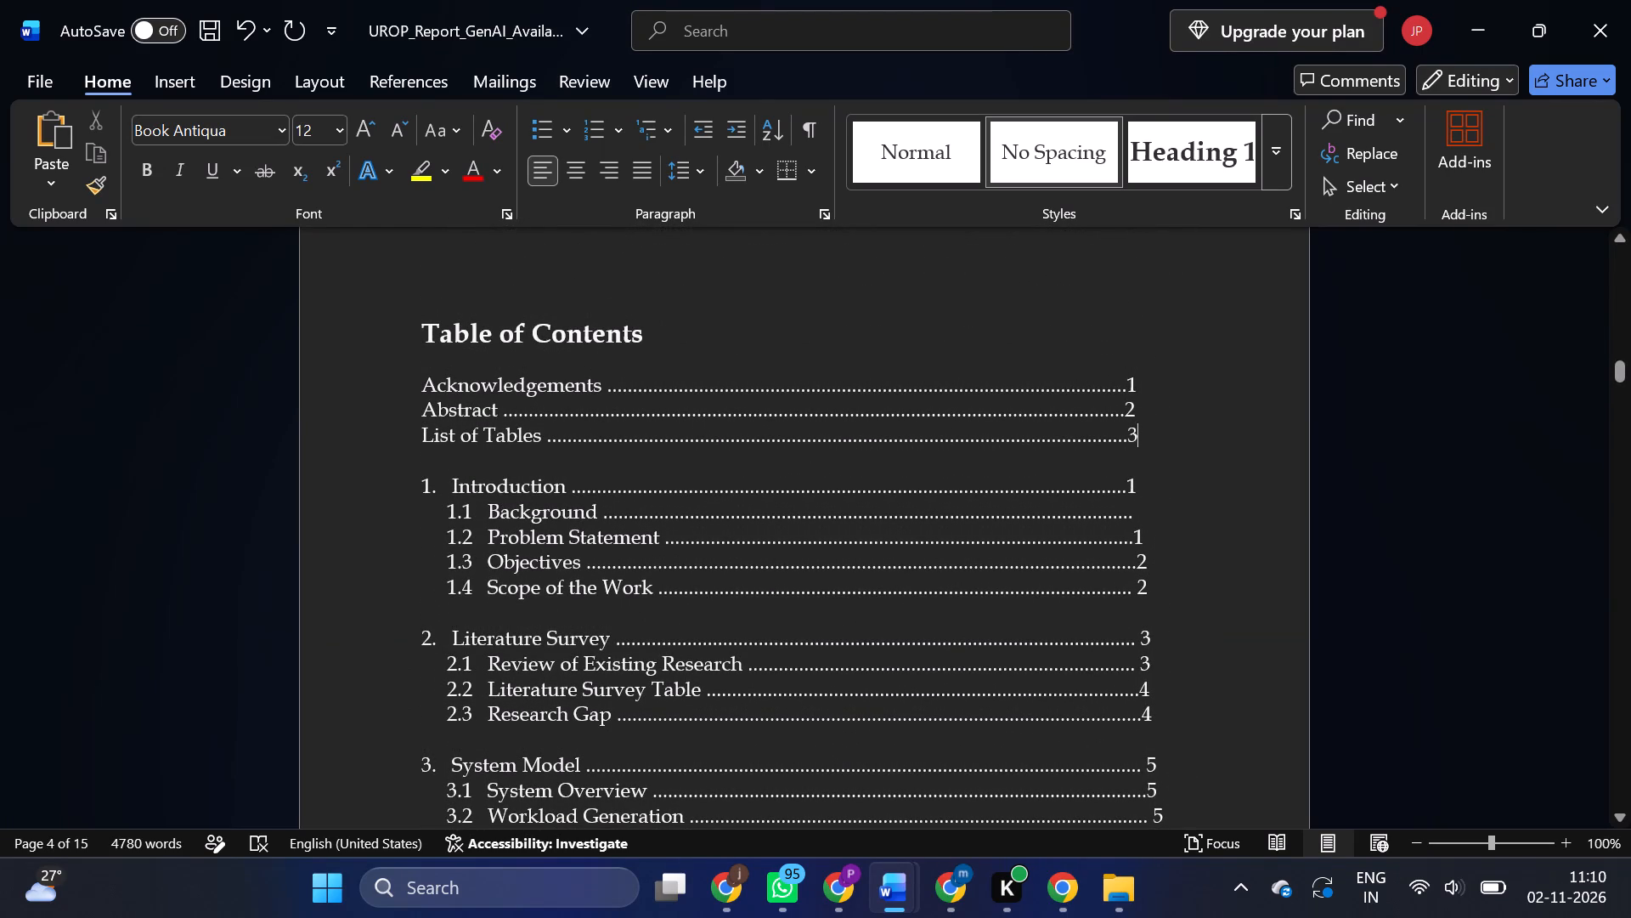
Change the Introduction entry's page number to 4 and add 4 as the Background entry's page number.
left_click(1155, 490)
key("BackSpace")
key("4")
key("Down")
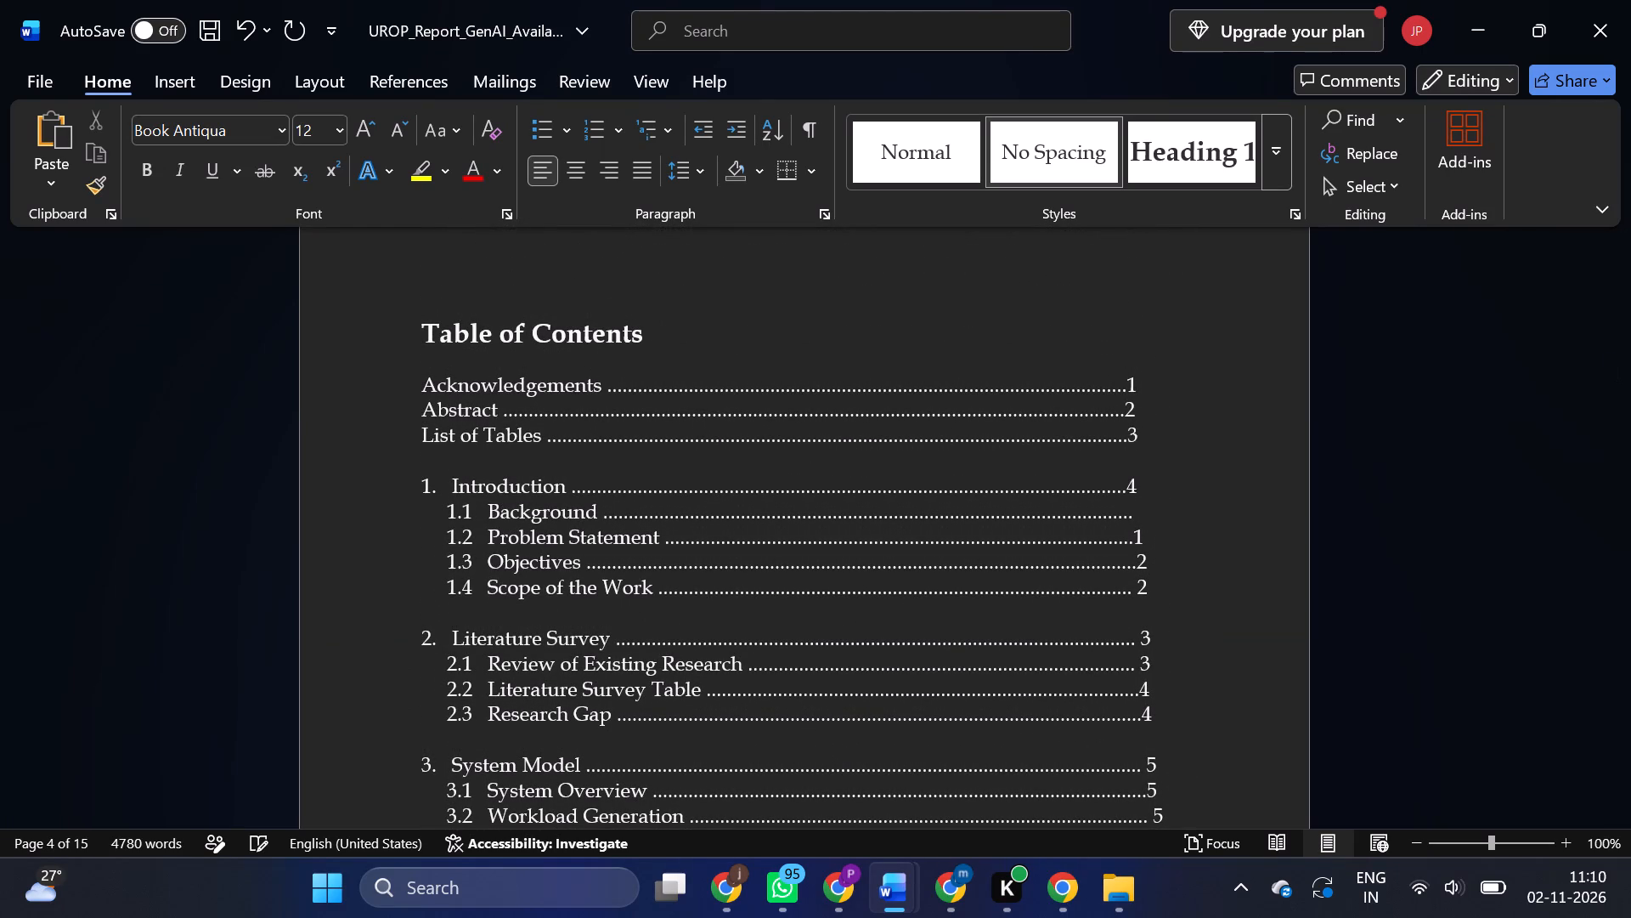
key("4")
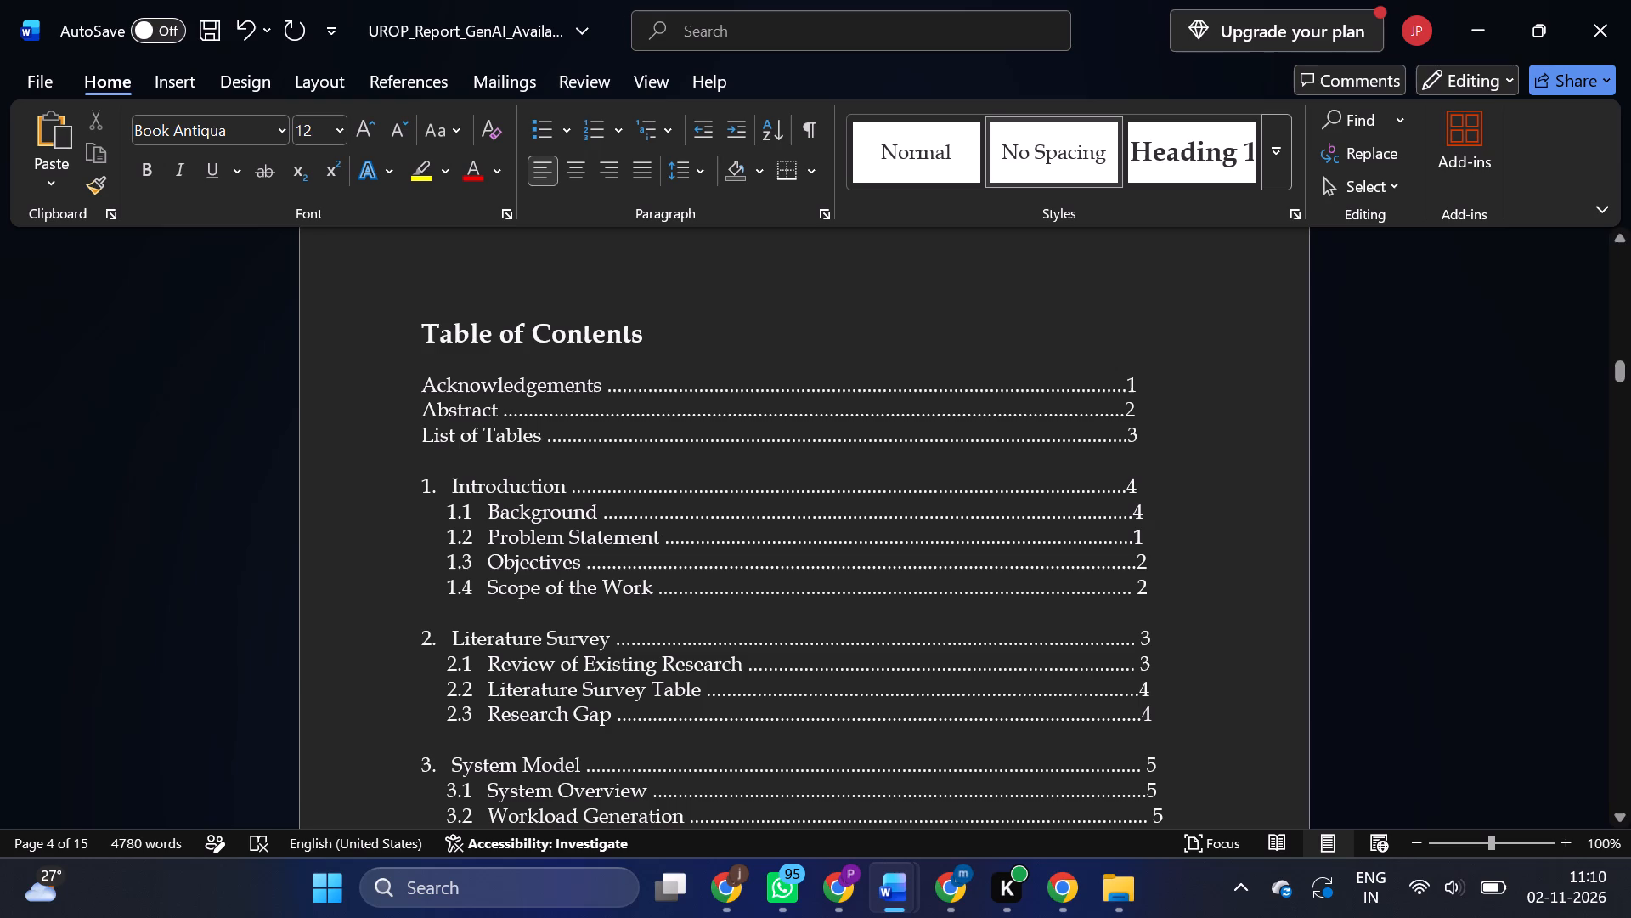
Change the Problem Statement entry's page number to 4.
left_click(1148, 541)
key("BackSpace")
key("3")
key("BackSpace")
key("4")
Remove one leader dot before the page number in both the Background and Problem Statement entries.
left_click(1134, 512)
key("BackSpace")
left_click(1132, 543)
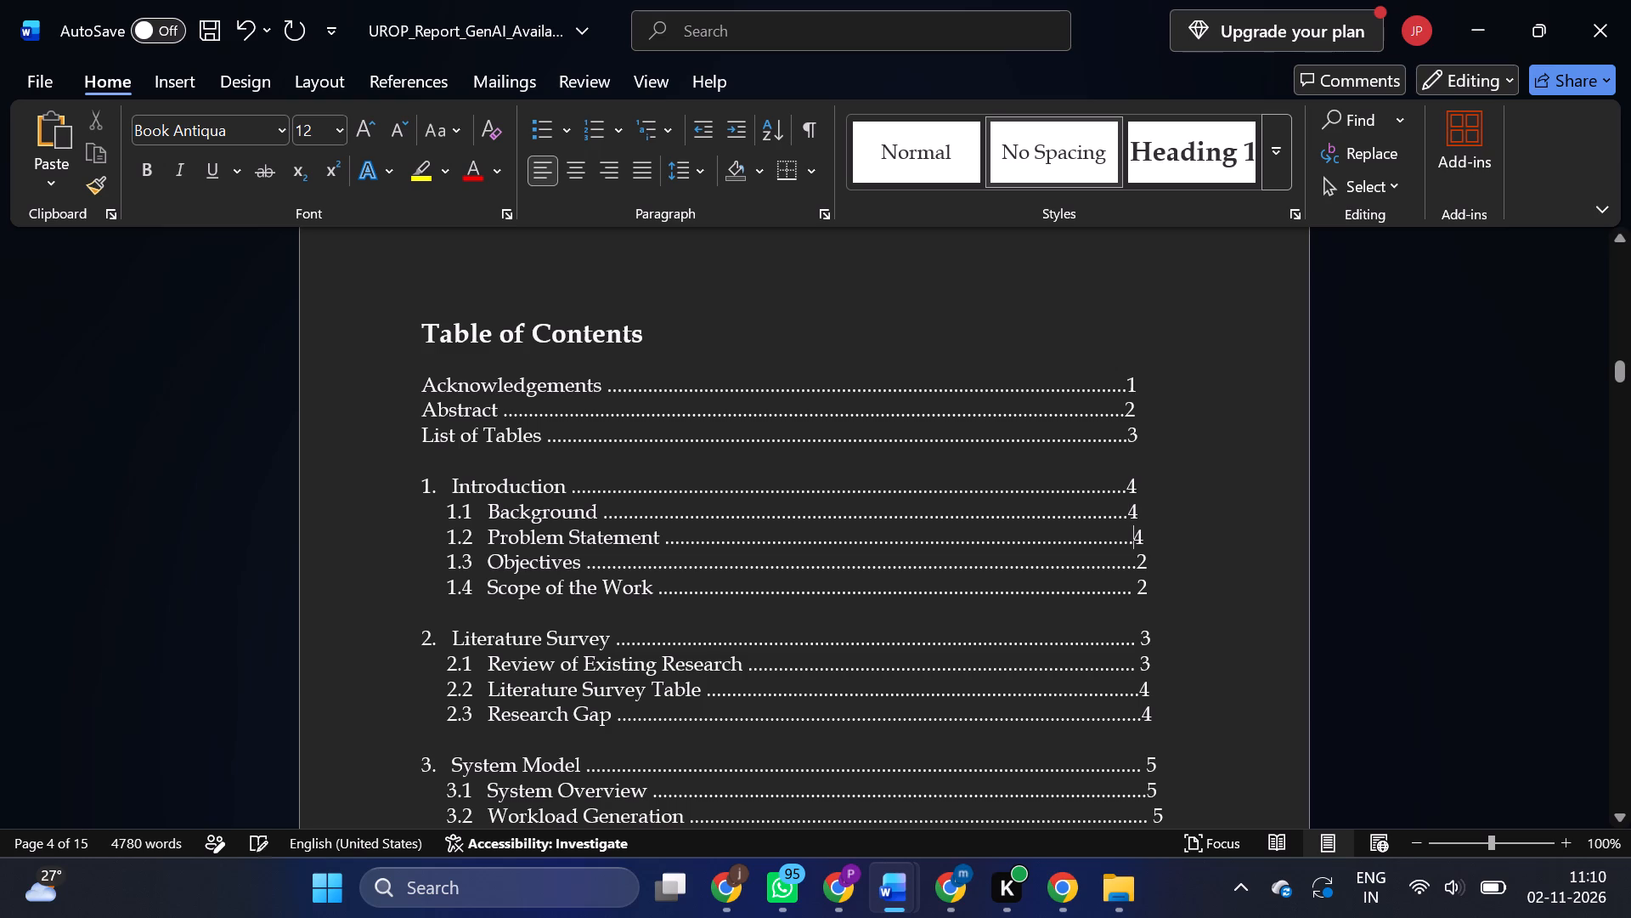
key("BackSpace")
Place the cursor at the end of the Objectives entry and check which printed page sections 1.3 and 1.4 fall on.
left_click(1152, 563)
scroll(1152, 563, "down", 5)
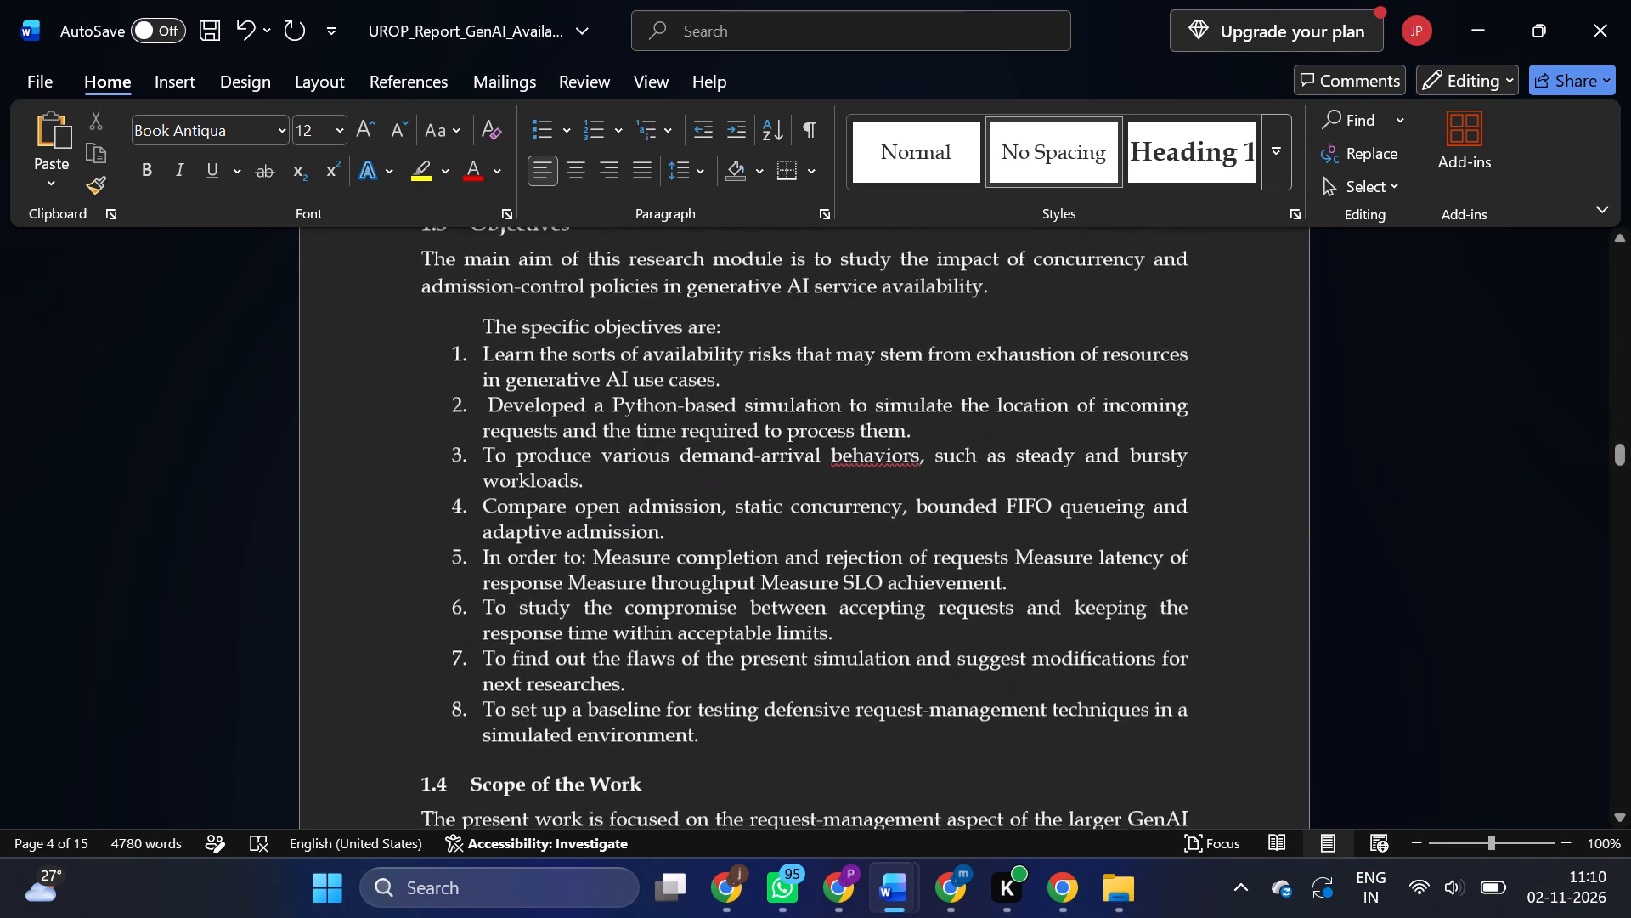
scroll(1152, 563, "down", 1)
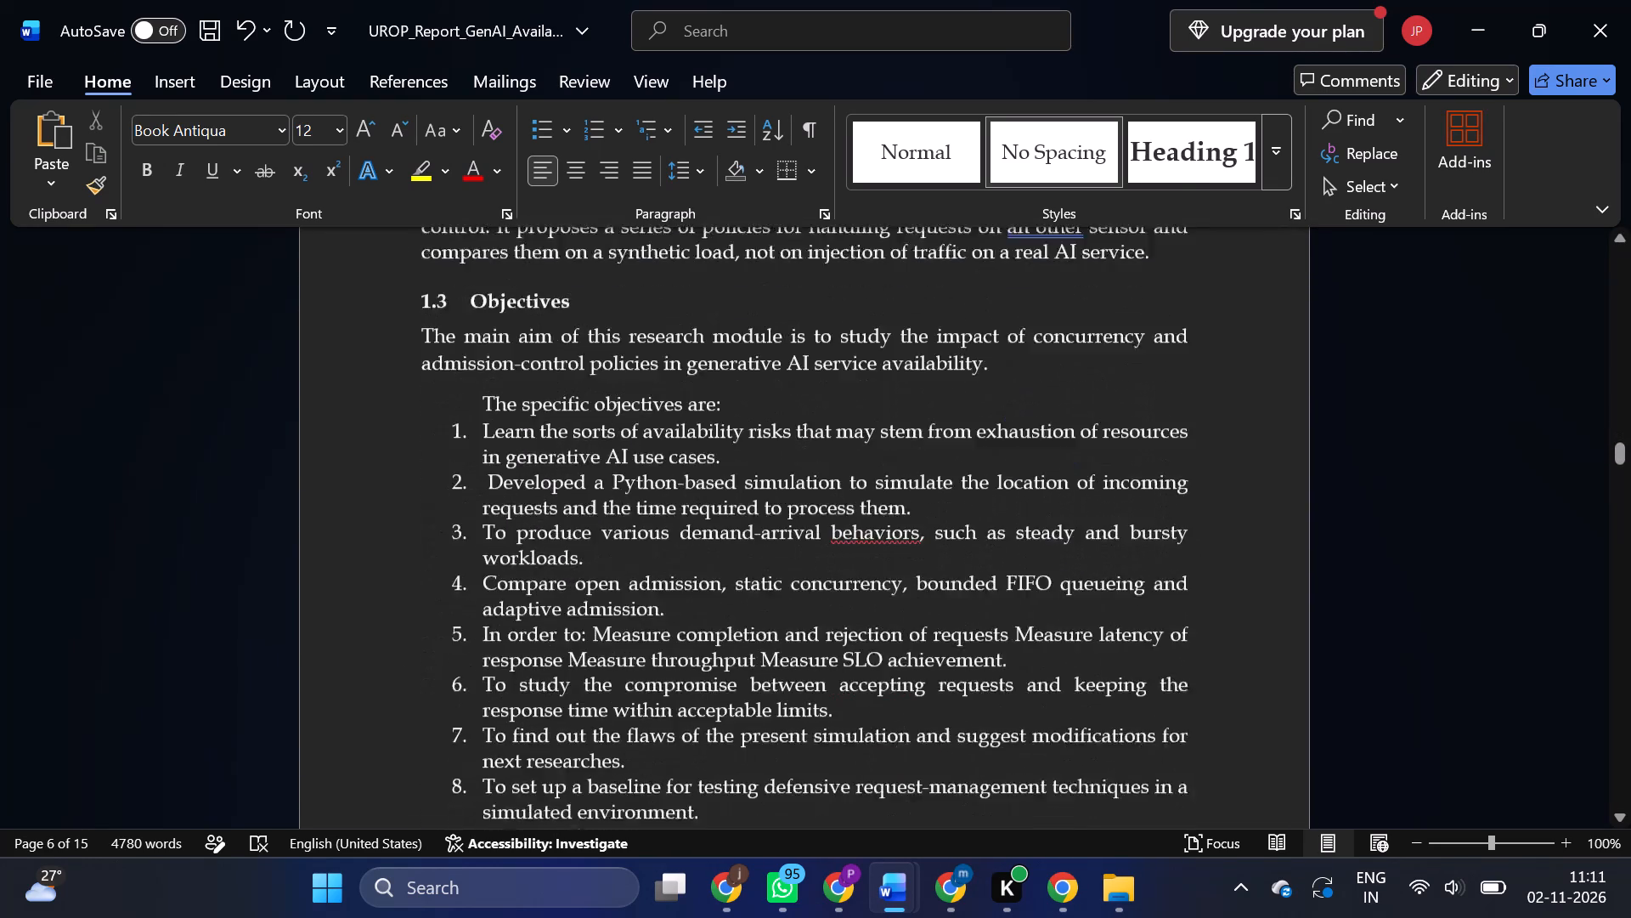
scroll(1152, 563, "down", 1)
scroll(1152, 563, "up", 3)
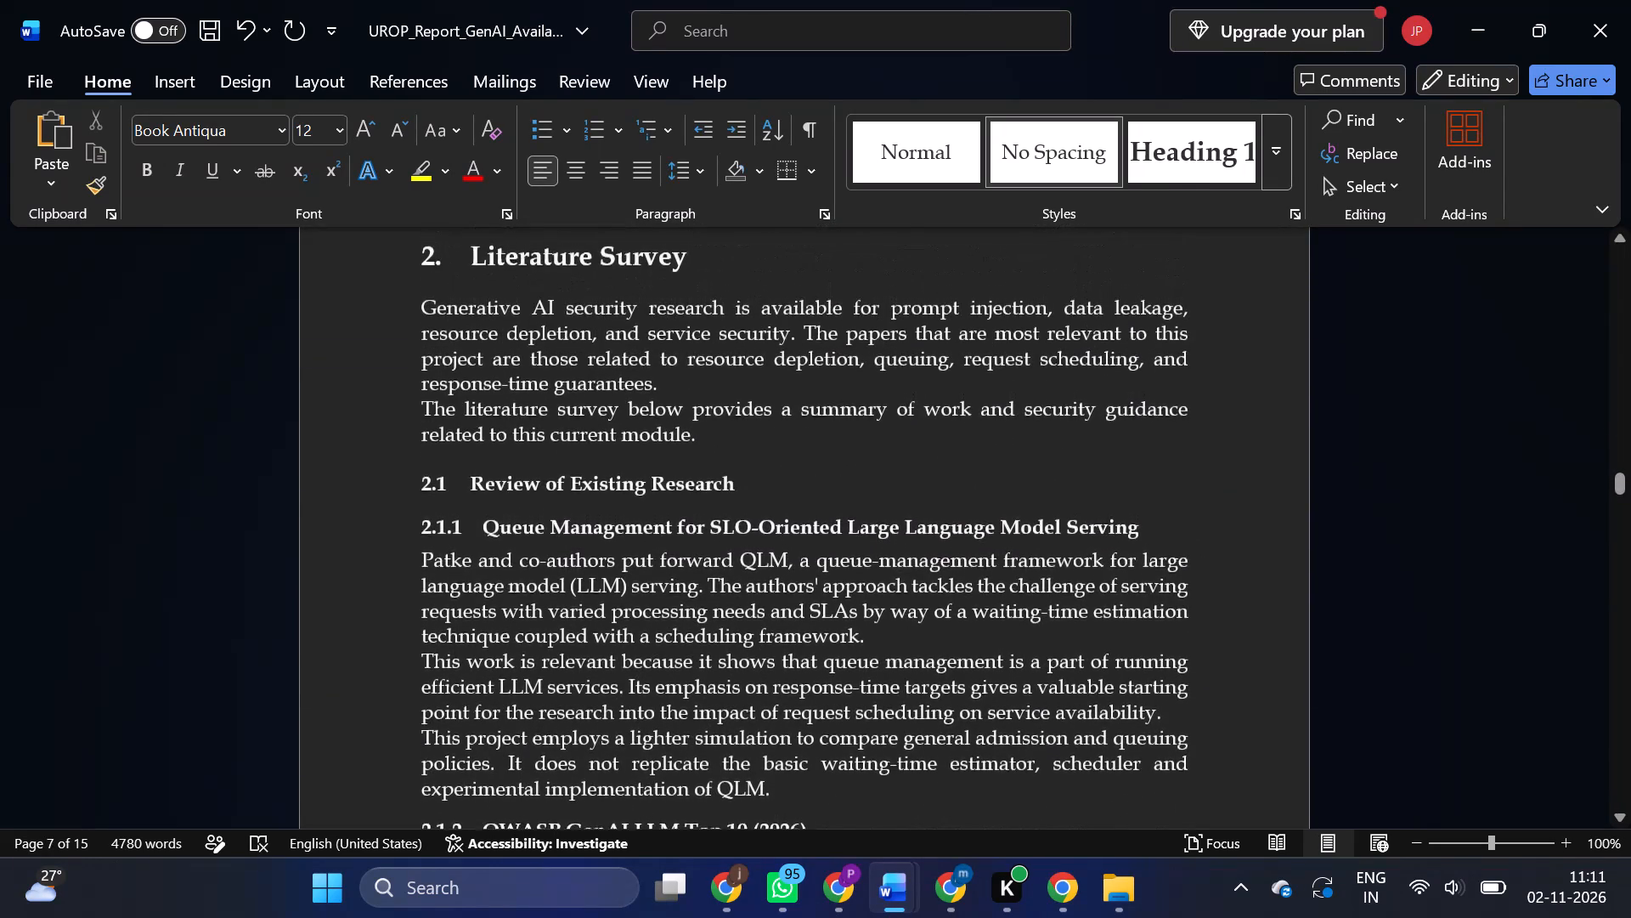
scroll(1152, 563, "up", 2)
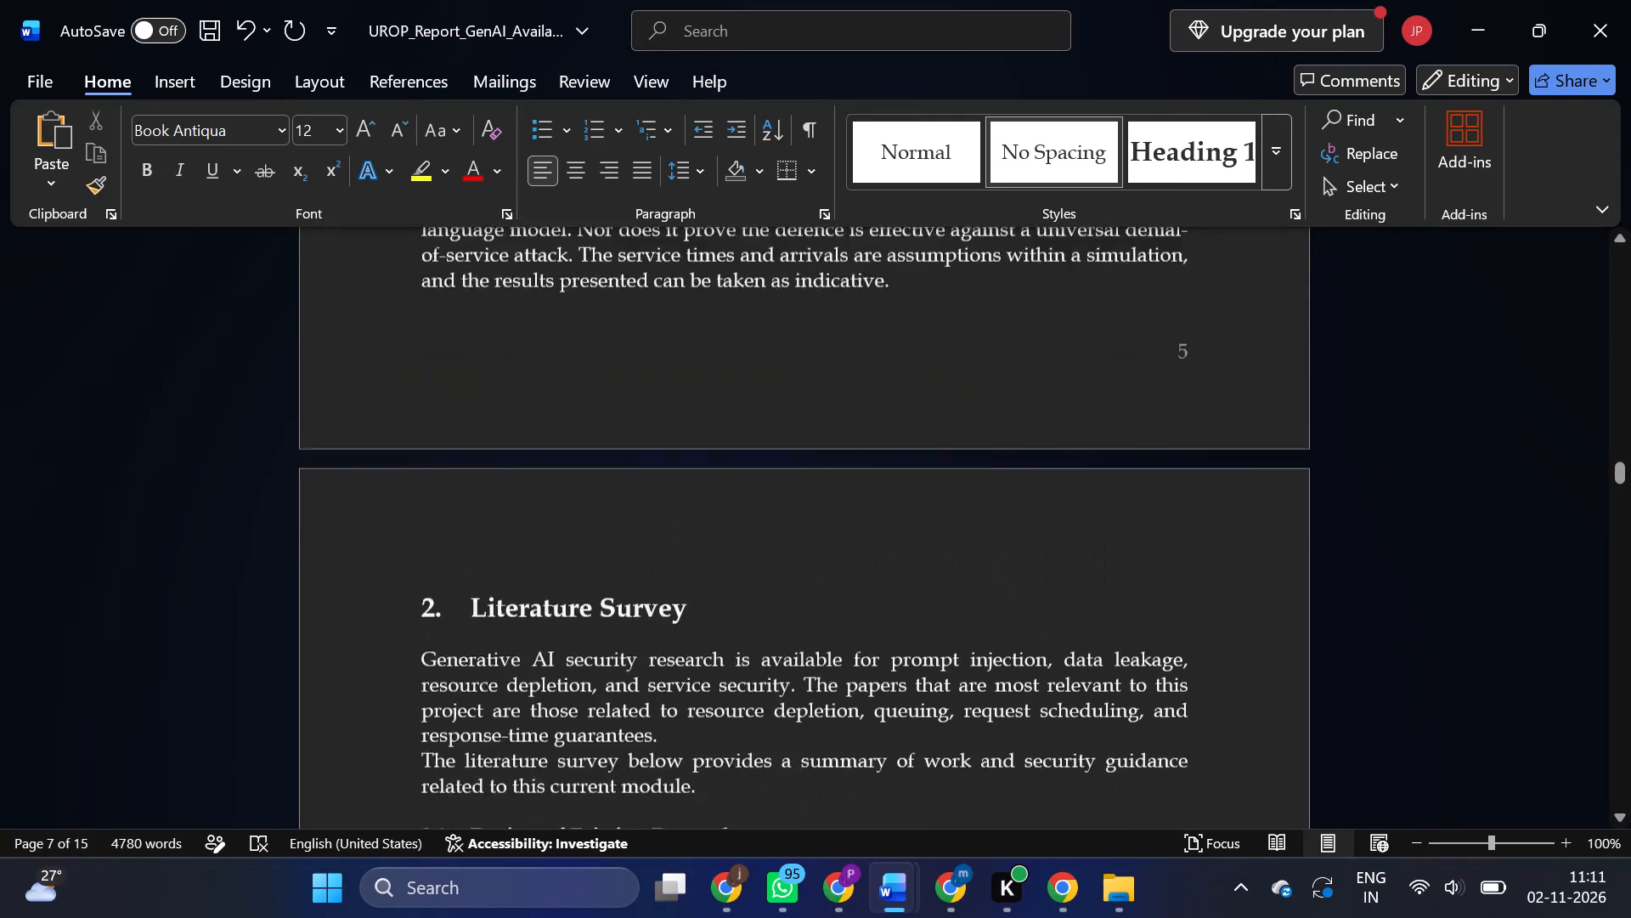
scroll(1152, 563, "up", 4)
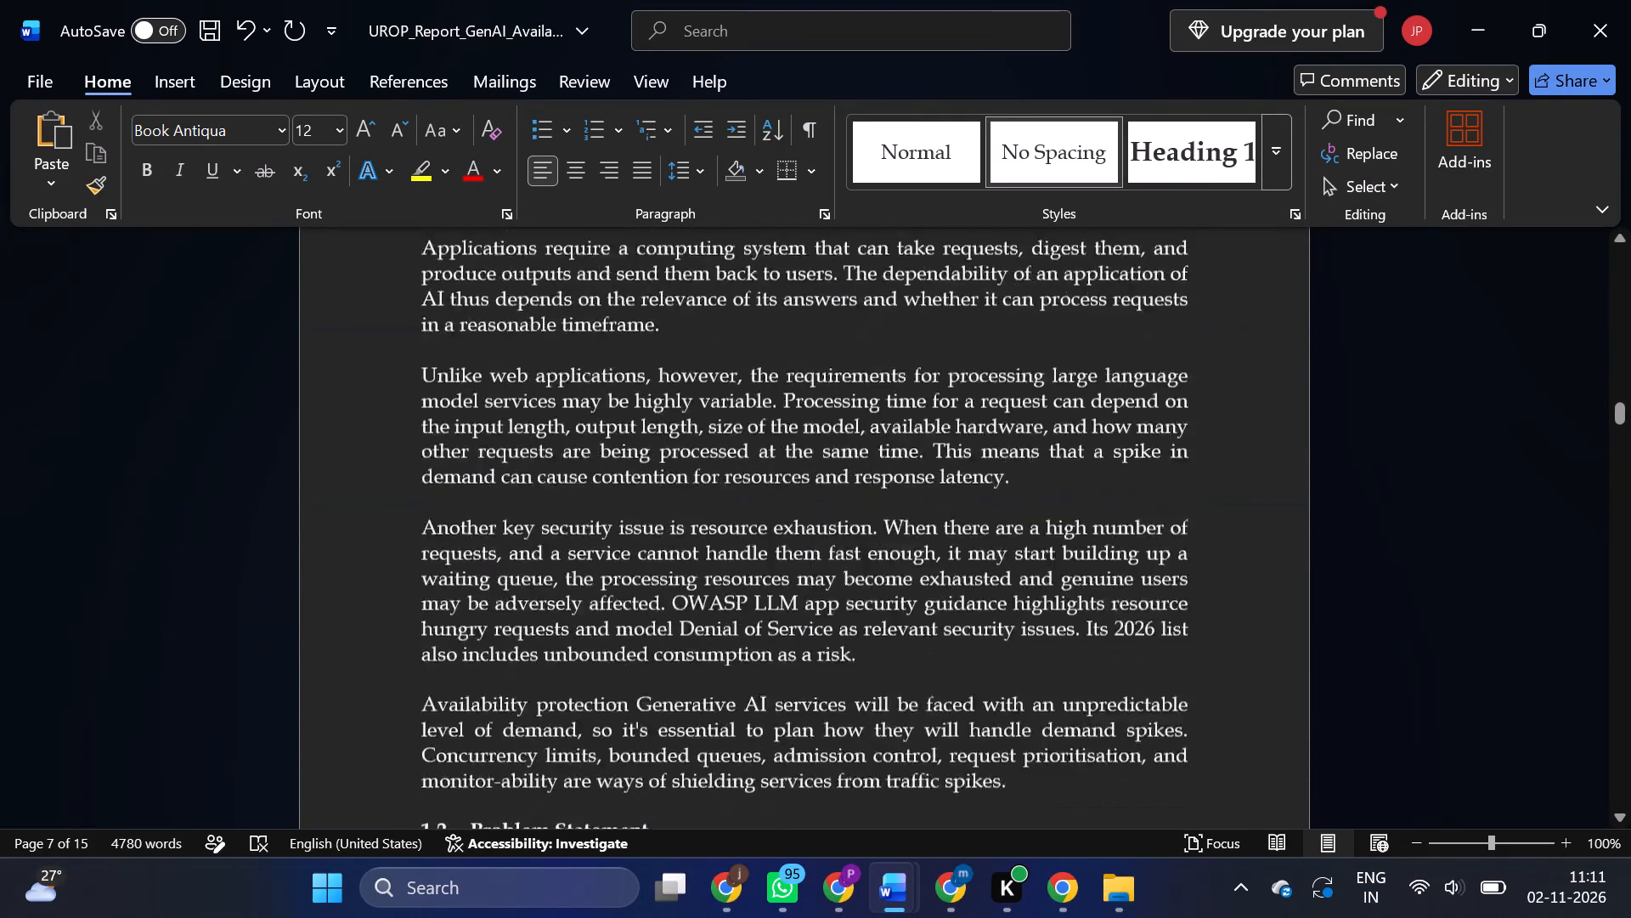
scroll(1152, 563, "up", 2)
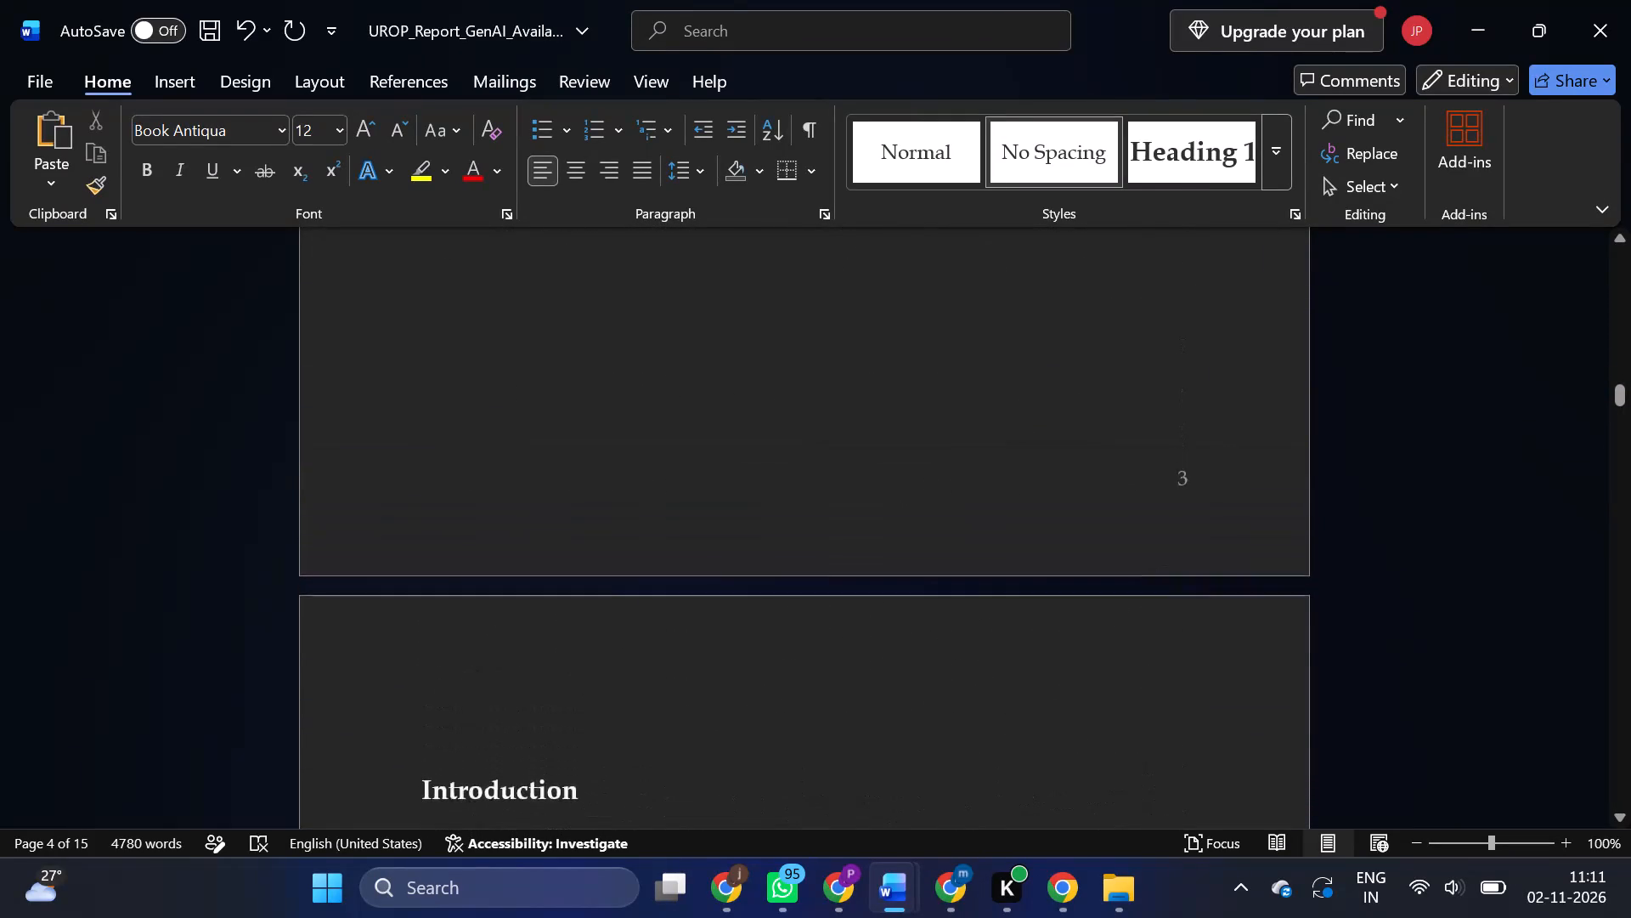
scroll(1152, 563, "up", 3)
scroll(1152, 563, "down", 1)
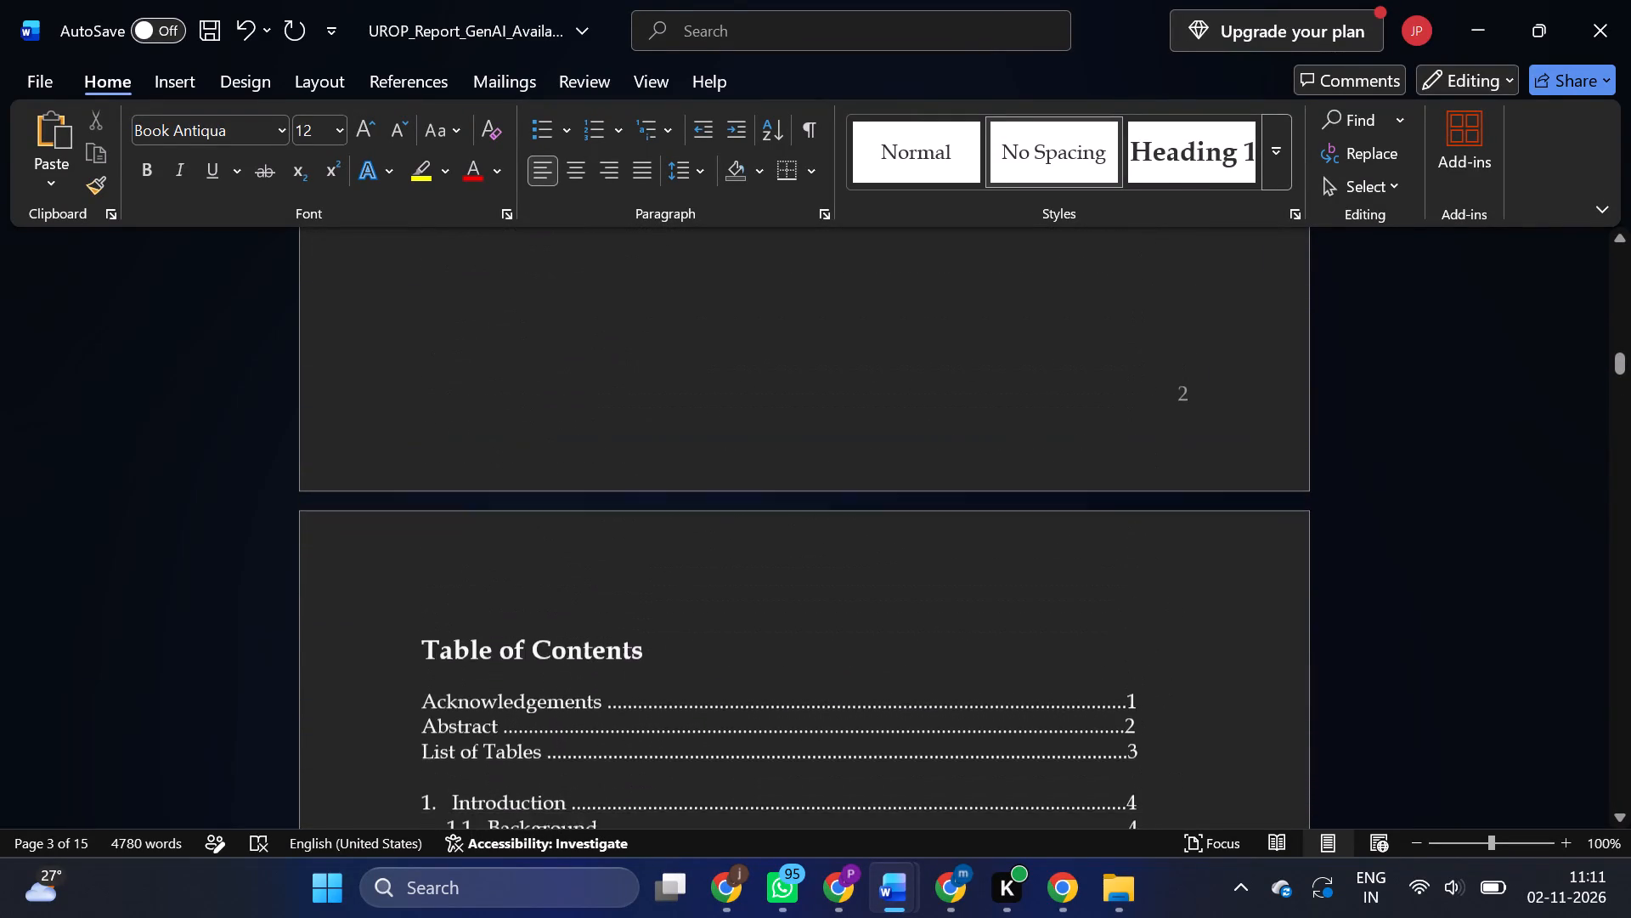
scroll(1152, 563, "down", 3)
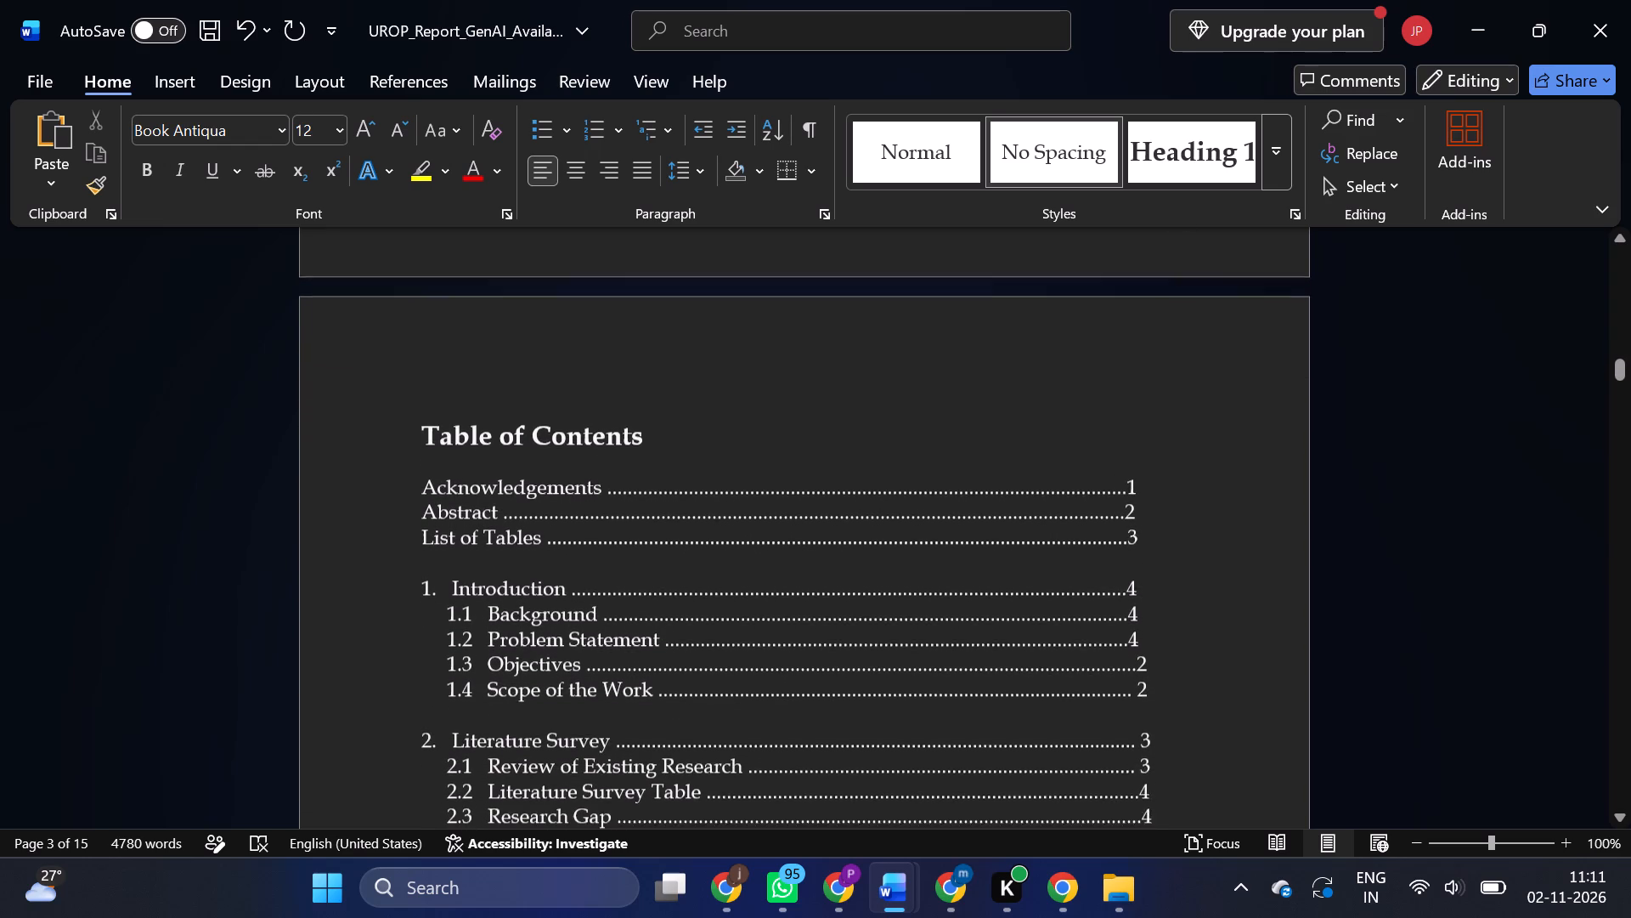
Change the page numbers of the Objectives and Scope of the Work entries to 5, removing the extra characters before them.
key("BackSpace")
key("BackSpace")
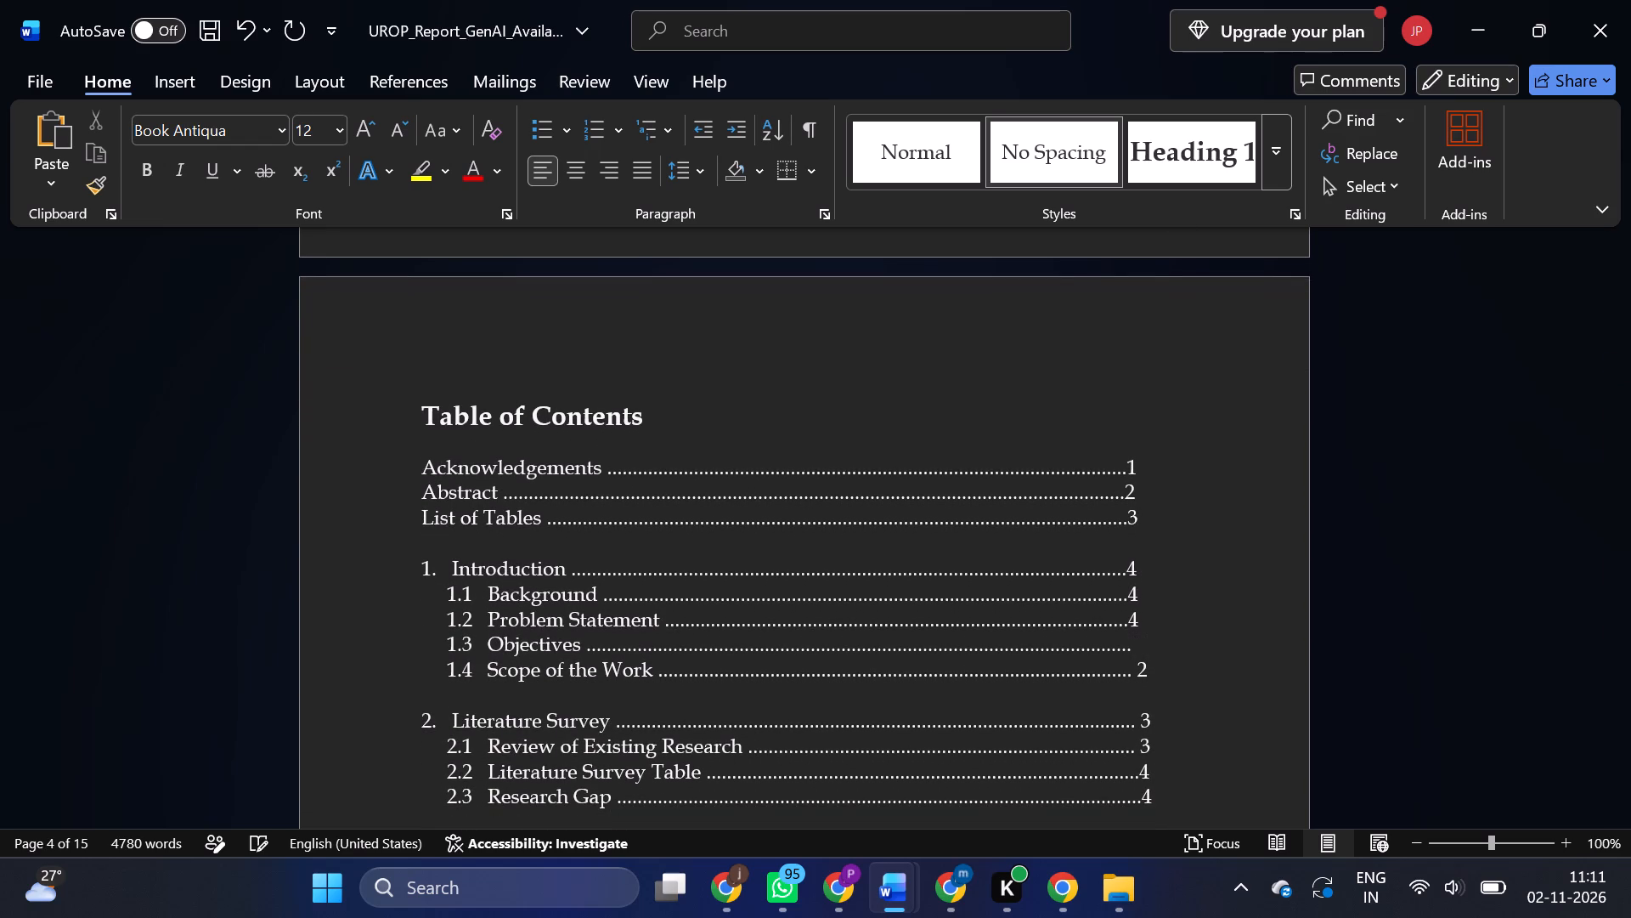
key("BackSpace")
key("5")
key("Down")
key("Right")
key("BackSpace")
key("BackSpace")
key("BackSpace")
key("5")
Check which printed pages the Literature Survey heading and sections 2.1, 2.2 and 2.3 fall on, and return to the Table of Contents.
scroll(1153, 670, "down", 6)
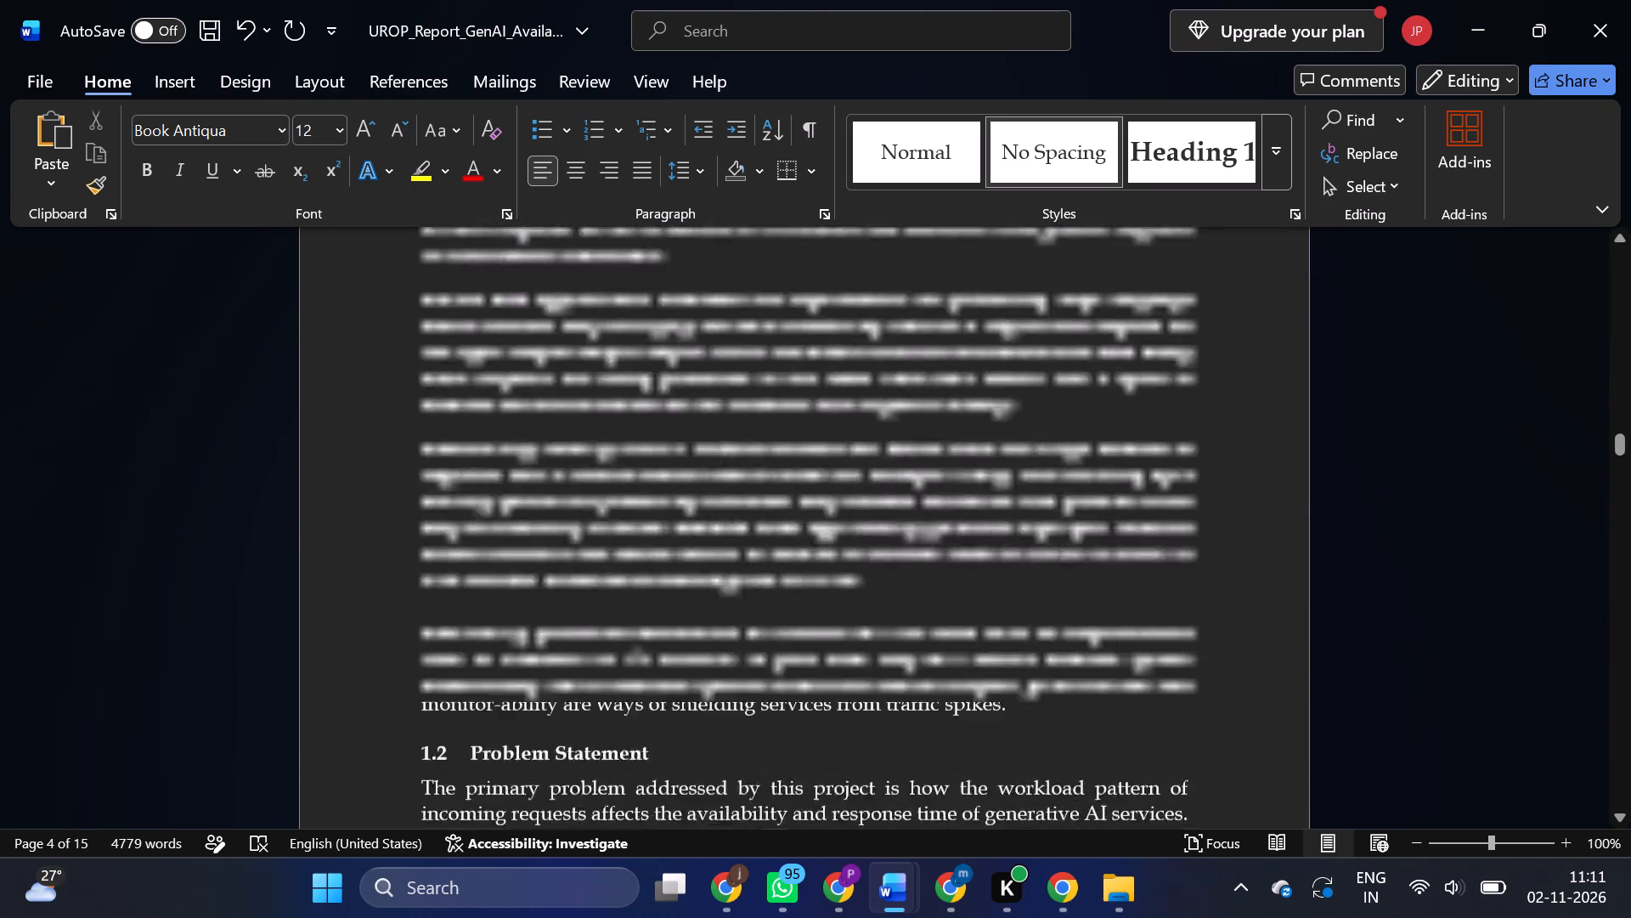
scroll(1153, 670, "down", 2)
scroll(1153, 670, "up", 2)
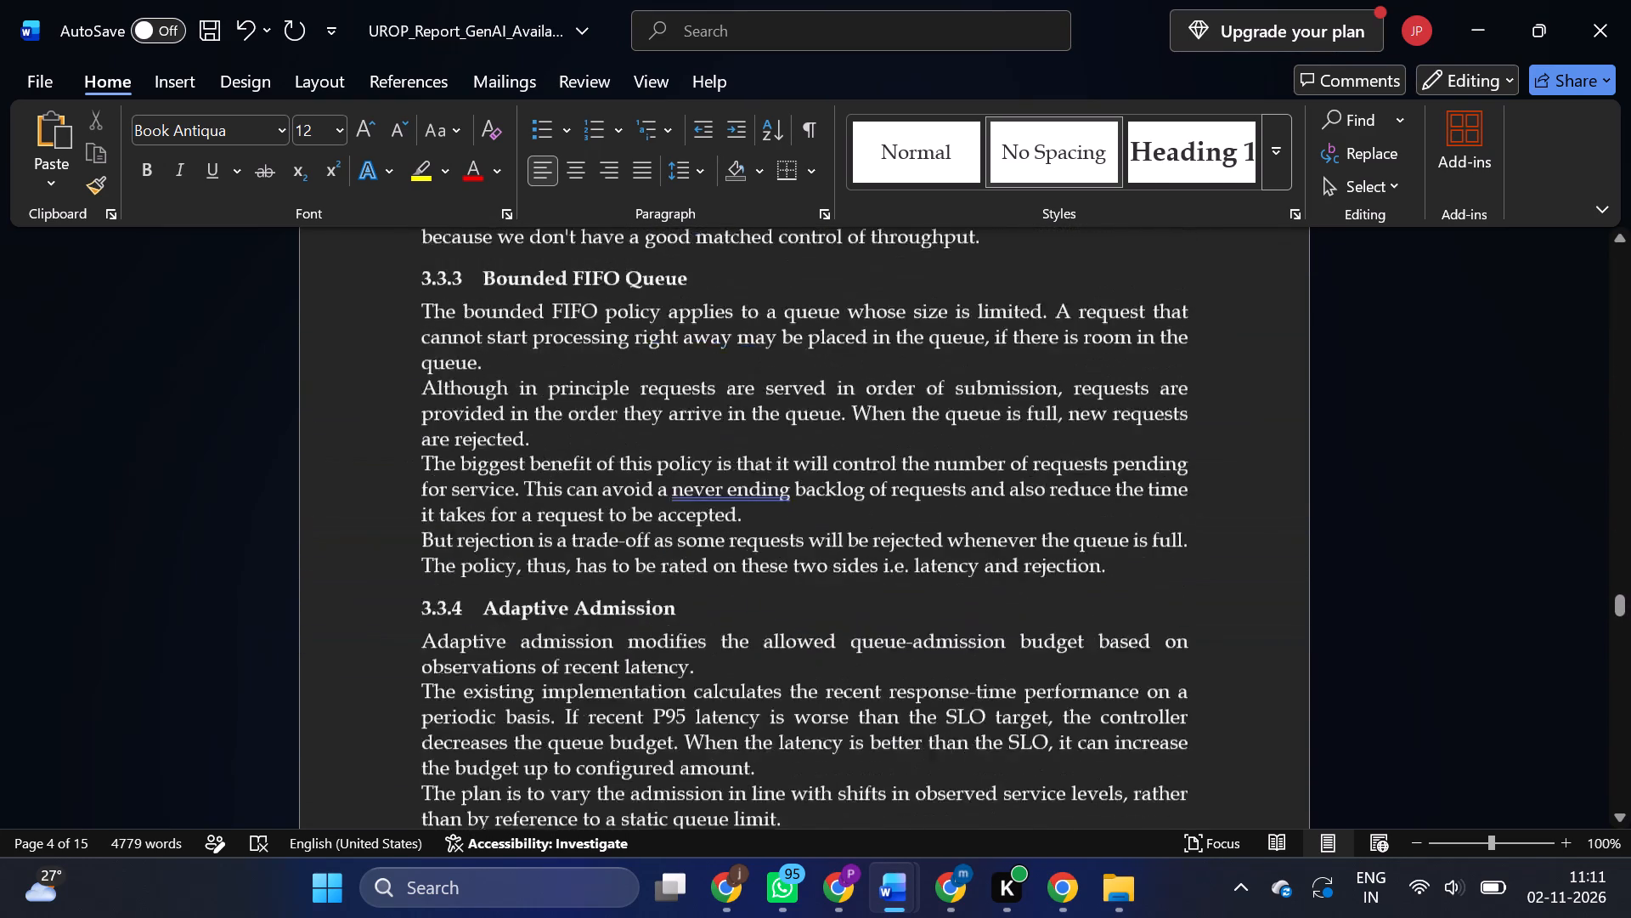
scroll(1153, 670, "up", 5)
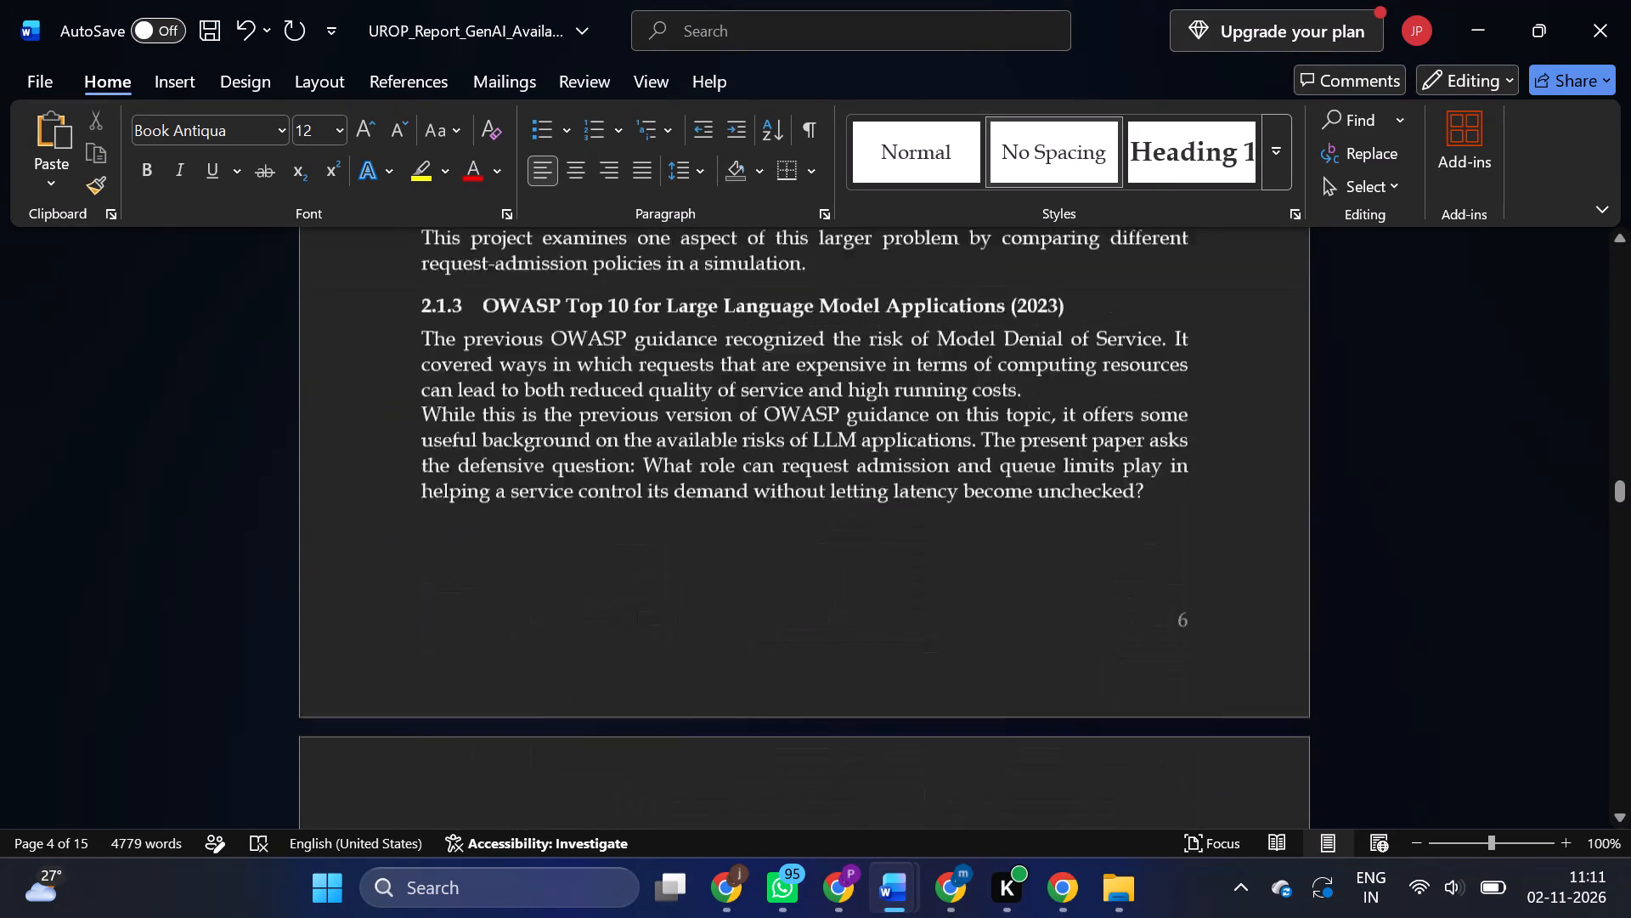
scroll(1153, 670, "up", 2)
scroll(1153, 670, "right", 1)
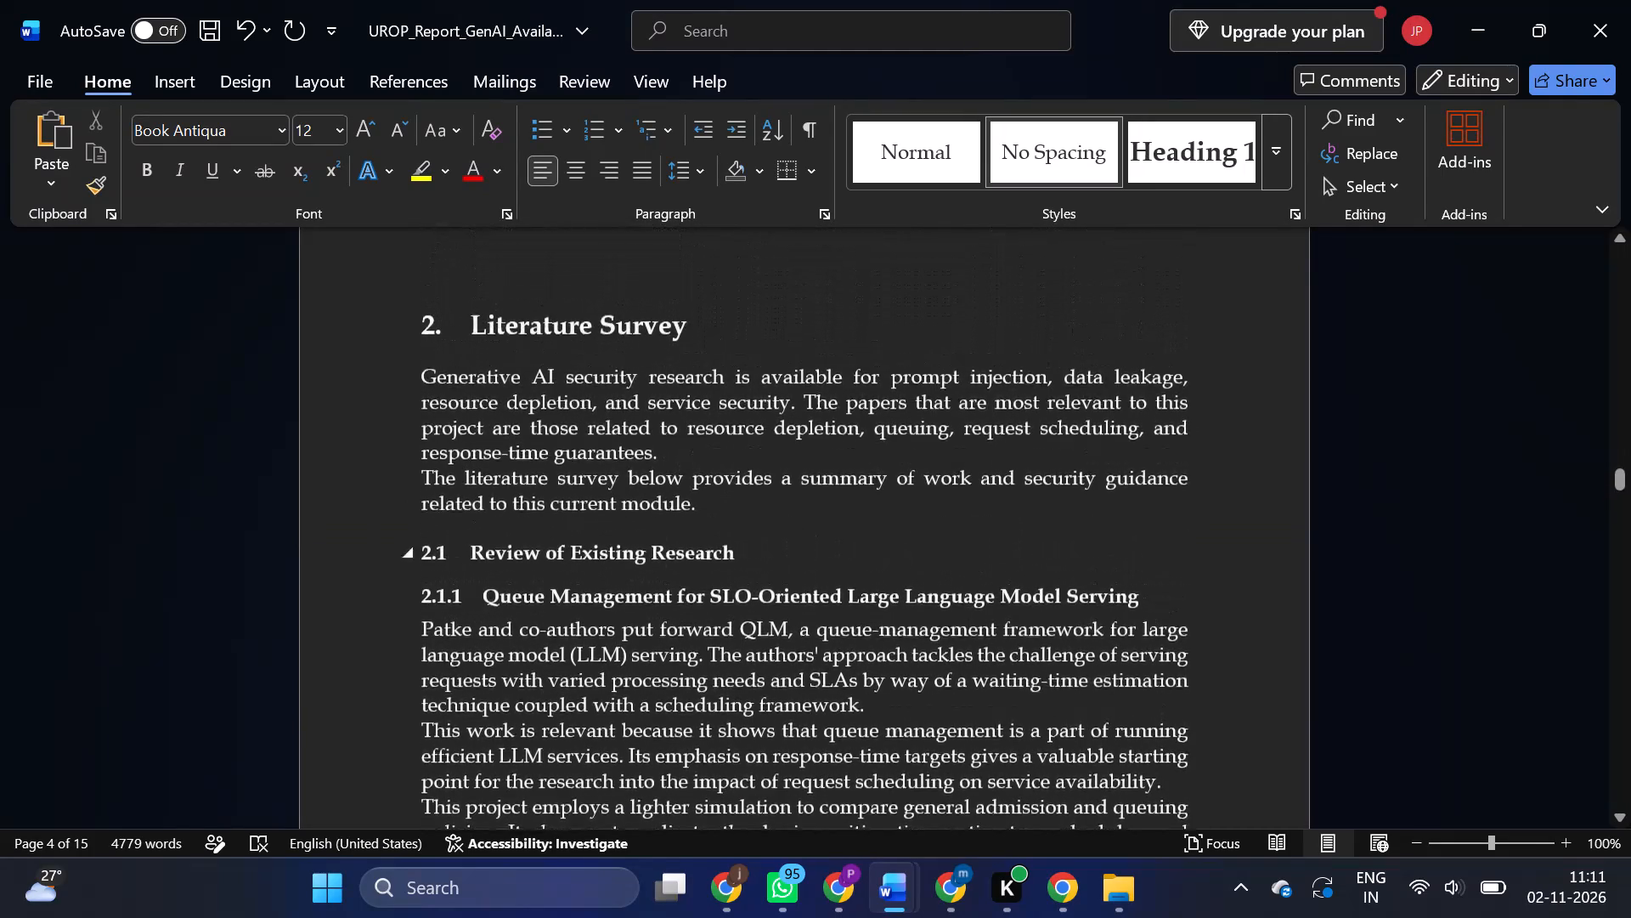
scroll(1153, 670, "right", 1)
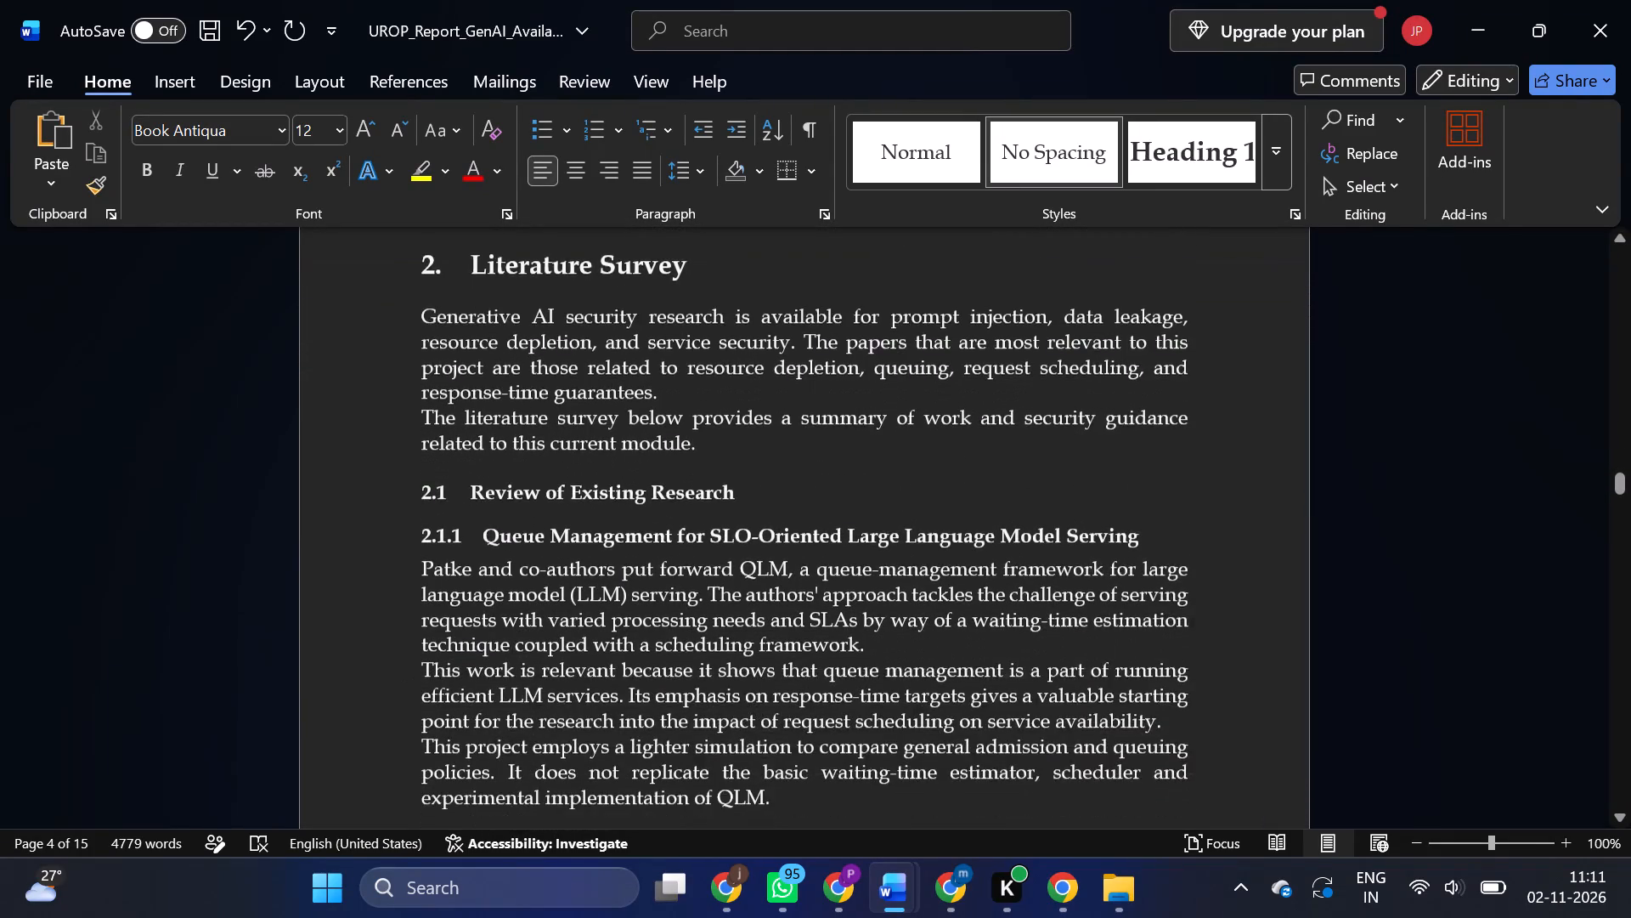
scroll(1153, 670, "down", 3)
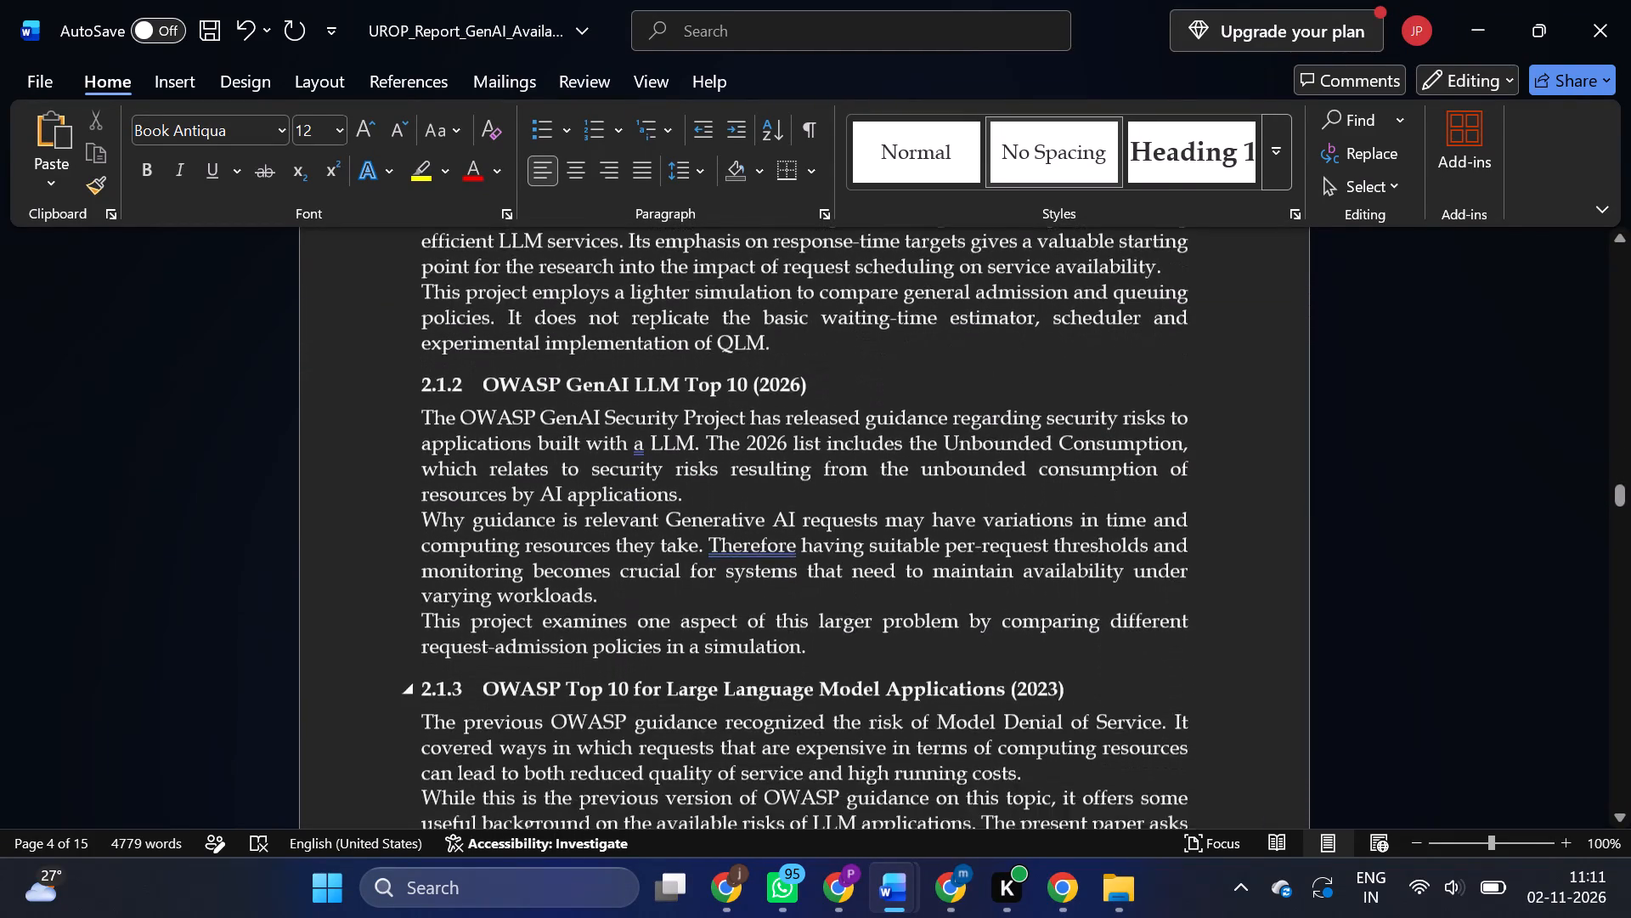
scroll(1153, 670, "down", 1)
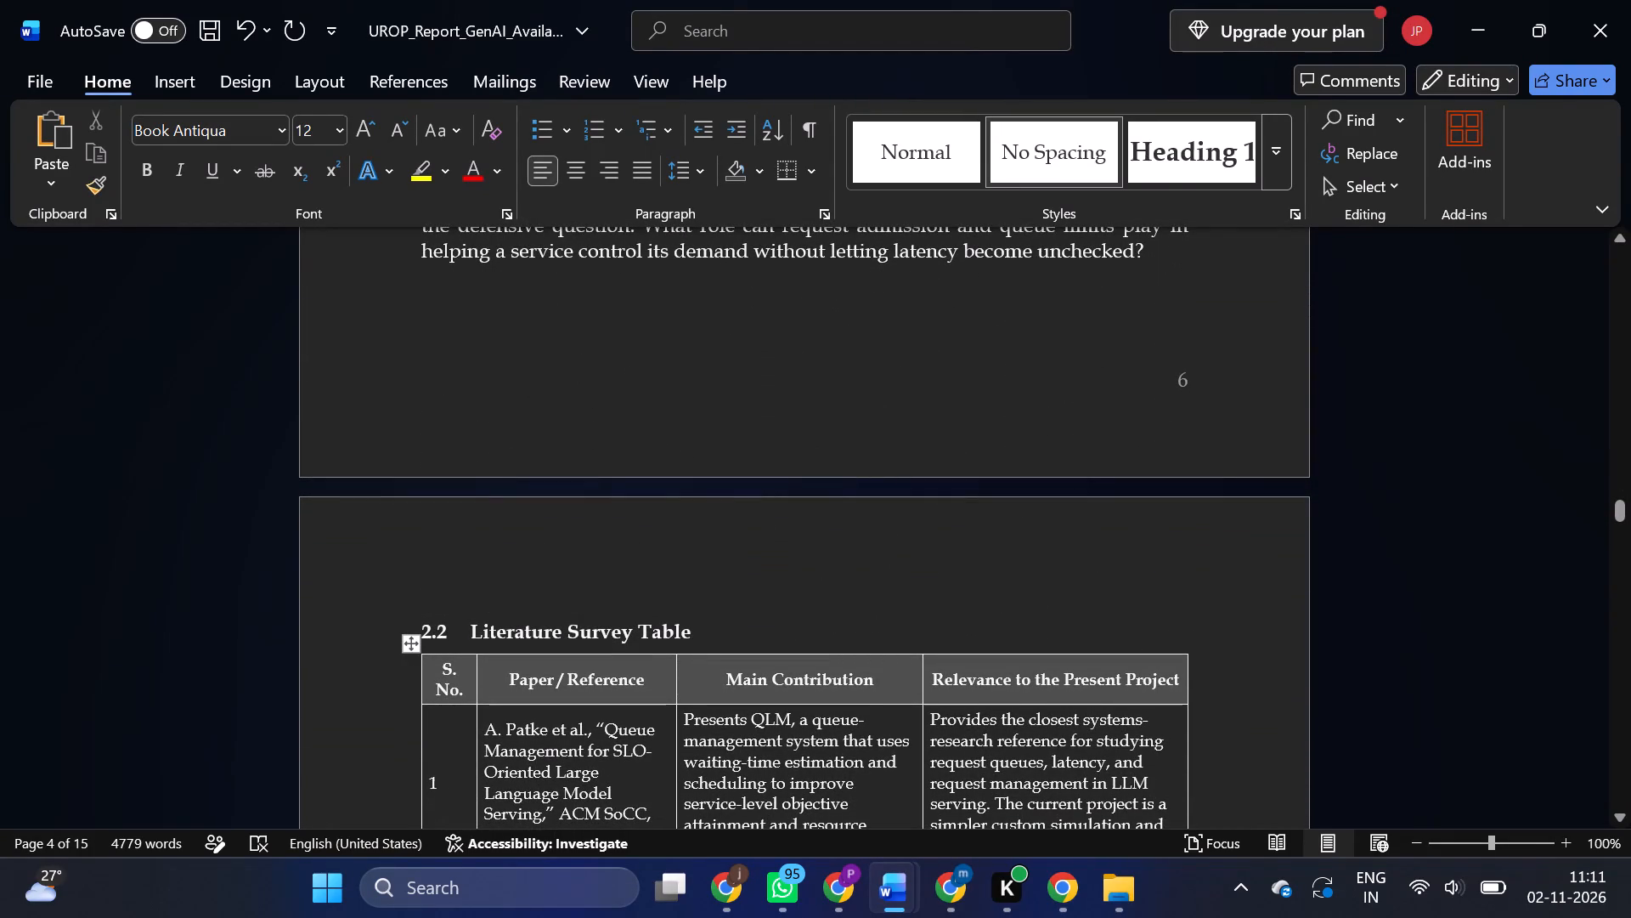
scroll(1188, 570, "down", 1)
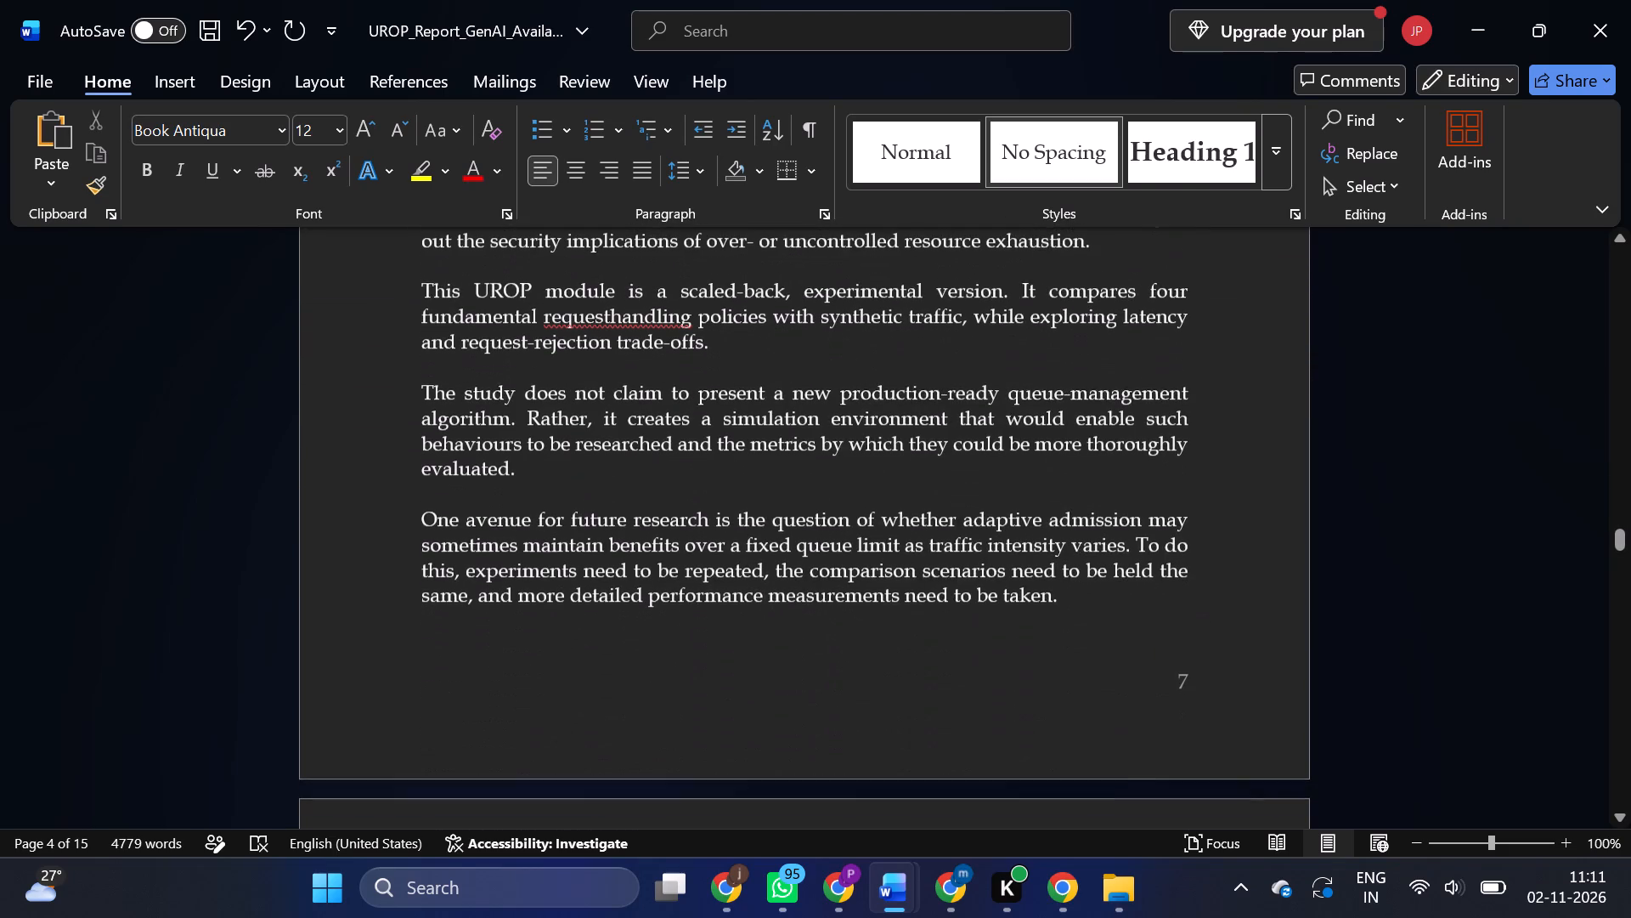
scroll(1188, 570, "up", 2)
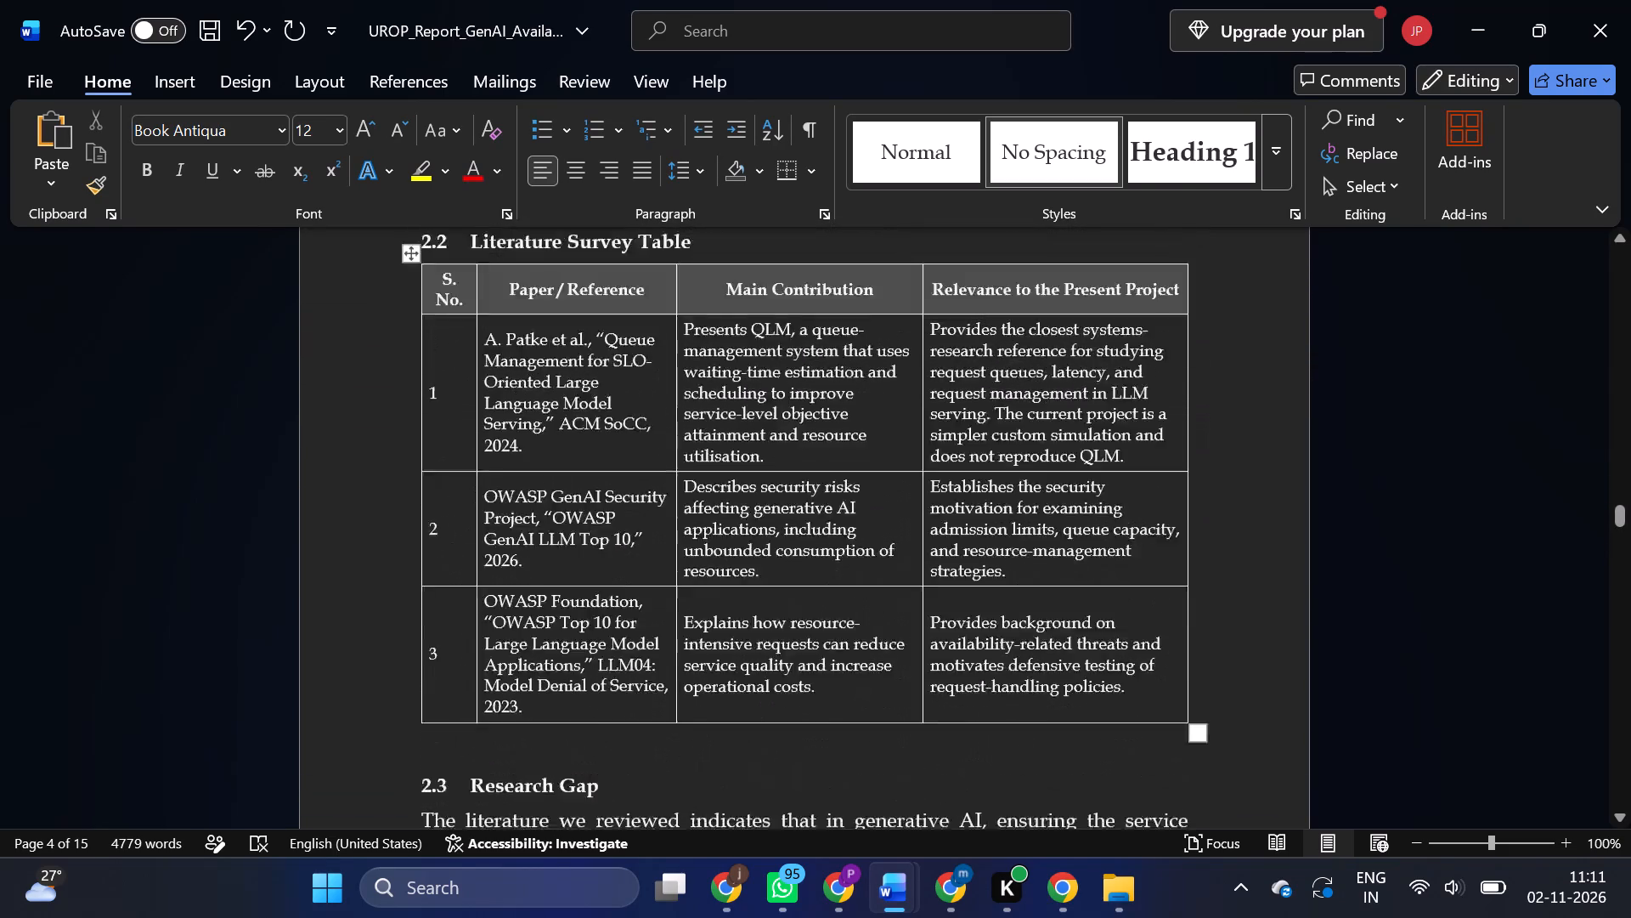
scroll(1188, 570, "up", 7)
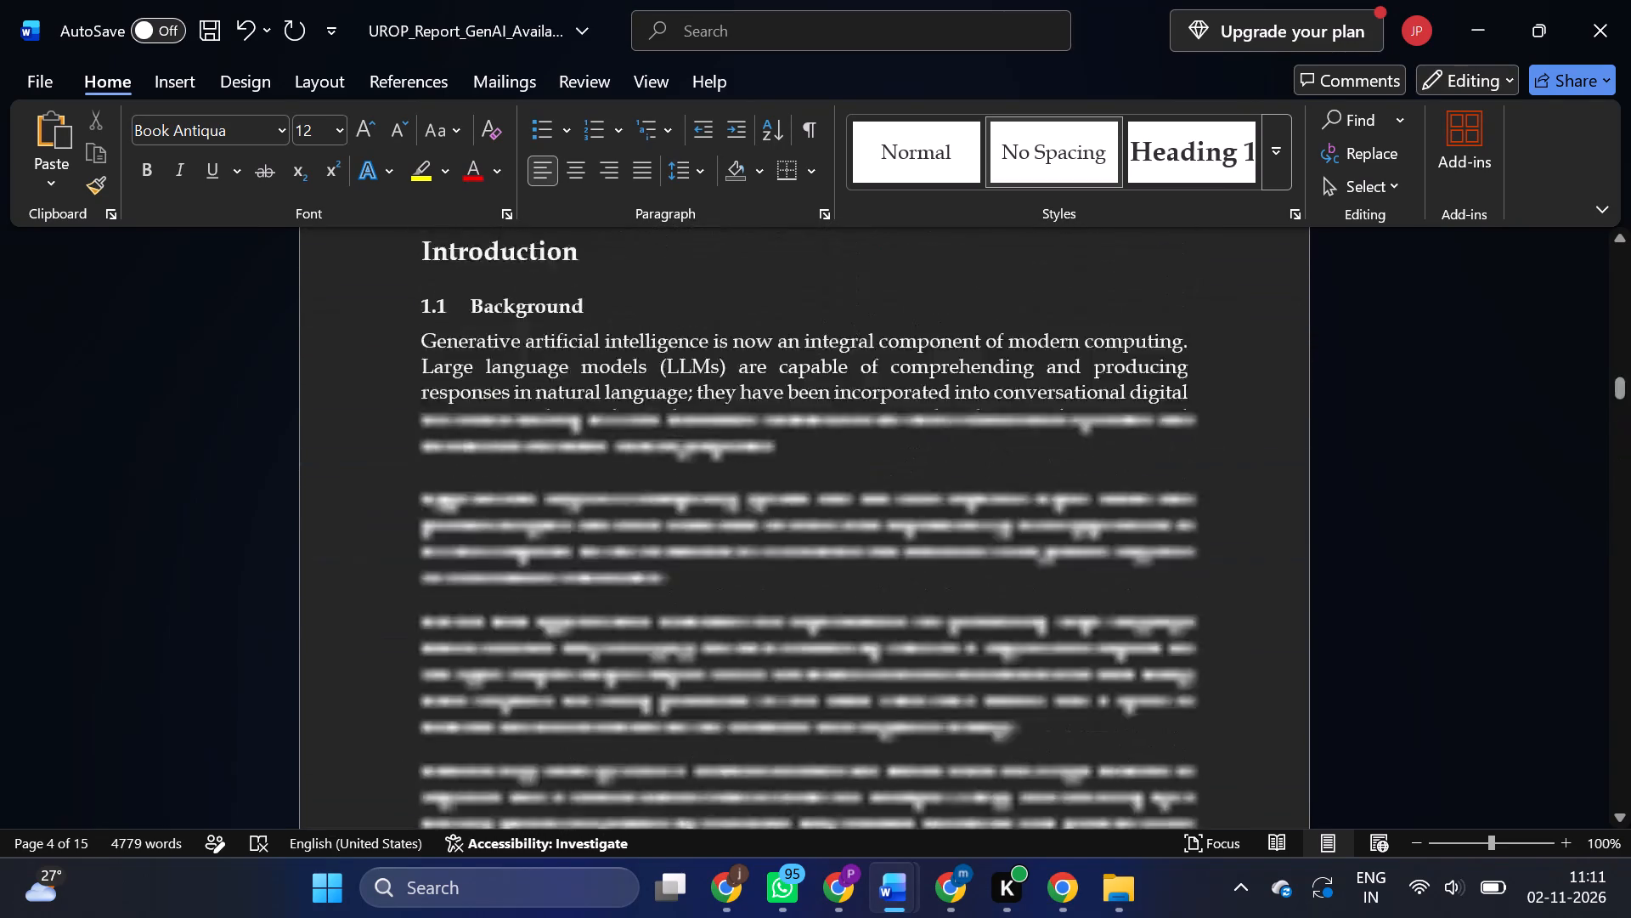
scroll(1188, 570, "up", 2)
scroll(1188, 570, "down", 3)
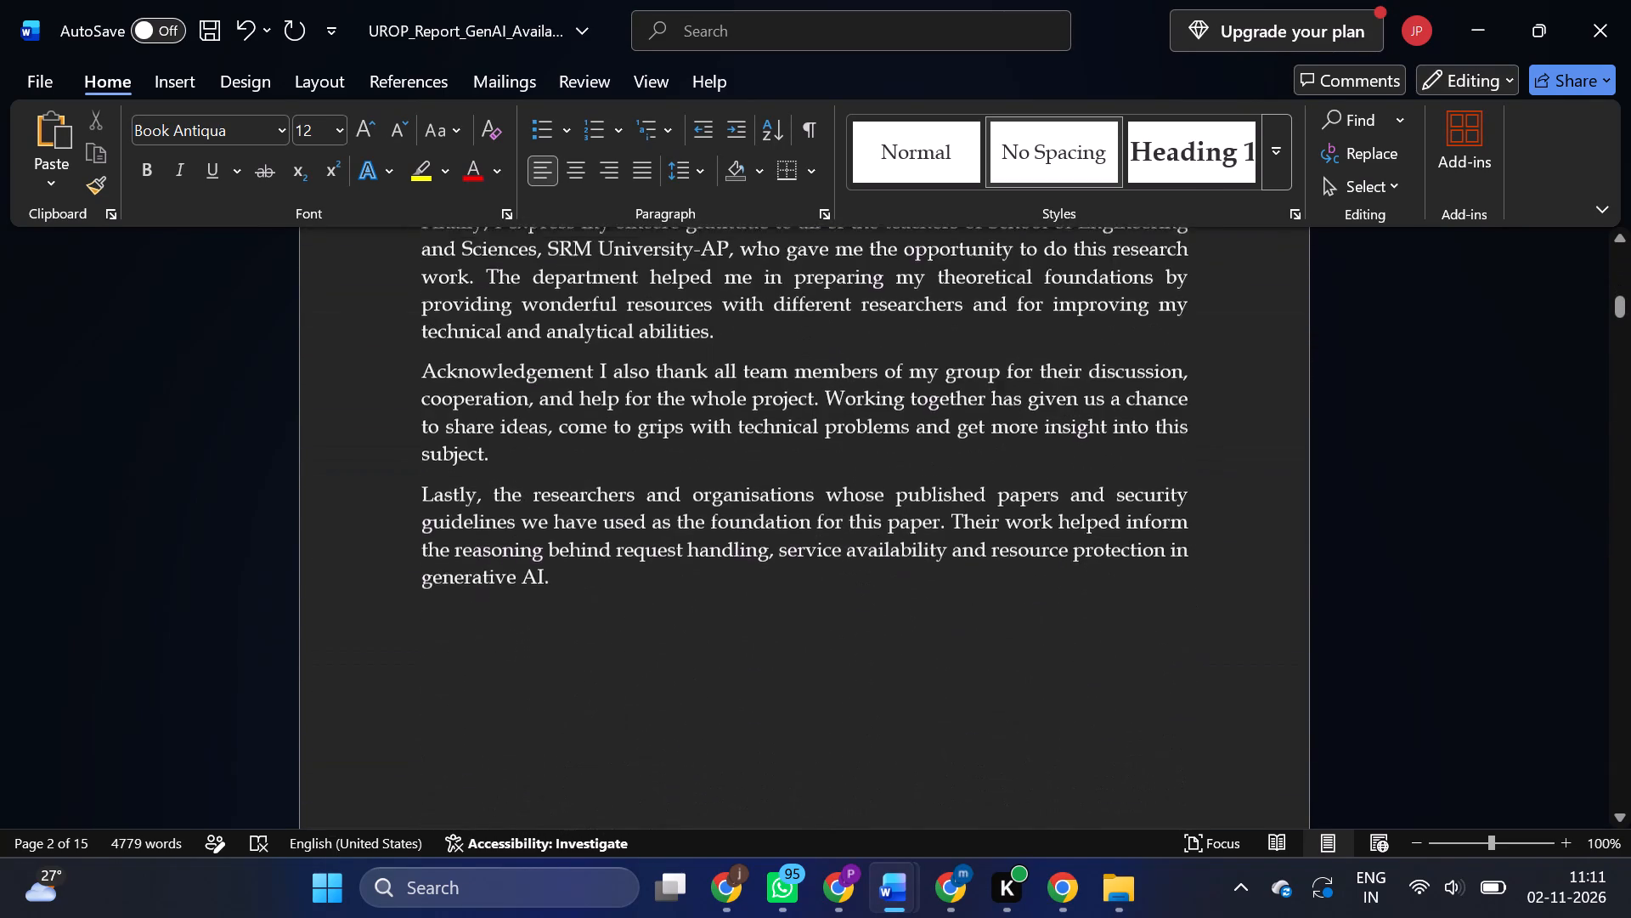
scroll(1188, 570, "down", 3)
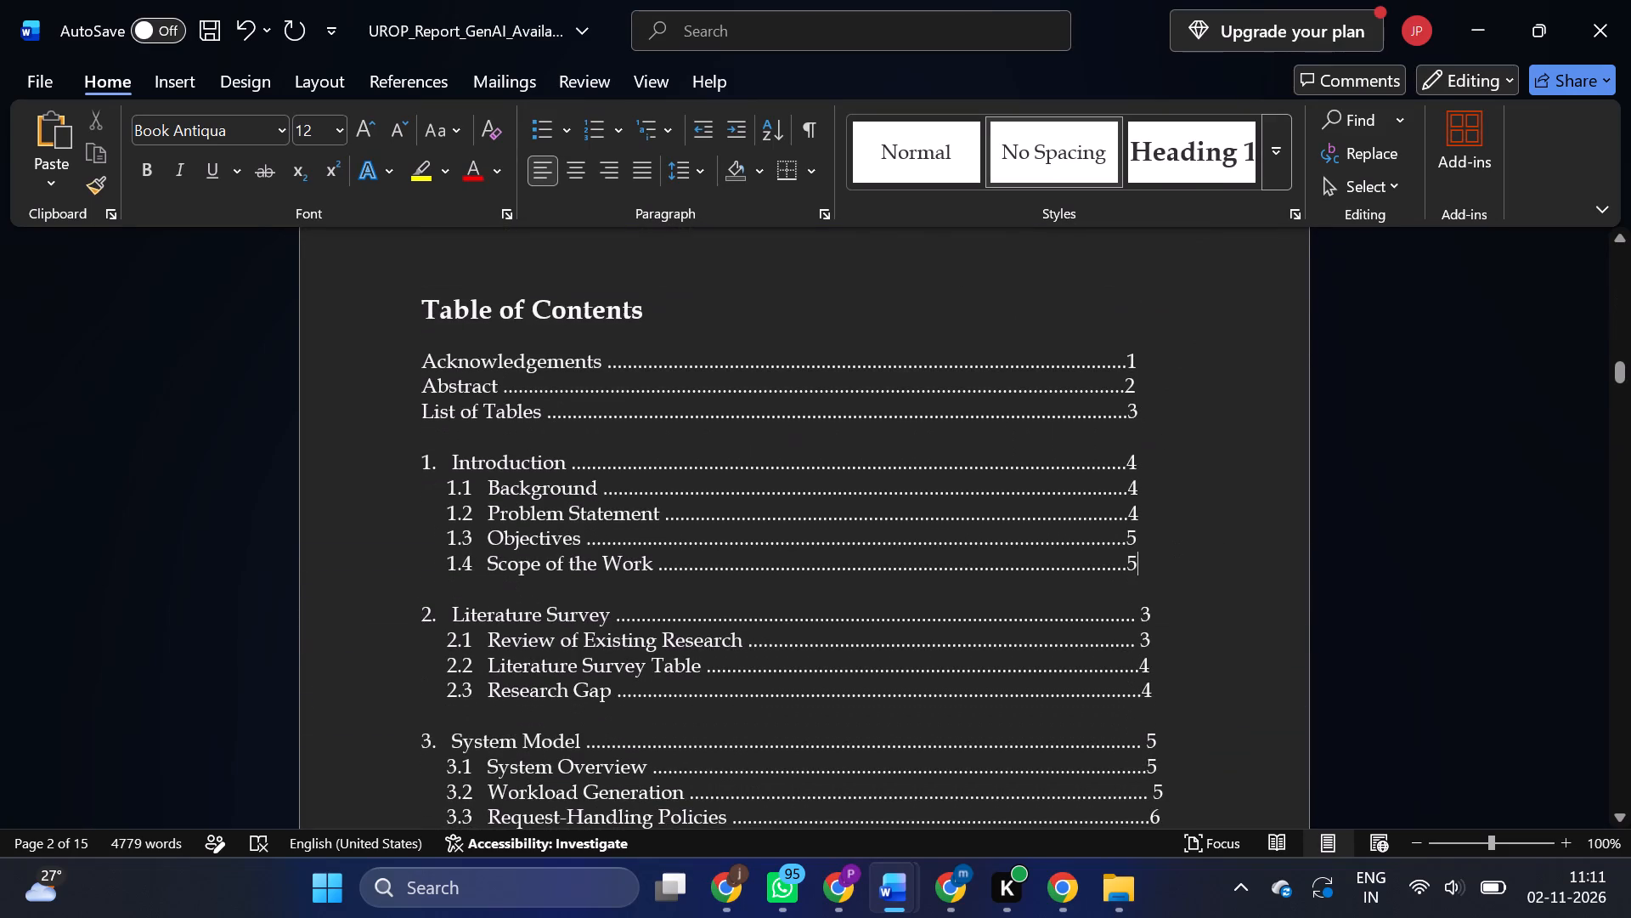
scroll(1188, 570, "down", 1)
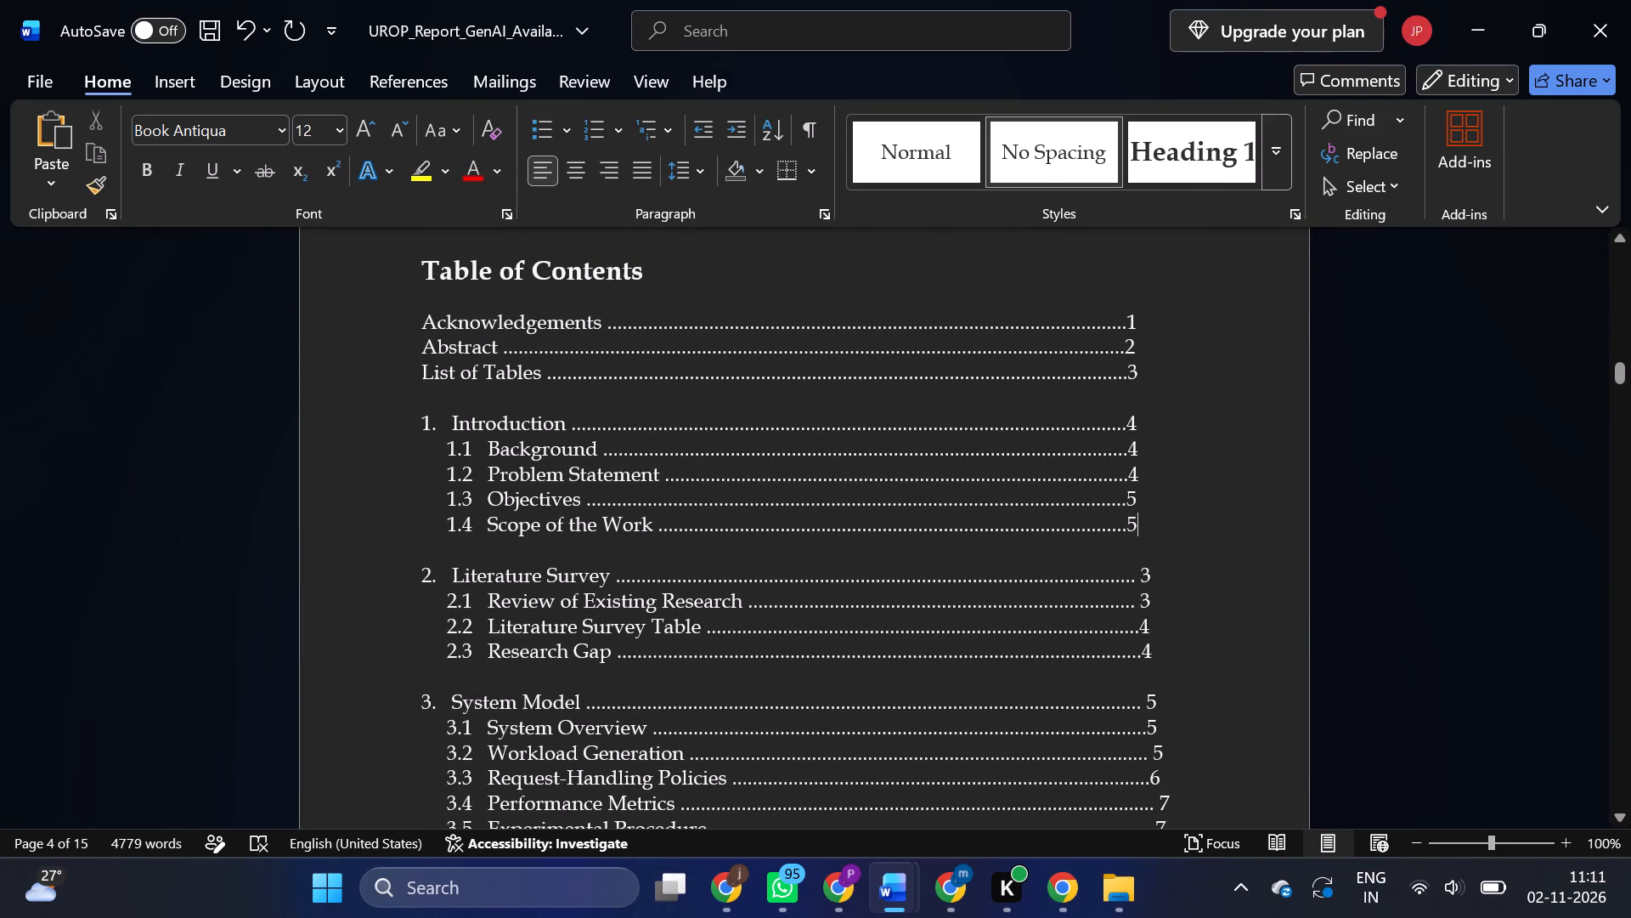
Set the page numbers to 6 for Literature Survey and Review of Existing Research, and 7 for Literature Survey Table and Research Gap.
left_click(1172, 581)
key("BackSpace")
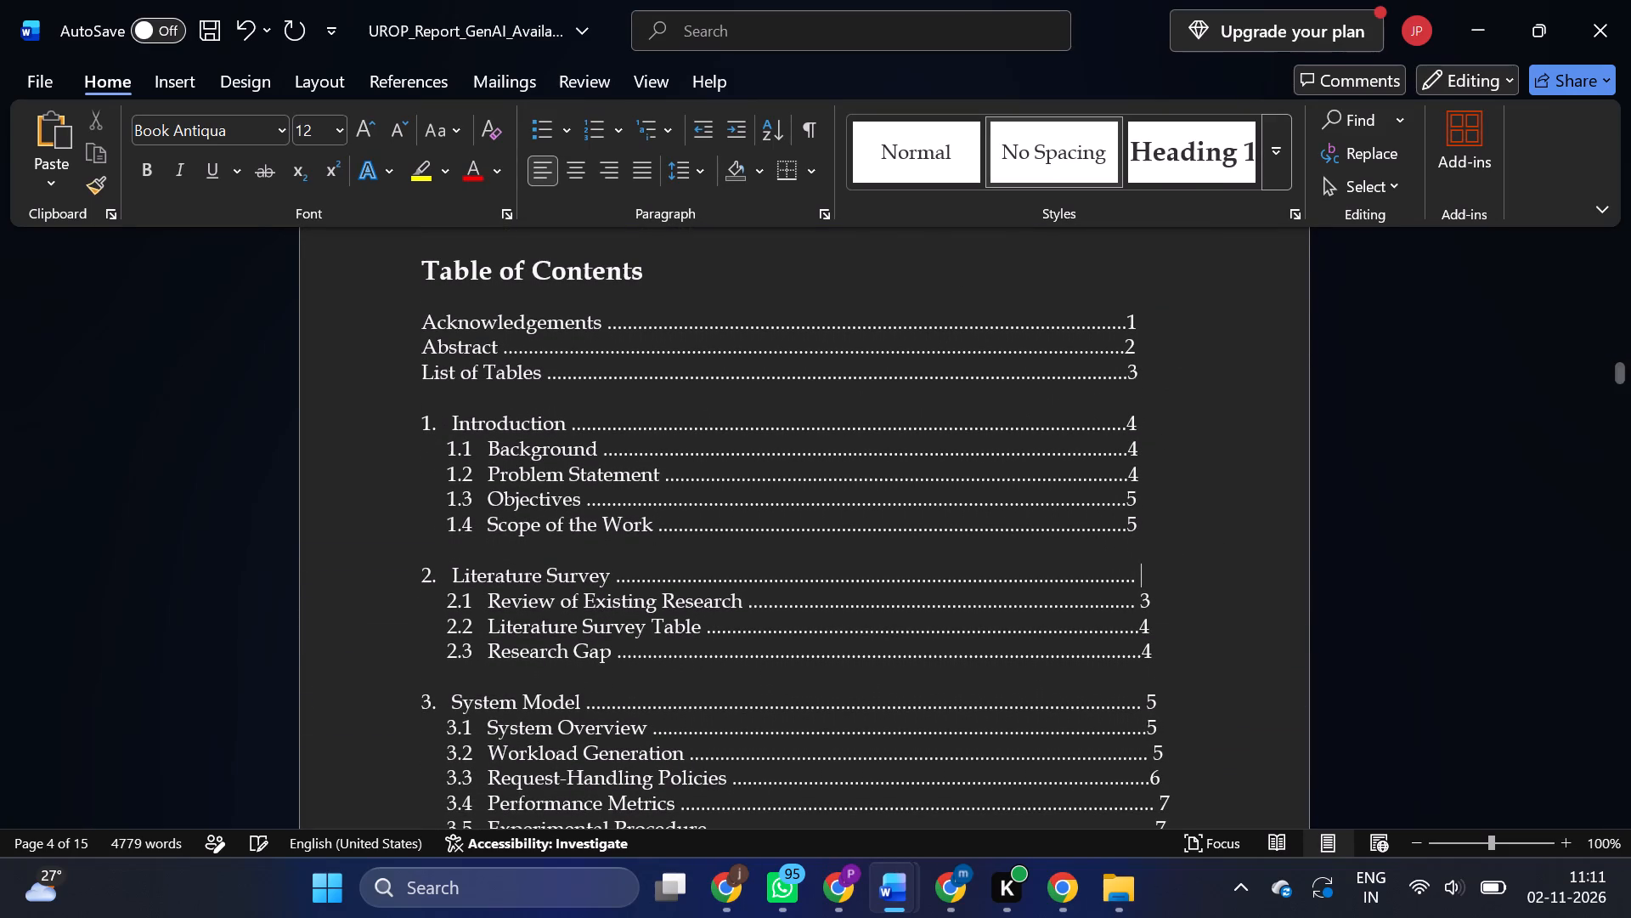
key("6")
key("Down")
key("BackSpace")
key("6")
key("Down")
key("BackSpace")
key("7")
key("Down")
key("BackSpace")
key("7")
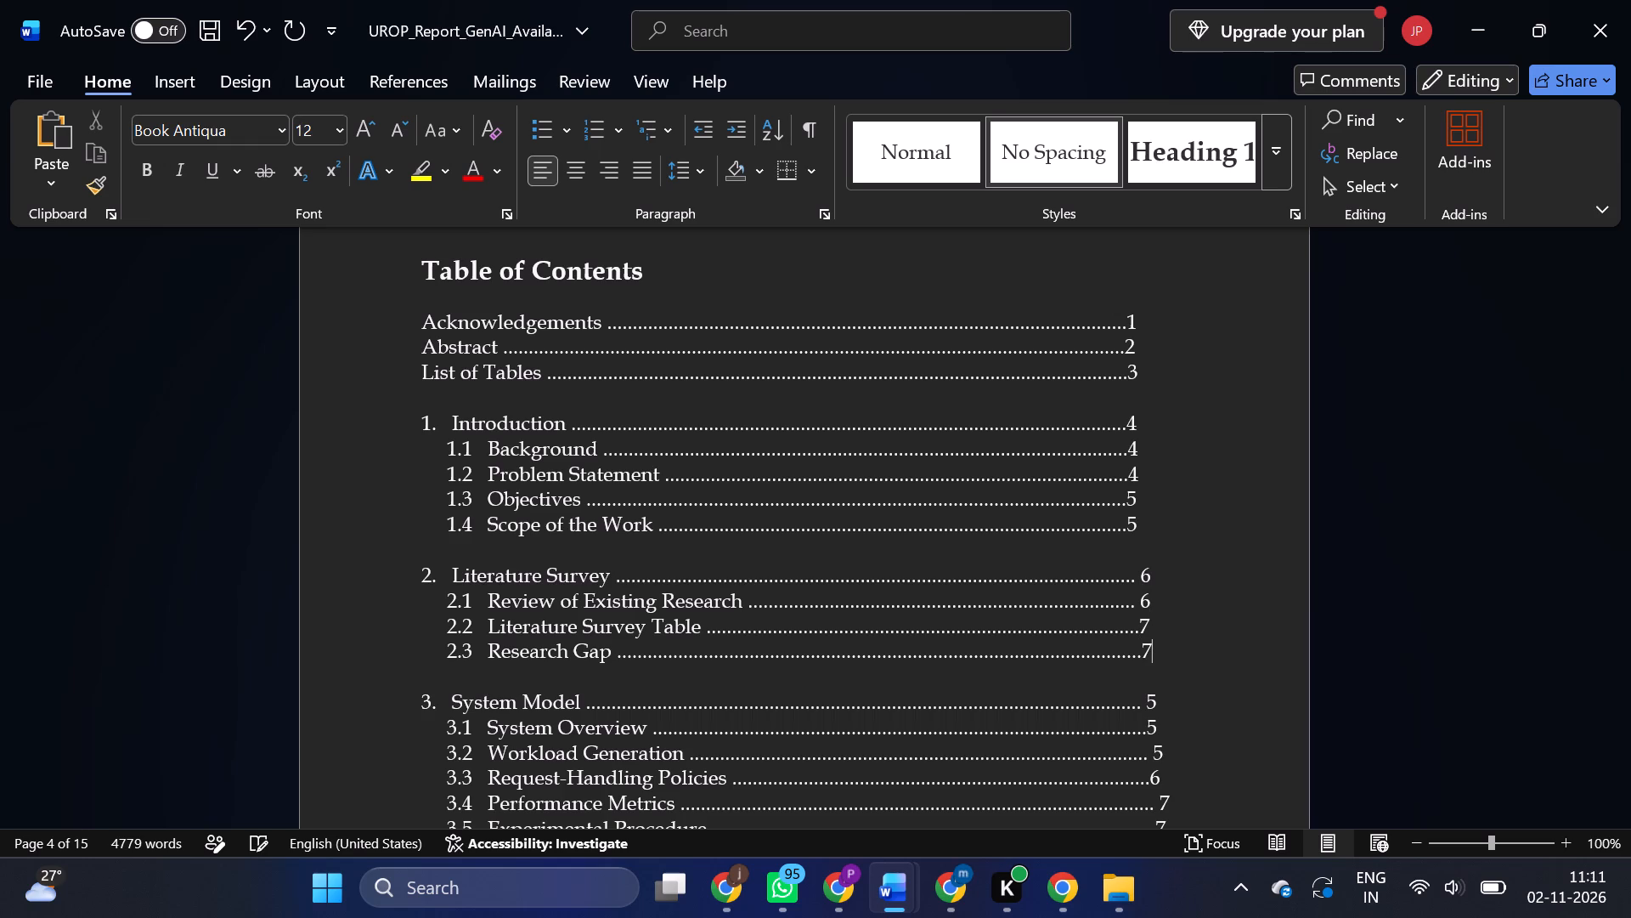
Remove the space and one leader dot before the page number in the Literature Survey and Review of Existing Research entries.
scroll(1172, 581, "down", 2)
scroll(1172, 581, "up", 2)
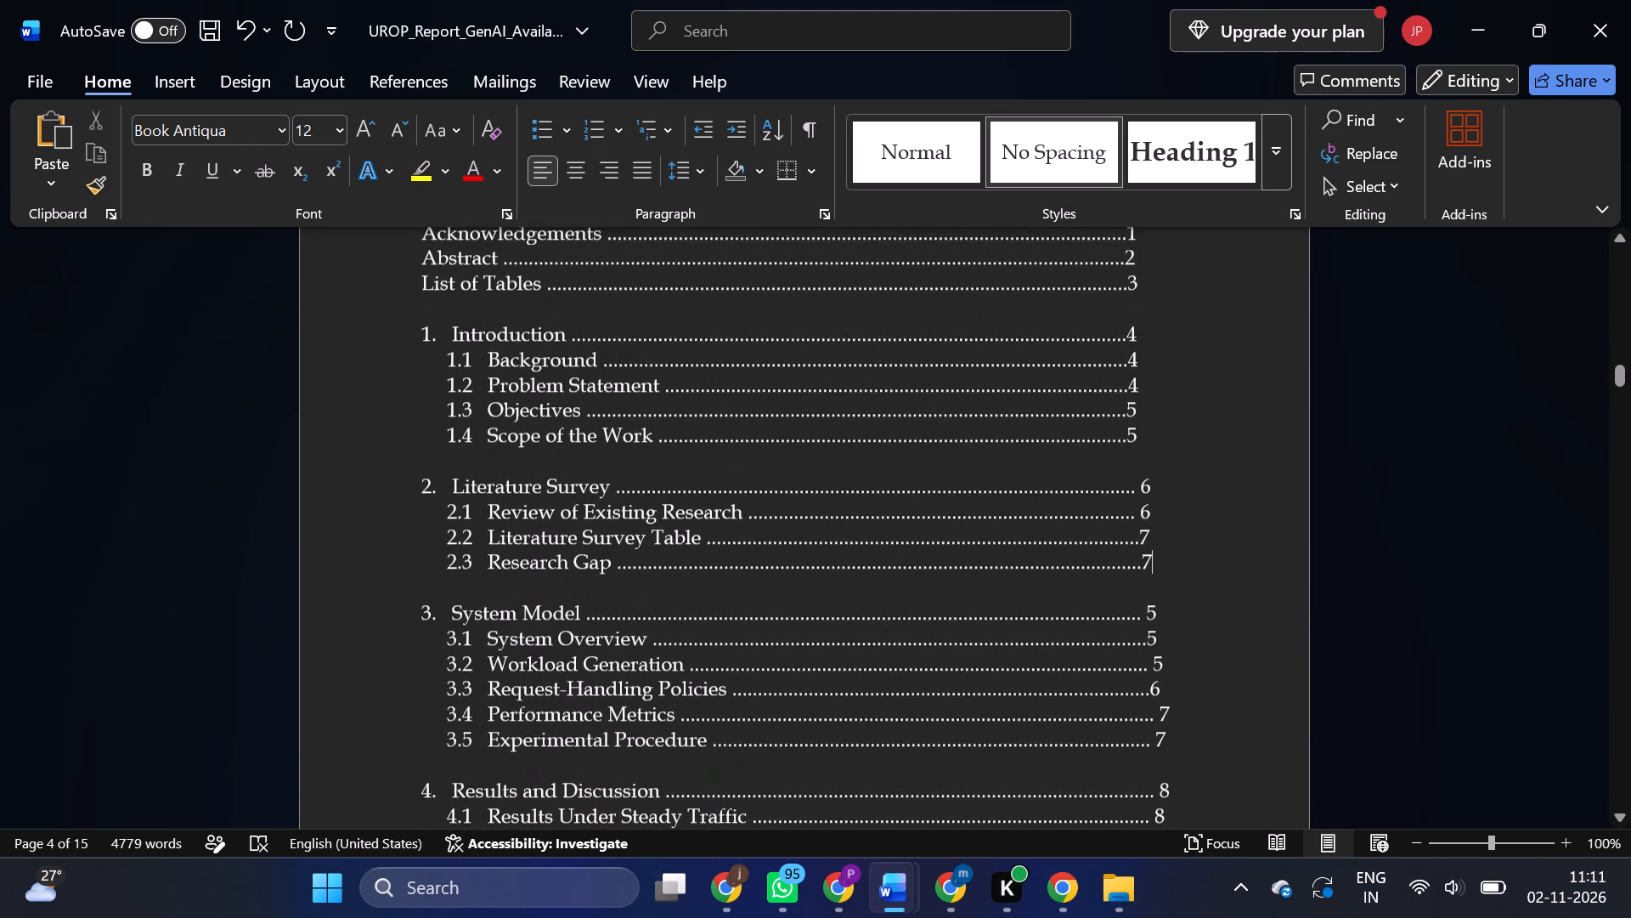
scroll(1172, 581, "up", 1)
left_click(1135, 513)
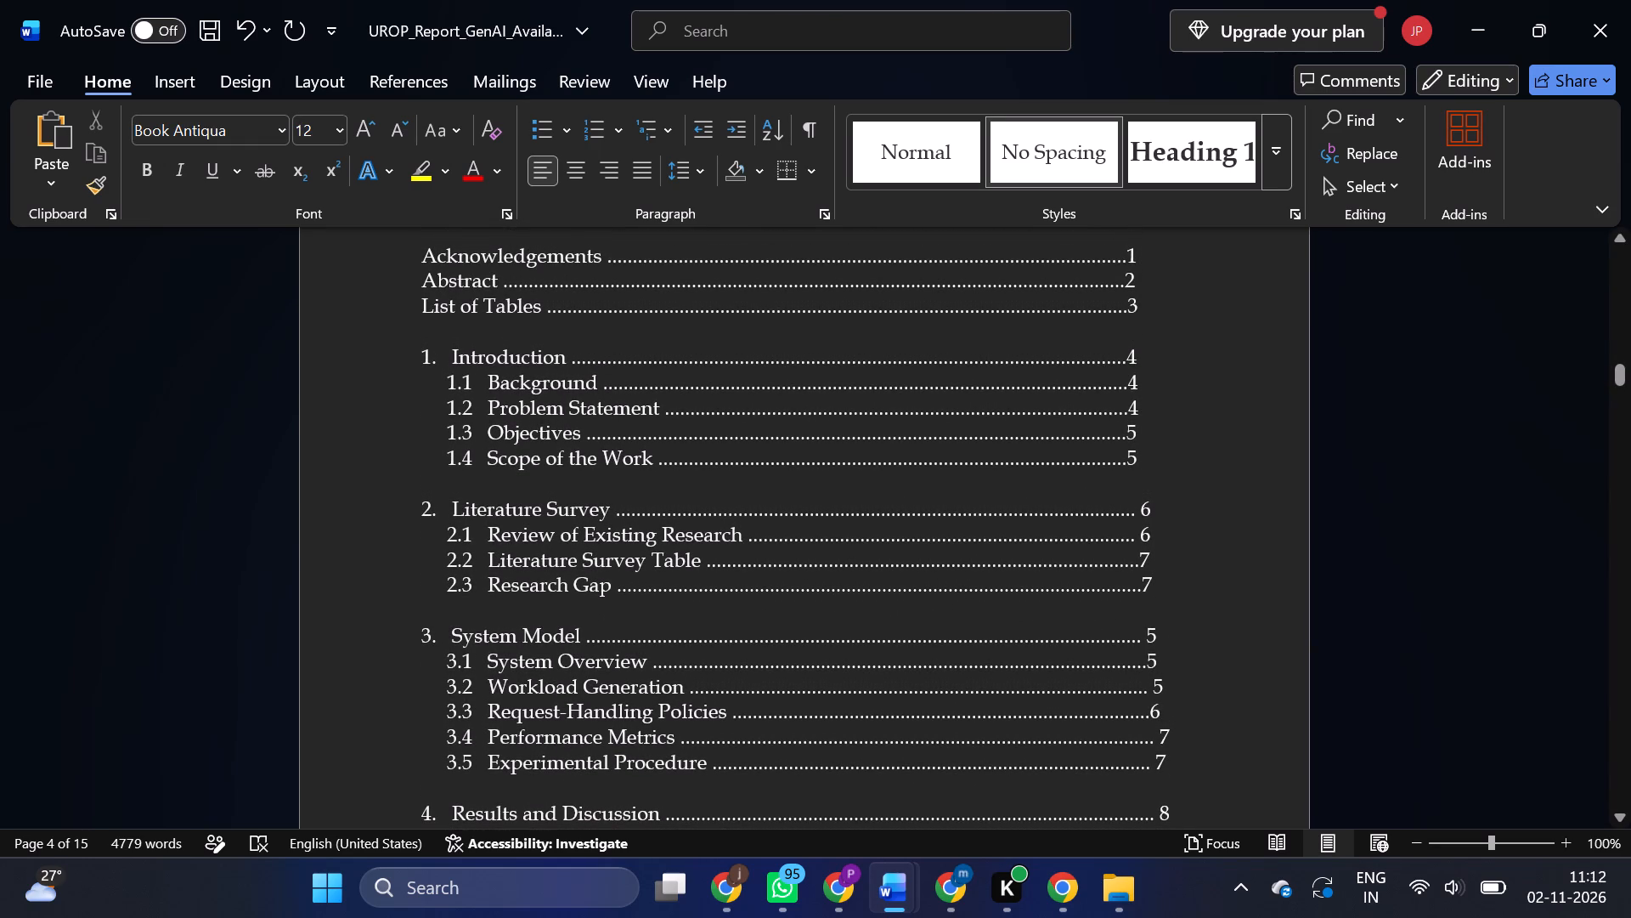
key("Right")
key("BackSpace")
key("BackSpace")
key("Up")
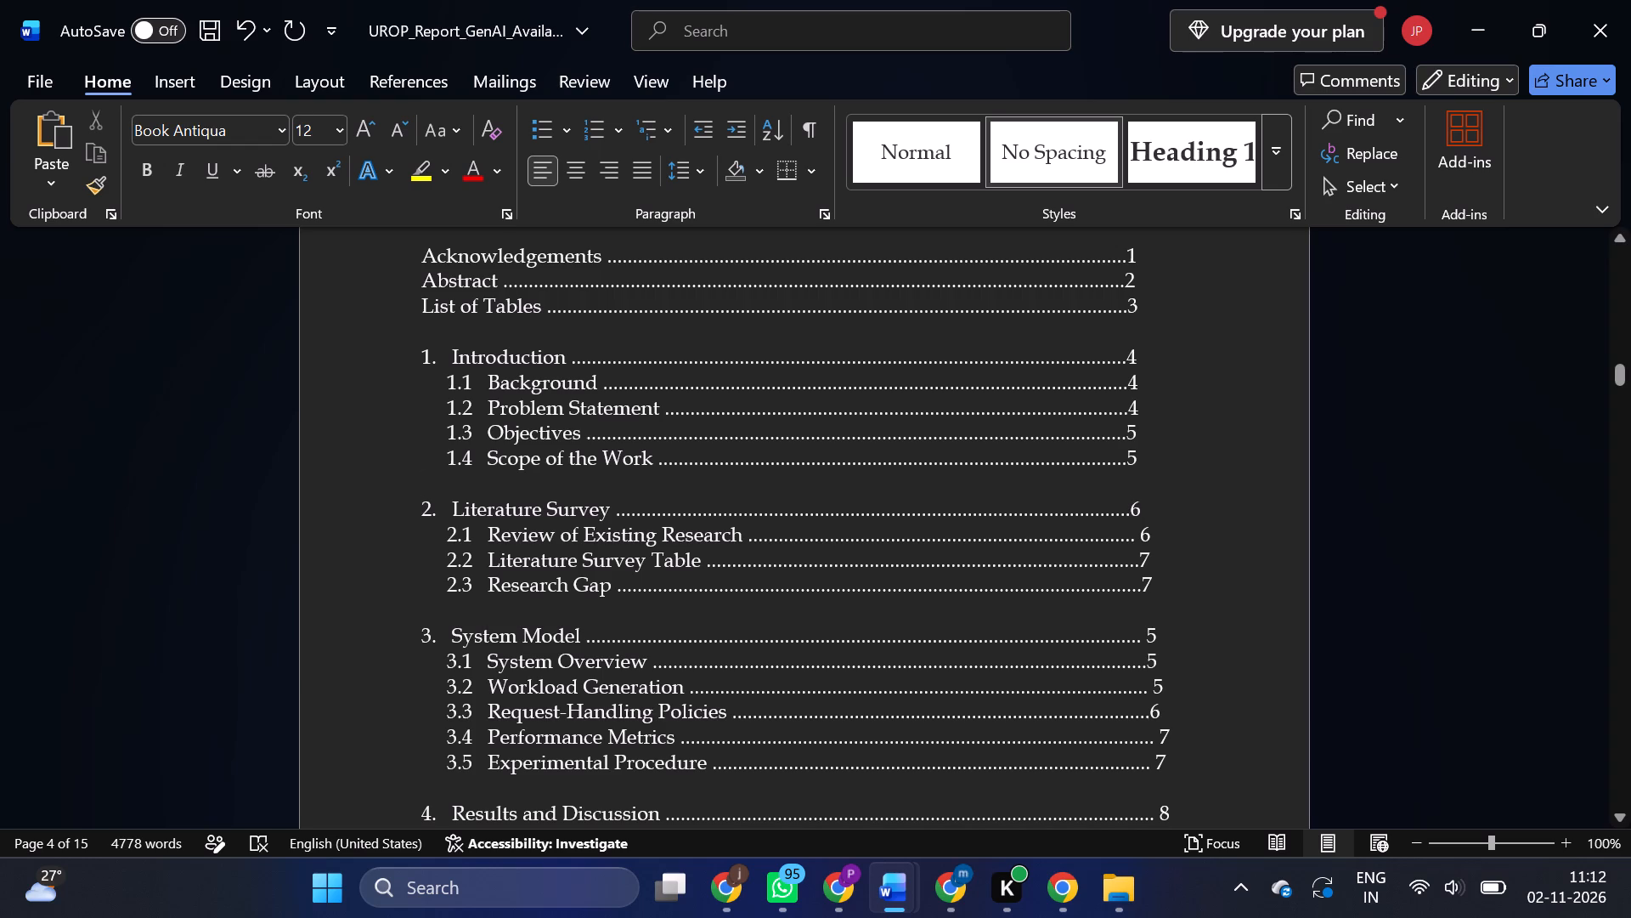
left_click(1142, 539)
key("BackSpace")
key("BackSpace")
key("Up")
Shorten the dot leaders of the Literature Survey Table and Research Gap entries by one dot each.
key("Down")
key("Down")
key("Right")
key("Right")
key("BackSpace")
key("BackSpace")
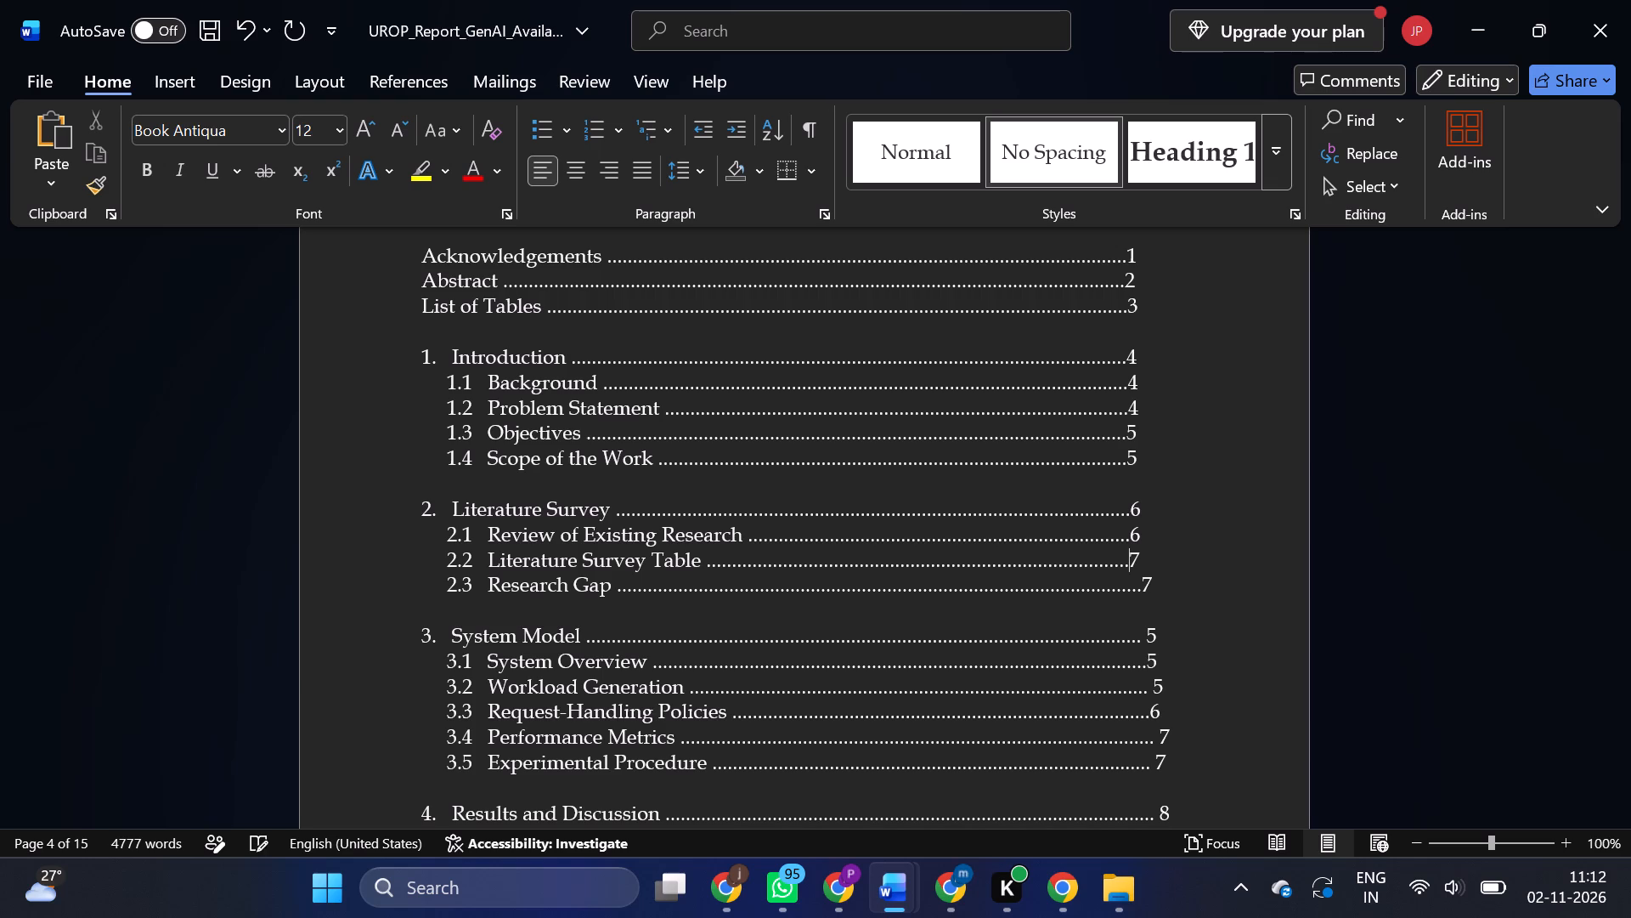
key("period")
key("Down")
key("Right")
key("BackSpace")
key("BackSpace")
key("period")
Check which printed pages the System Model heading and sections 3.1 to 3.4 fall on, and return to the Table of Contents.
scroll(1176, 687, "down", 3)
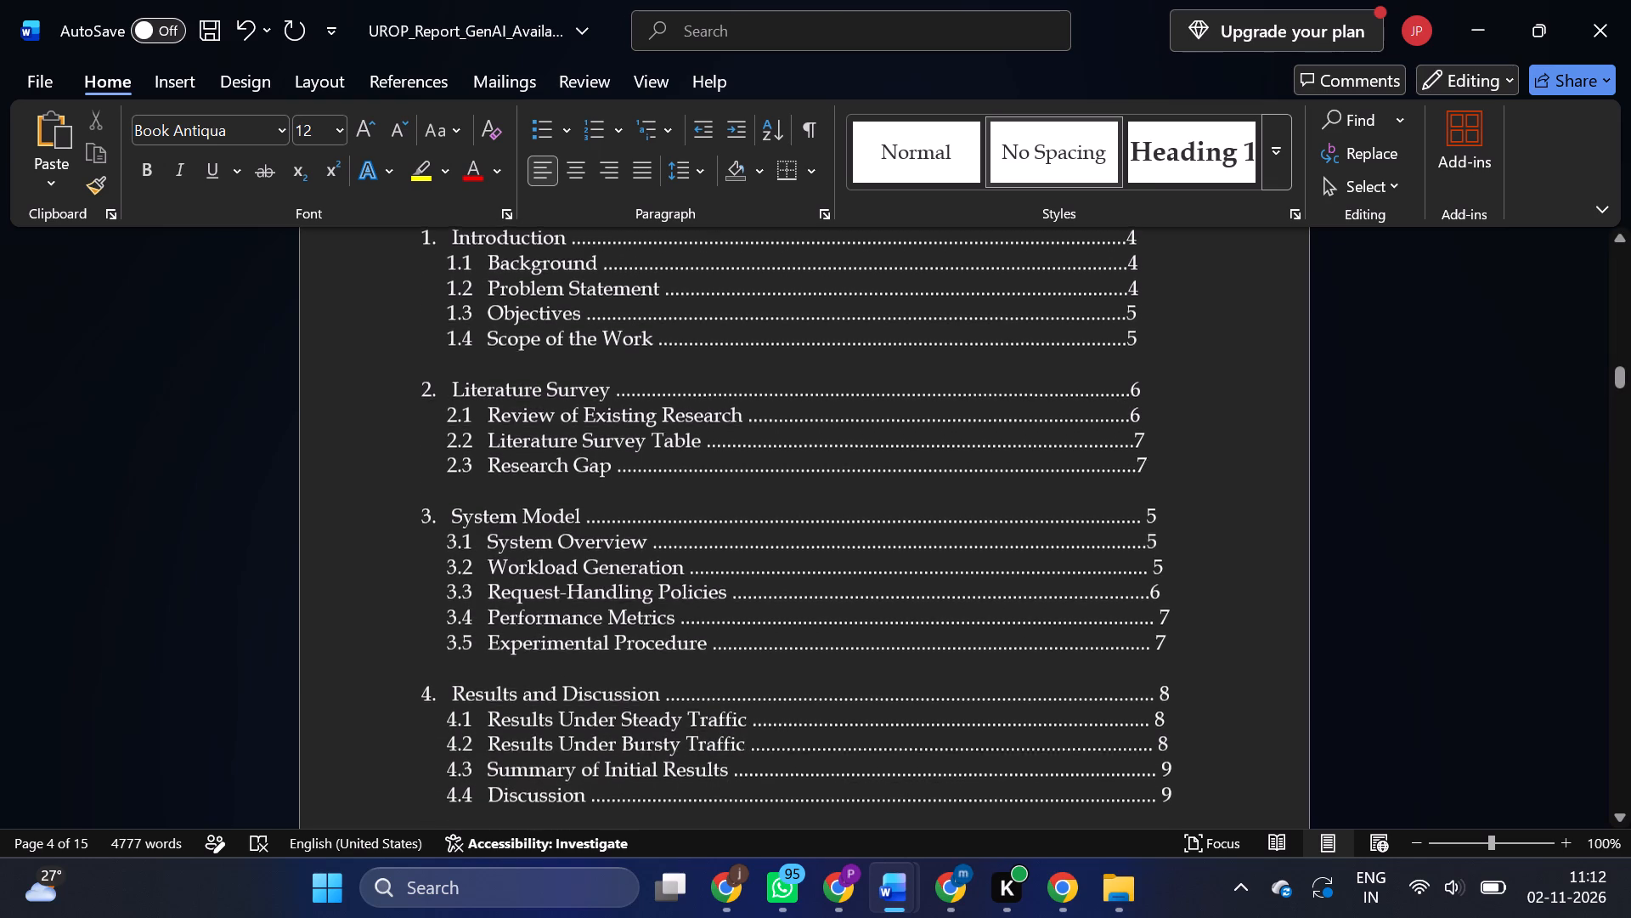
scroll(1176, 687, "down", 6)
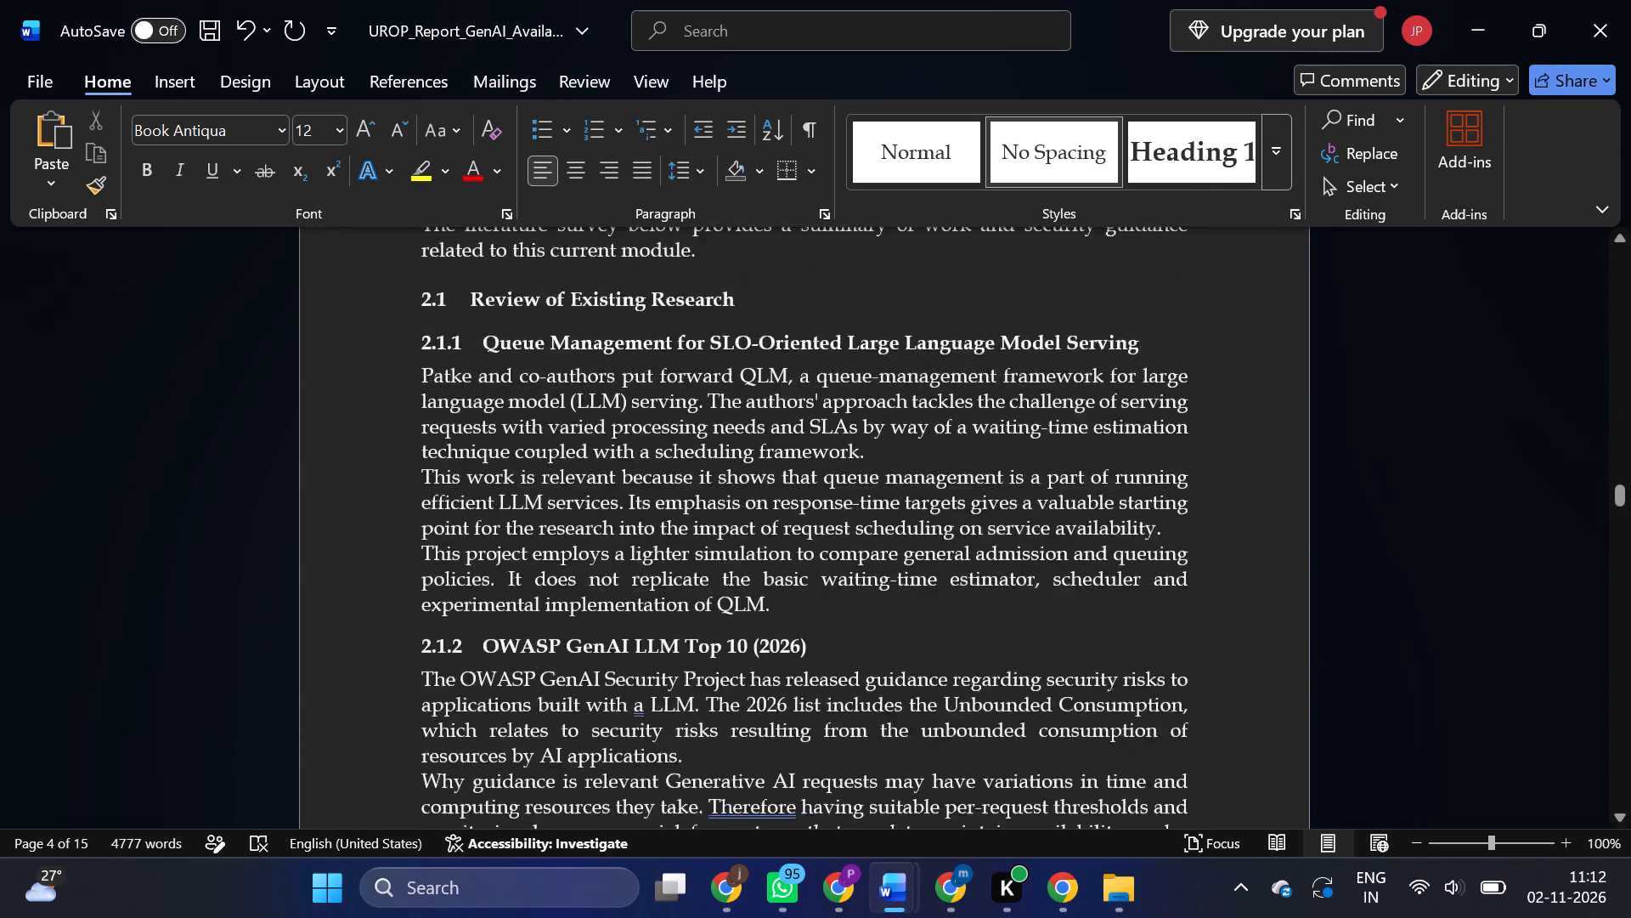
scroll(1176, 687, "down", 2)
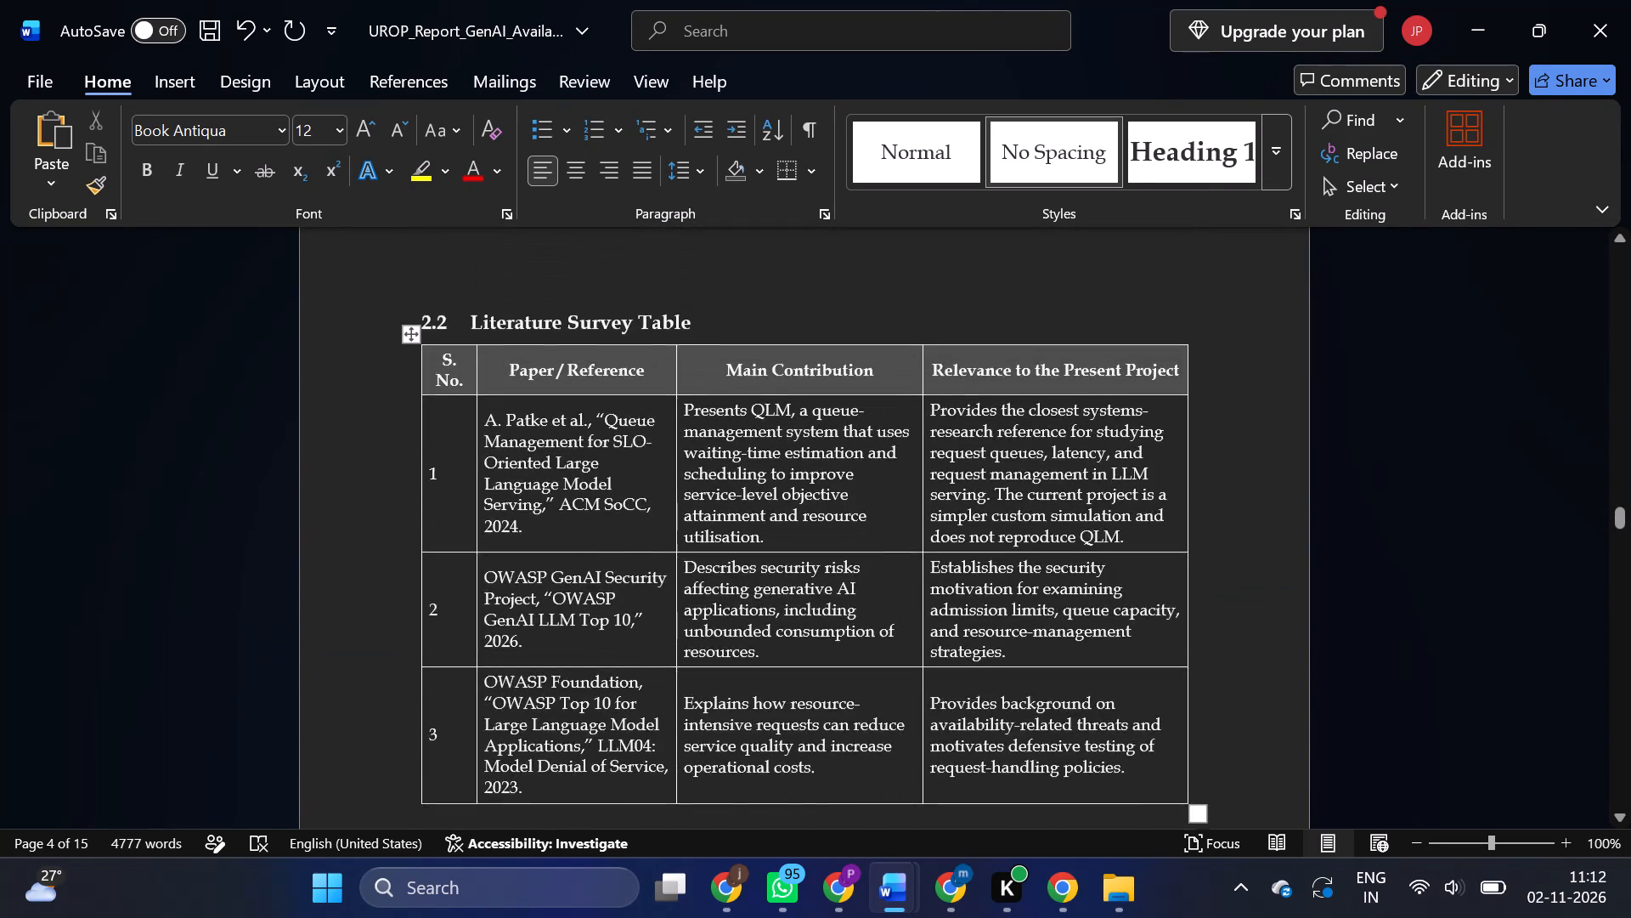
scroll(1176, 687, "down", 2)
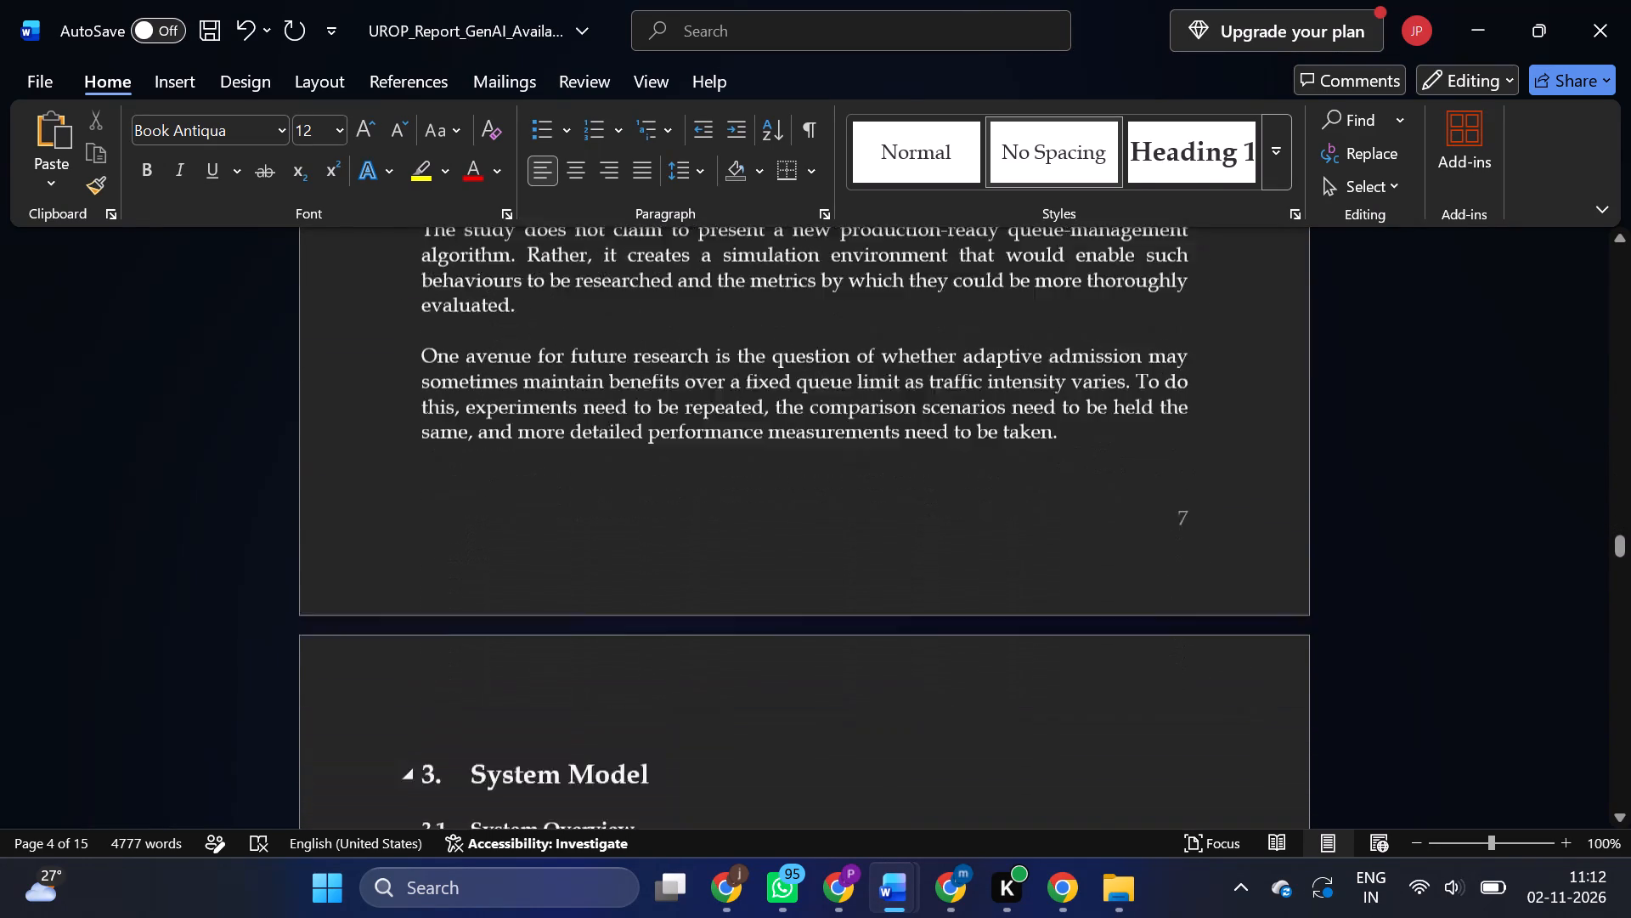
scroll(1176, 687, "down", 3)
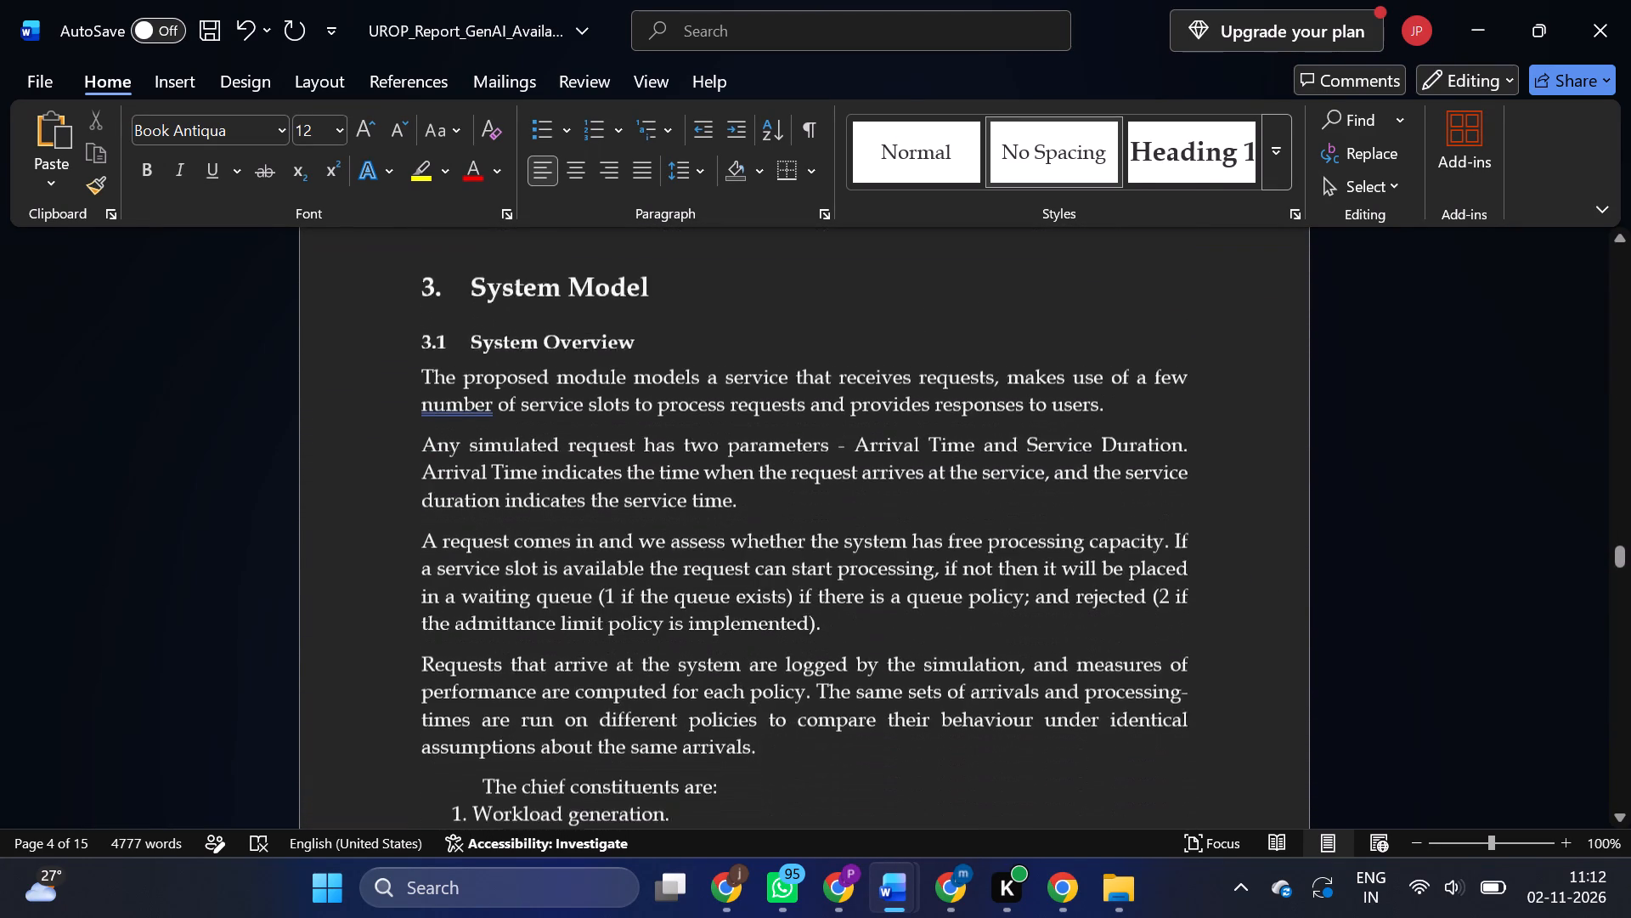
scroll(1176, 687, "down", 3)
scroll(1176, 687, "up", 1)
scroll(1176, 687, "down", 1)
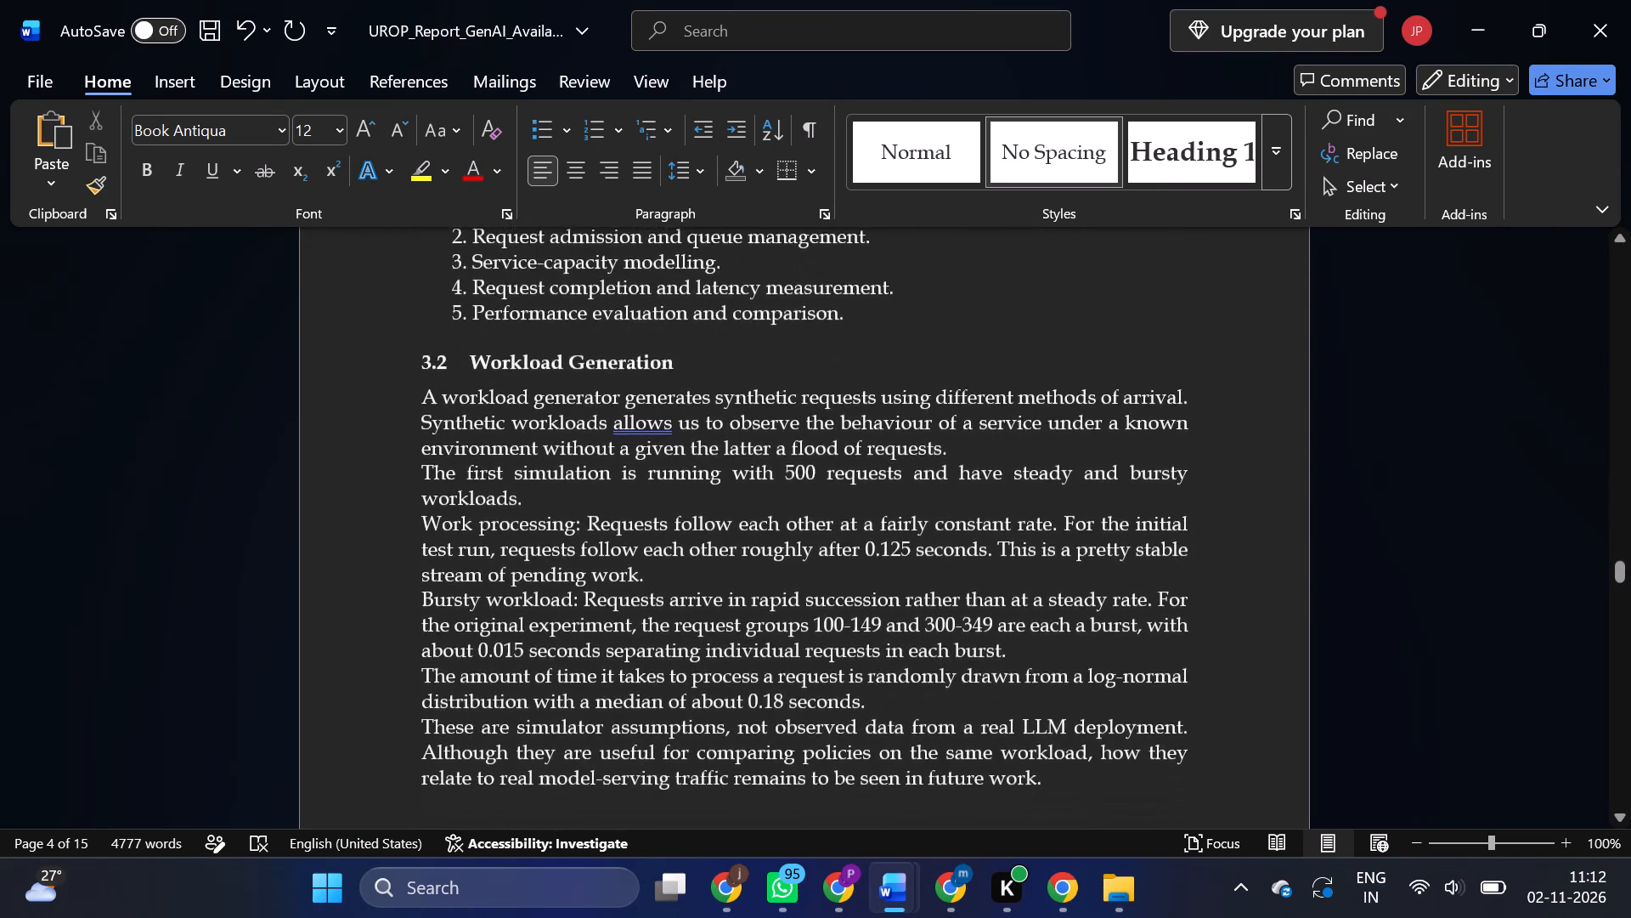
scroll(1176, 687, "down", 3)
scroll(1176, 687, "up", 1)
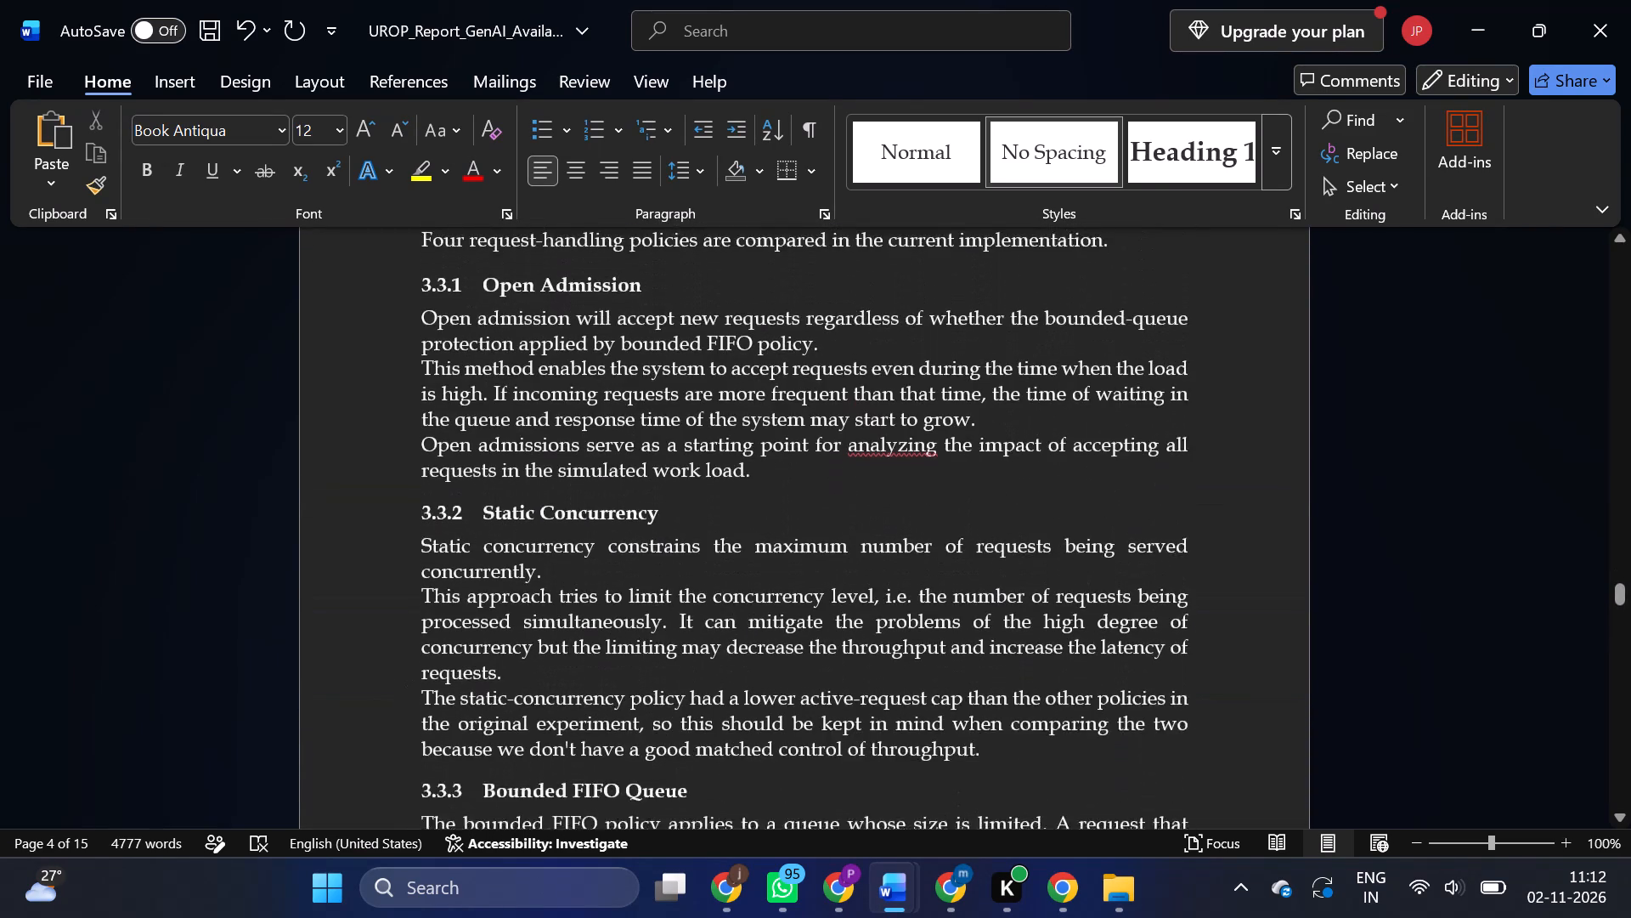
scroll(1176, 687, "up", 1)
scroll(1176, 687, "down", 3)
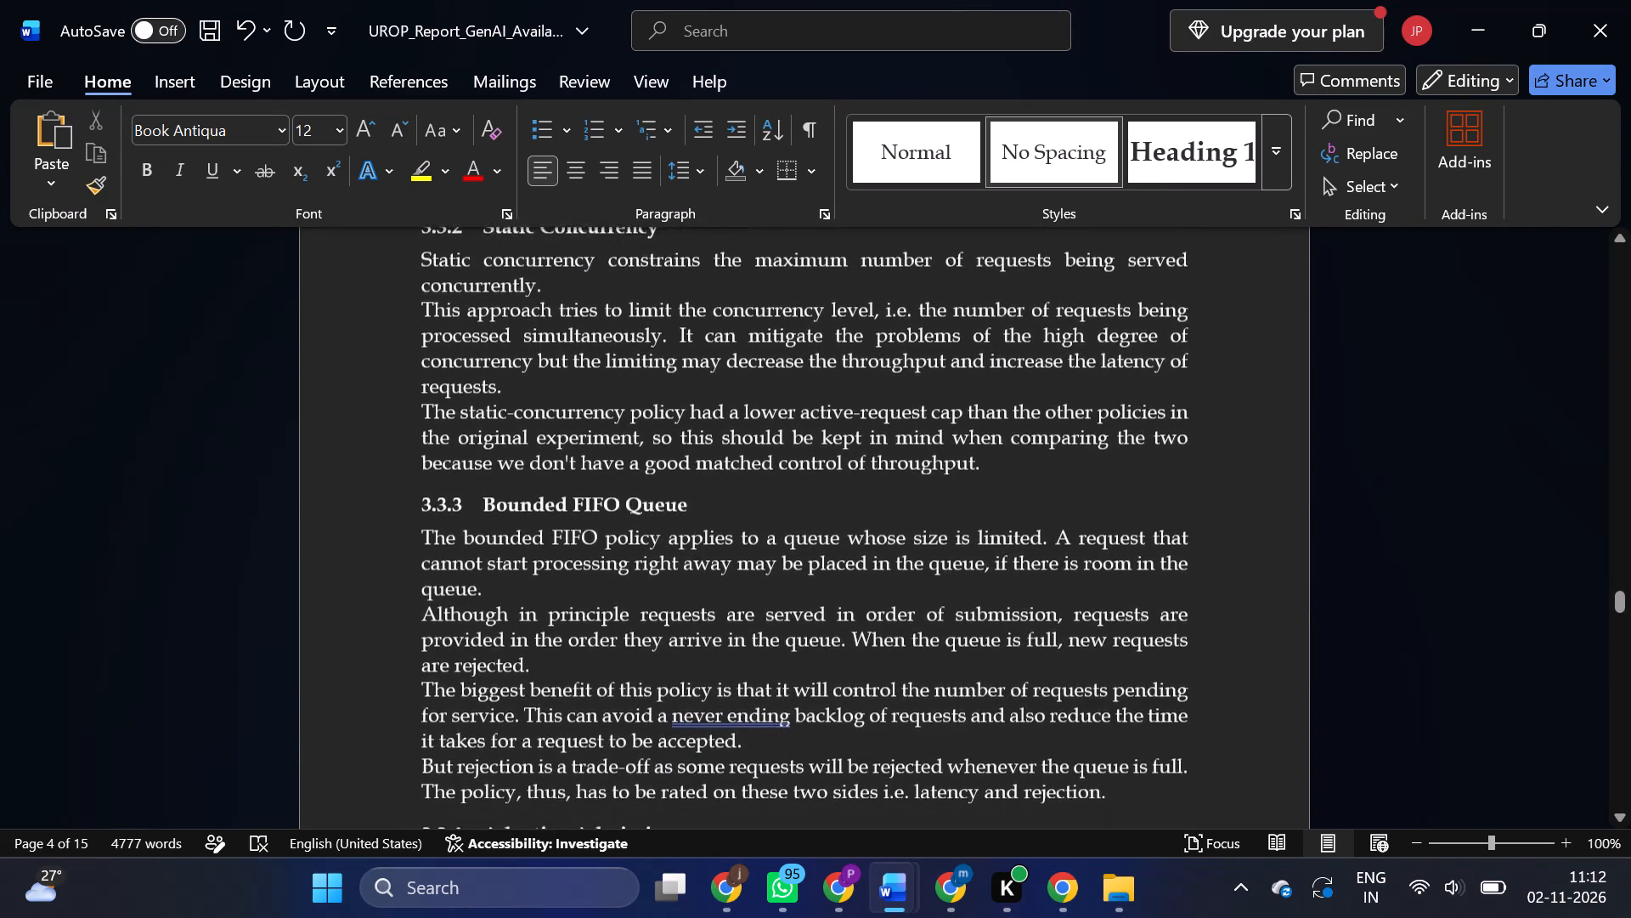
scroll(1176, 687, "down", 2)
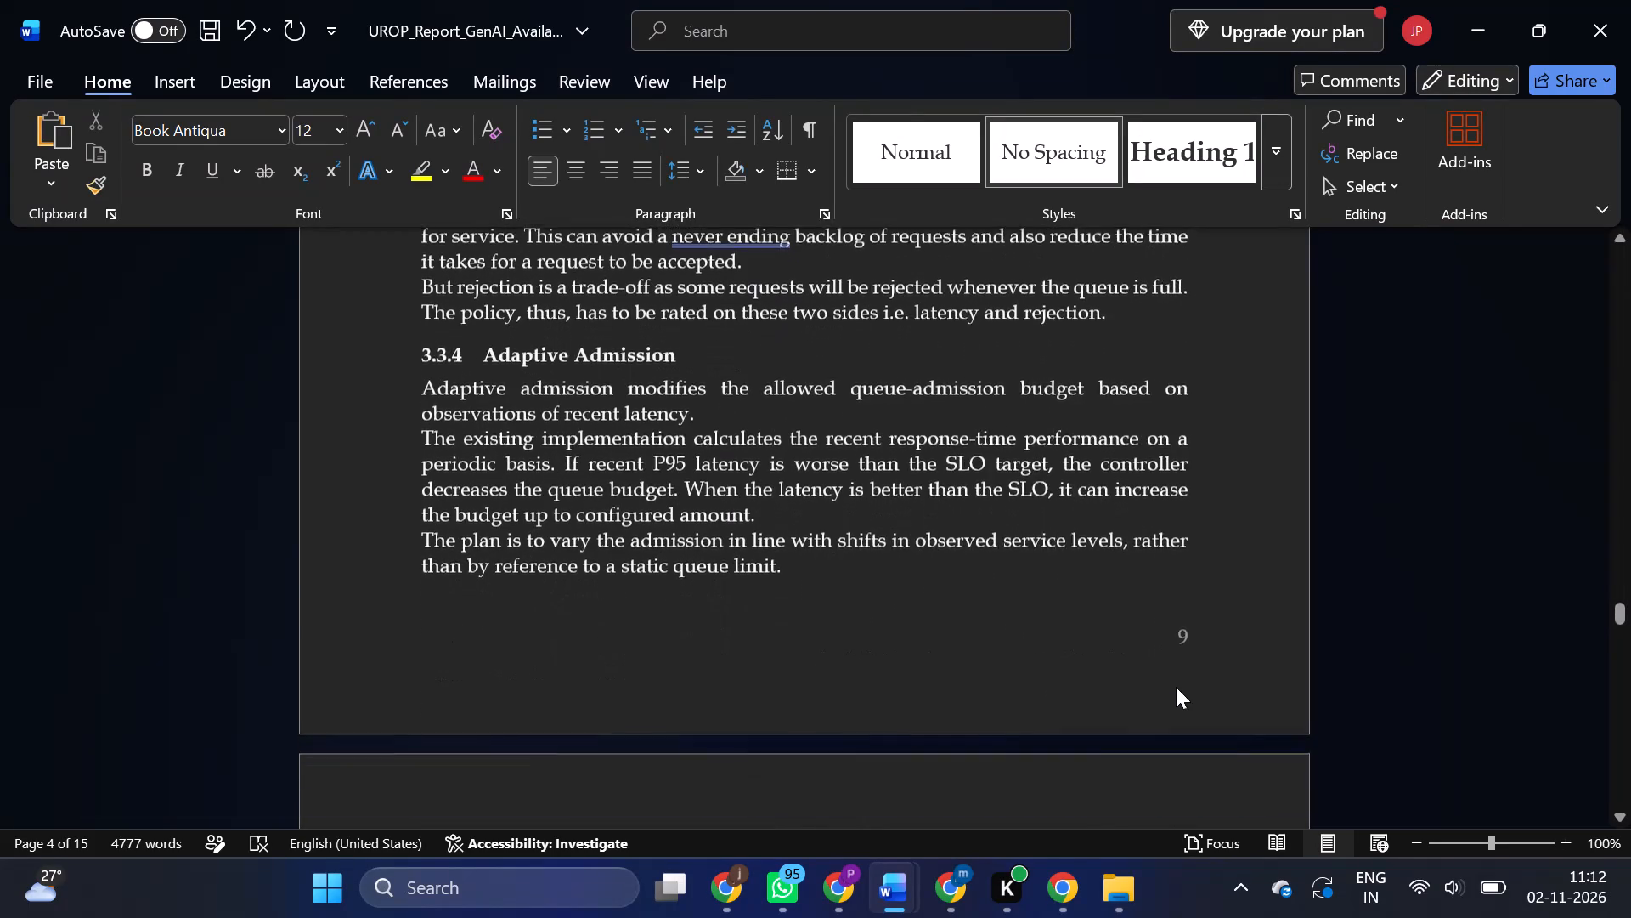
scroll(1176, 687, "down", 2)
scroll(1176, 687, "up", 3)
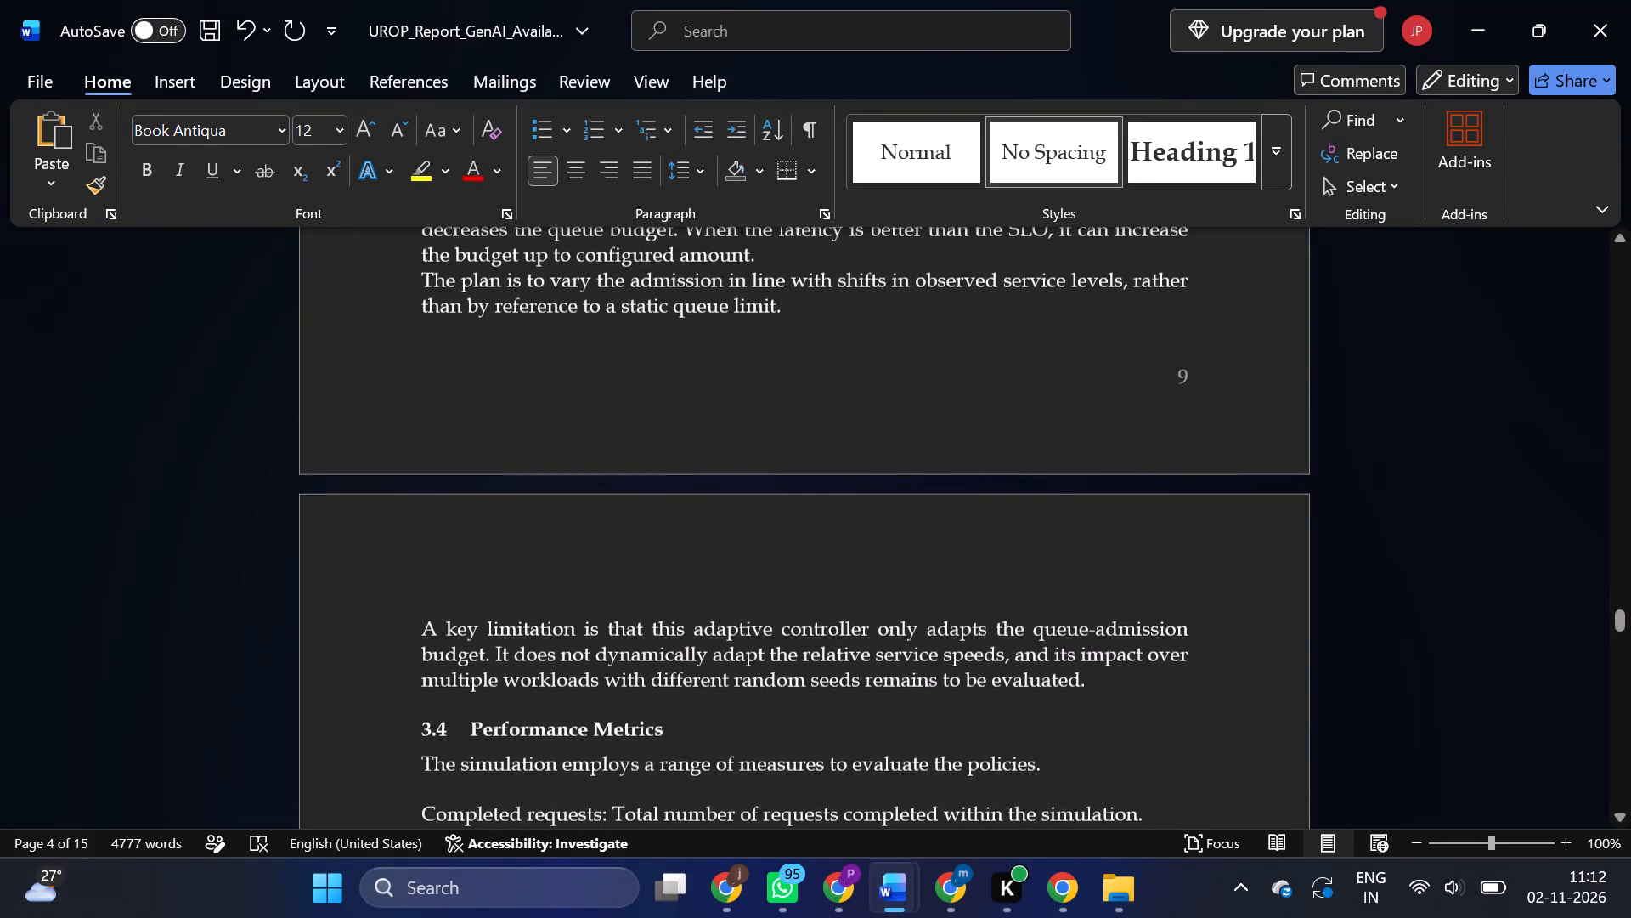
scroll(1176, 687, "up", 4)
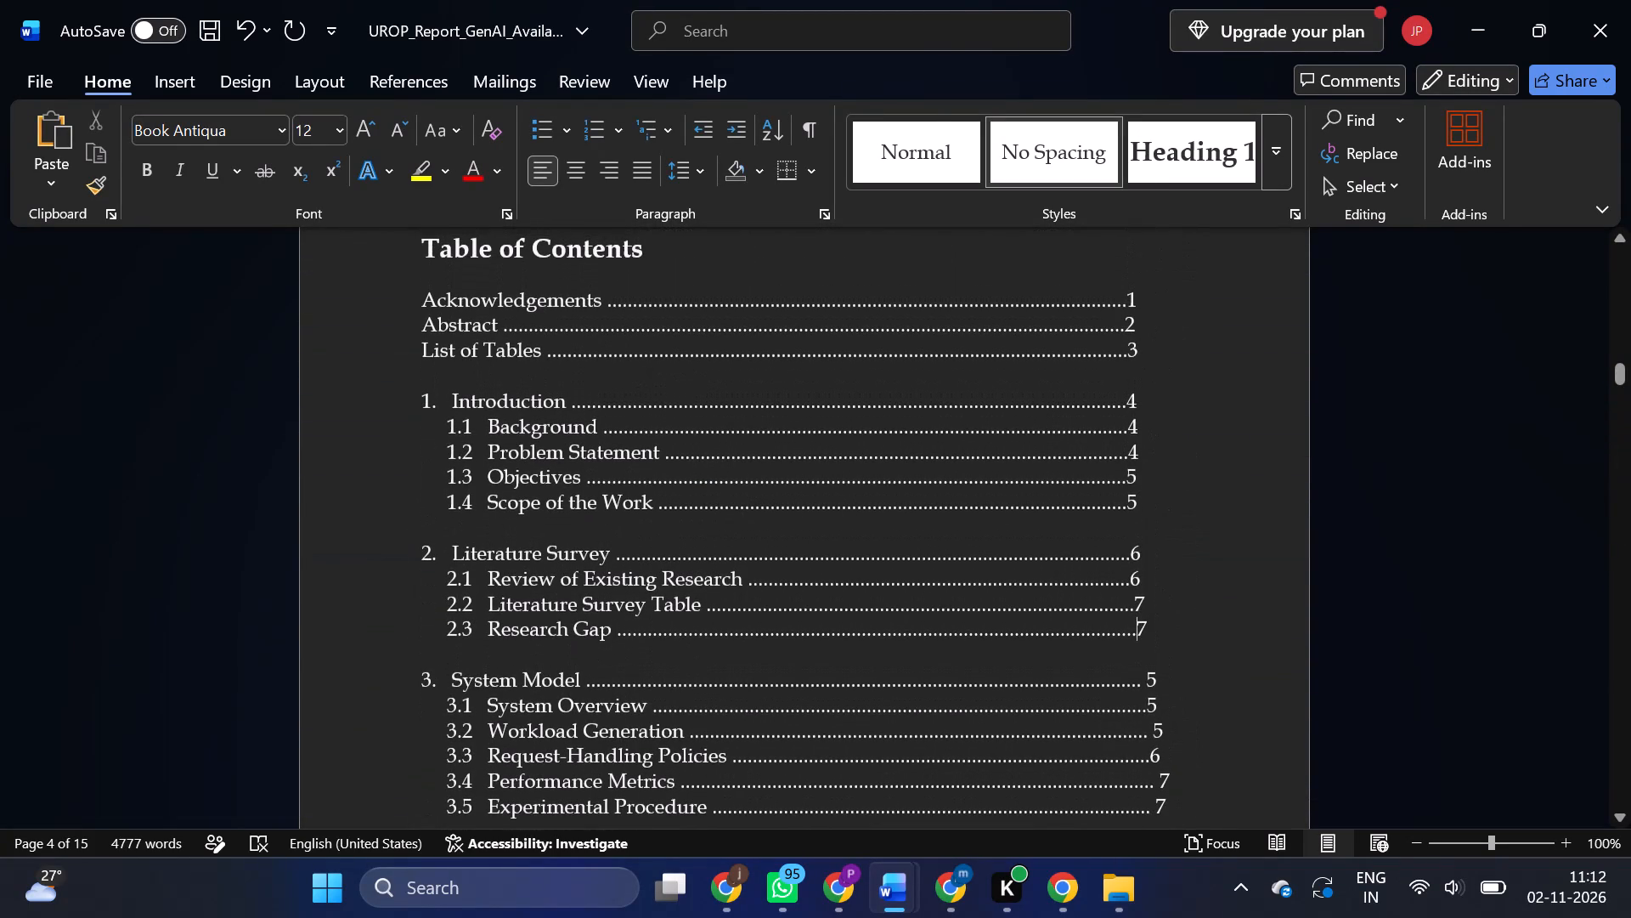
Set the System Model and System Overview page numbers to 8, removing the former's space and one leader dot and the latter's last two dots.
left_click(1148, 682)
key("BackSpace")
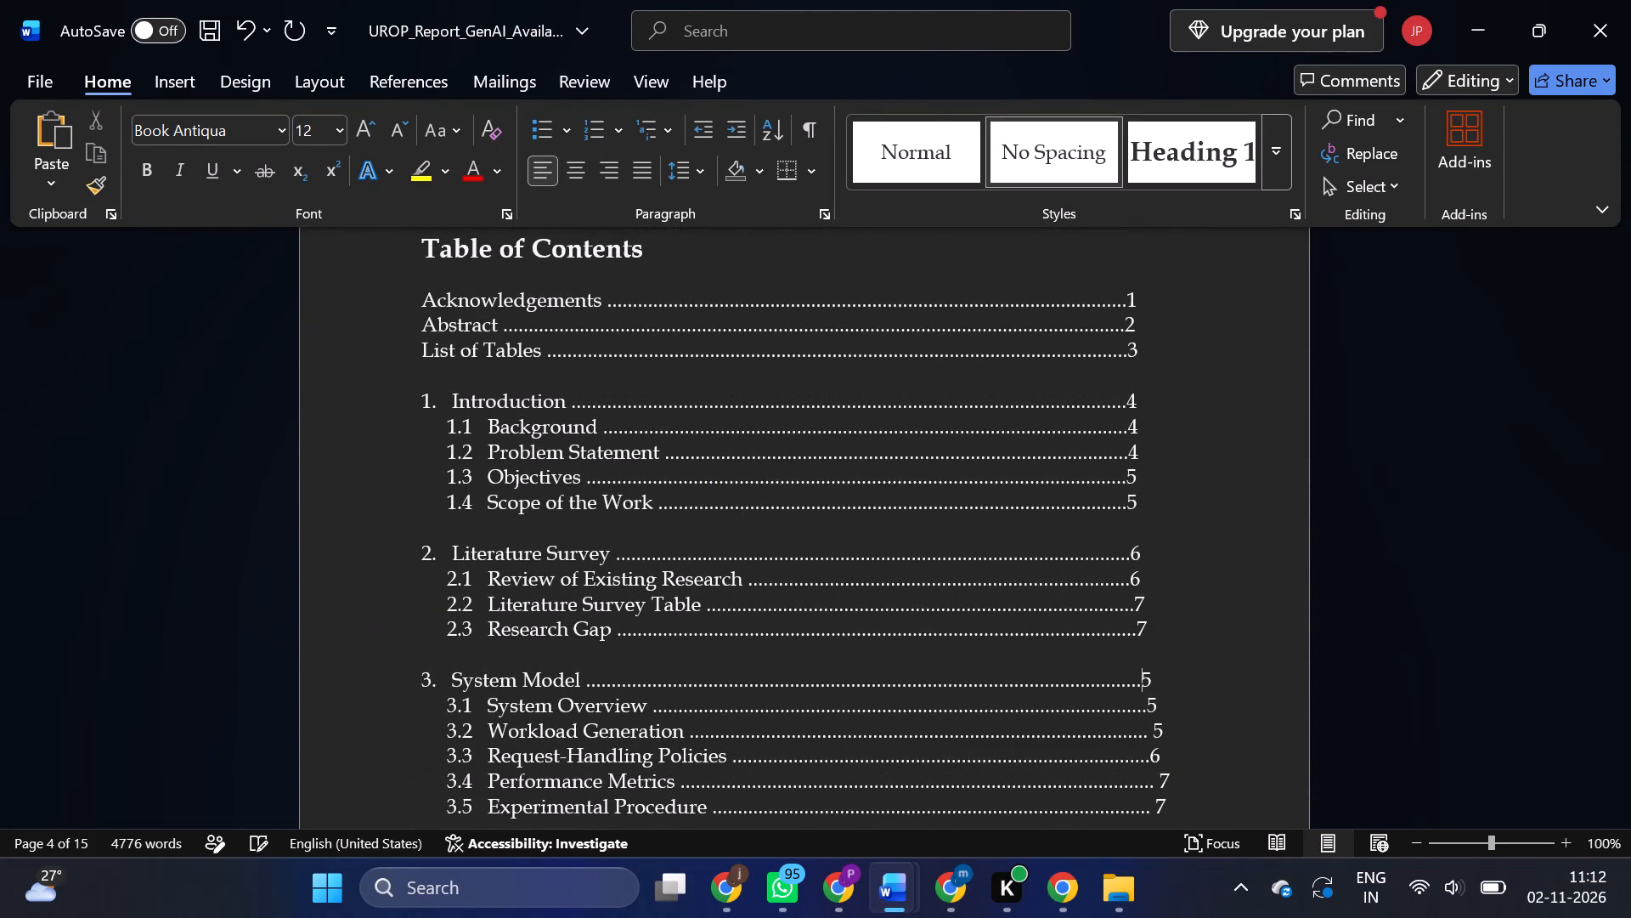
key("BackSpace")
key("Right")
key("BackSpace")
key("8")
key("Down")
key("BackSpace")
key("BackSpace")
key("Right")
key("BackSpace")
key("8")
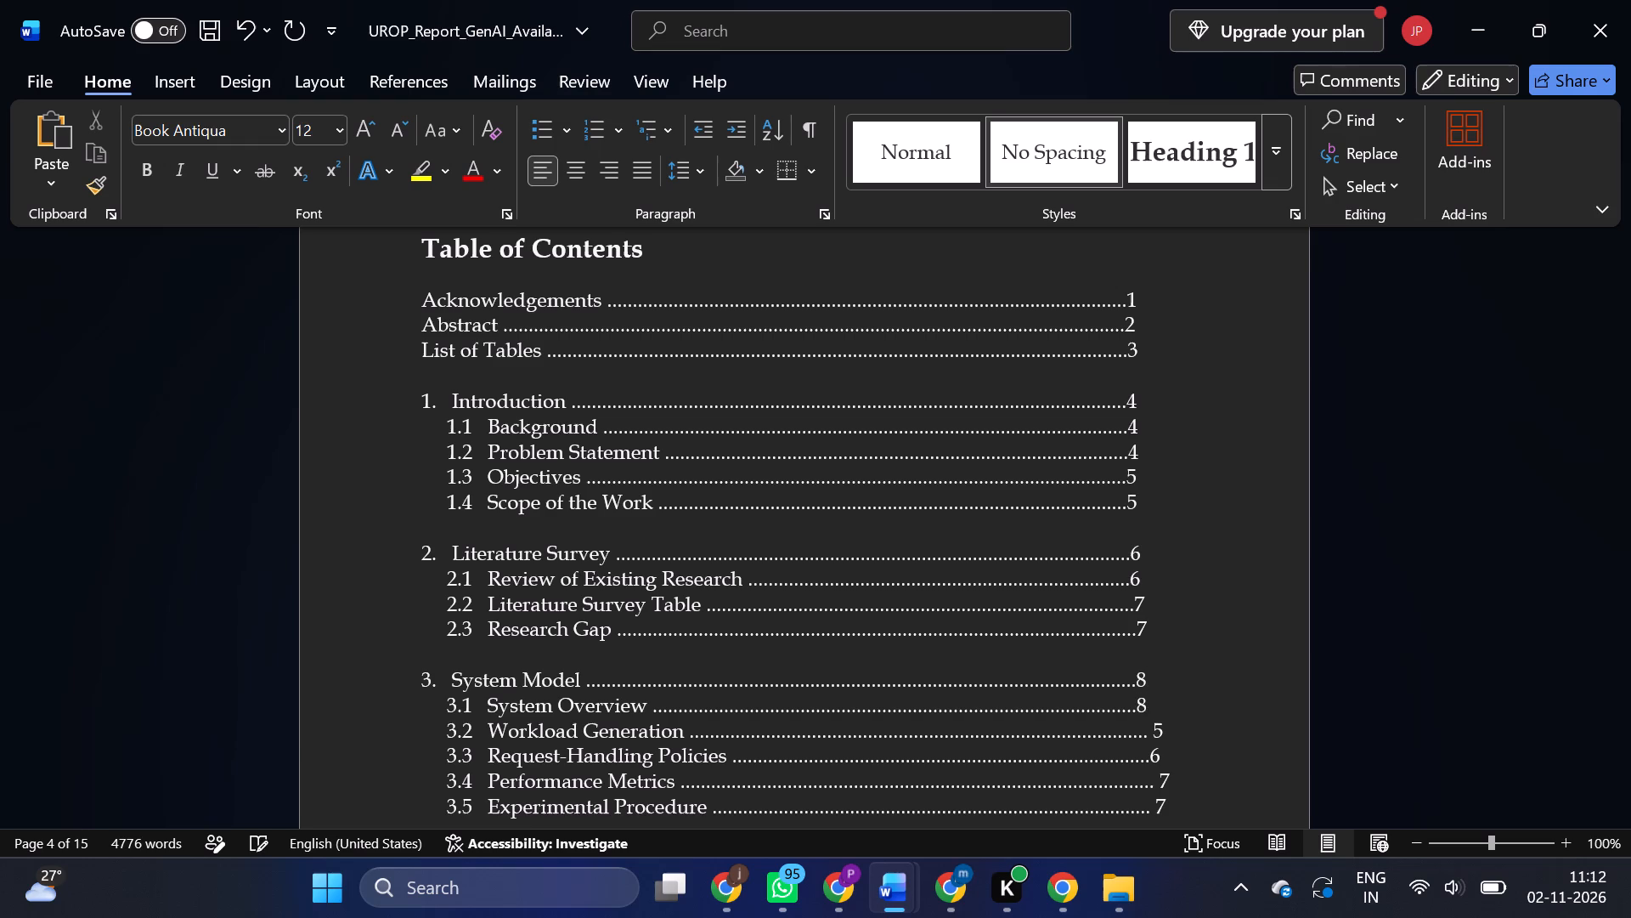
Set the Workload Generation page number to 9 and remove the space and two leader dots before it.
key("Down")
key("Right")
key("BackSpace")
key("BackSpace")
key("BackSpace")
key("Right")
key("BackSpace")
key("9")
Set the page numbers to 8 for Workload Generation and 9 for Request-Handling Policies, shortening the latter's leader by two dots.
scroll(1171, 740, "down", 2)
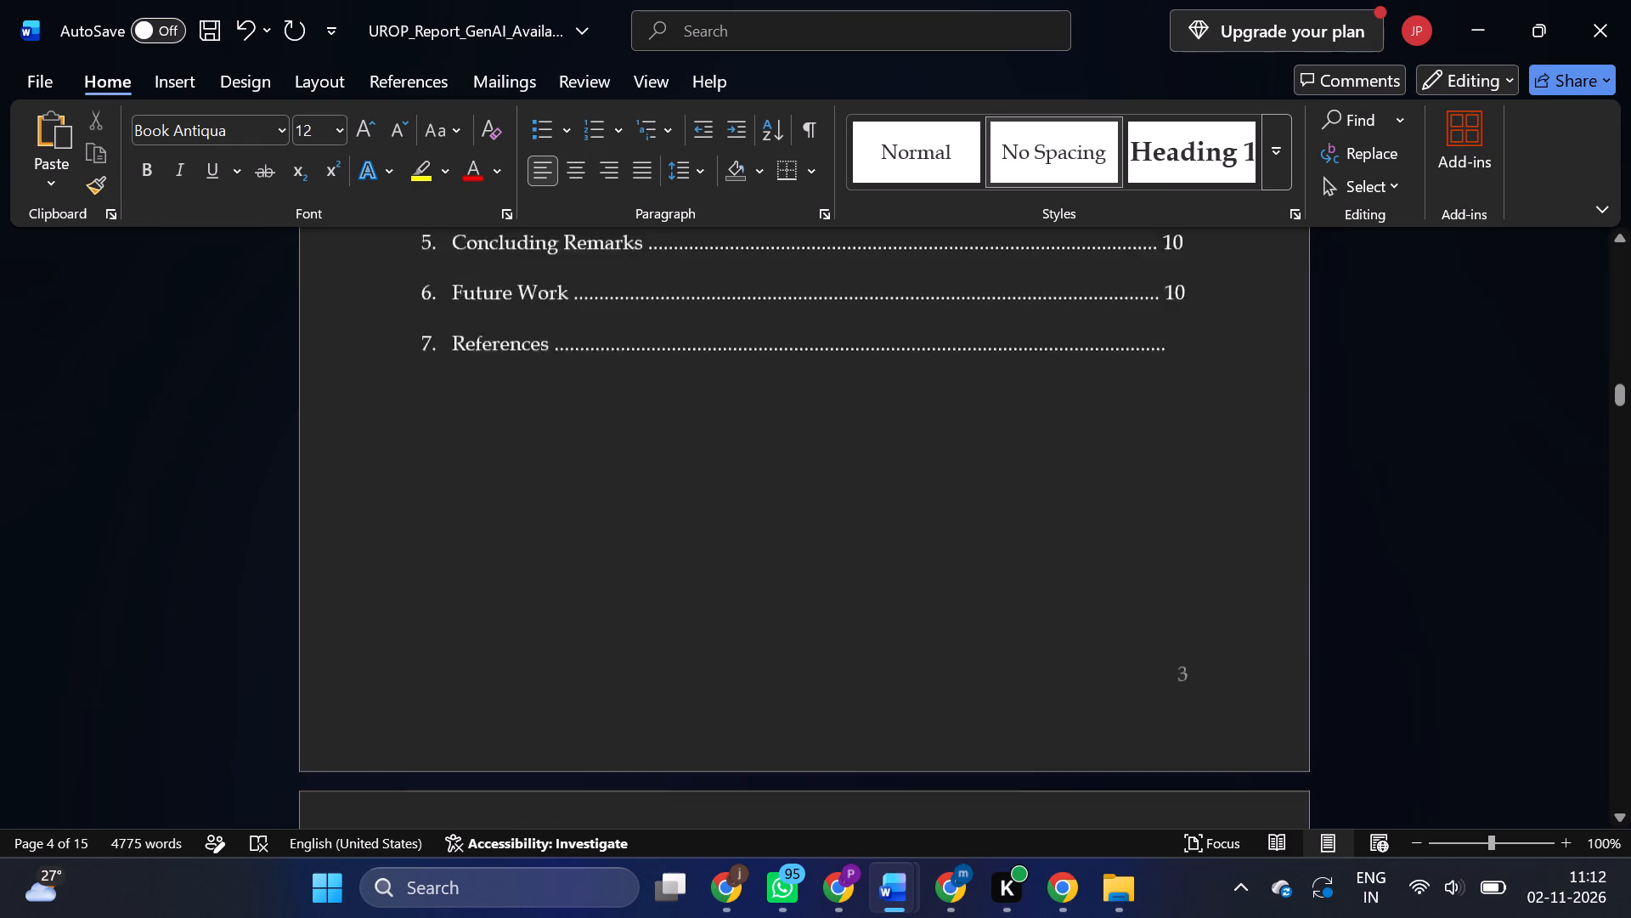
scroll(1171, 740, "up", 2)
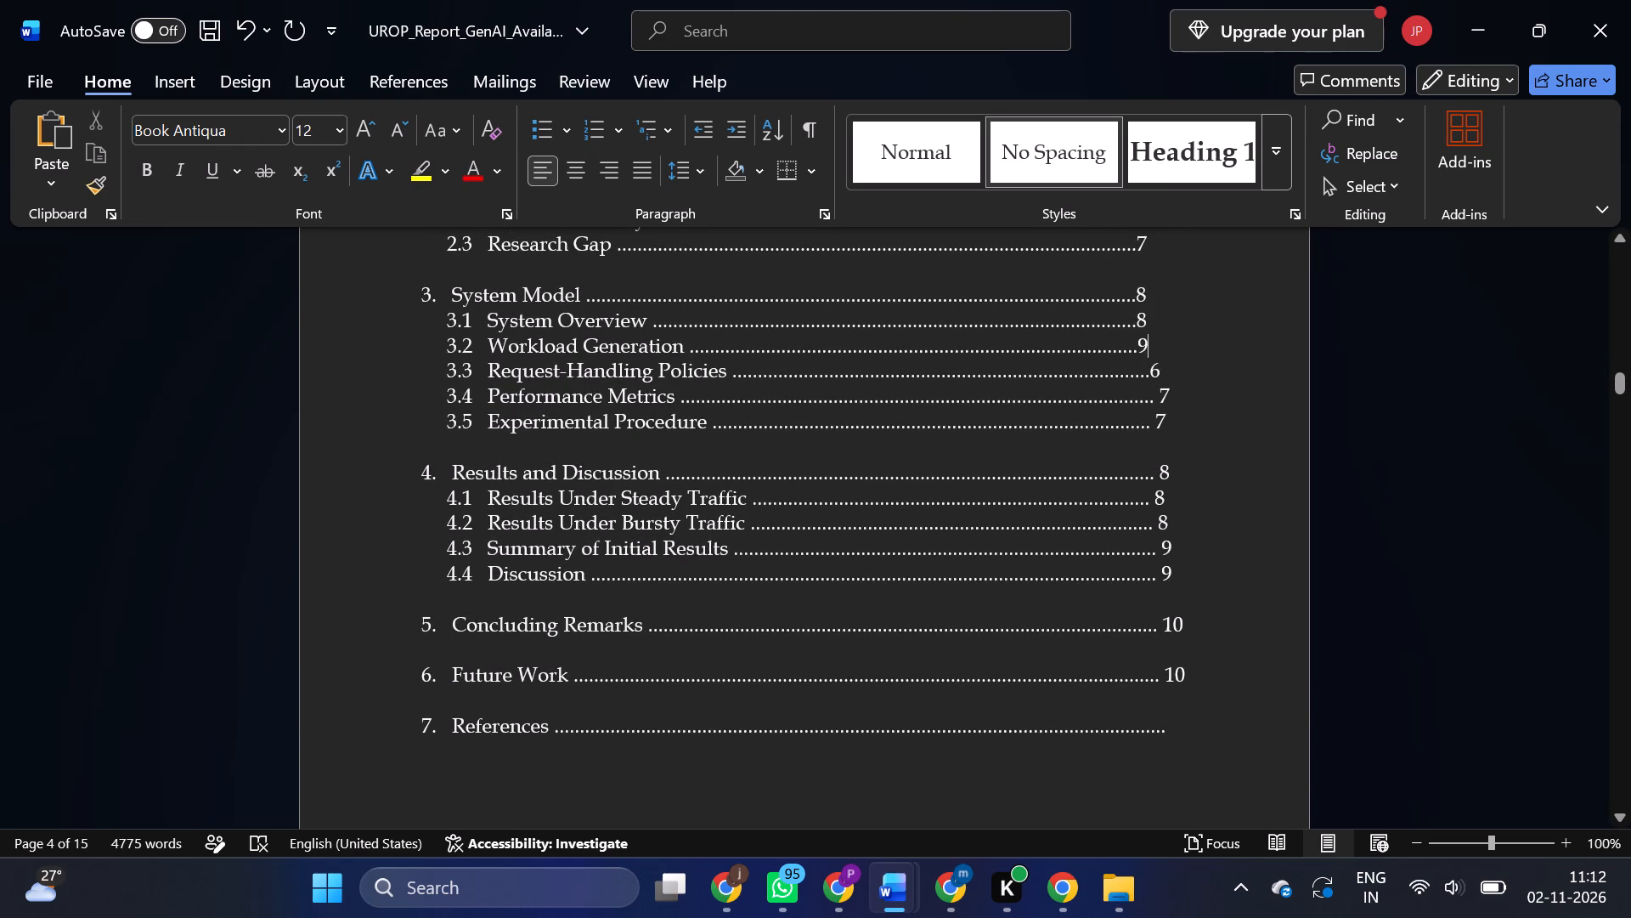
scroll(1181, 530, "up", 1)
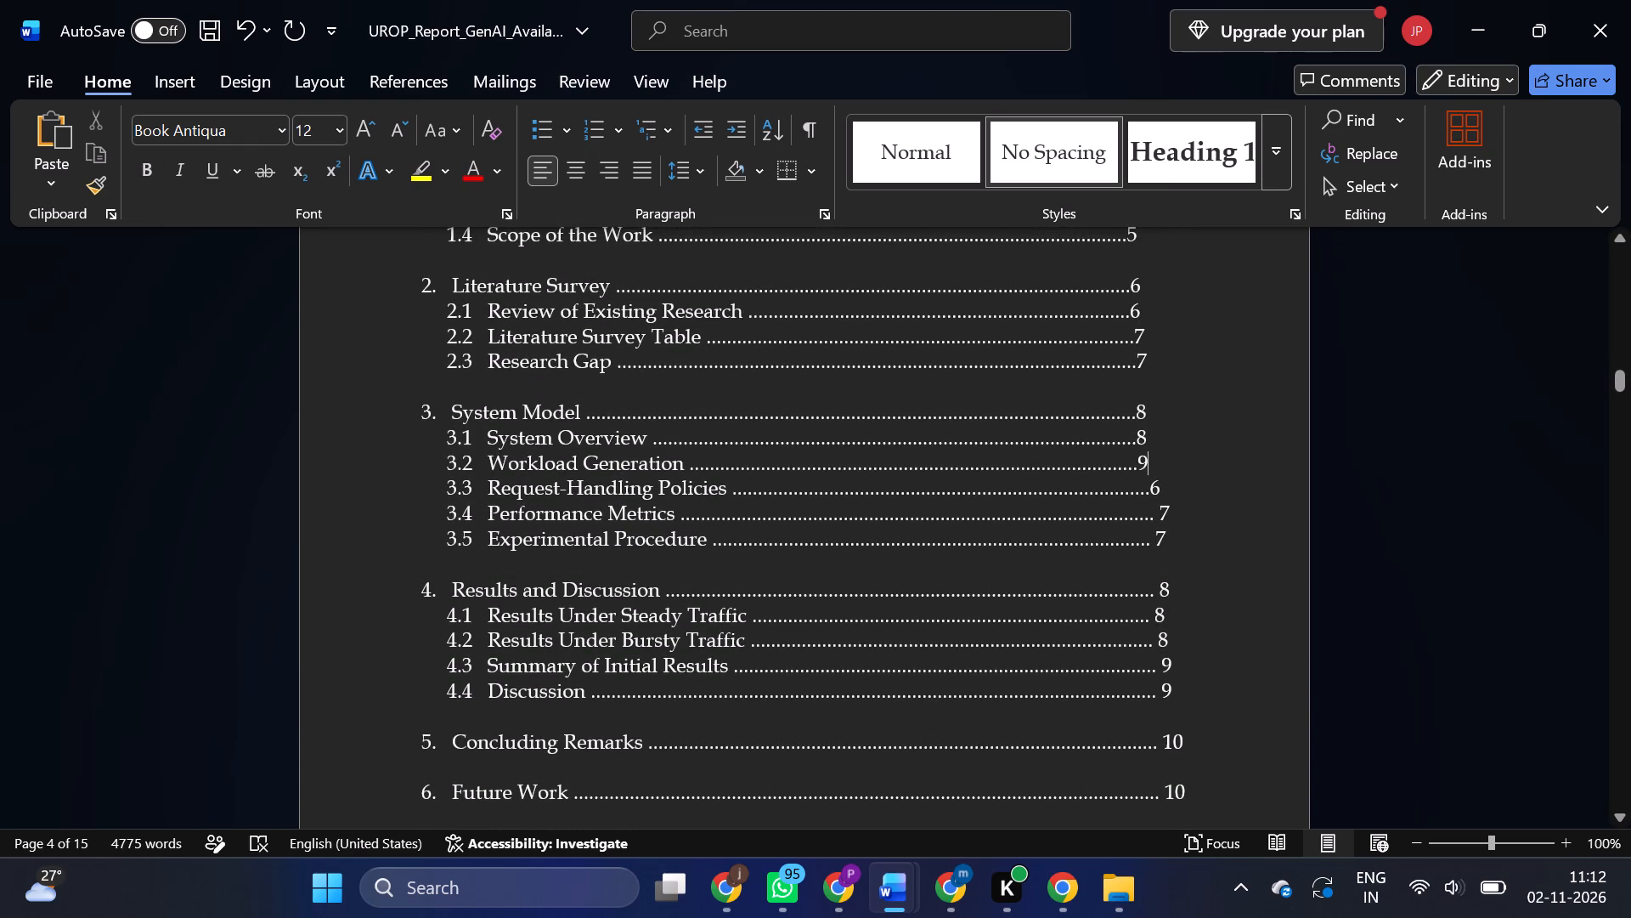
key("BackSpace")
key("8")
key("Down")
key("BackSpace")
key("BackSpace")
key("Right")
key("BackSpace")
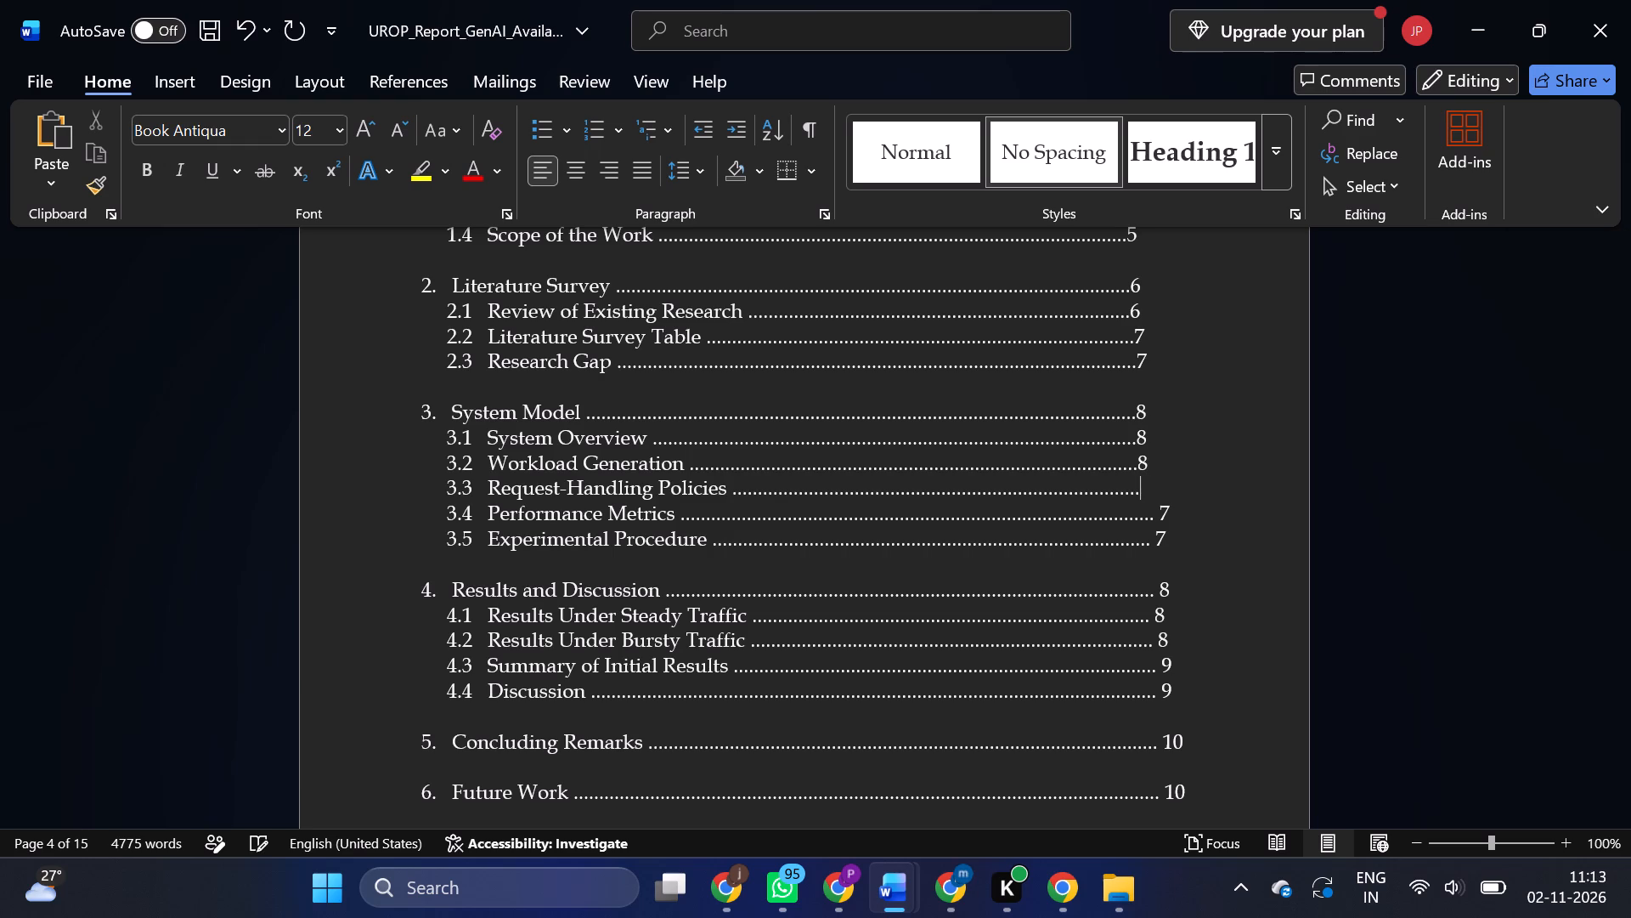
key("9")
Check which printed pages sections 3.4 Performance Metrics and 3.5 Experimental Procedure fall on, and return to the Table of Contents.
scroll(1193, 698, "down", 3)
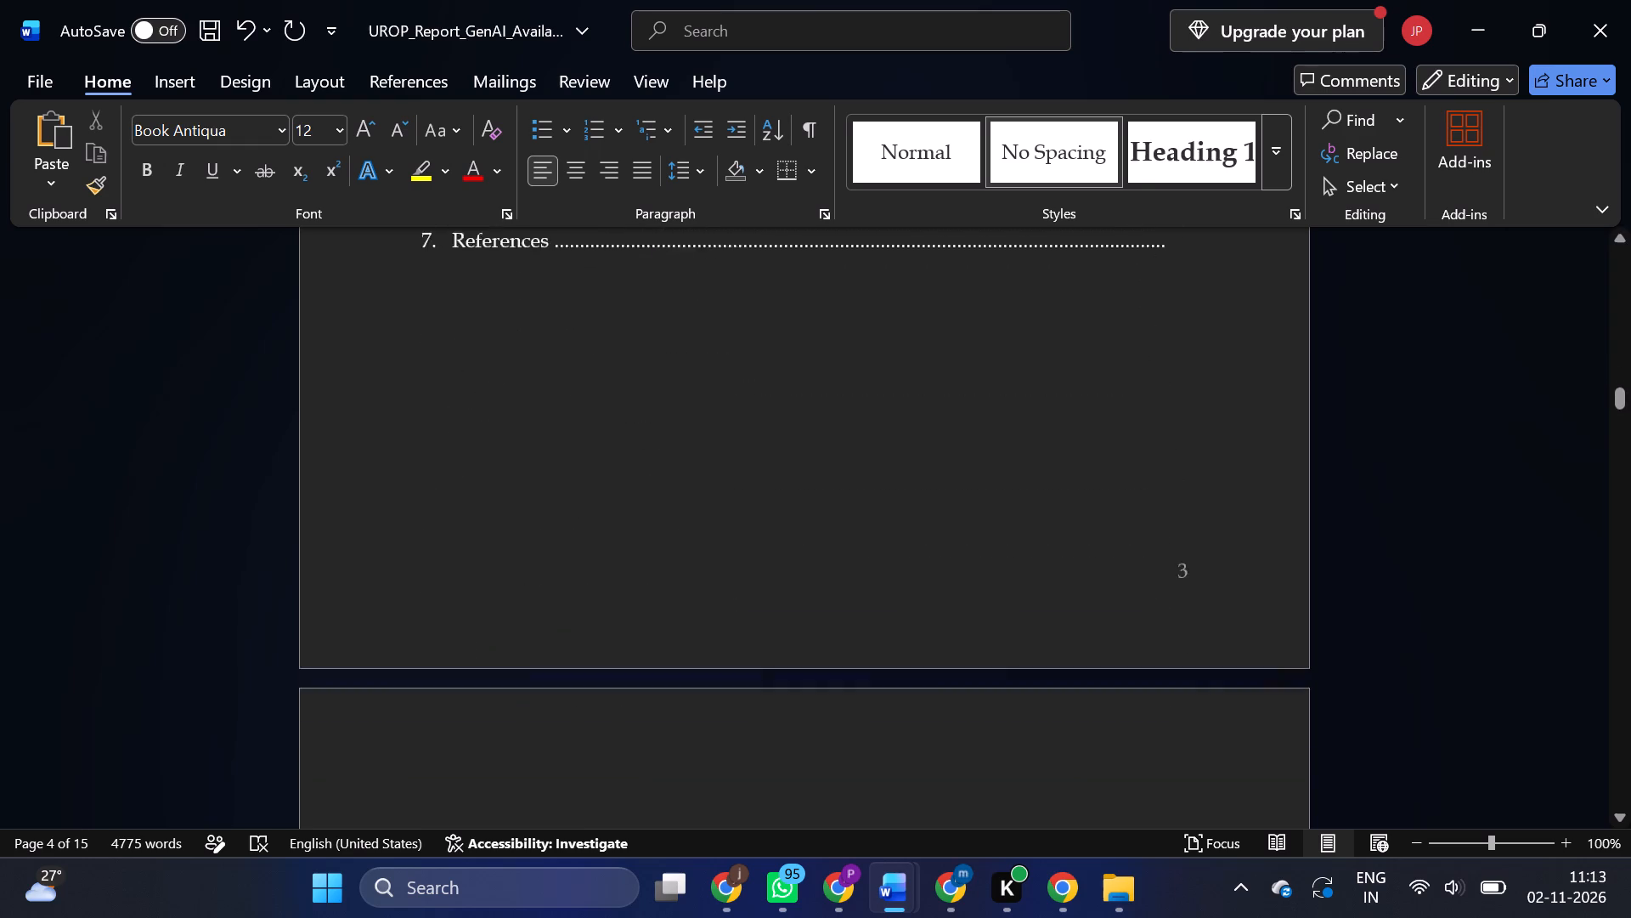
scroll(1193, 698, "down", 2)
scroll(1193, 698, "up", 1)
scroll(1193, 698, "down", 4)
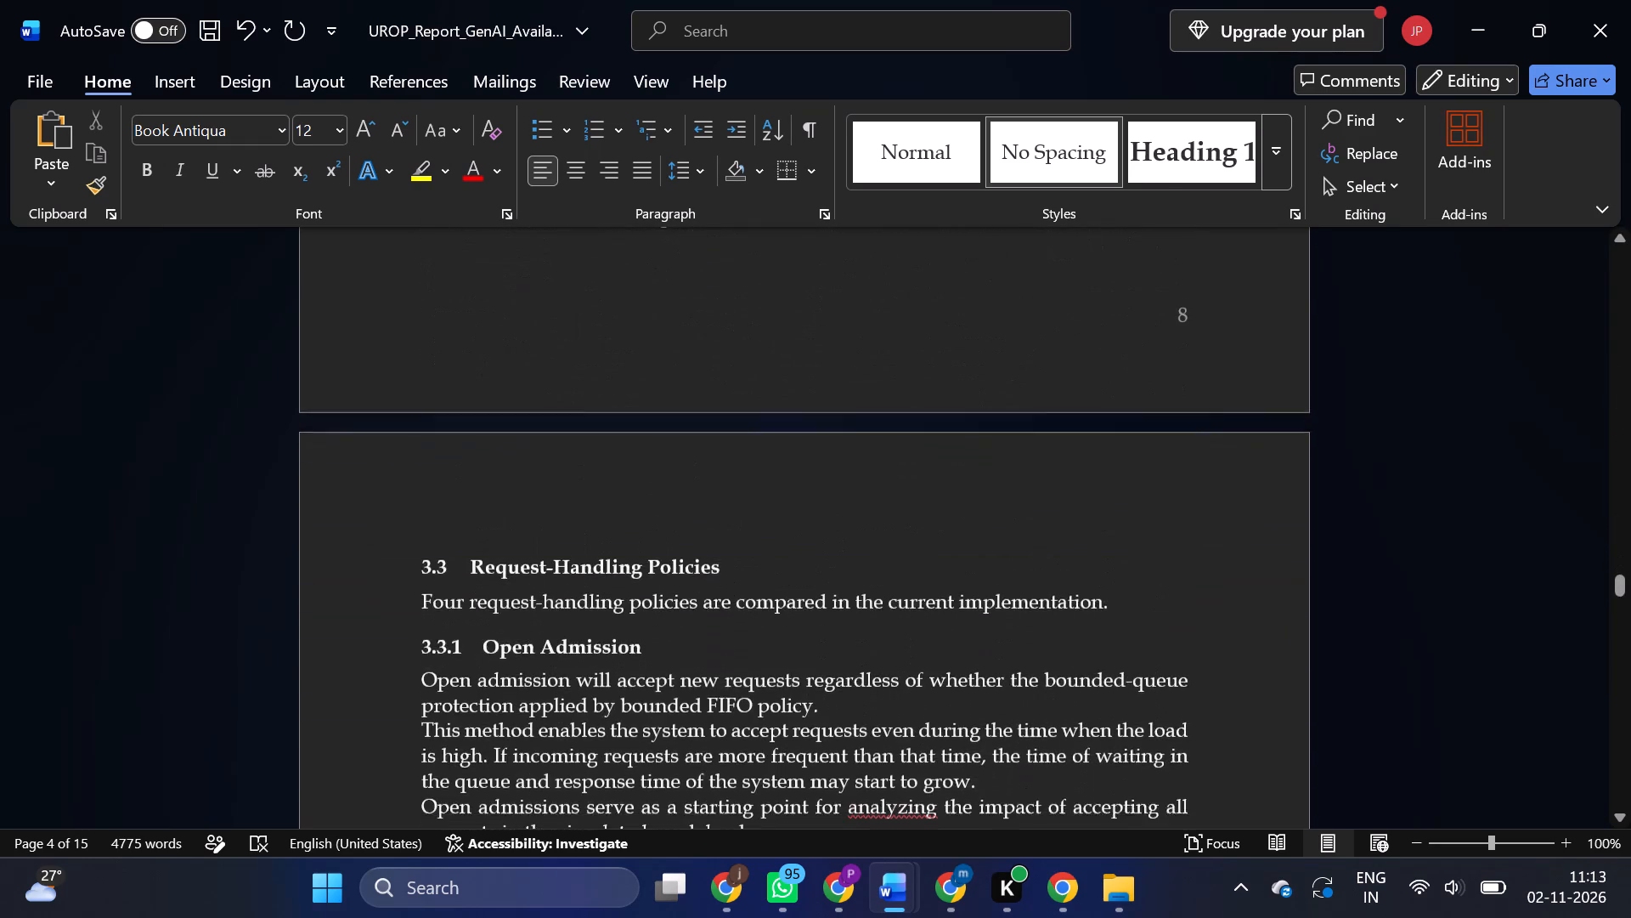
scroll(1193, 698, "down", 2)
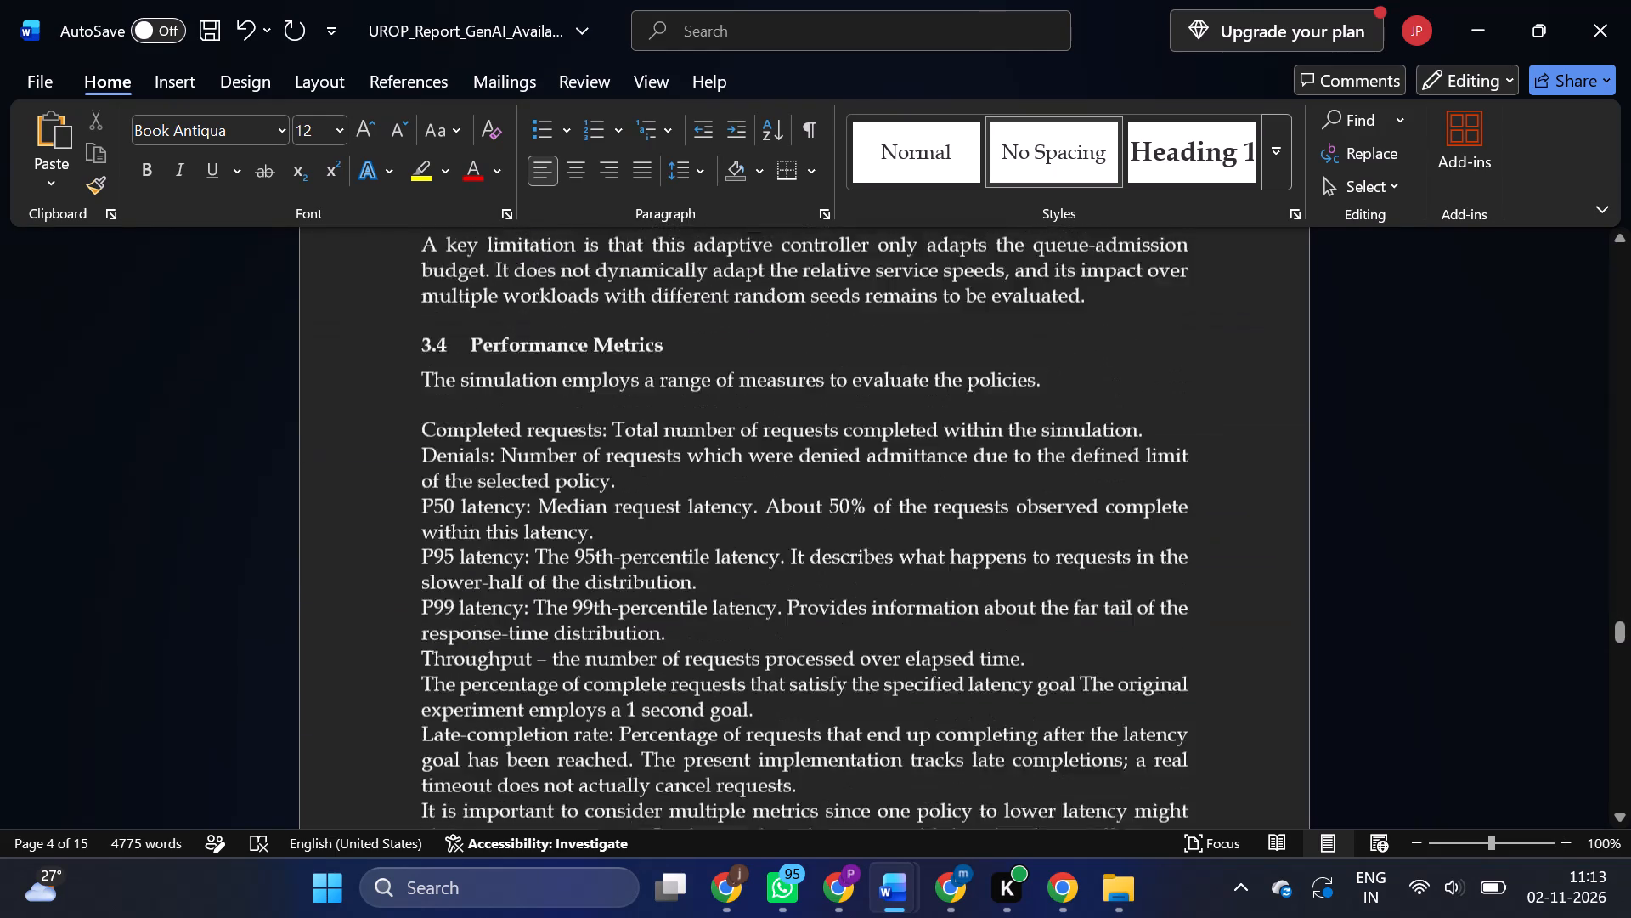
scroll(1193, 698, "down", 1)
scroll(1193, 698, "up", 1)
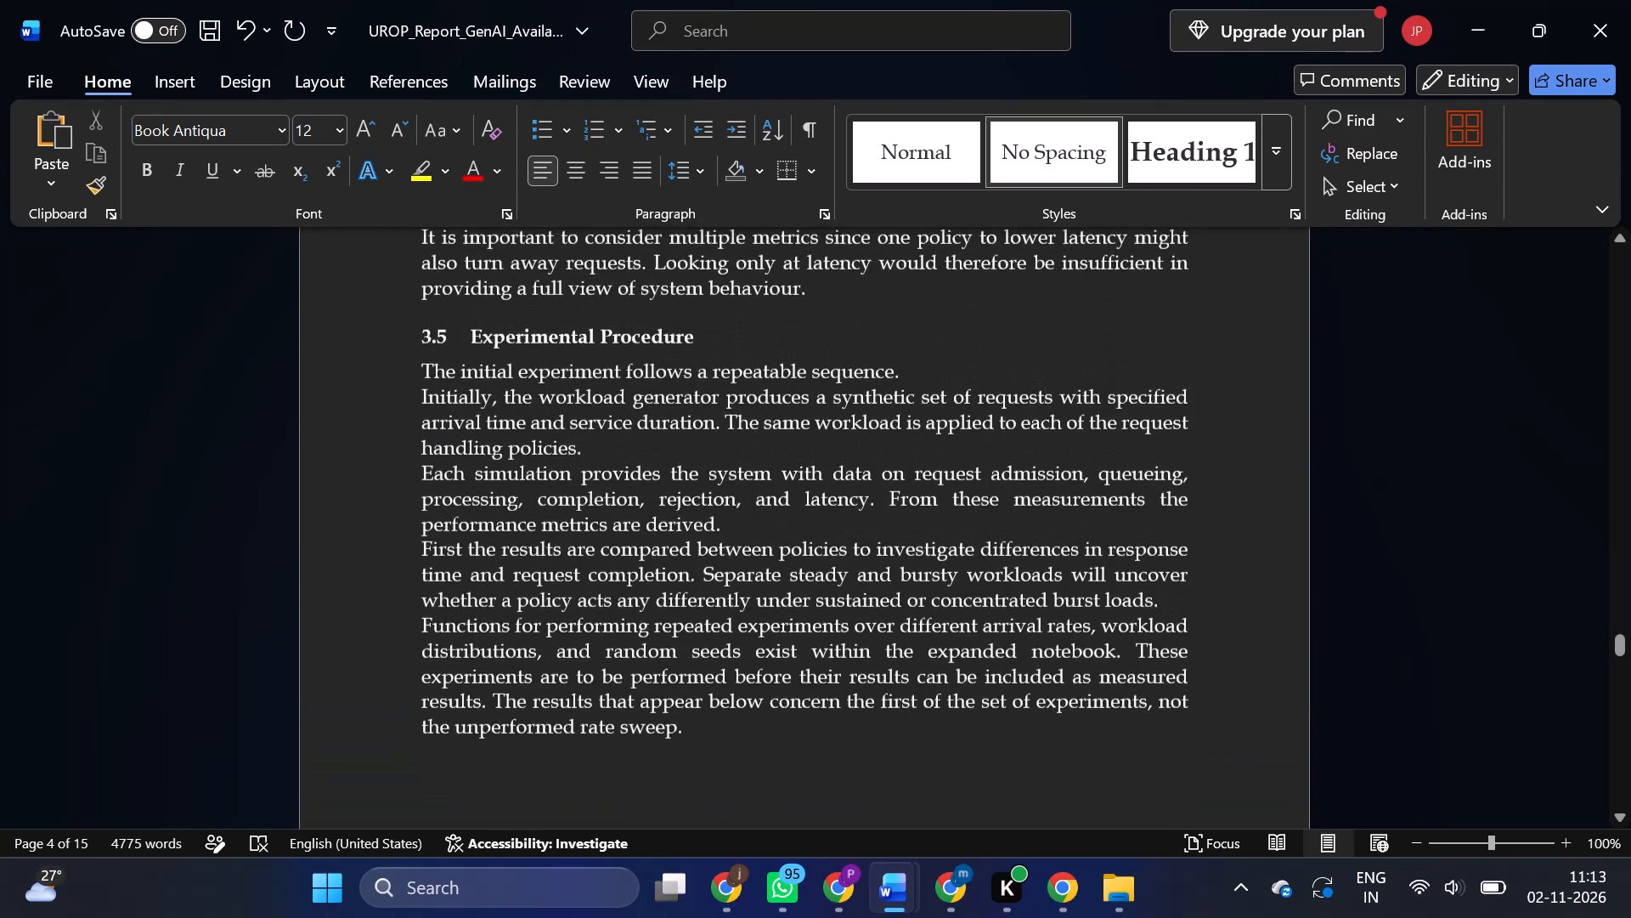
scroll(1193, 698, "down", 2)
scroll(1193, 698, "up", 4)
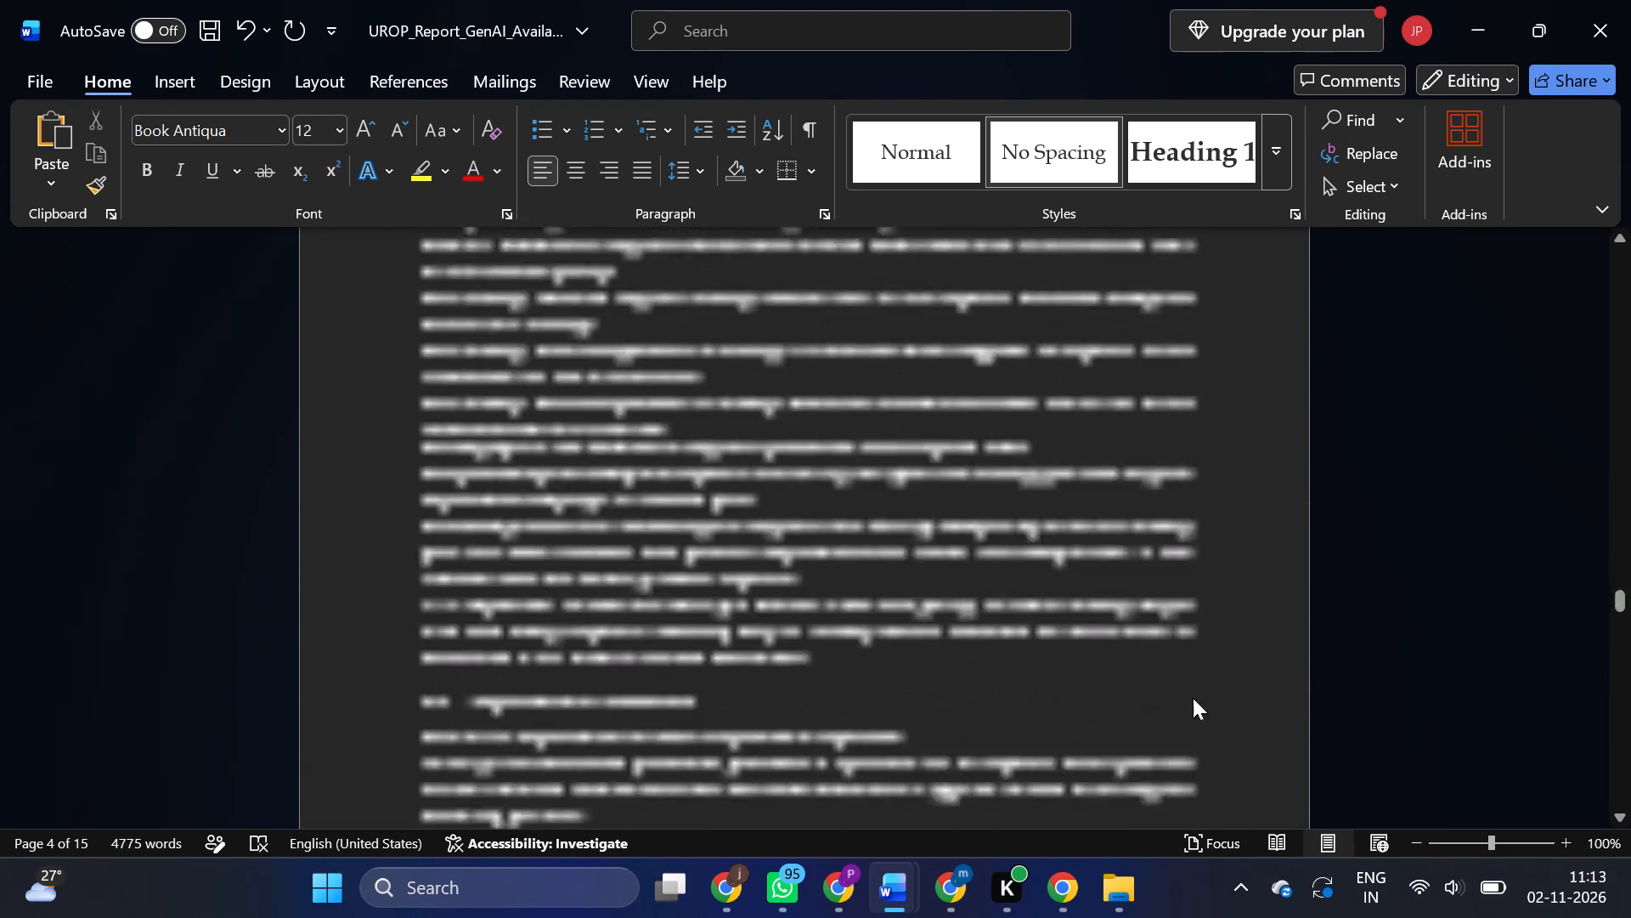
scroll(1193, 698, "up", 2)
scroll(1193, 698, "down", 2)
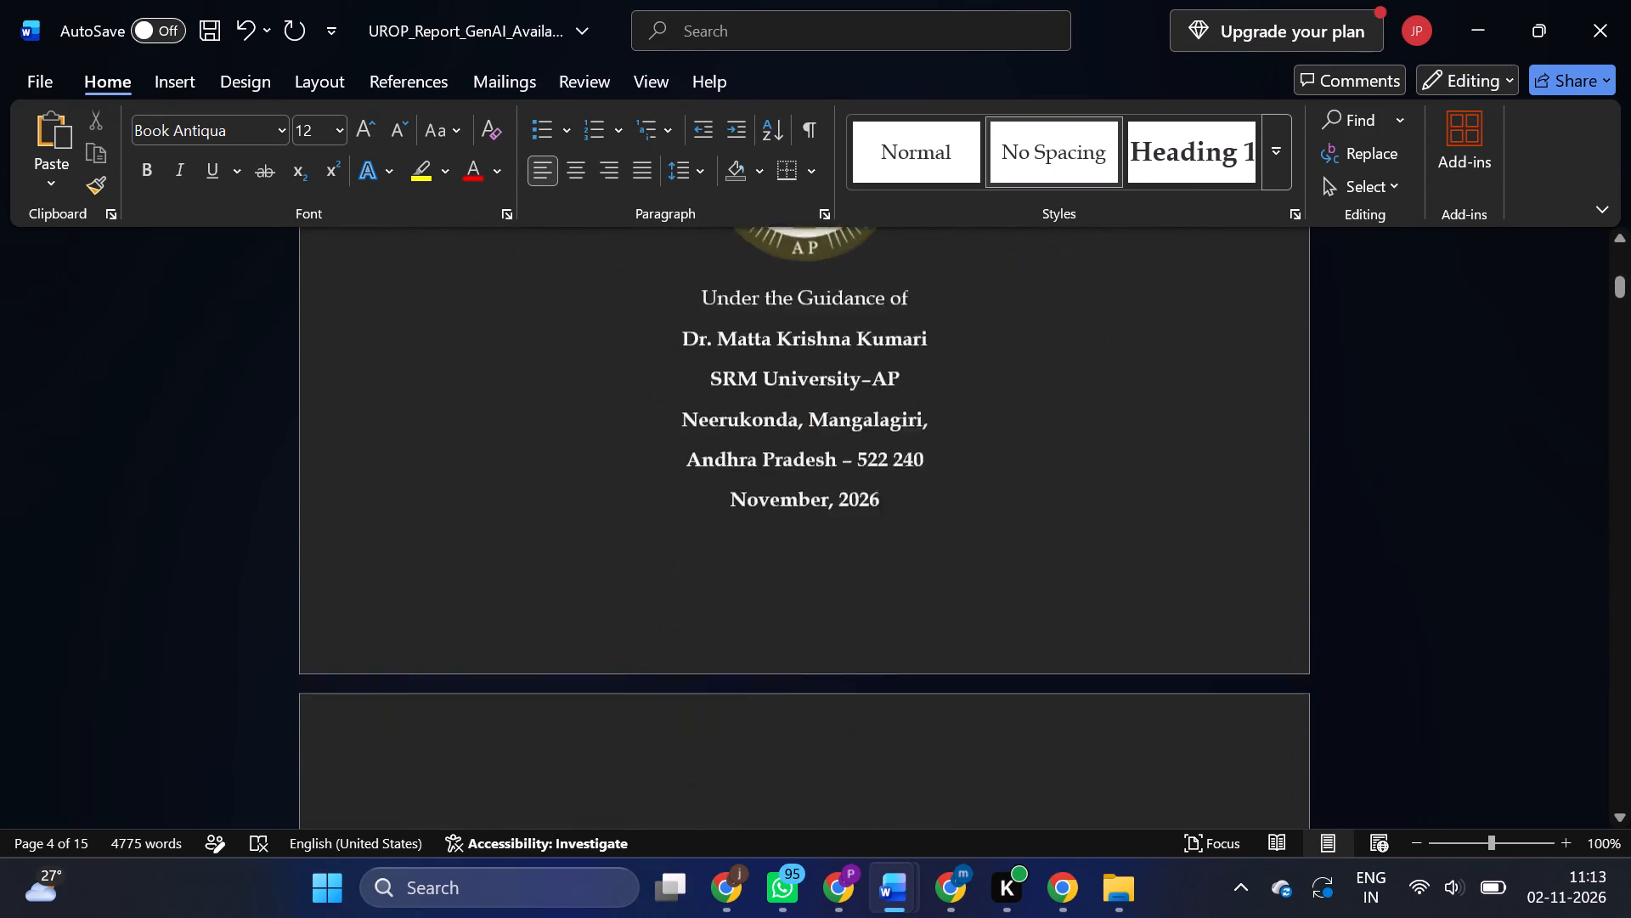
scroll(1193, 698, "down", 2)
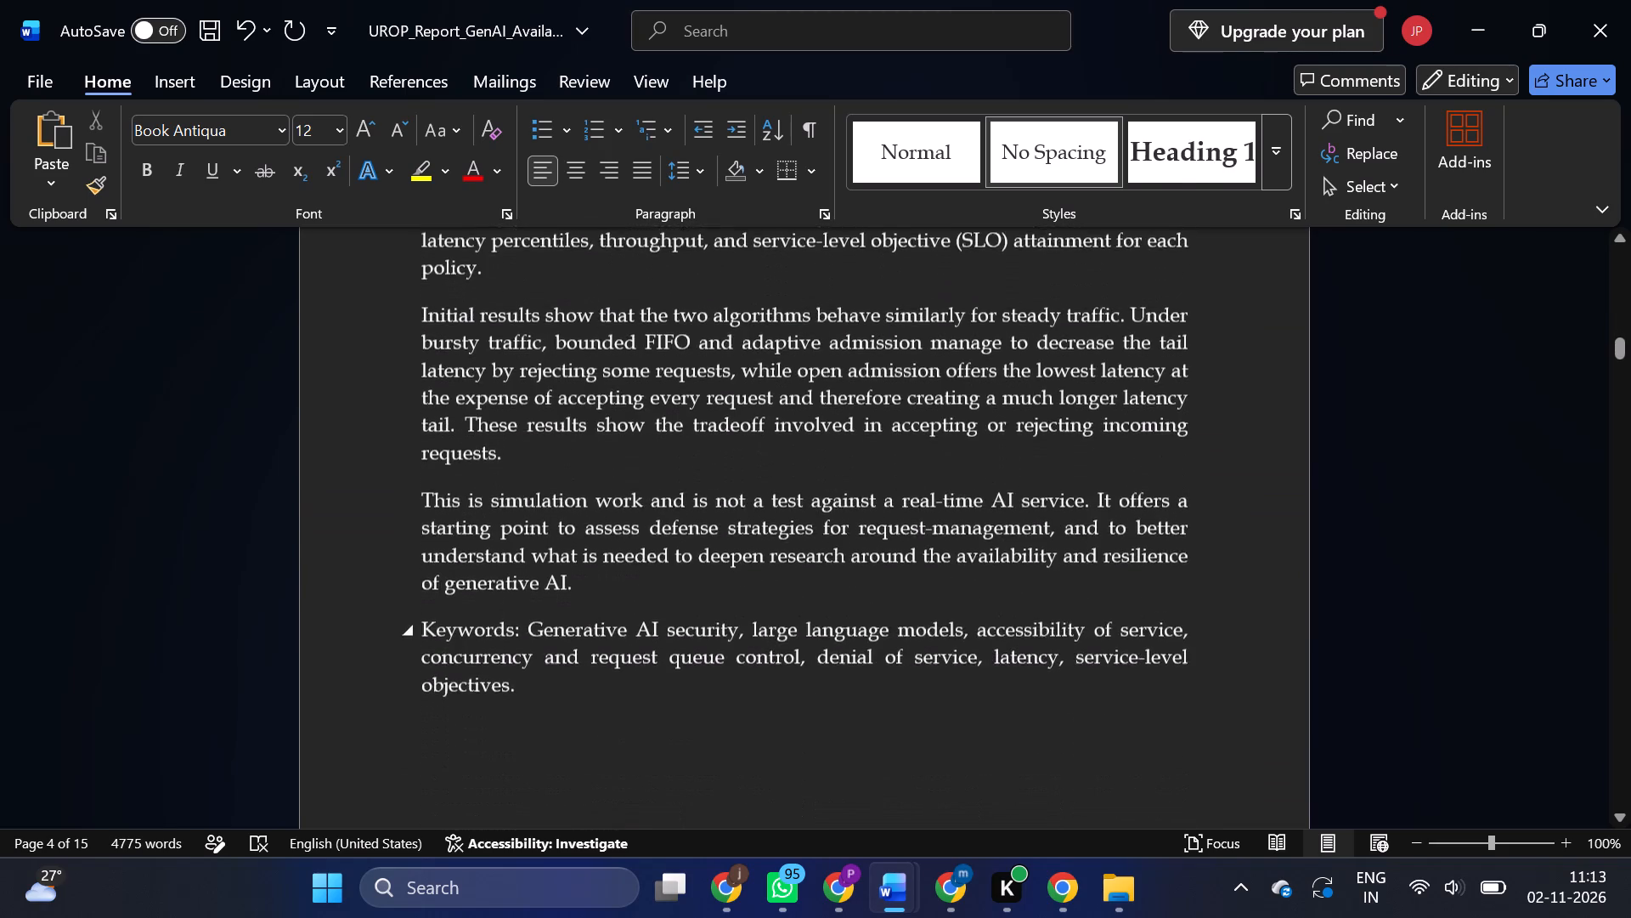
scroll(1193, 698, "down", 4)
Set the Performance Metrics page number to 10 and remove the space and three leader dots before it.
left_click(1162, 661)
key("BackSpace")
key("BackSpace")
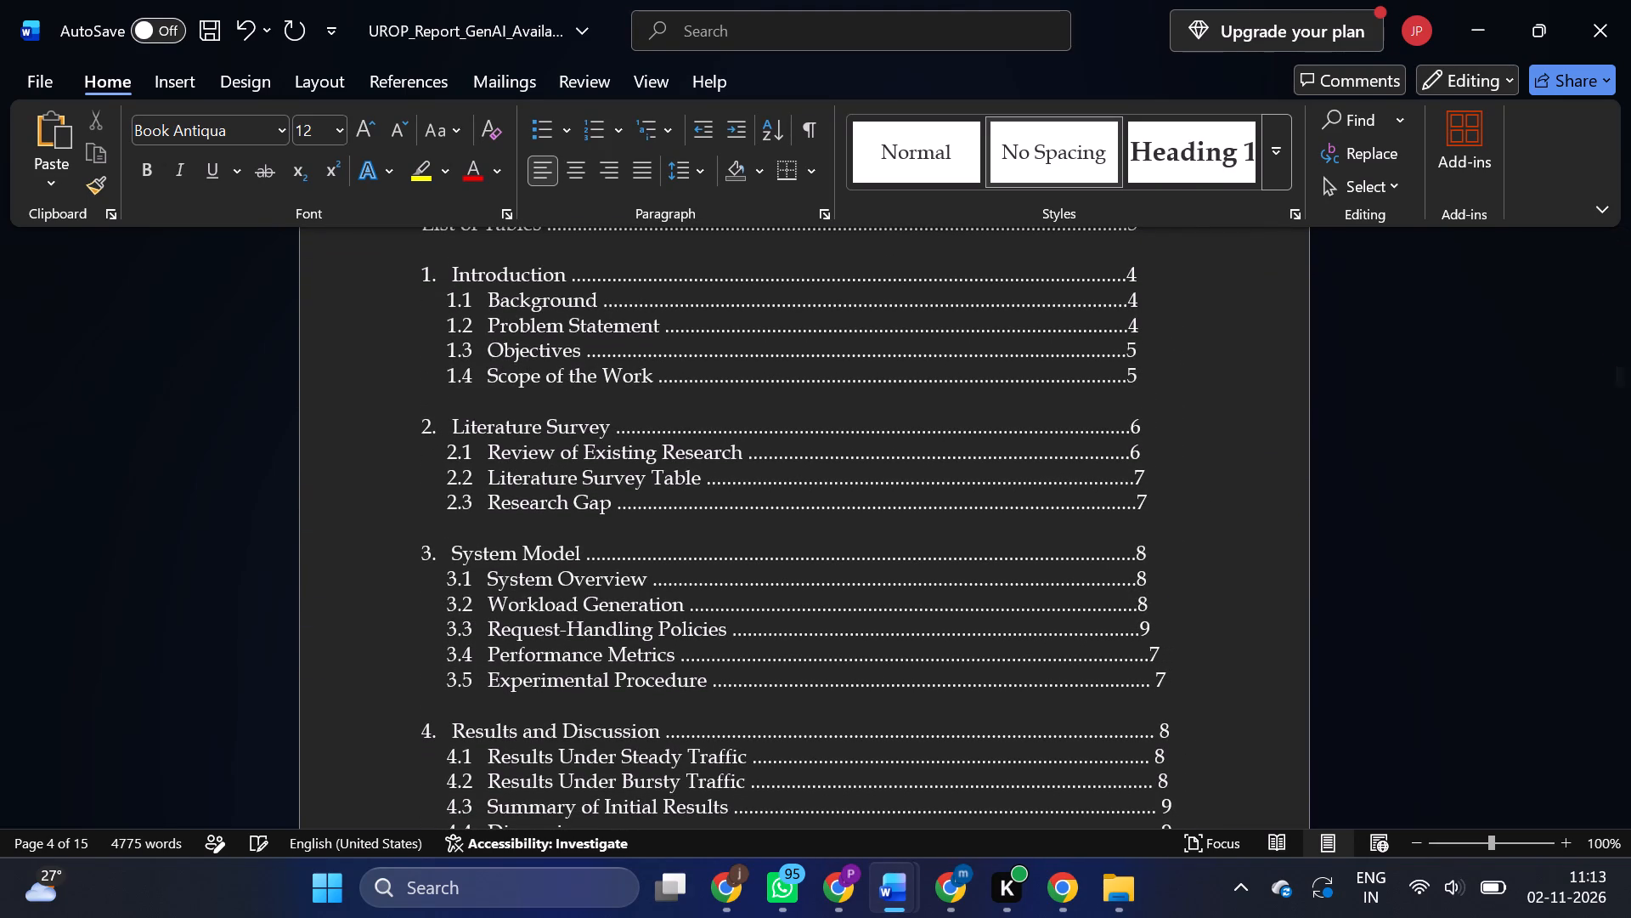
key("BackSpace")
key("Right")
key("BackSpace")
type("10")
key("Right")
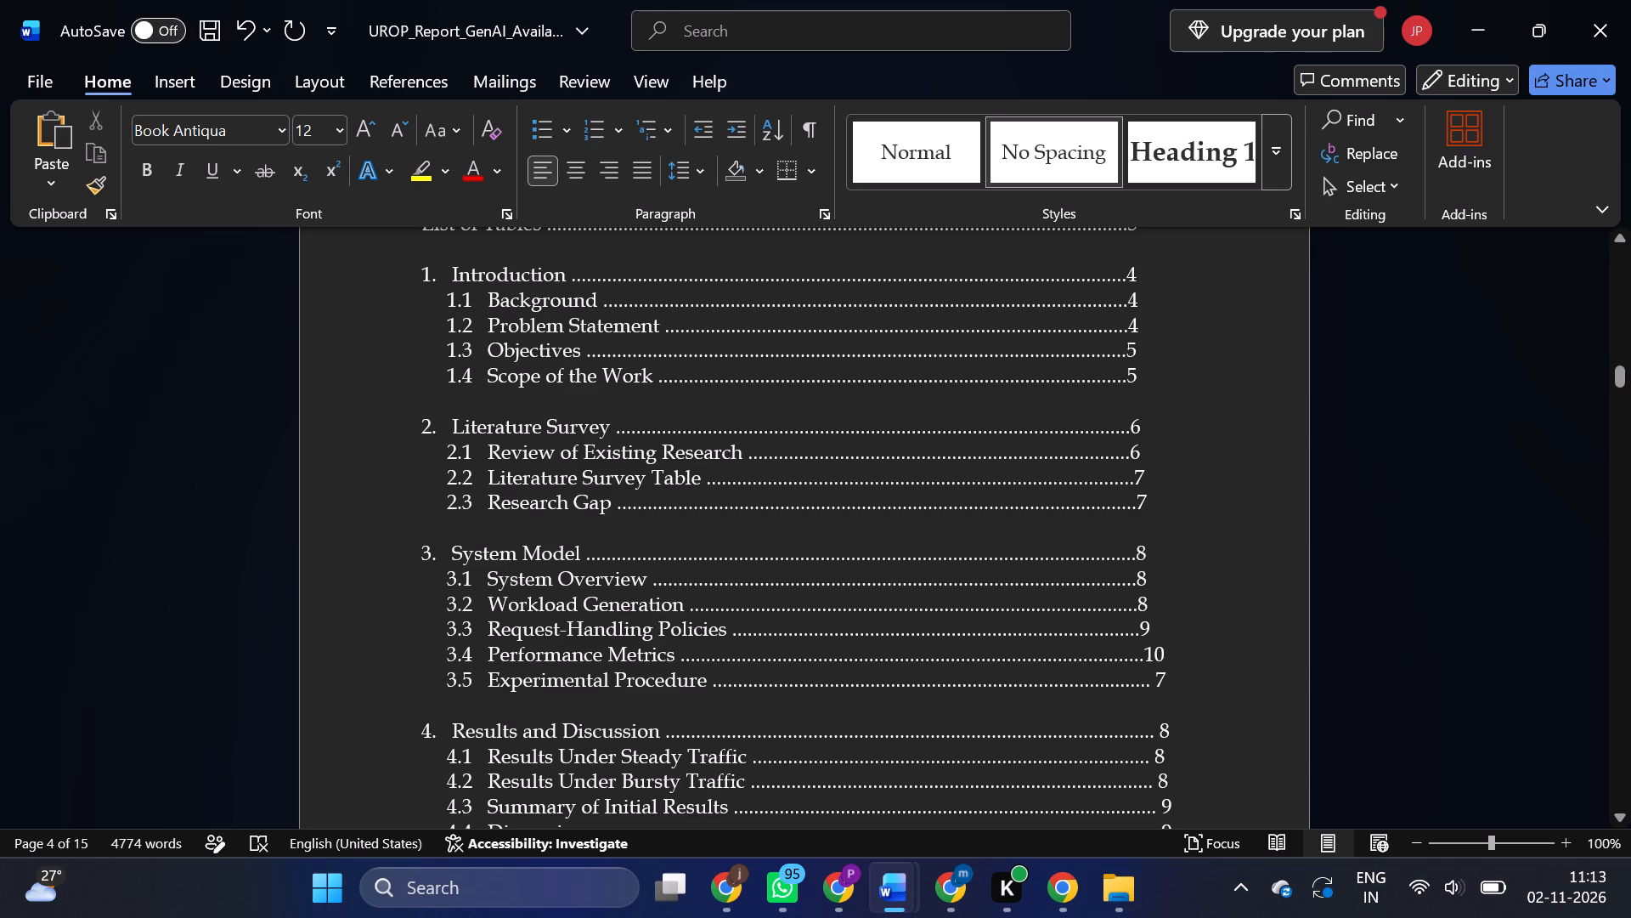
left_click(1143, 658)
key("Right")
key("BackSpace")
key("1")
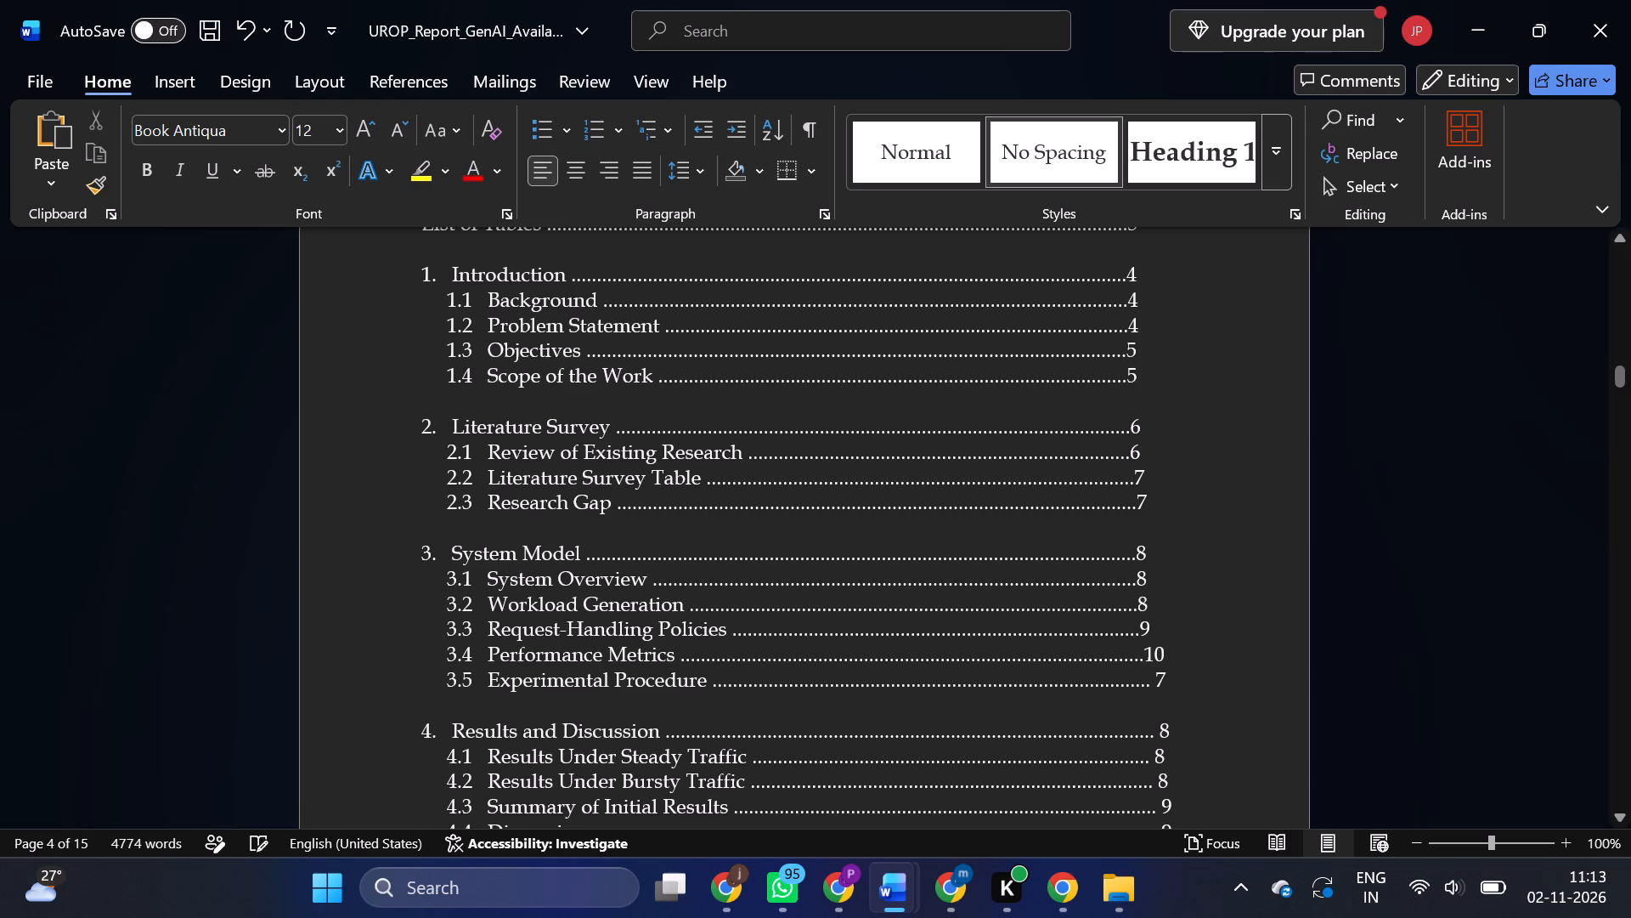
left_click(1143, 662)
key("BackSpace")
Set the Experimental Procedure page number to 10 and remove the space and two leader dots before it.
left_click(1154, 687)
key("BackSpace")
key("BackSpace")
key("Right")
key("BackSpace")
type("10")
key("Left")
key("Left")
key("BackSpace")
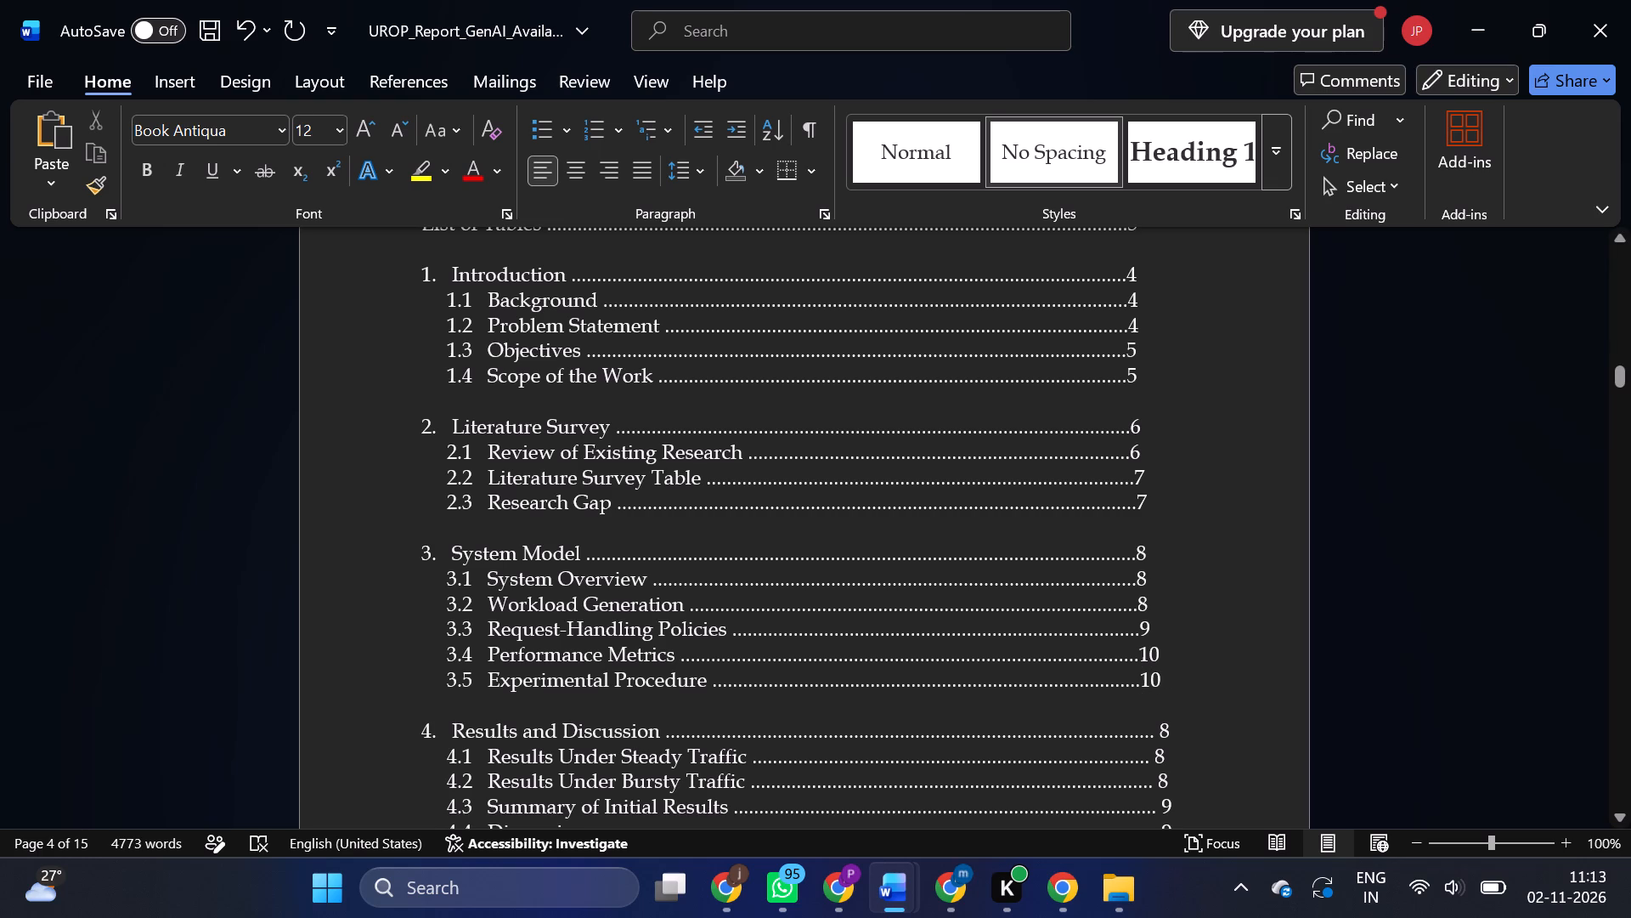
Shorten the dot leaders of Performance Metrics and Experimental Procedure by one dot each.
scroll(1152, 727, "up", 1)
scroll(1152, 727, "down", 1)
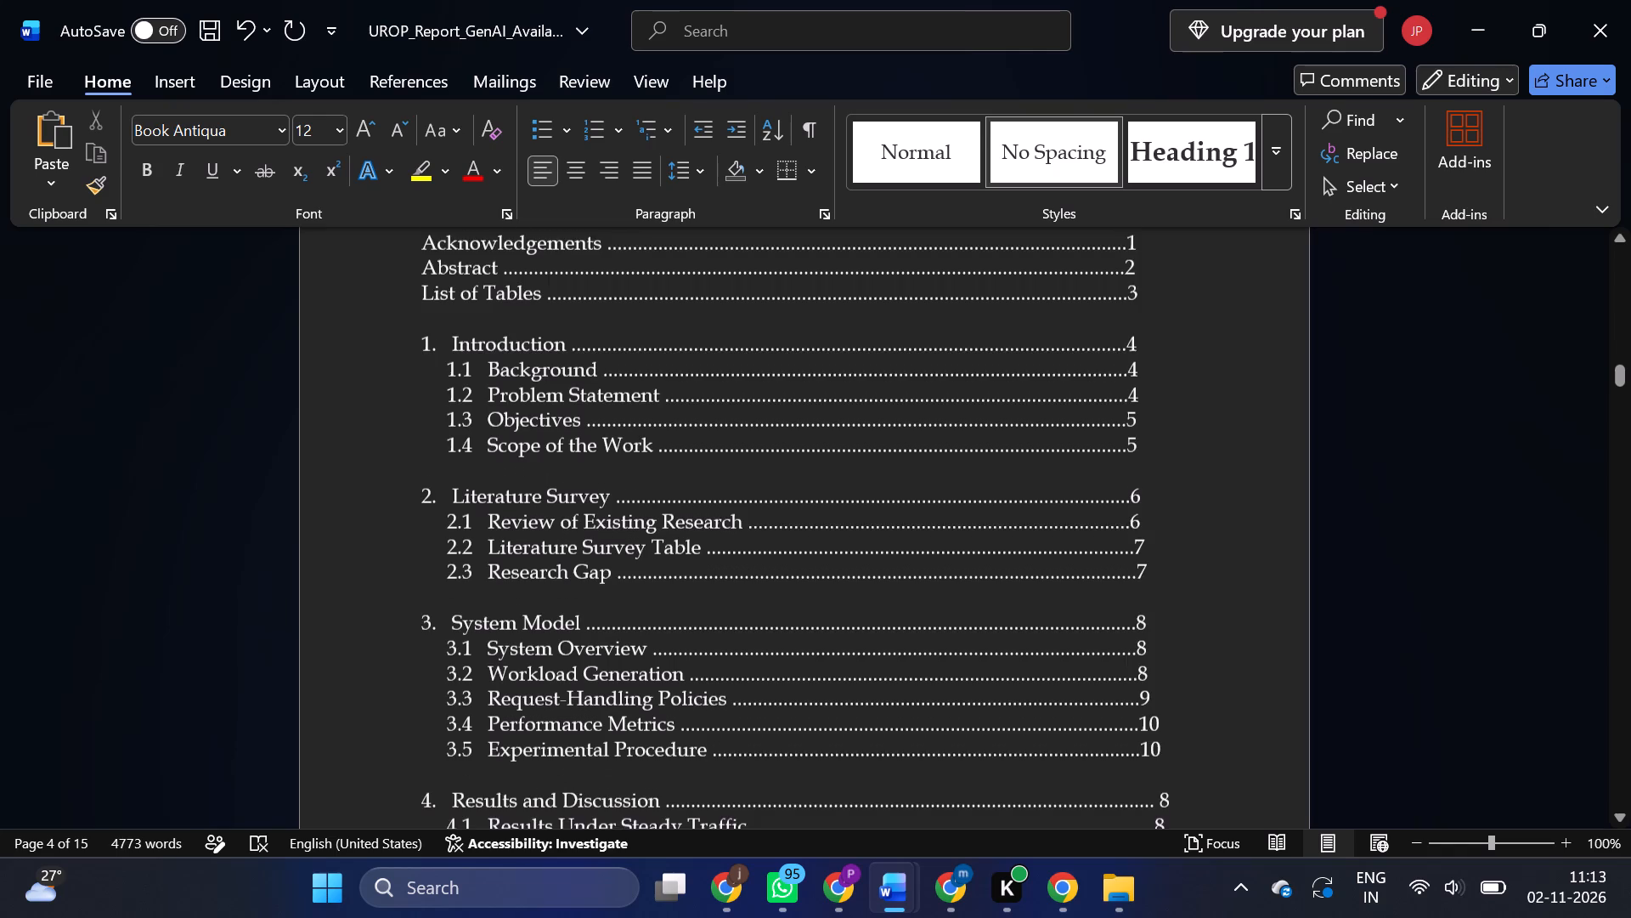
scroll(1152, 727, "down", 1)
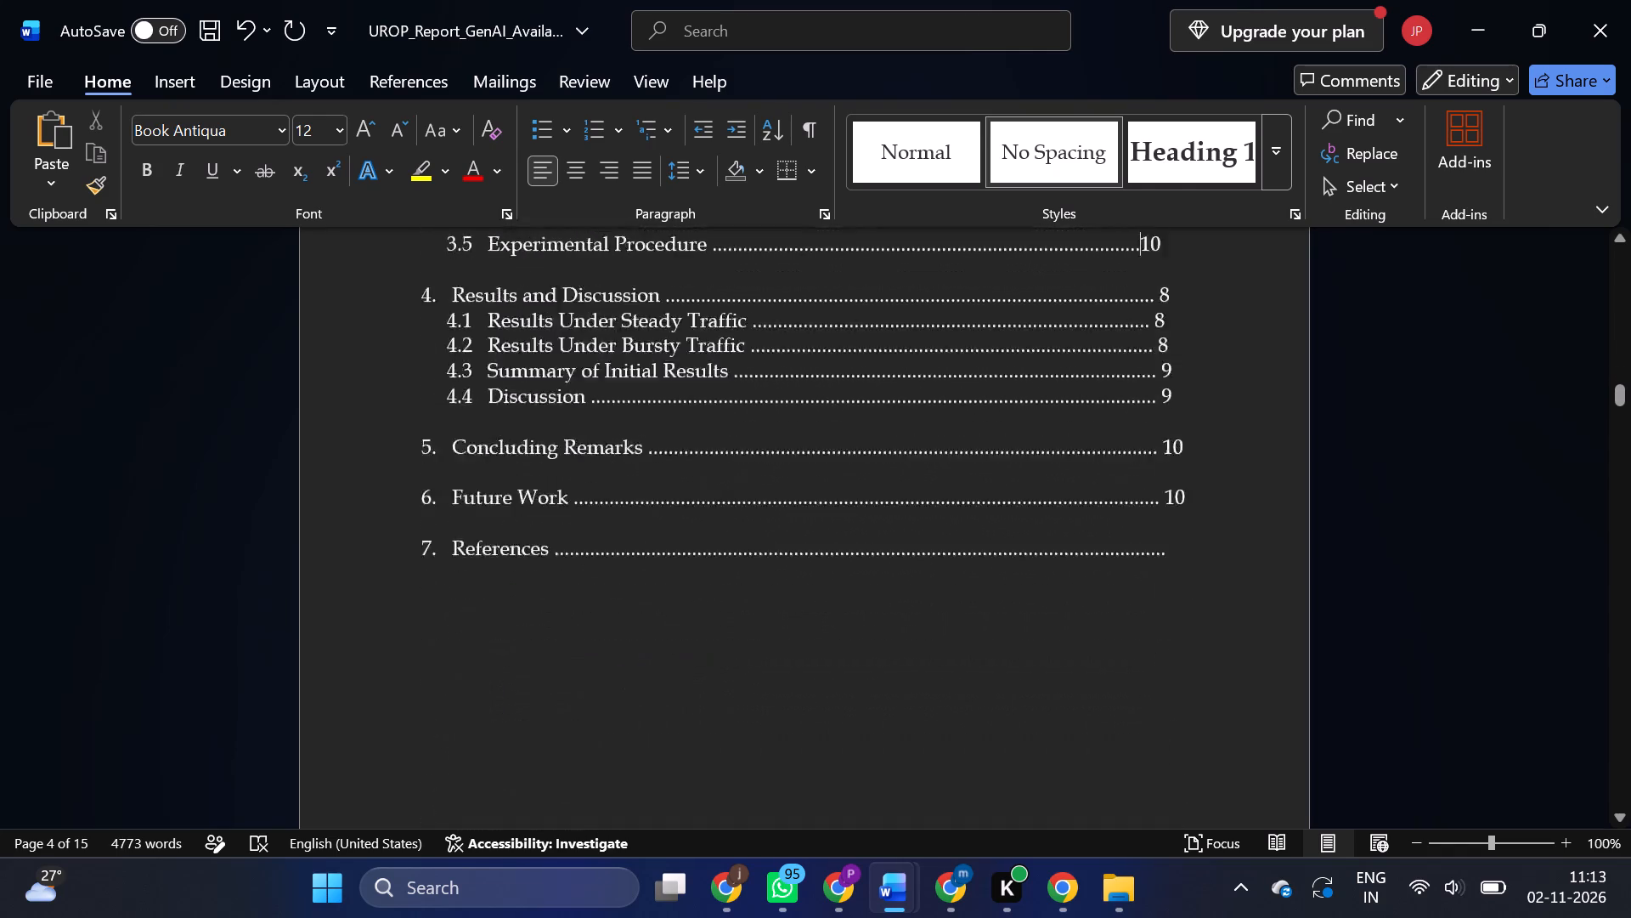
scroll(1152, 727, "down", 1)
scroll(1152, 727, "up", 2)
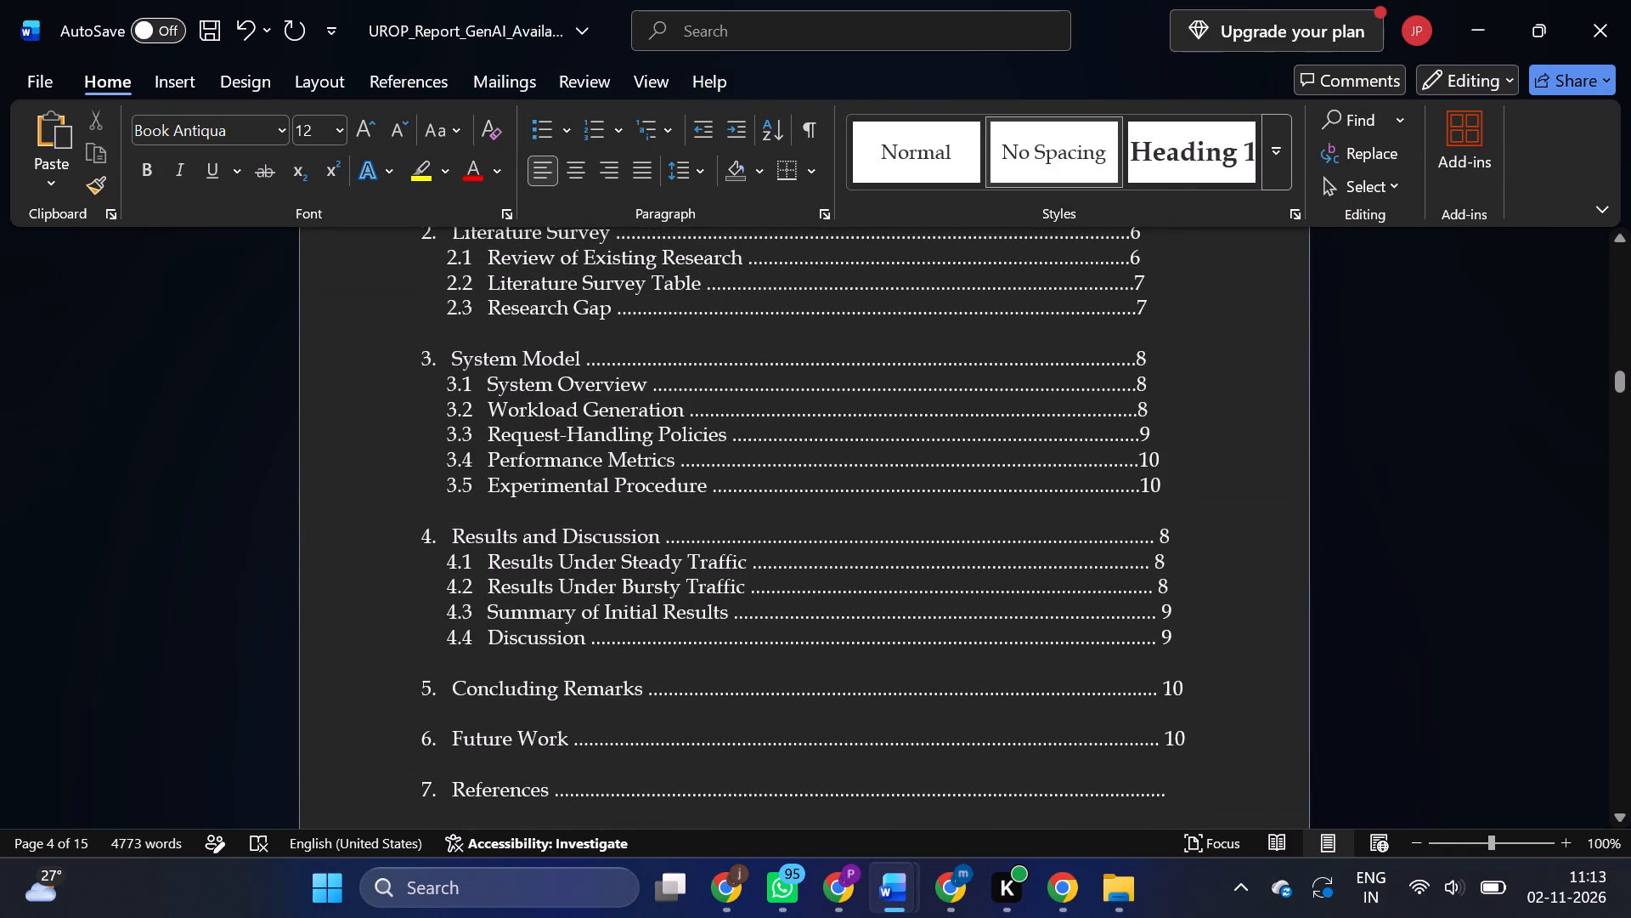
left_click(1139, 457)
key("BackSpace")
key("Down")
key("Right")
key("BackSpace")
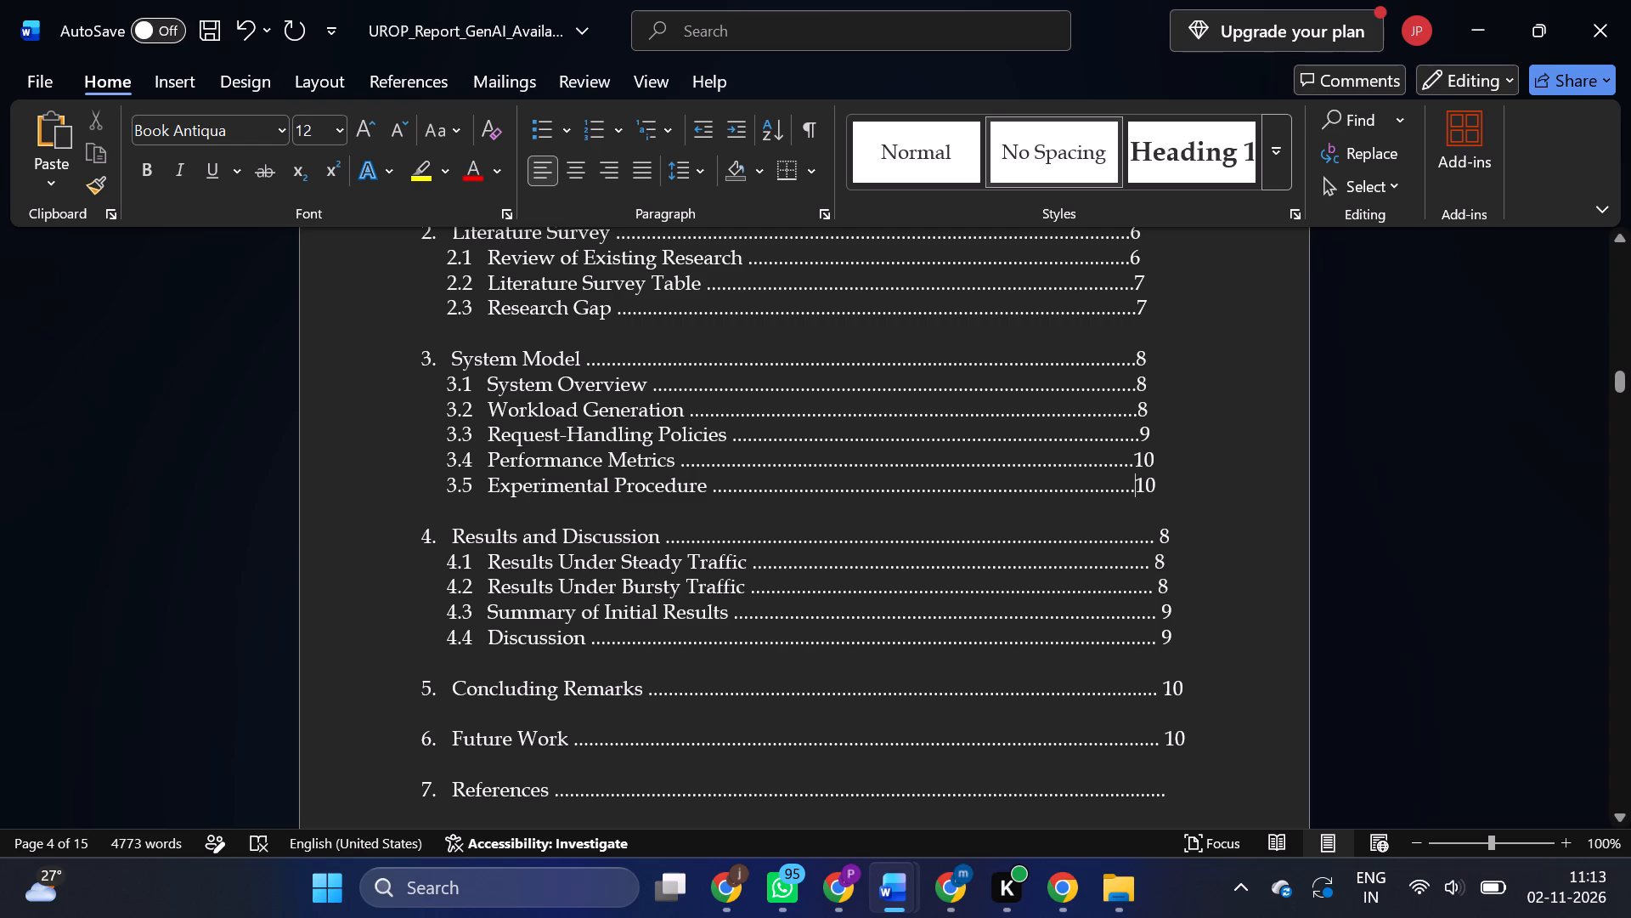
Check which printed pages sections 4 Results and Discussion through 7 References fall on, and return to the Table of Contents.
scroll(1148, 695, "down", 1)
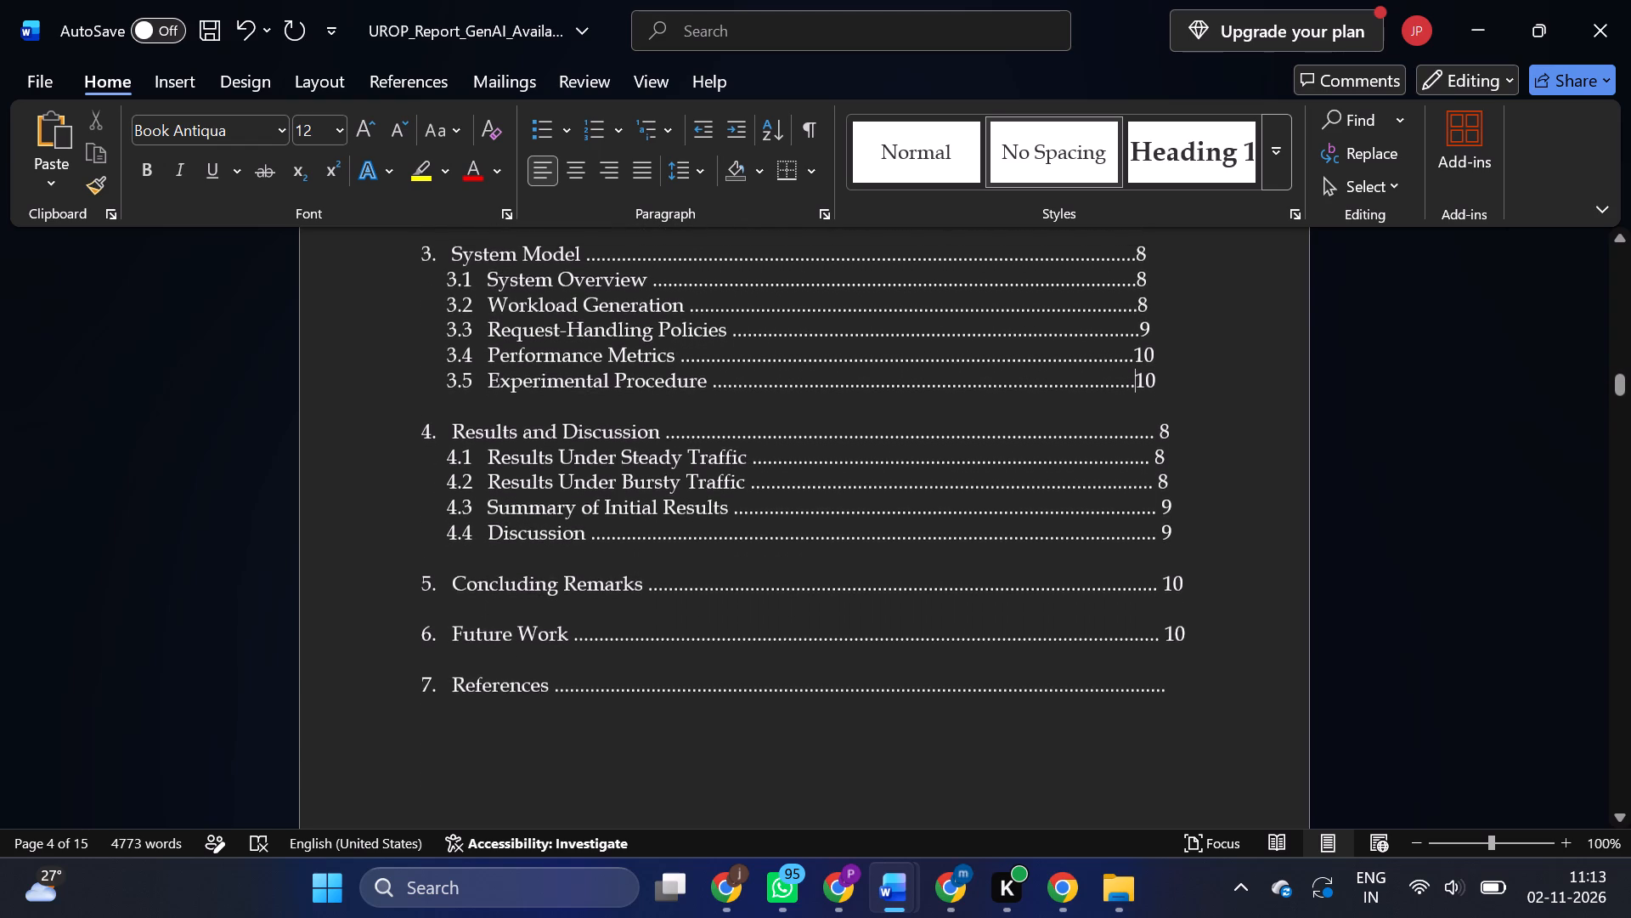
scroll(1148, 695, "down", 9)
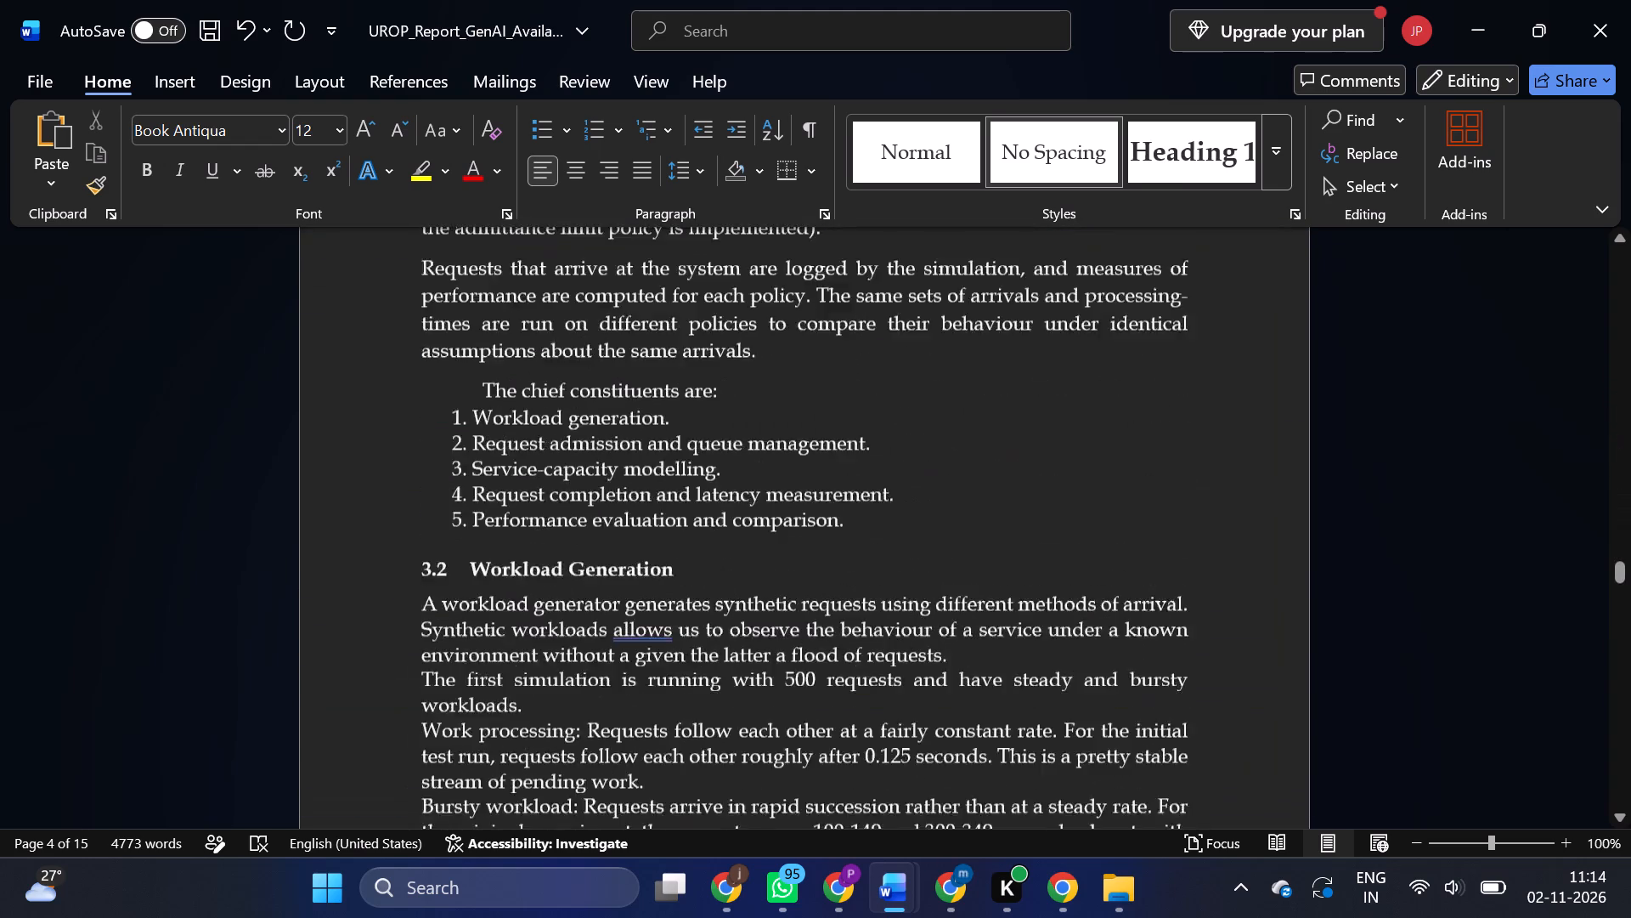
scroll(1148, 695, "down", 2)
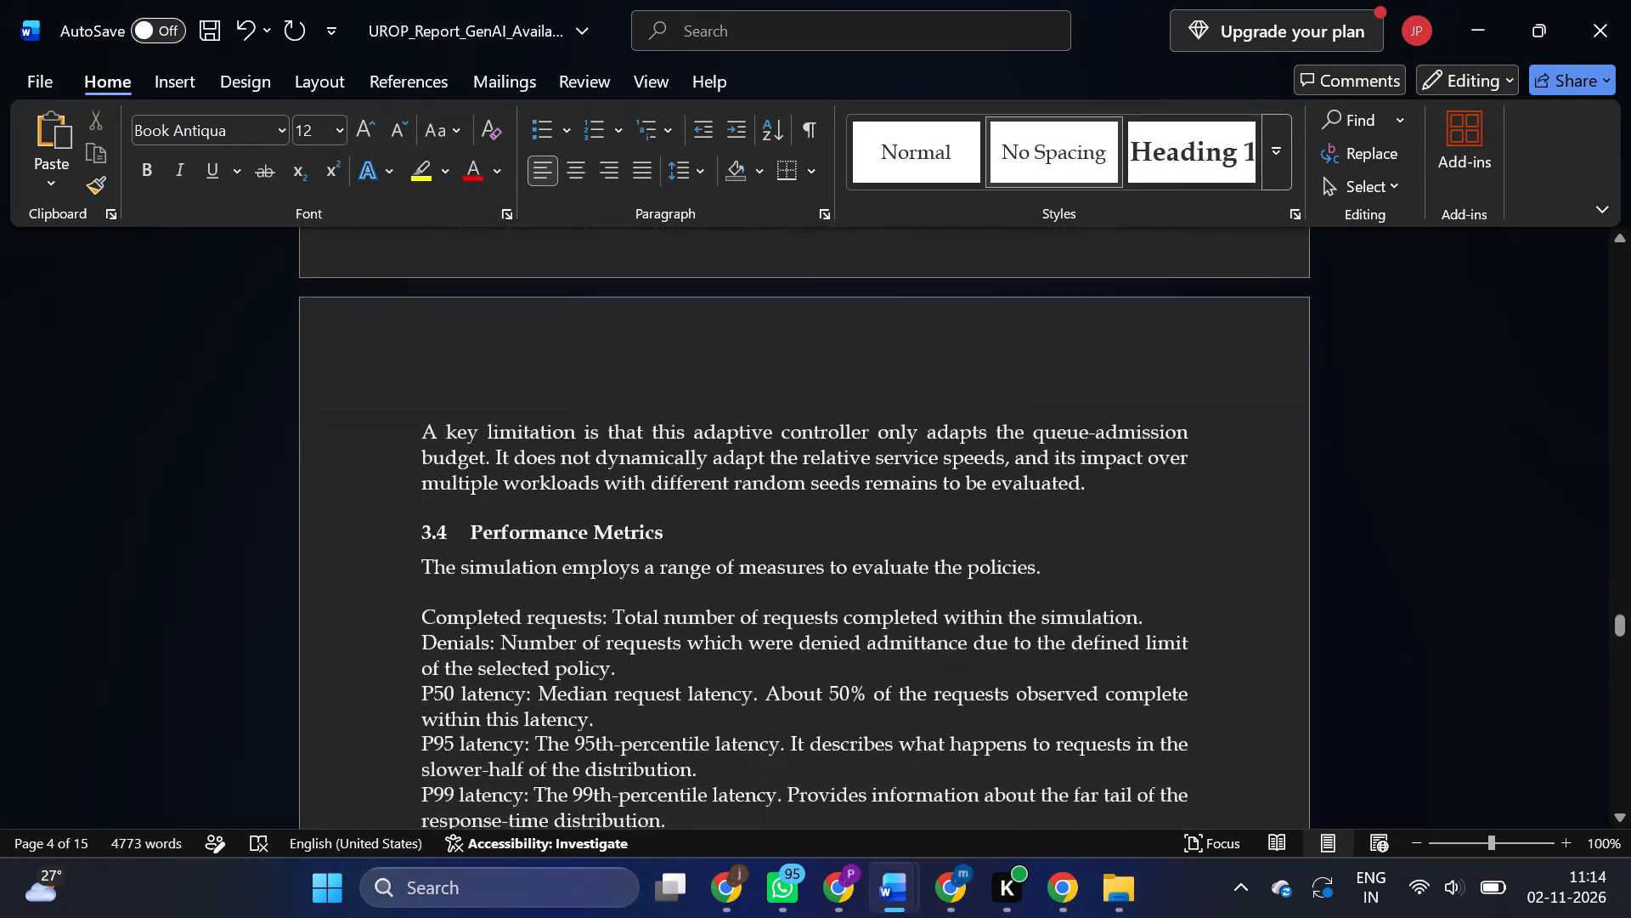
scroll(1148, 695, "down", 3)
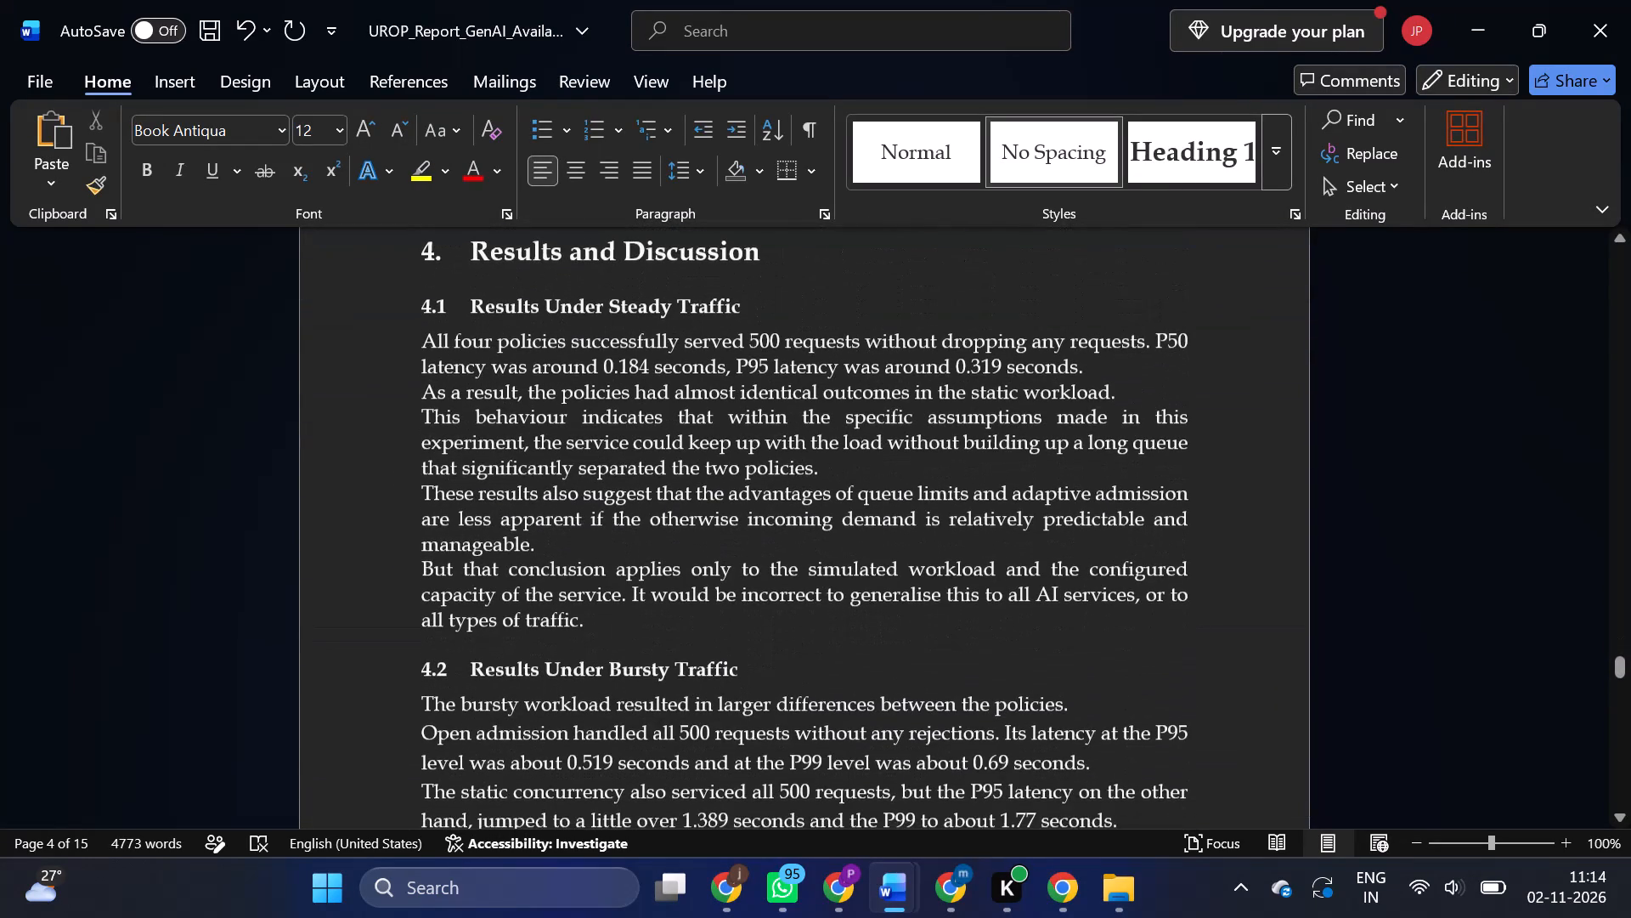
scroll(1148, 695, "down", 2)
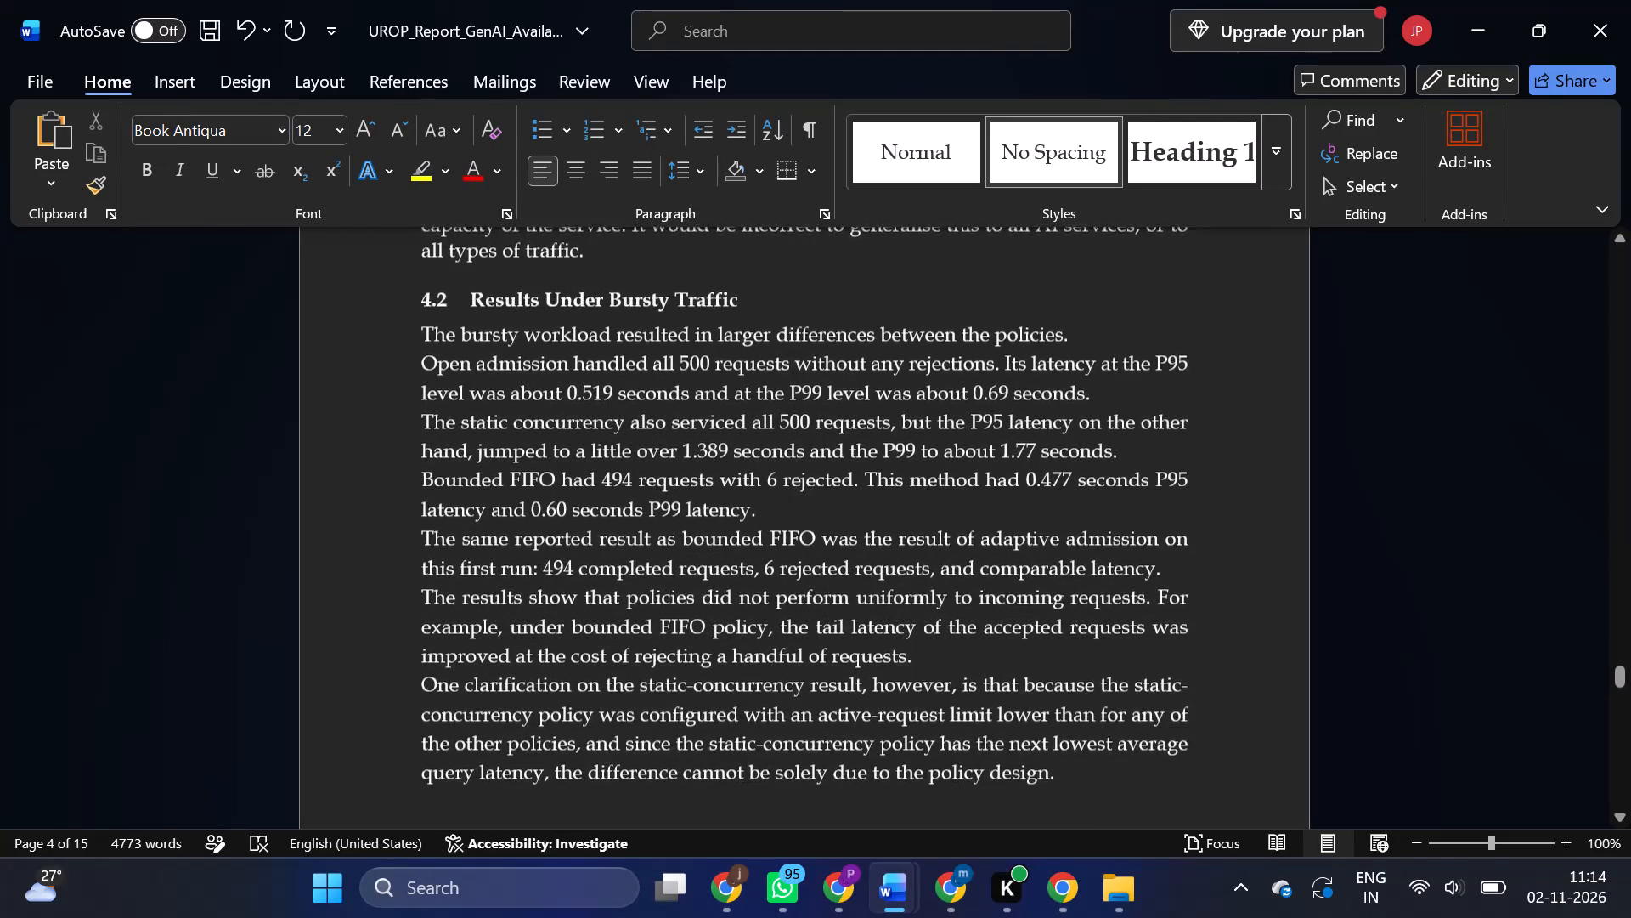
scroll(1148, 695, "down", 4)
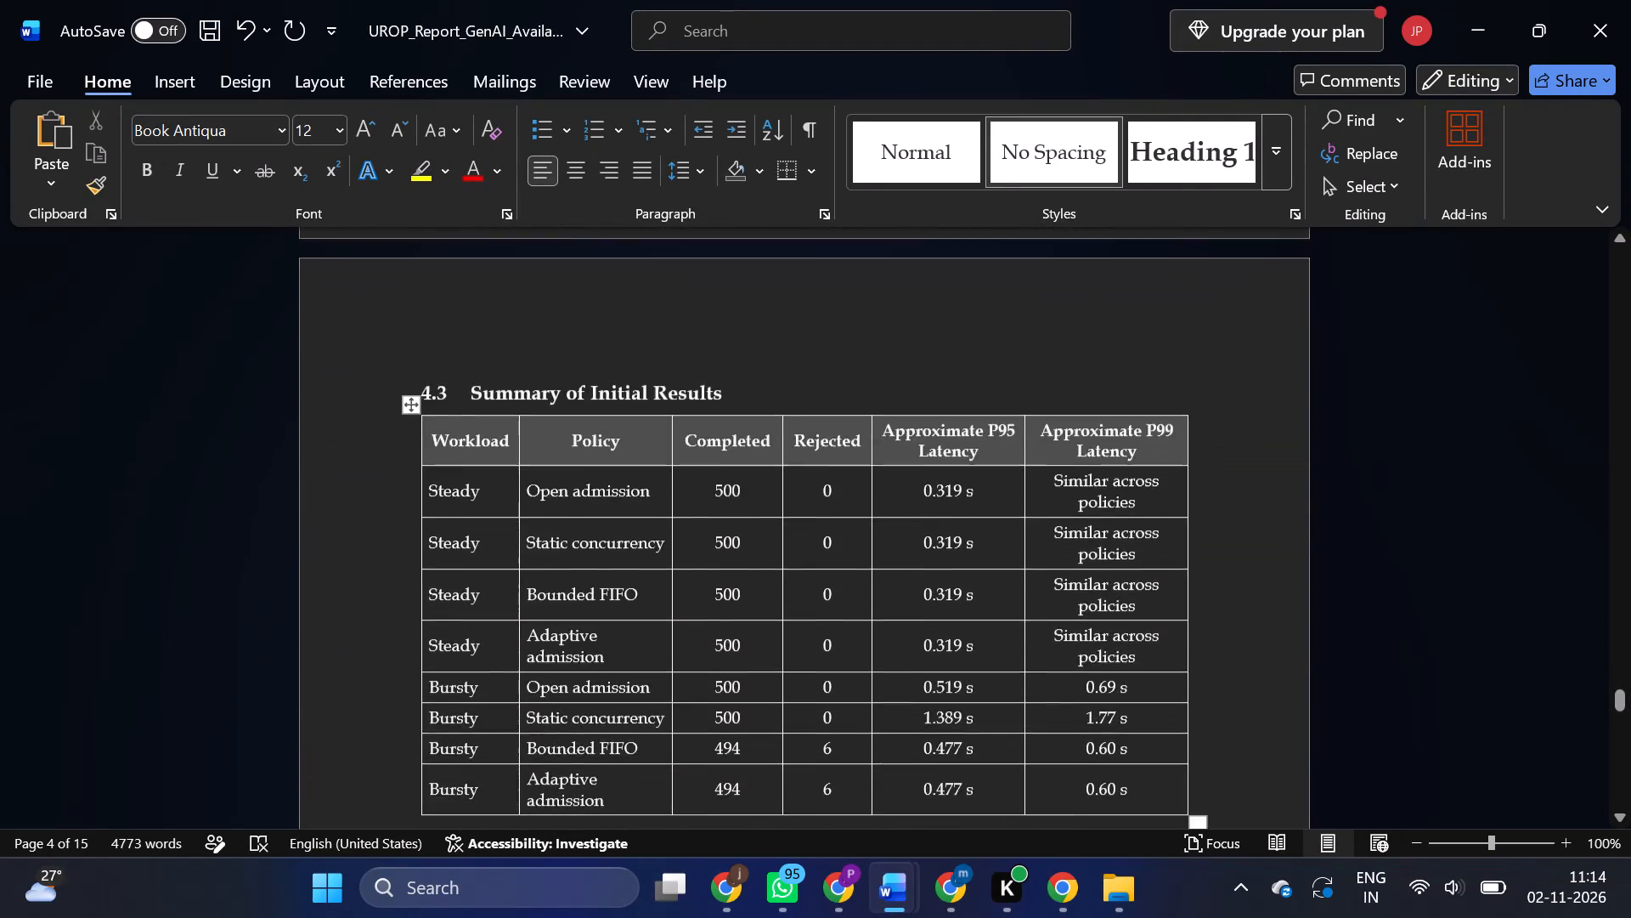
scroll(1148, 695, "down", 2)
scroll(1148, 695, "up", 1)
scroll(1148, 695, "down", 1)
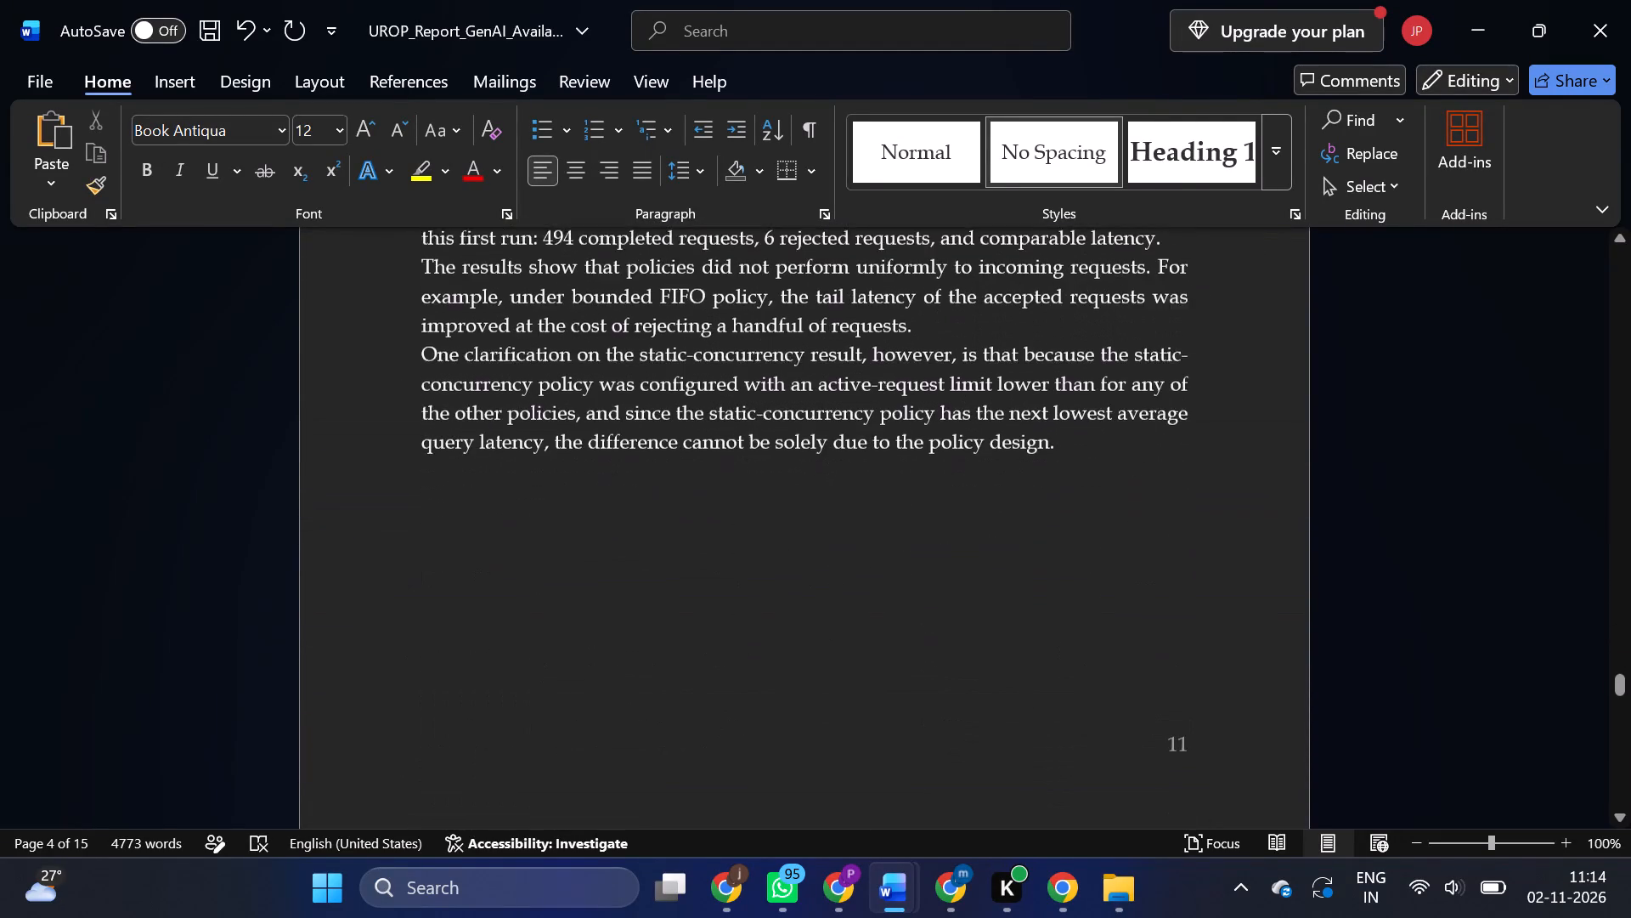
scroll(1148, 695, "down", 2)
scroll(1148, 695, "up", 1)
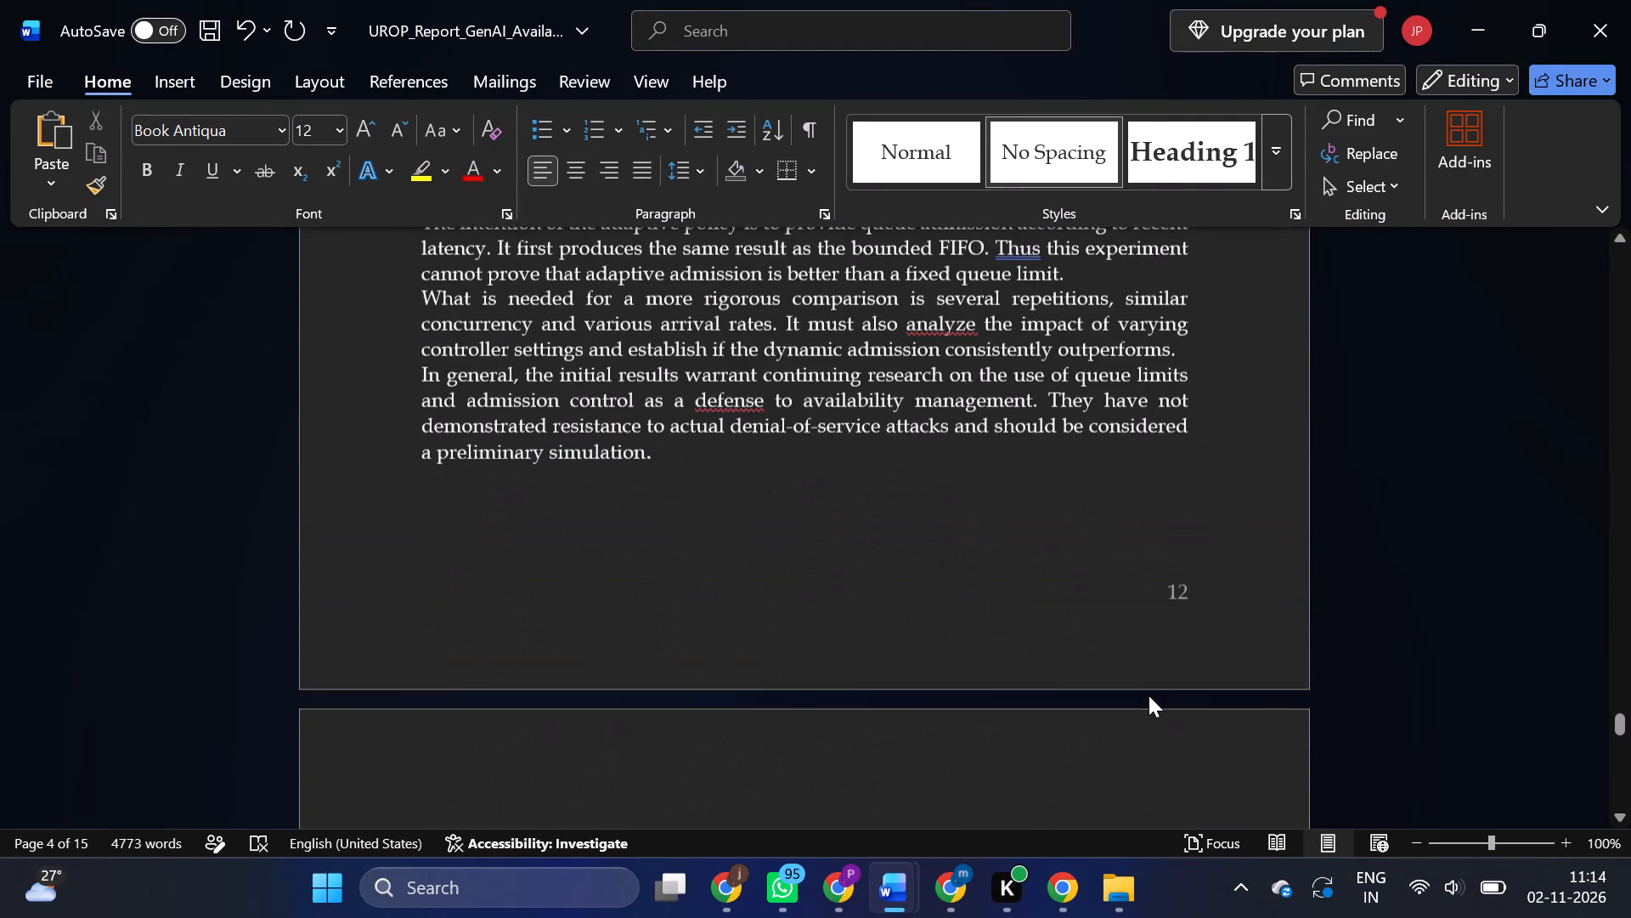
scroll(1148, 695, "up", 1)
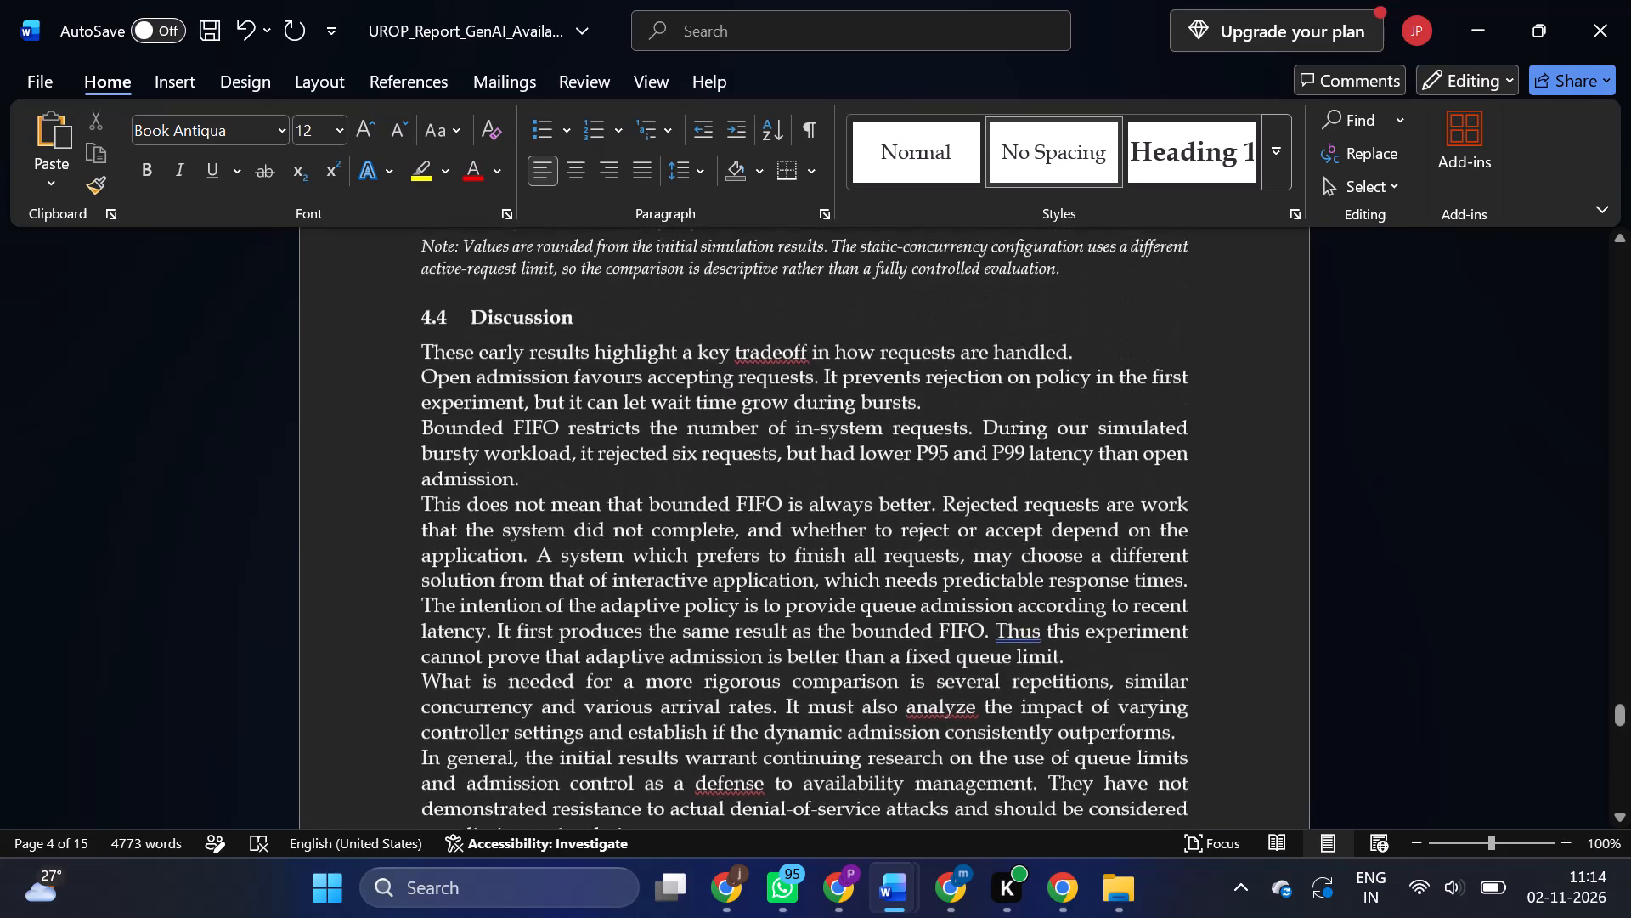
scroll(1148, 695, "up", 2)
scroll(1148, 695, "down", 2)
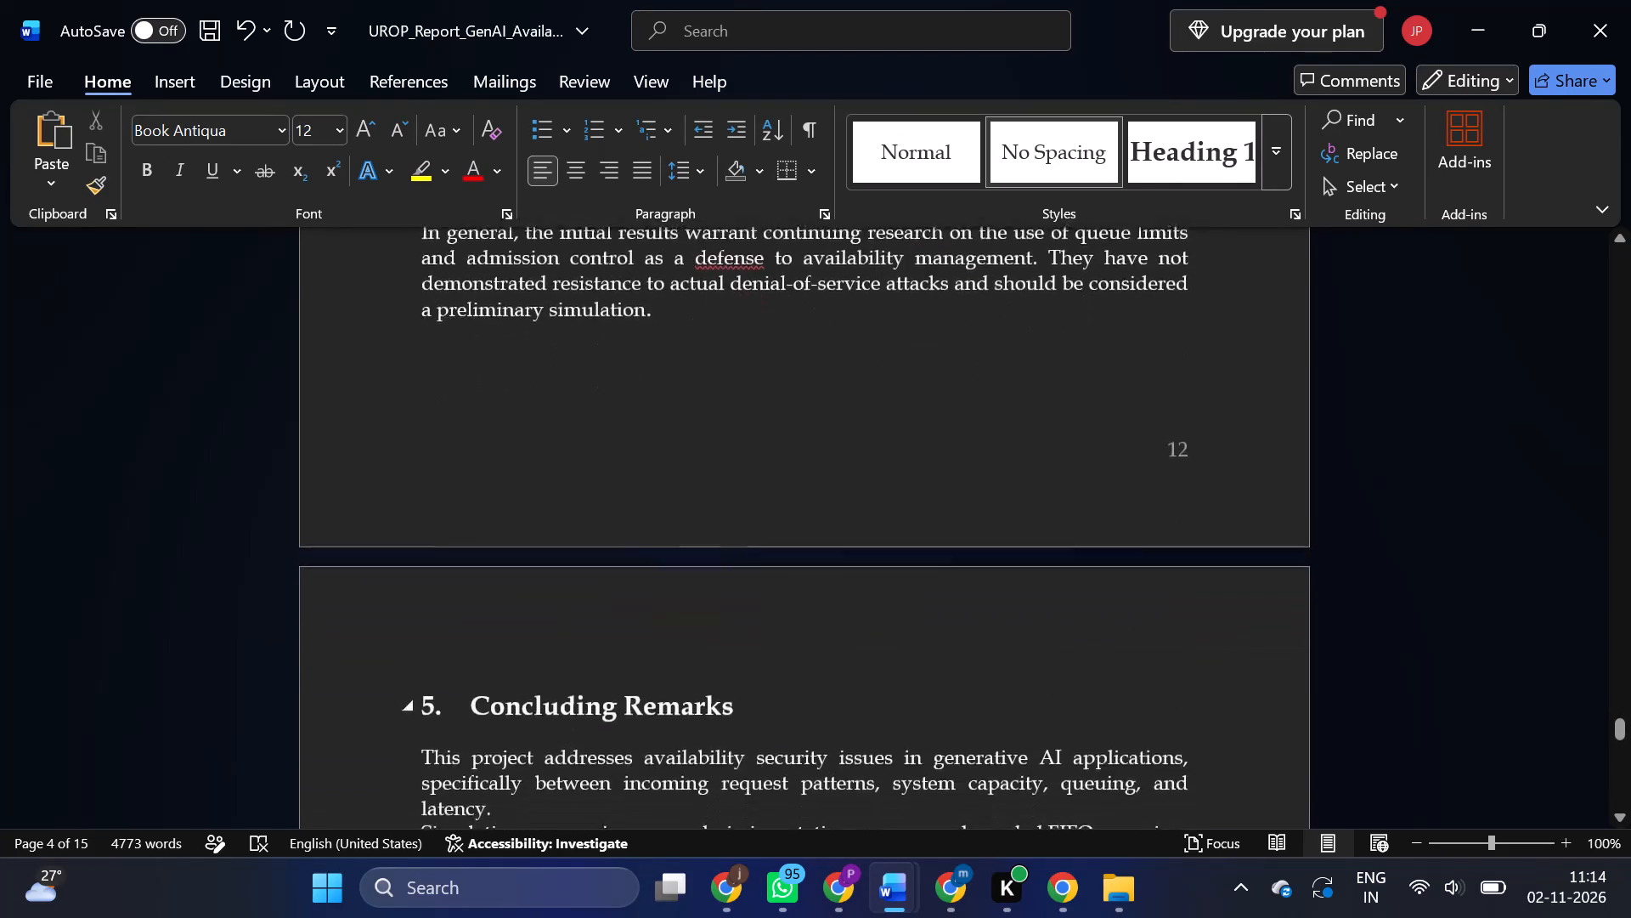
scroll(1148, 695, "down", 3)
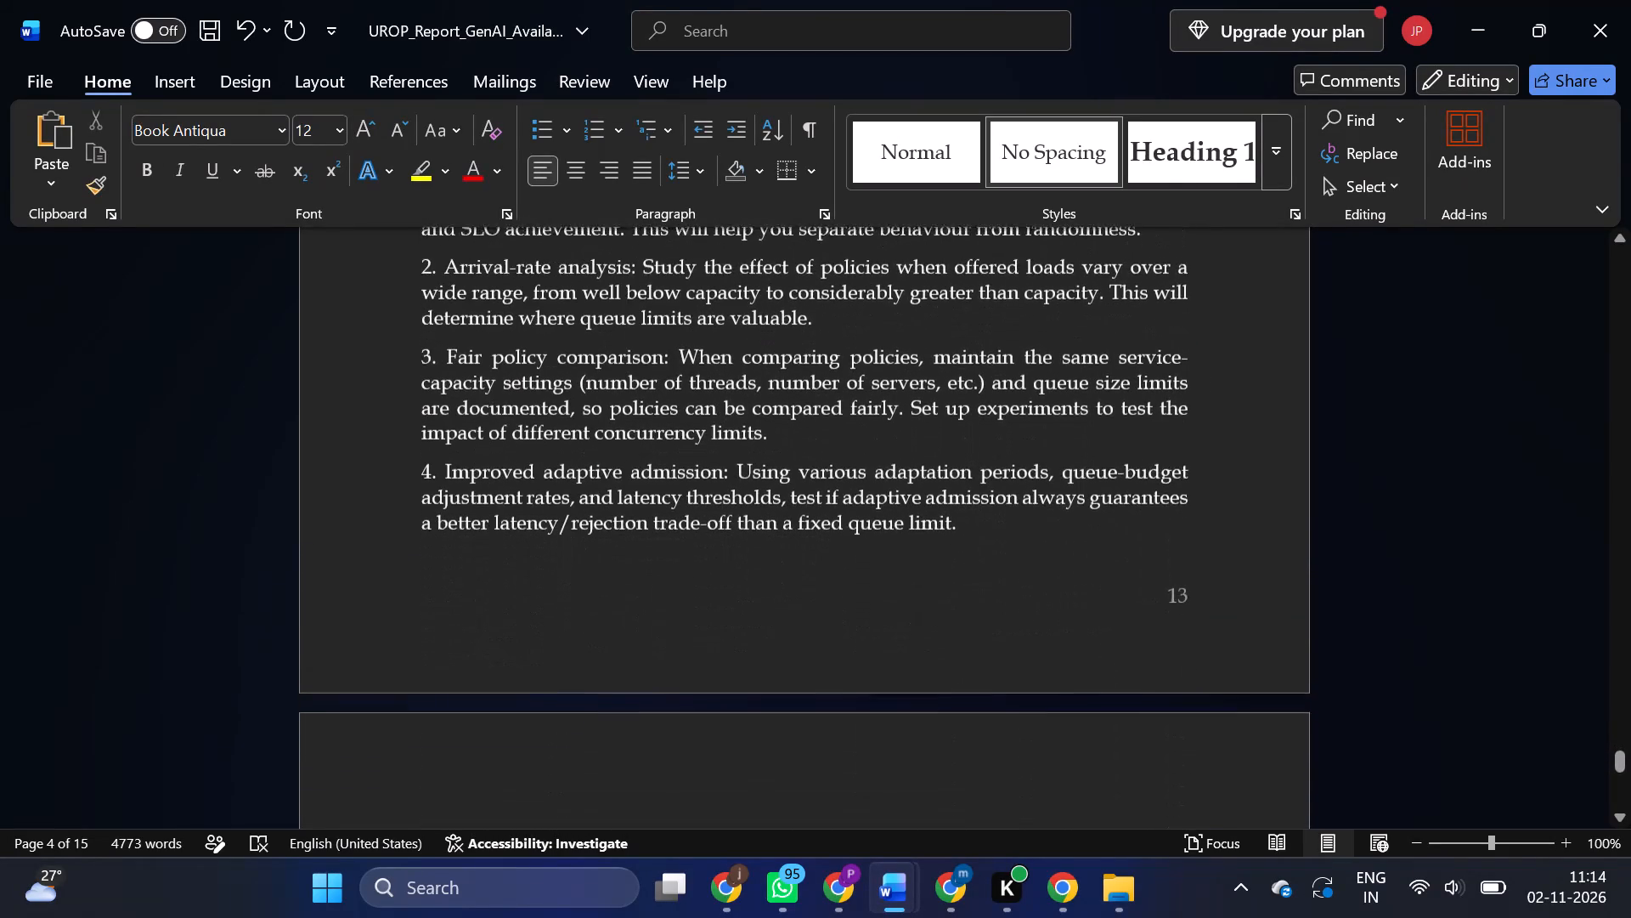
scroll(1148, 695, "down", 3)
scroll(1148, 695, "up", 5)
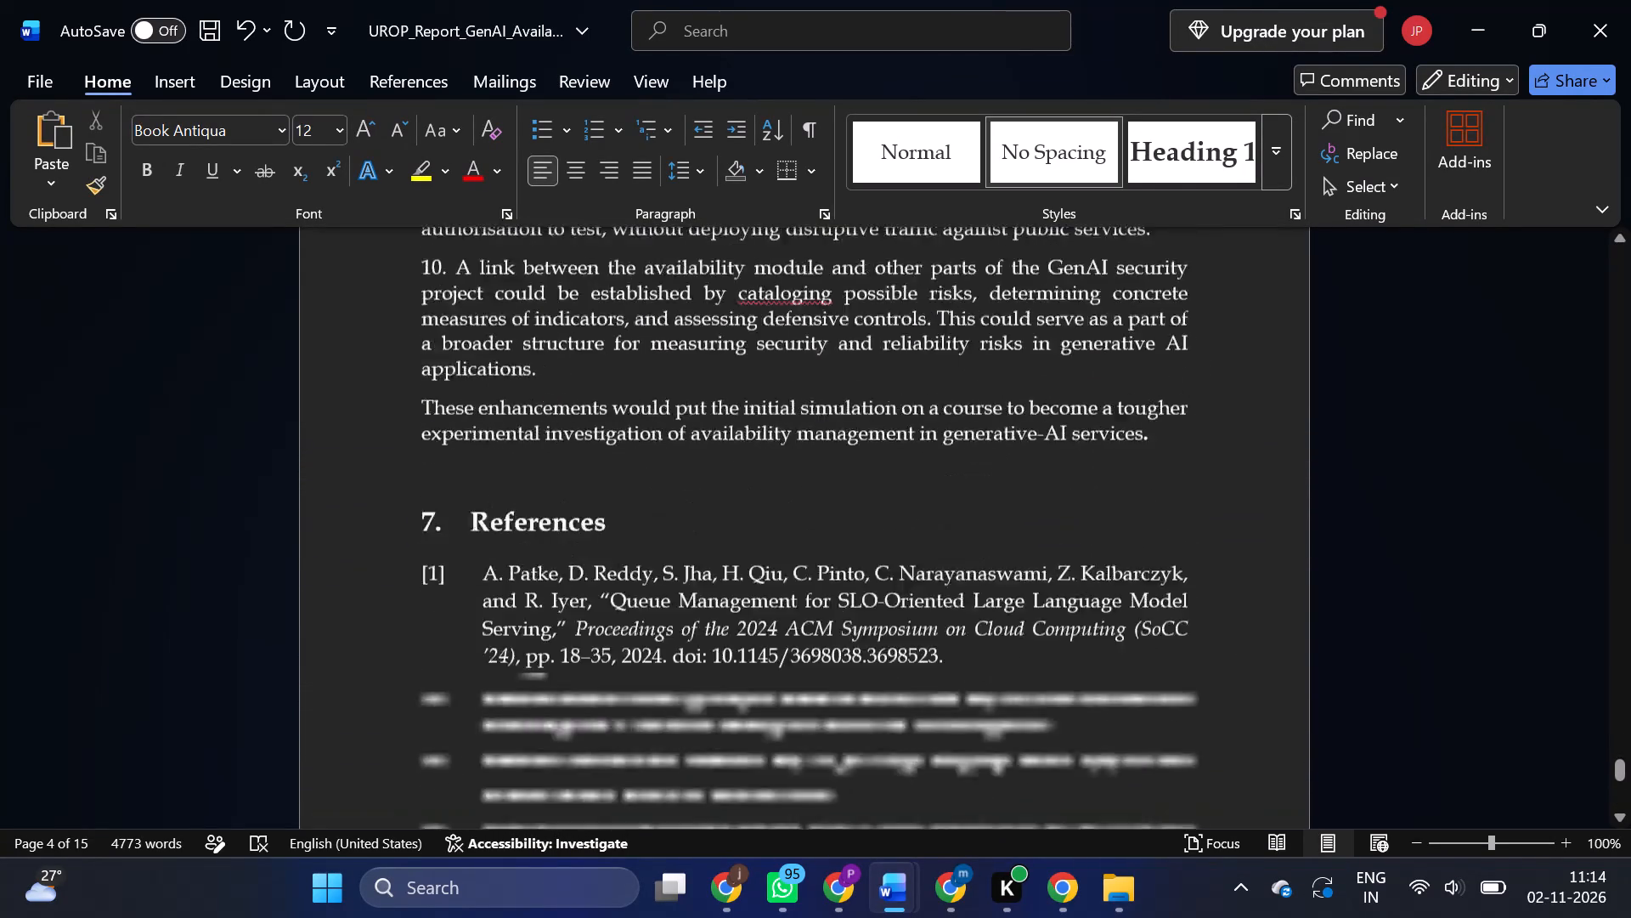
scroll(1148, 695, "up", 5)
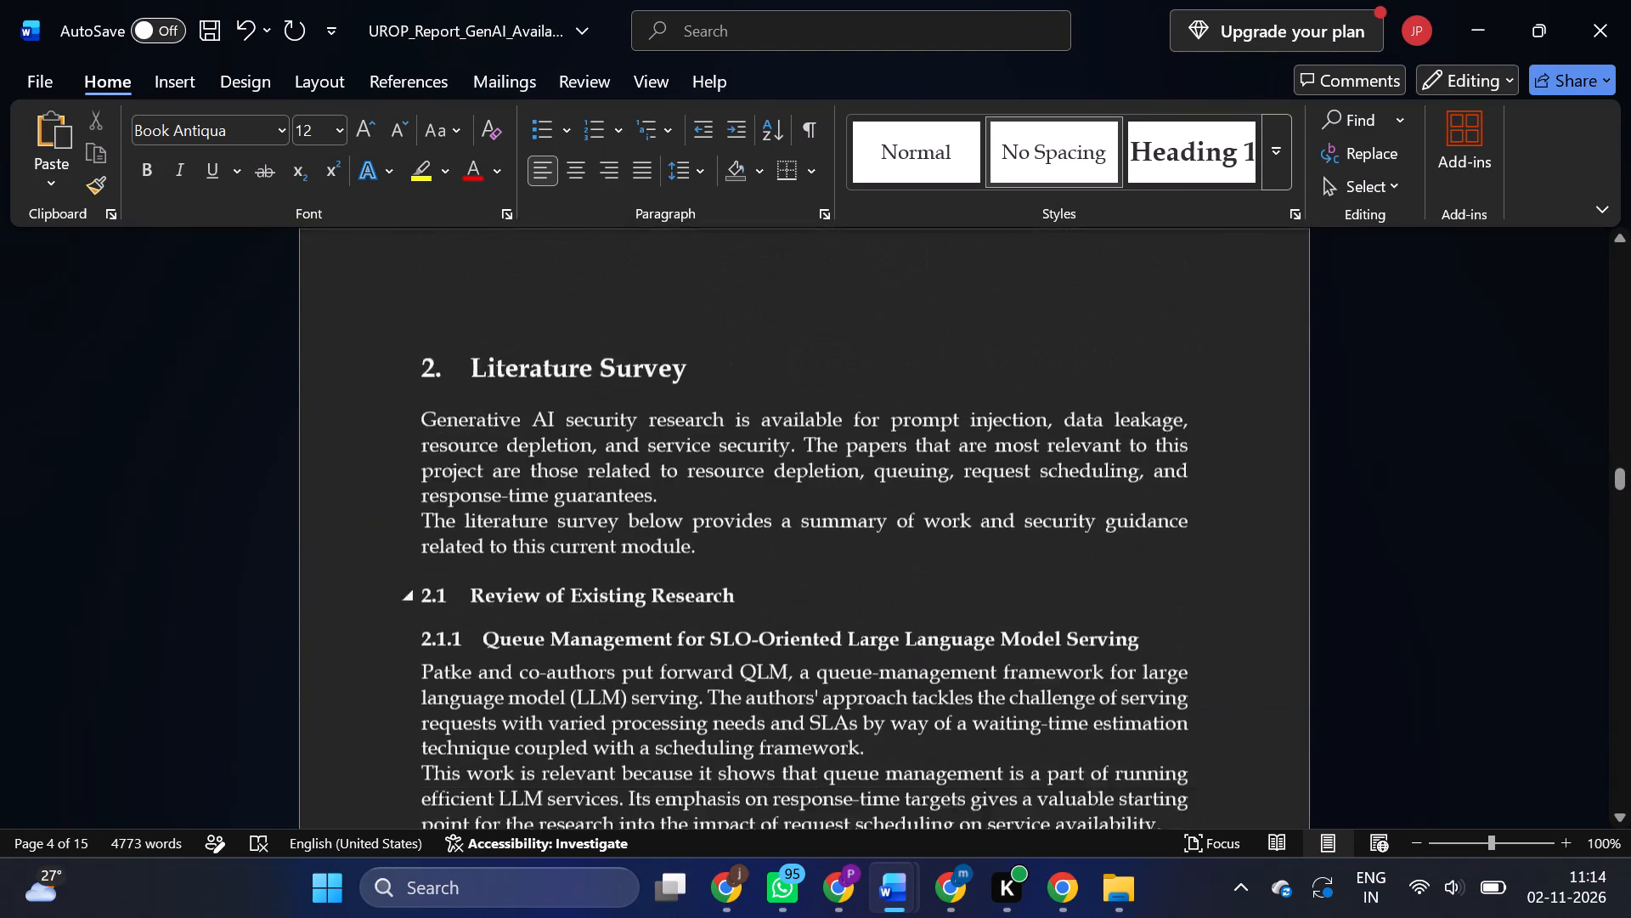
scroll(1148, 695, "up", 7)
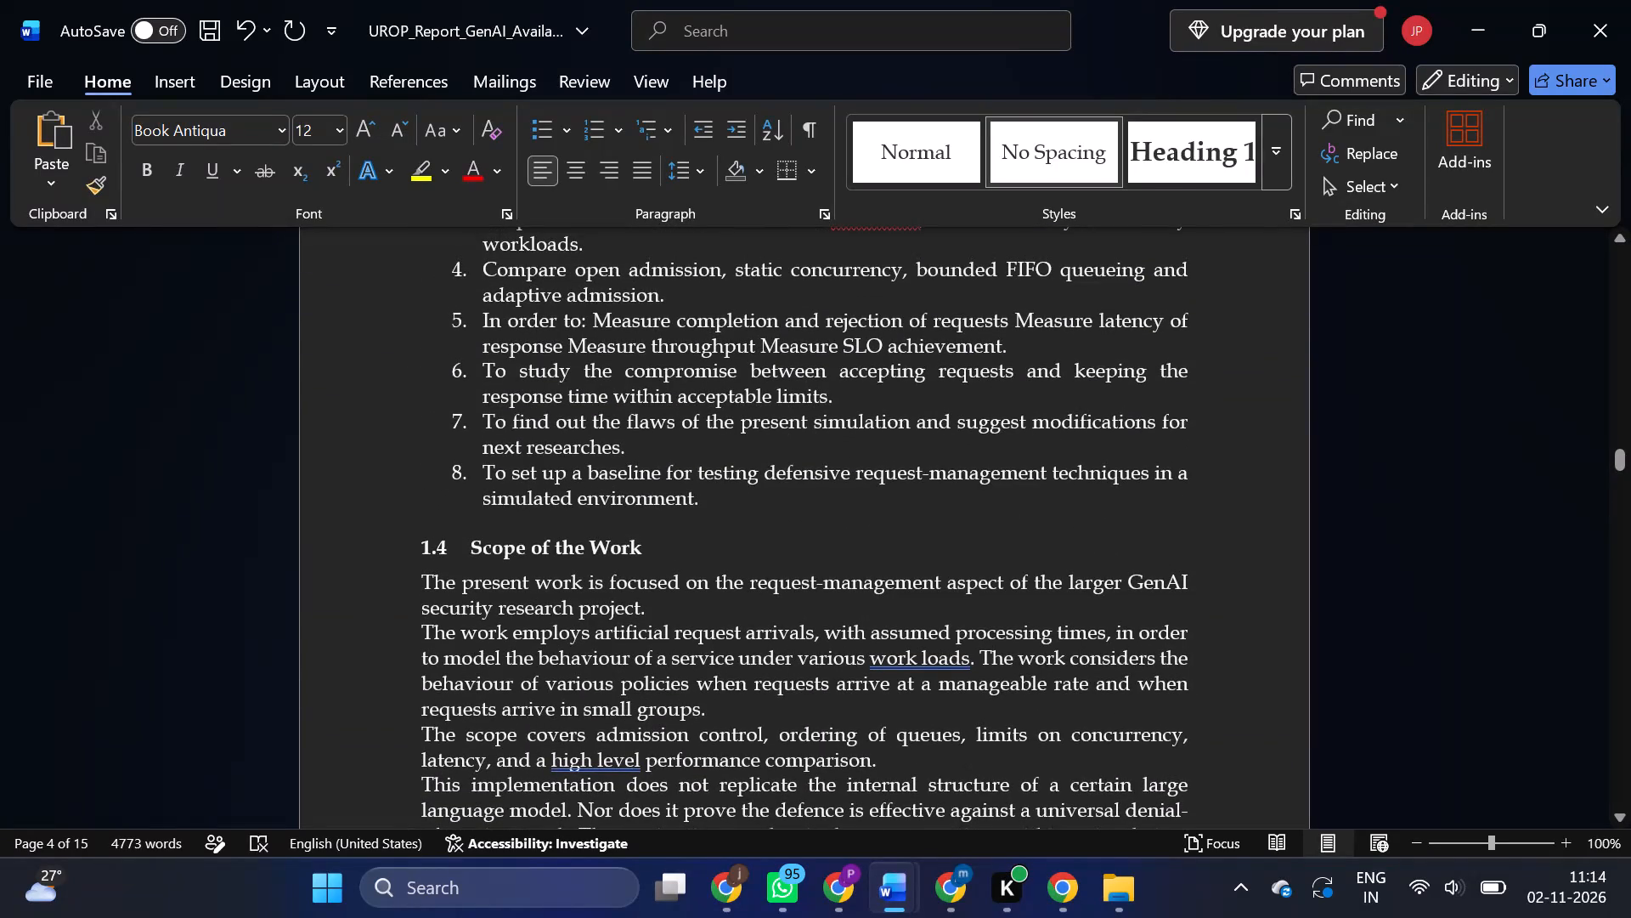
scroll(1148, 695, "up", 3)
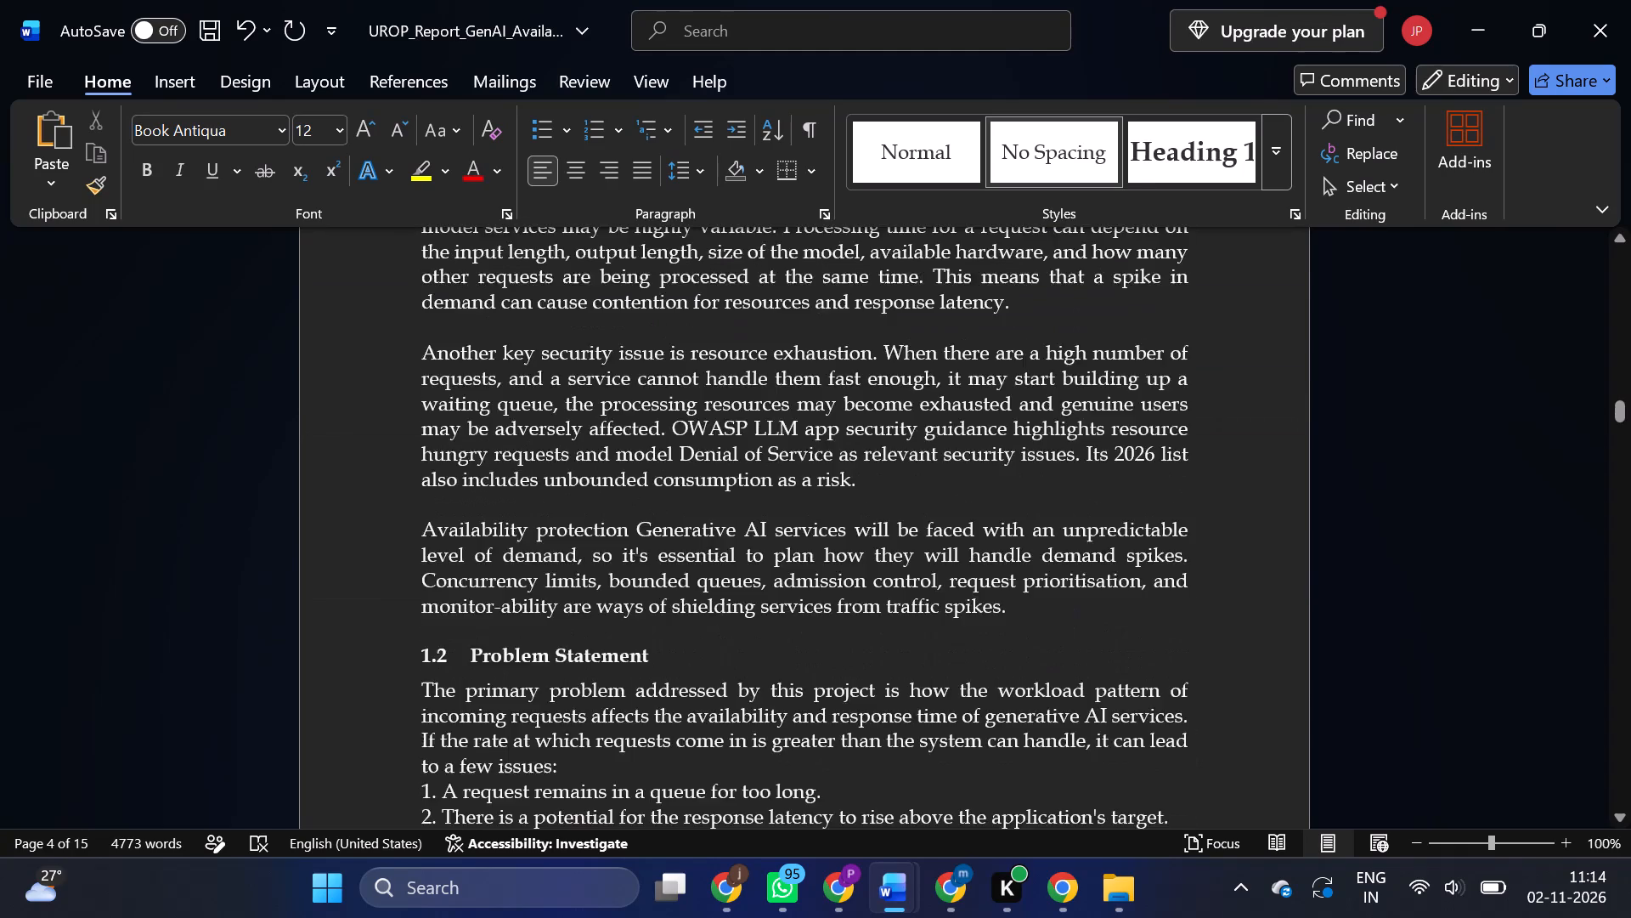
scroll(1148, 695, "up", 2)
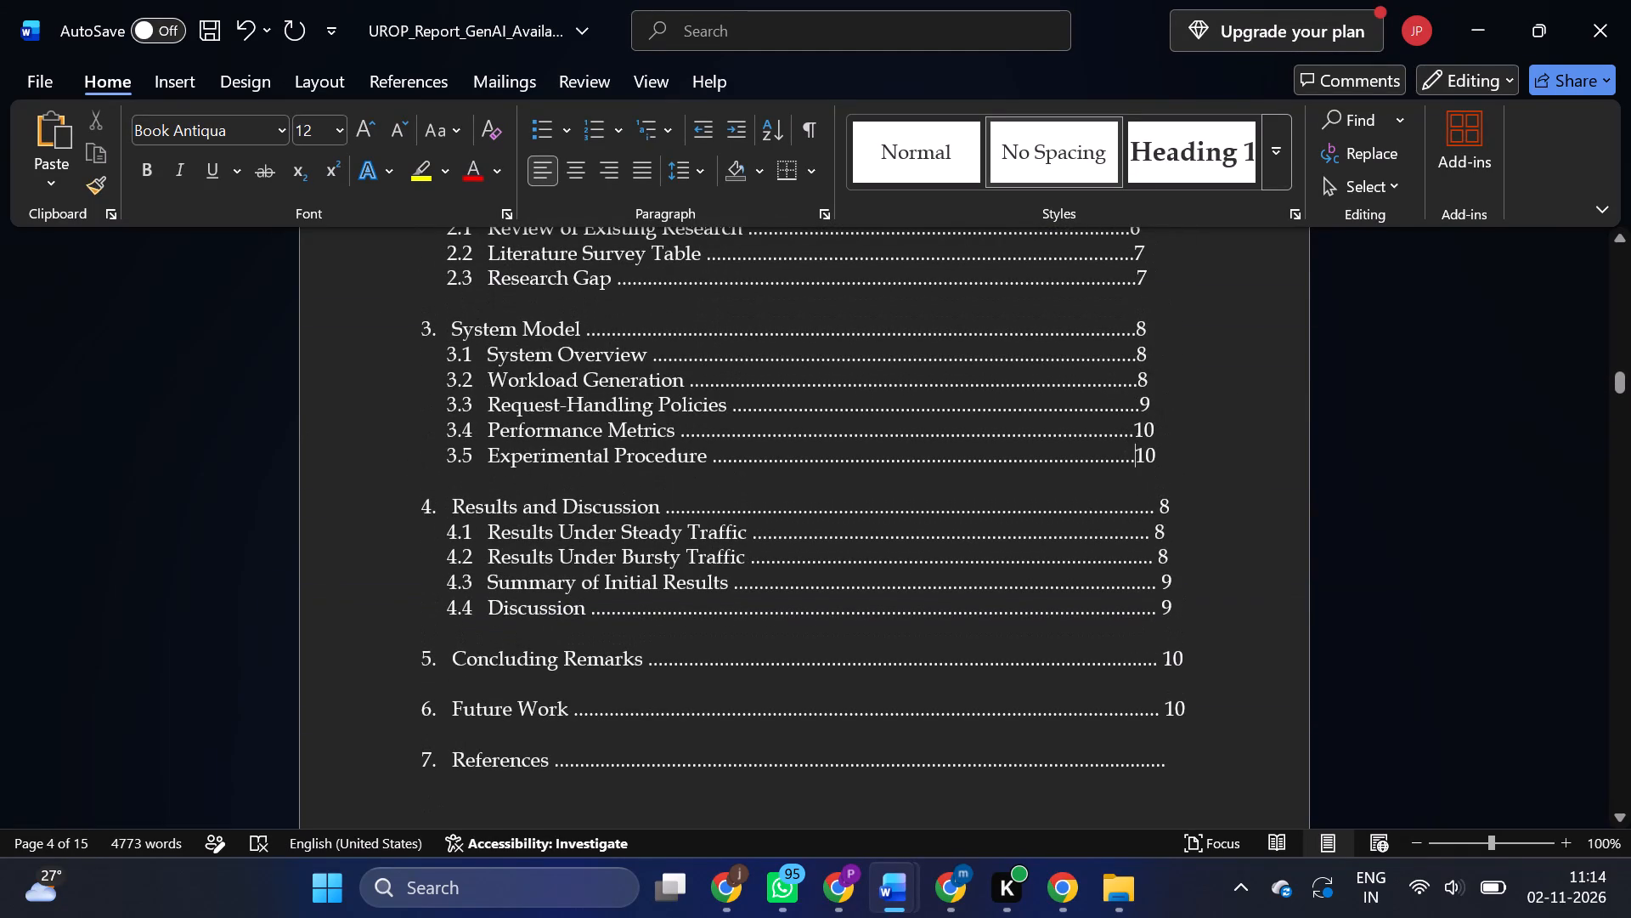
Set the Results and Discussion page number to 11 and remove the space and three leader dots before it.
left_click(1184, 507)
key("BackSpace")
key("BackSpace")
key("BackSpace")
key("BackSpace")
type("11")
key("Left")
key("Left")
key("BackSpace")
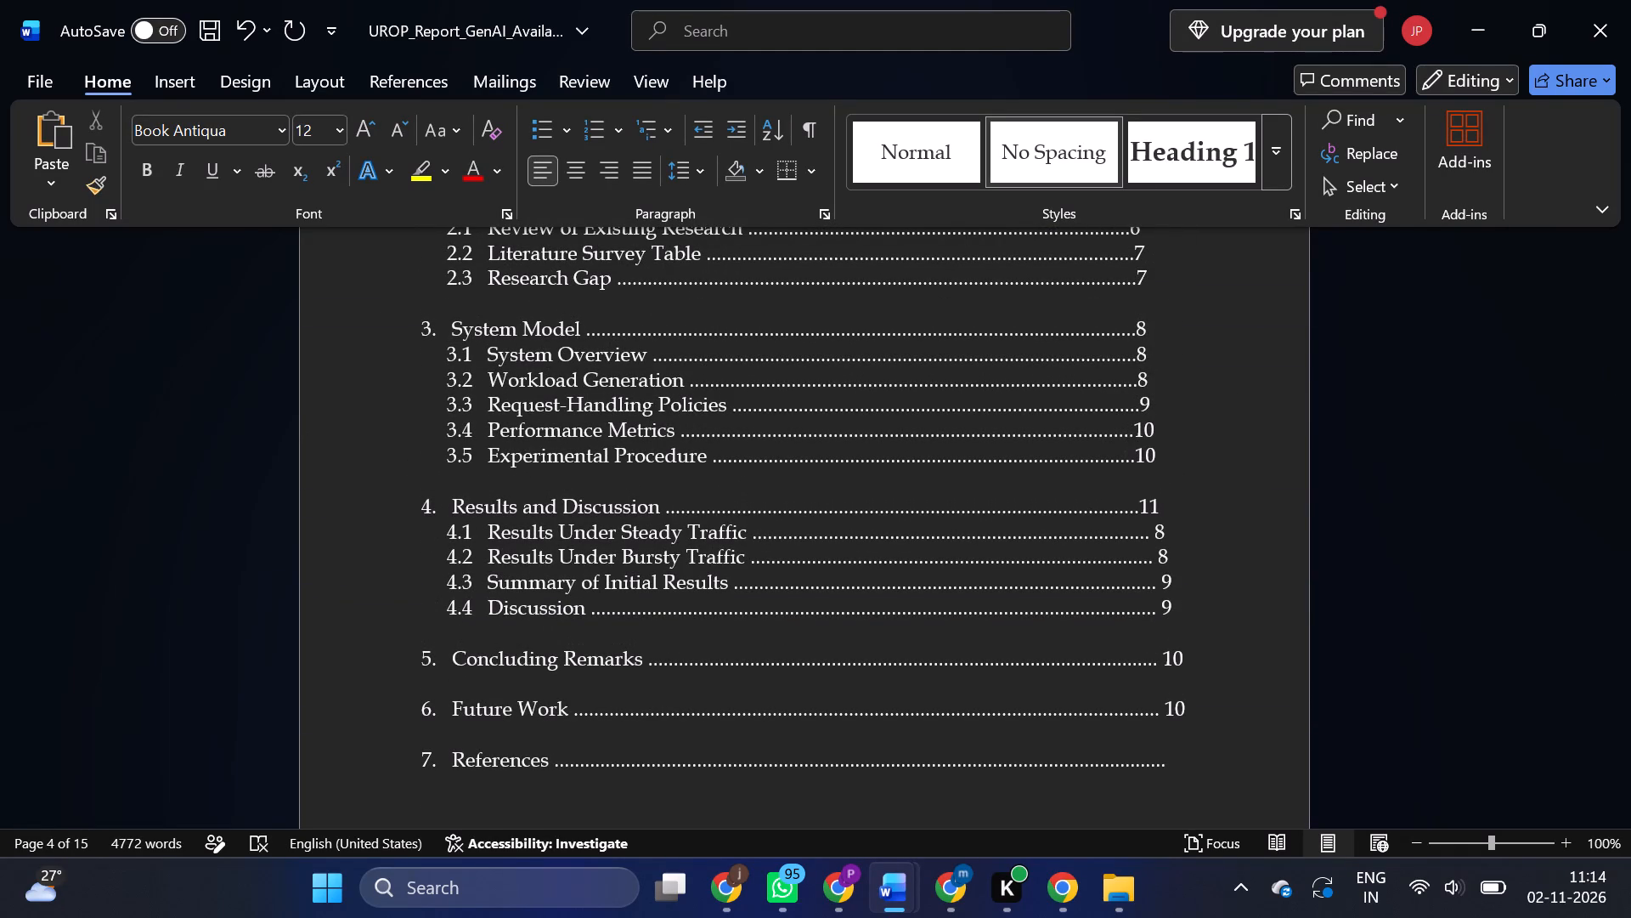
Set the Results Under Steady Traffic page number to 11 and remove the space and two leader dots before it.
key("Down")
key("Right")
key("Right")
key("Right")
key("BackSpace")
key("BackSpace")
key("Right")
key("BackSpace")
type("11")
key("Left")
key("Left")
key("BackSpace")
Set the Results Under Bursty Traffic page number to 12 and remove the space and two leader dots before it.
key("Down")
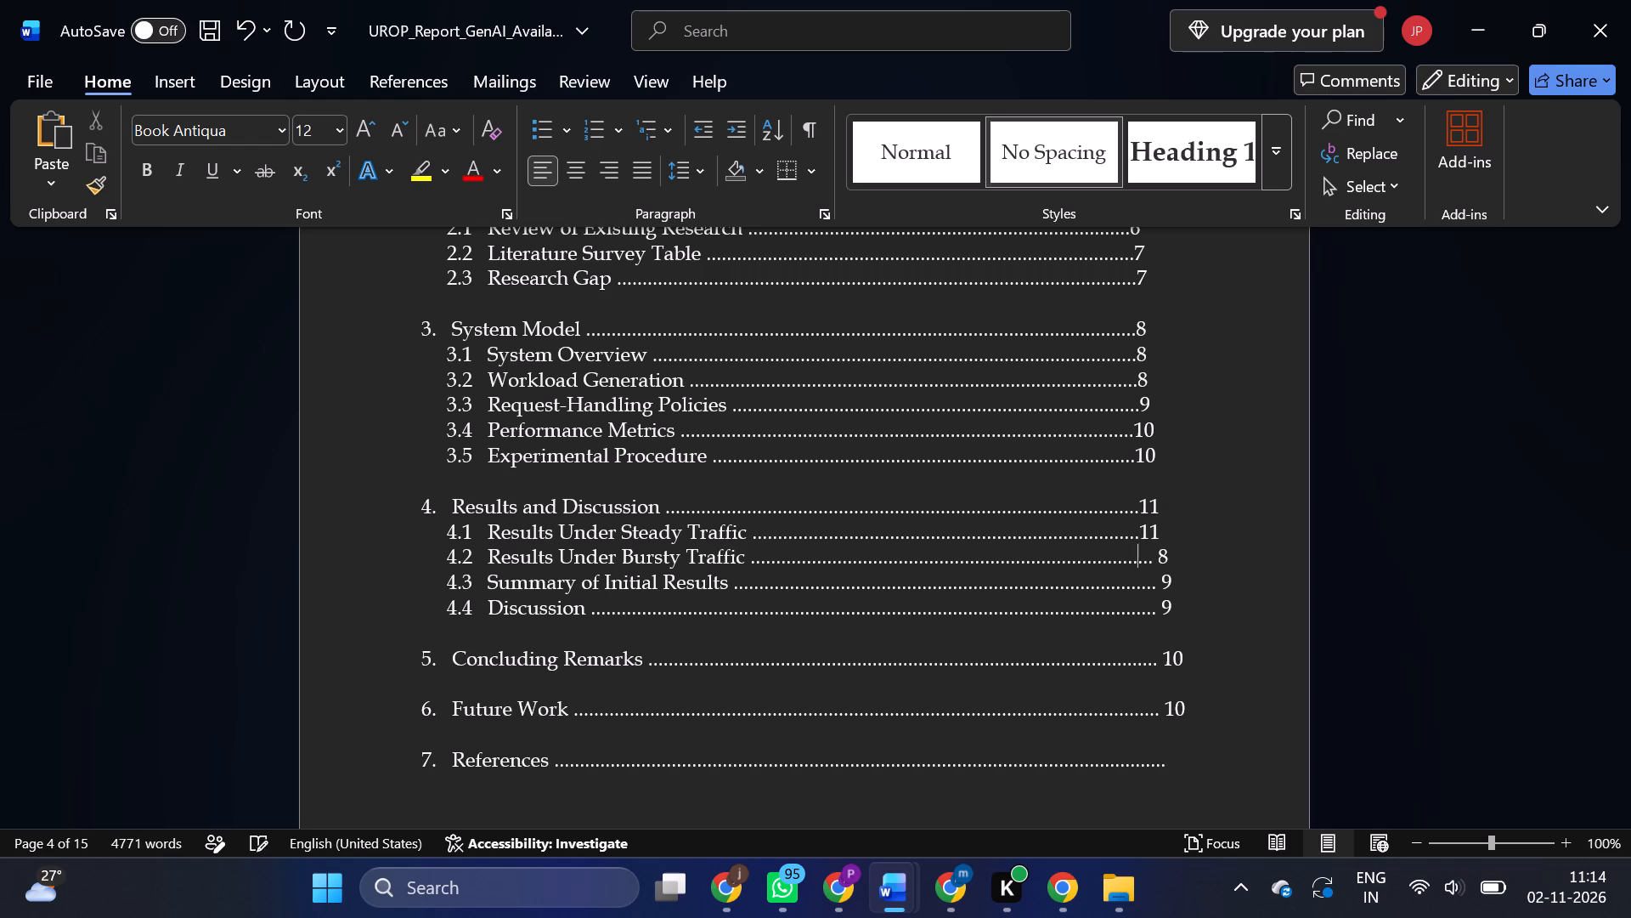
key("Right")
key("Right")
key("Right")
key("Right")
key("Right")
key("BackSpace")
key("BackSpace")
key("BackSpace")
key("BackSpace")
type("12")
key("Left")
key("Left")
key("BackSpace")
key("period")
Set the Summary of Initial Results page number to 12 and remove the space and two leader dots before it.
key("Down")
key("Right")
key("Right")
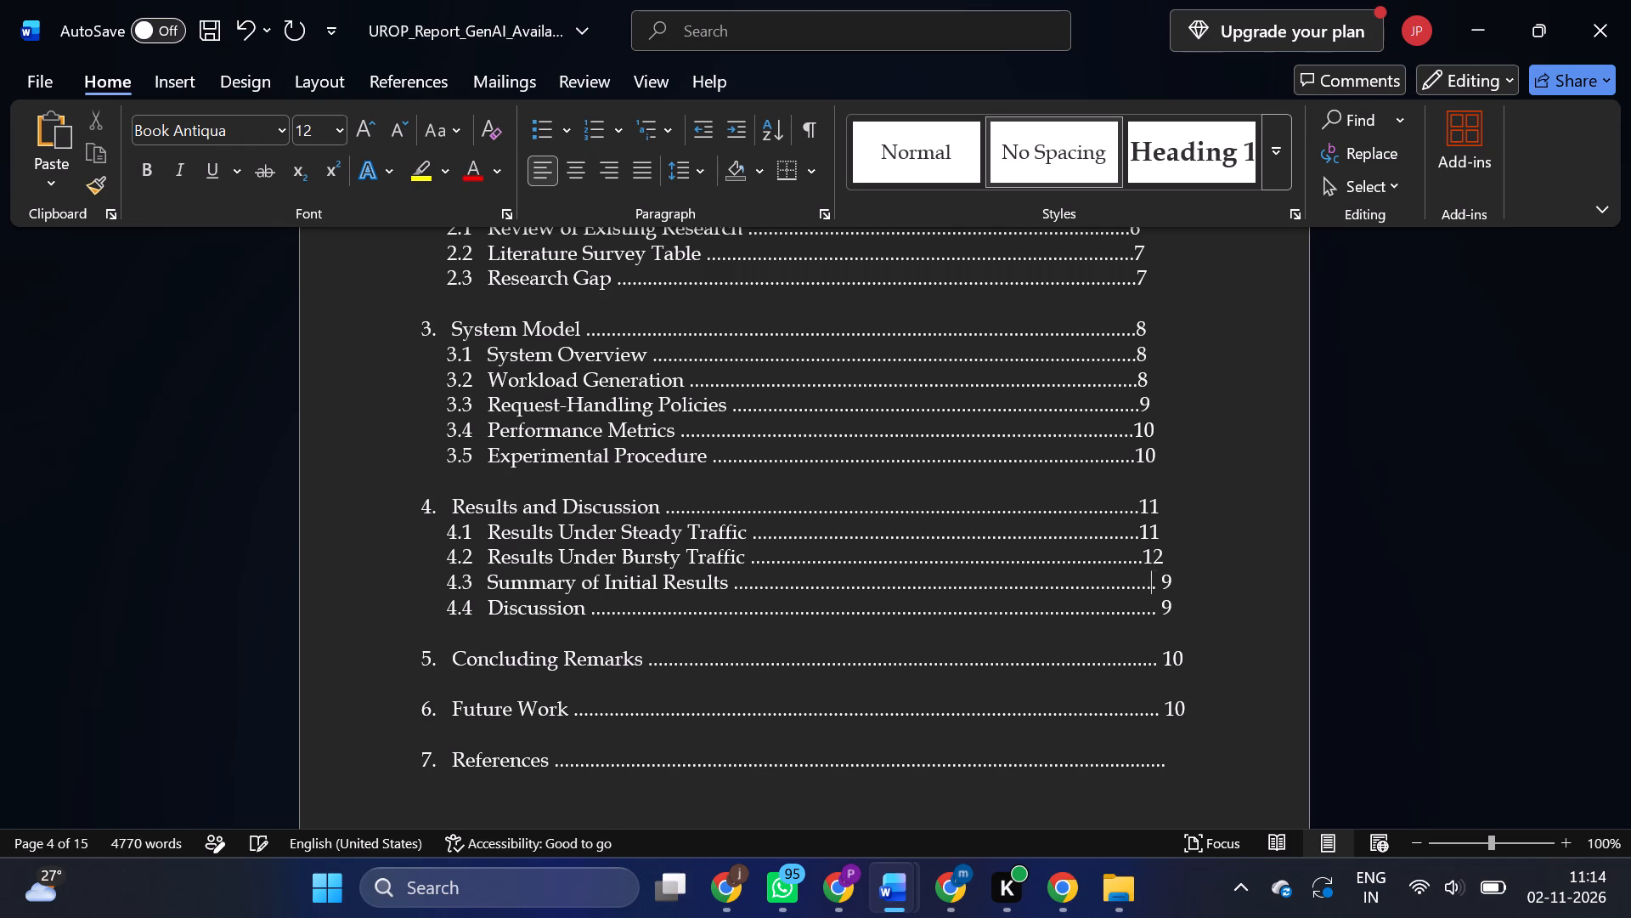
key("Right")
key("Right")
key("Right")
key("BackSpace")
key("BackSpace")
key("BackSpace")
key("BackSpace")
type("12")
Delete the Discussion entry's page number together with the space and one leader dot before it.
key("Down")
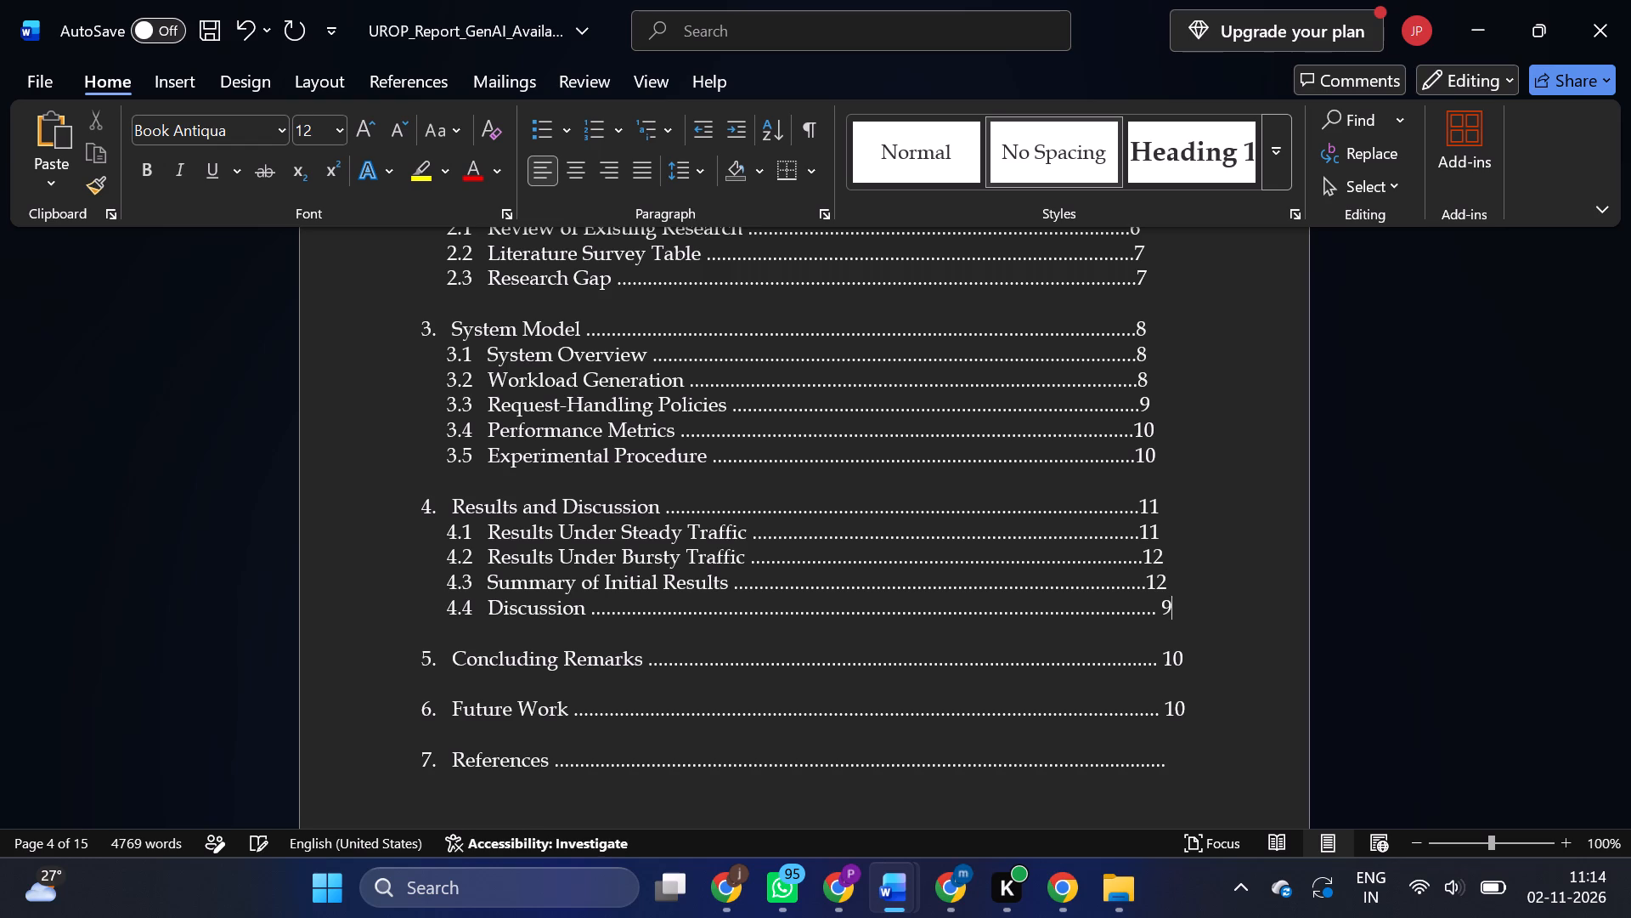
key("BackSpace")
key("BackSpace")
key("BackSpace")
Change the Results Under Bursty Traffic page number to 11 and remove one leader dot before it.
left_click(1155, 556)
key("BackSpace")
key("1")
key("BackSpace")
key("Right")
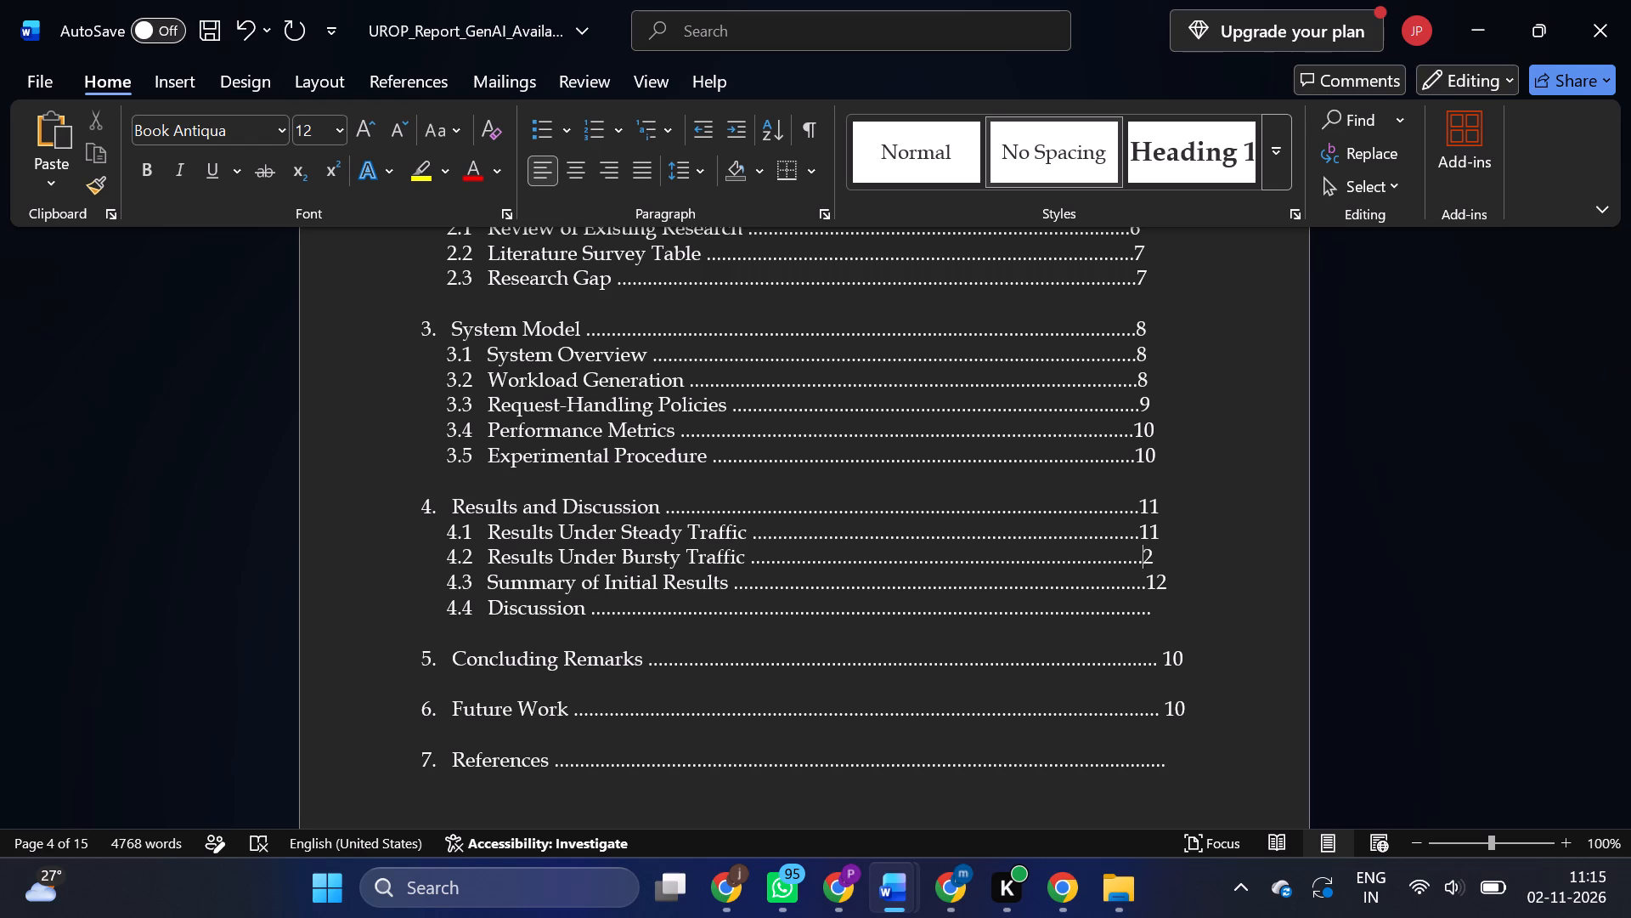
key("BackSpace")
type("11")
key("Left")
key("Left")
key("BackSpace")
Shorten the Summary of Initial Results leader by one dot, re-entering 12 as its page number.
key("Down")
key("Right")
key("Right")
key("Right")
key("Right")
key("BackSpace")
key("BackSpace")
key("BackSpace")
key("BackSpace")
type(".12")
Remove two more leader dots from the Discussion entry and enter 12 as its page number.
key("Down")
key("BackSpace")
key("BackSpace")
type("12")
Remove one leader dot before the page numbers of Summary of Initial Results and Discussion.
key("Up")
key("Left")
key("Left")
key("BackSpace")
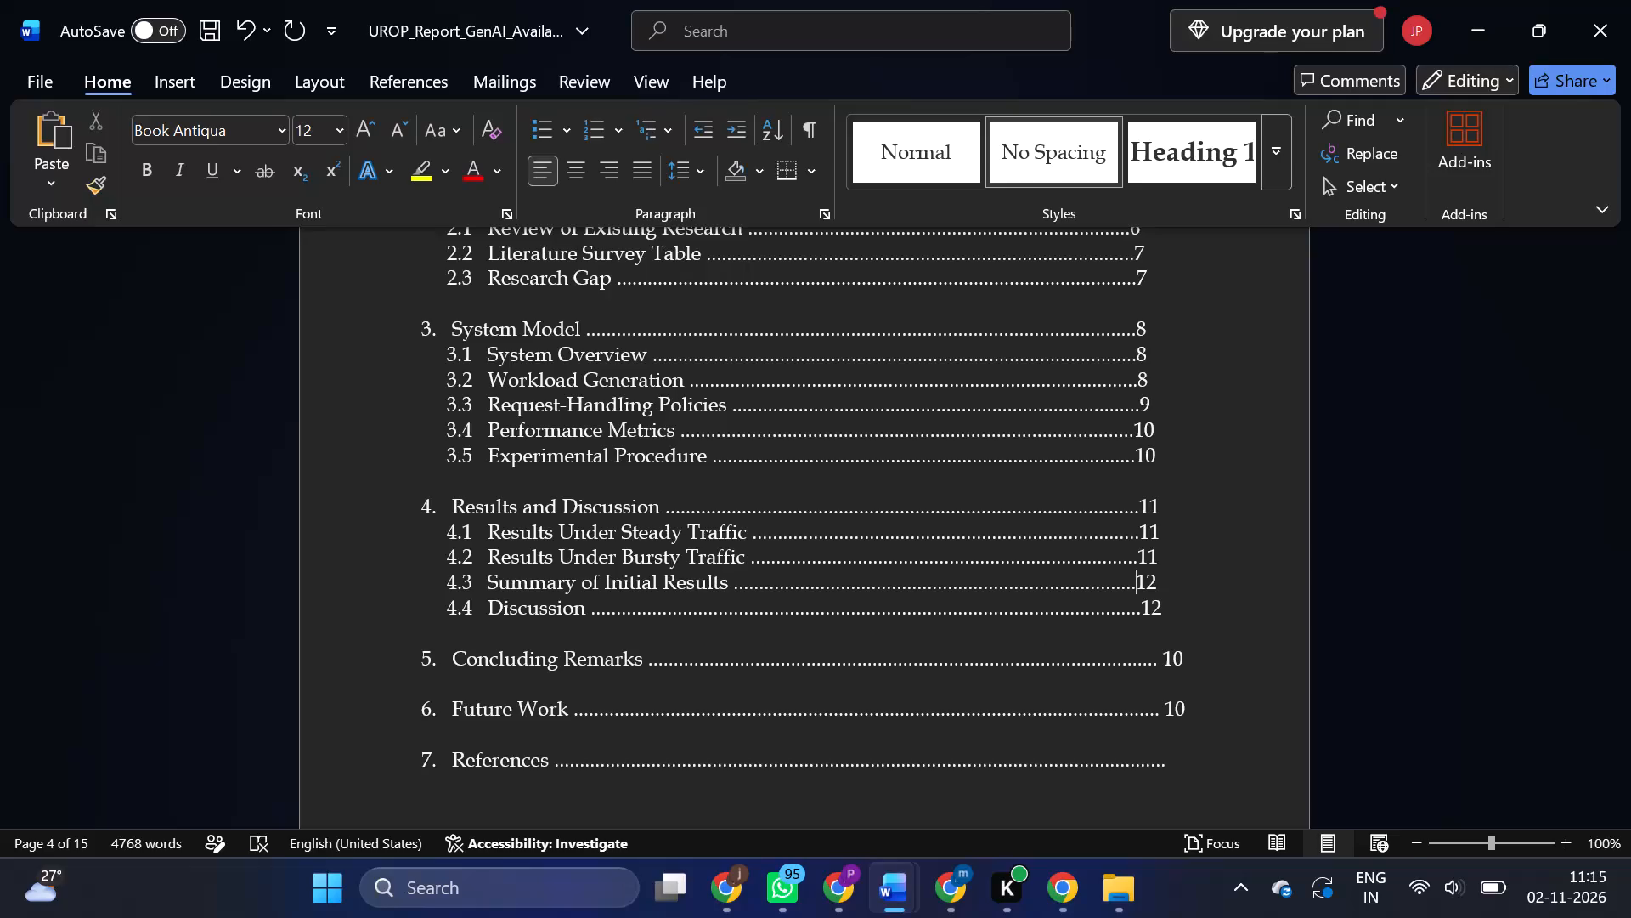
left_click(1143, 603)
key("BackSpace")
Set the Concluding Remarks page number to 13 and remove the space and three leader dots before it.
left_click(1181, 655)
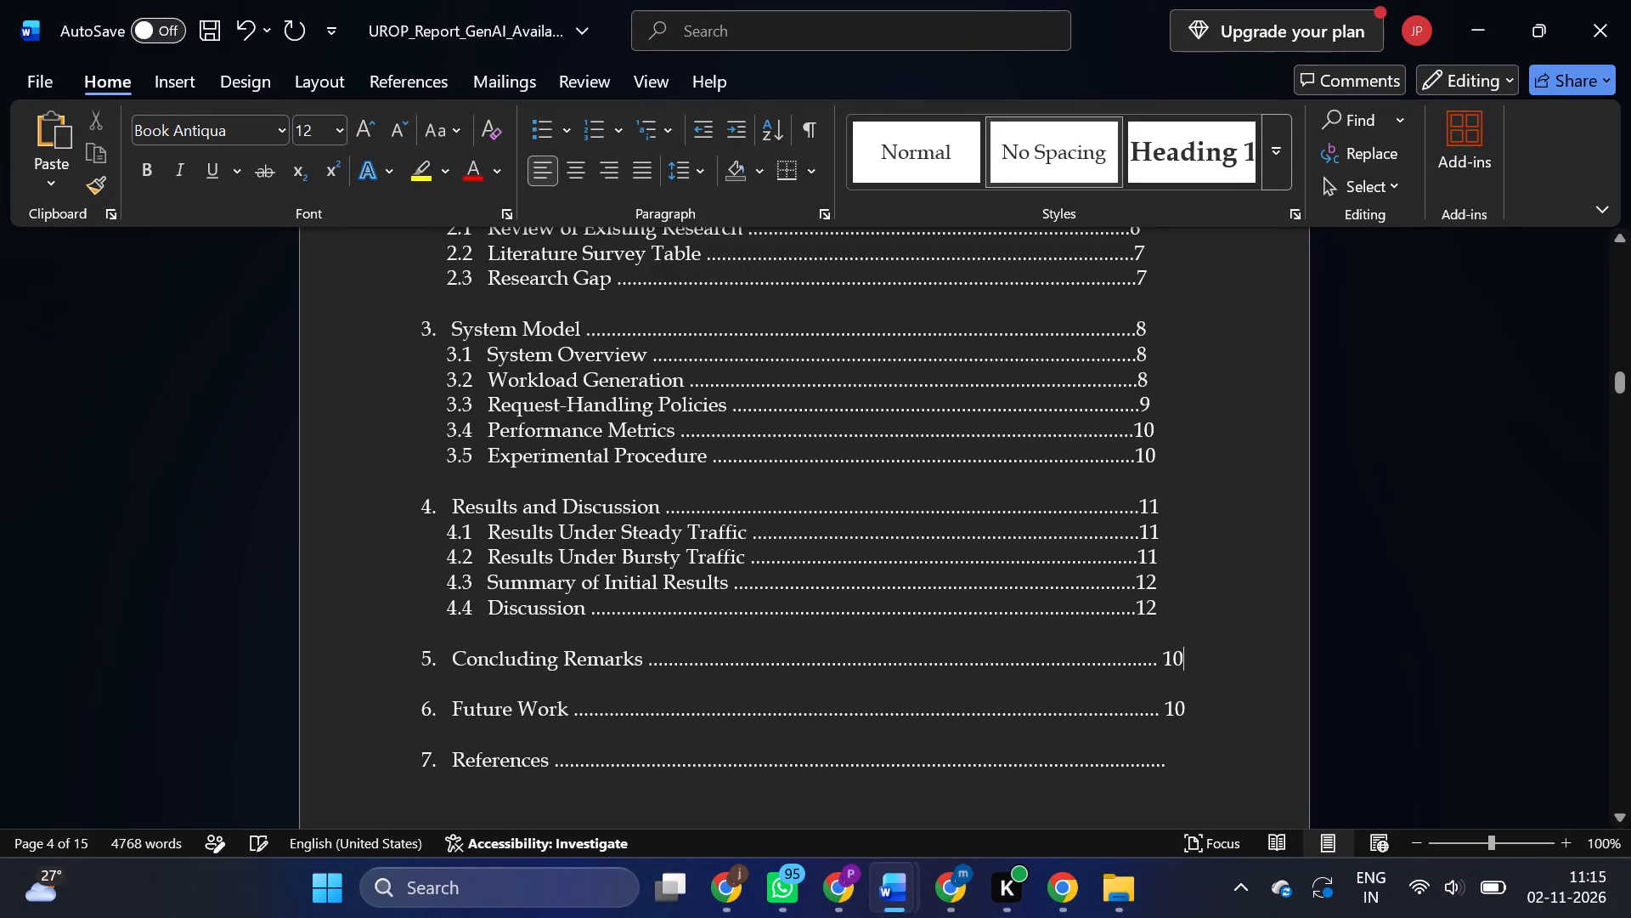
left_click(1188, 654)
key("BackSpace")
key("BackSpace")
key("BackSpace")
key("BackSpace")
key("BackSpace")
key("BackSpace")
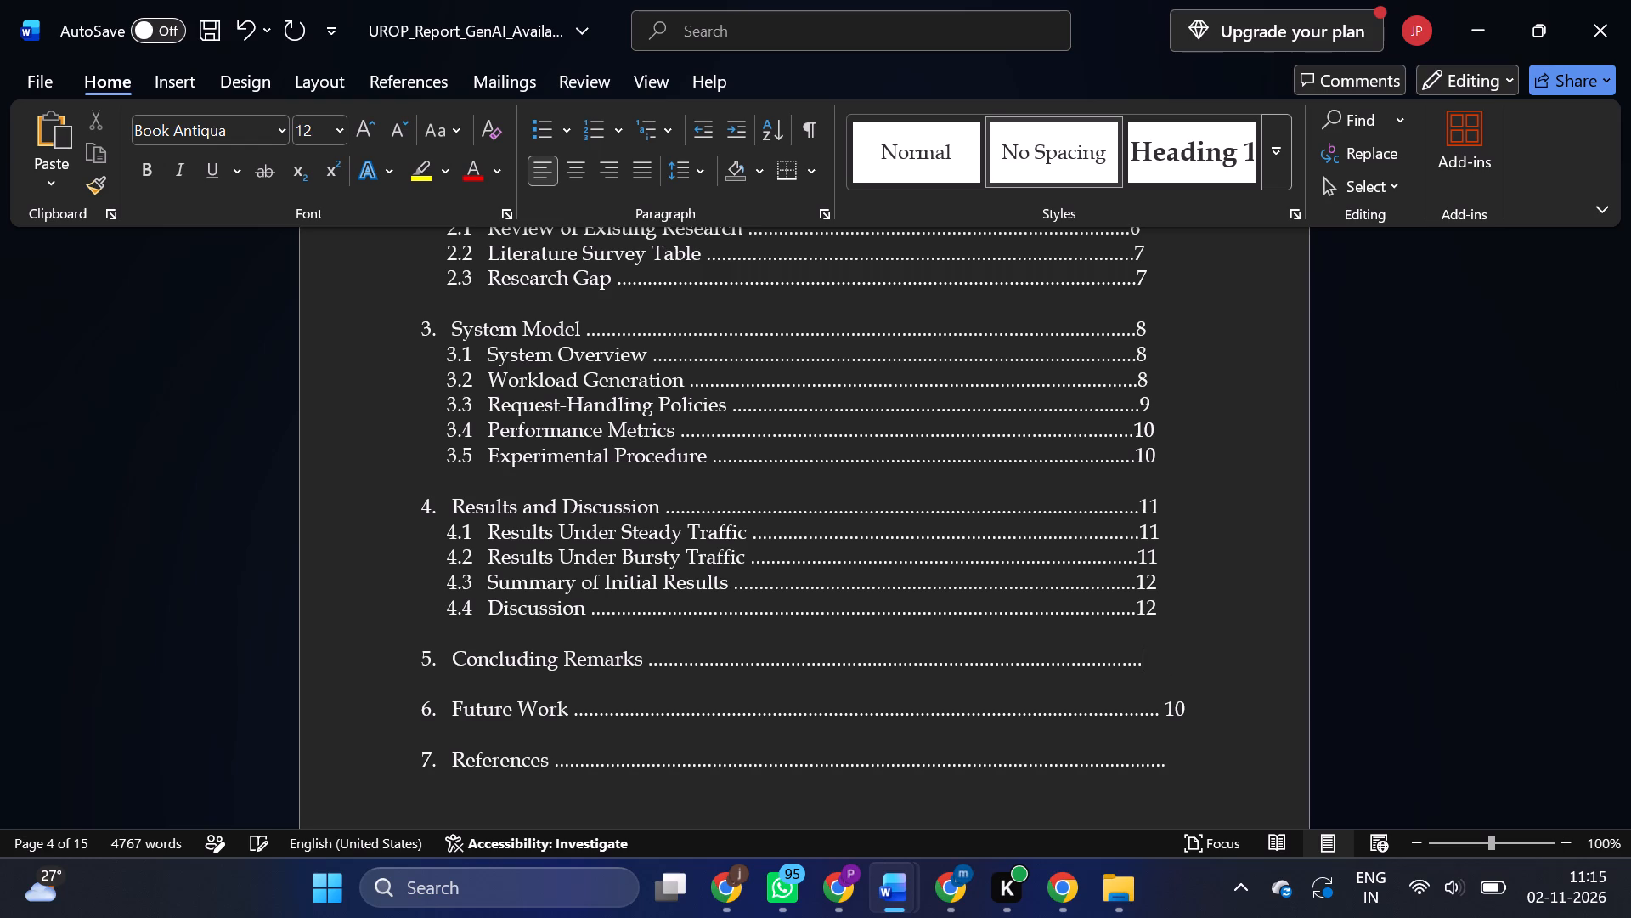
type("13")
Set the Future Work page number to 13 and remove the space and three leader dots before it.
key("Down")
key("Down")
key("Right")
key("BackSpace")
key("BackSpace")
key("BackSpace")
key("Right")
key("BackSpace")
key("BackSpace")
key("BackSpace")
type("13")
Remove four leader dots from the end of the References entry and add page number 14.
key("Down")
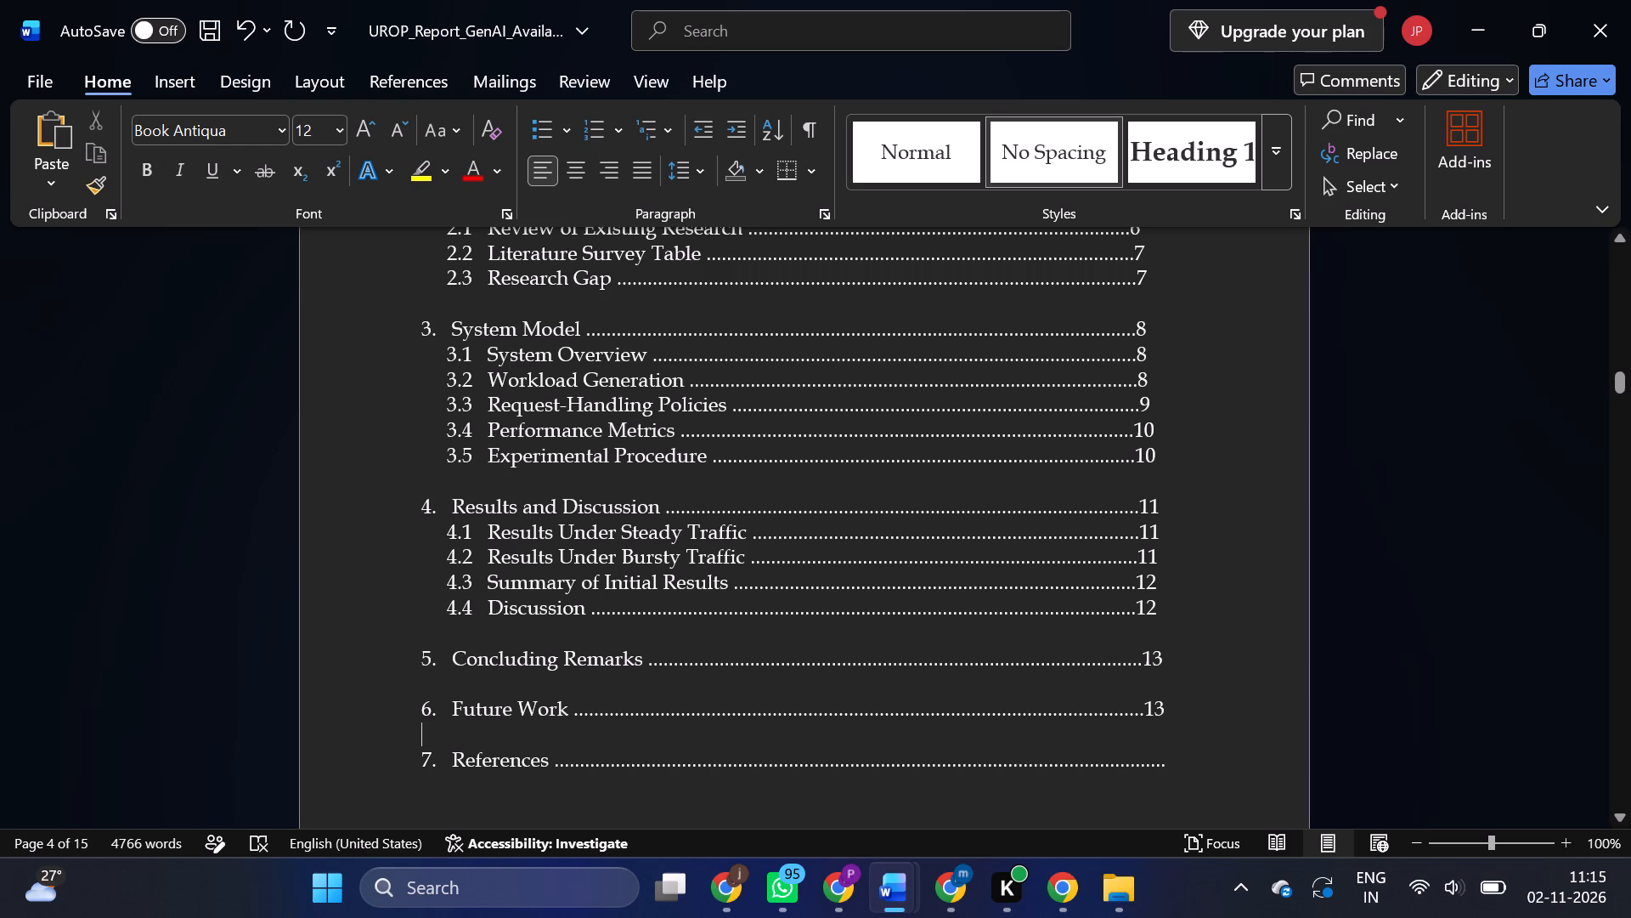
left_click(1170, 765)
key("BackSpace")
key("BackSpace")
key("BackSpace")
key("BackSpace")
type("14")
Remove one leader dot before the page numbers of Future Work, References and Concluding Remarks.
left_click(1144, 710)
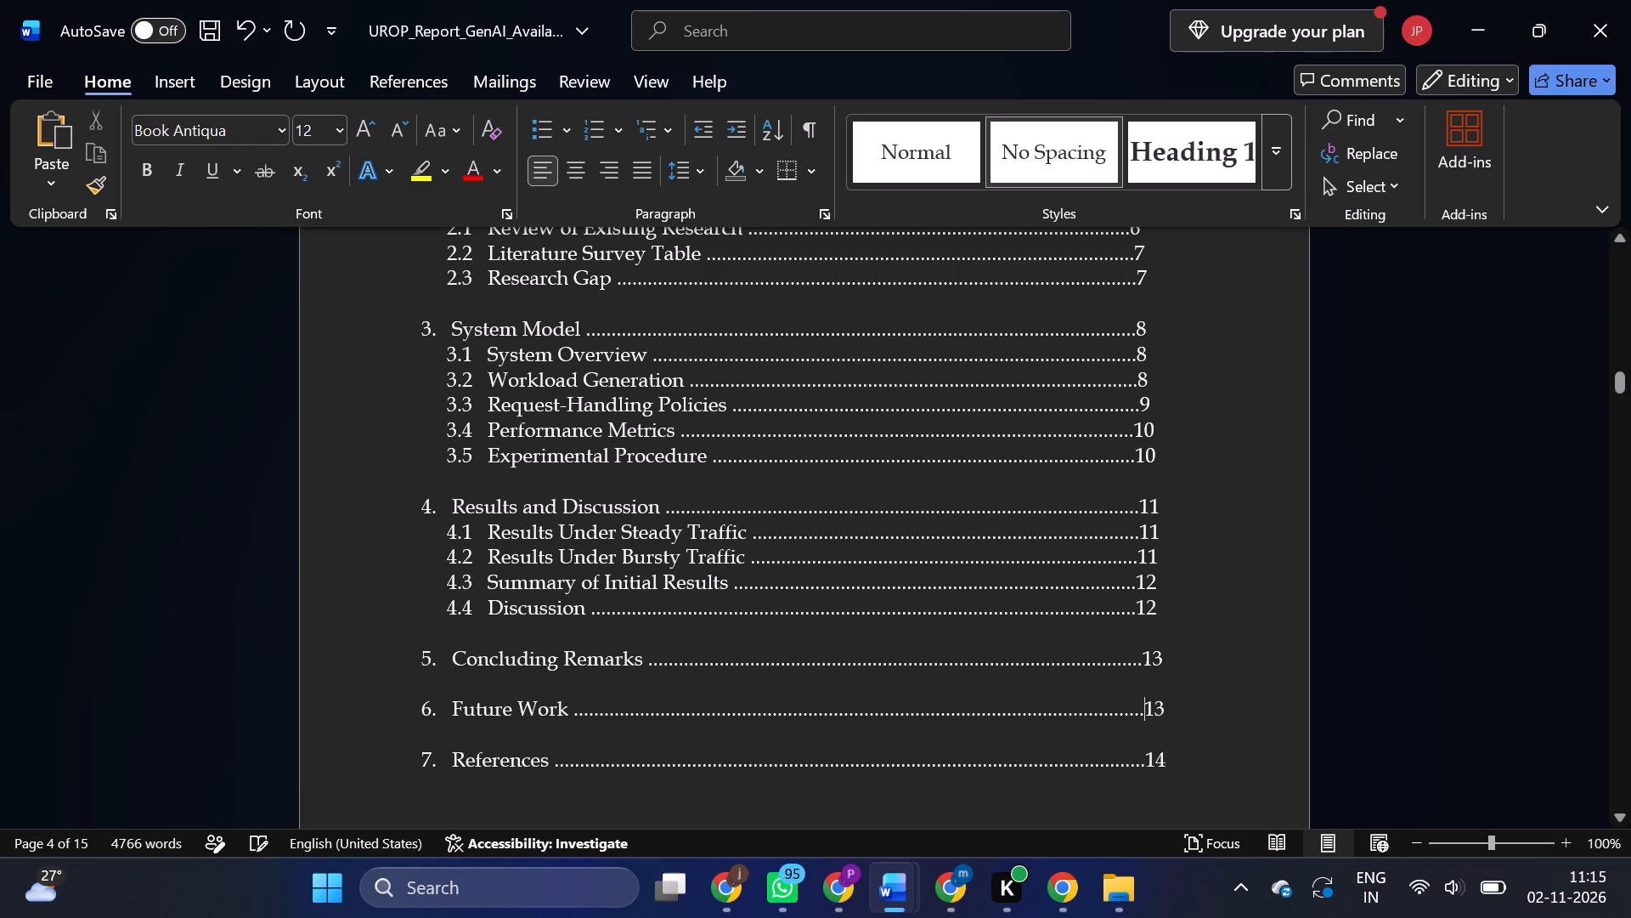
key("BackSpace")
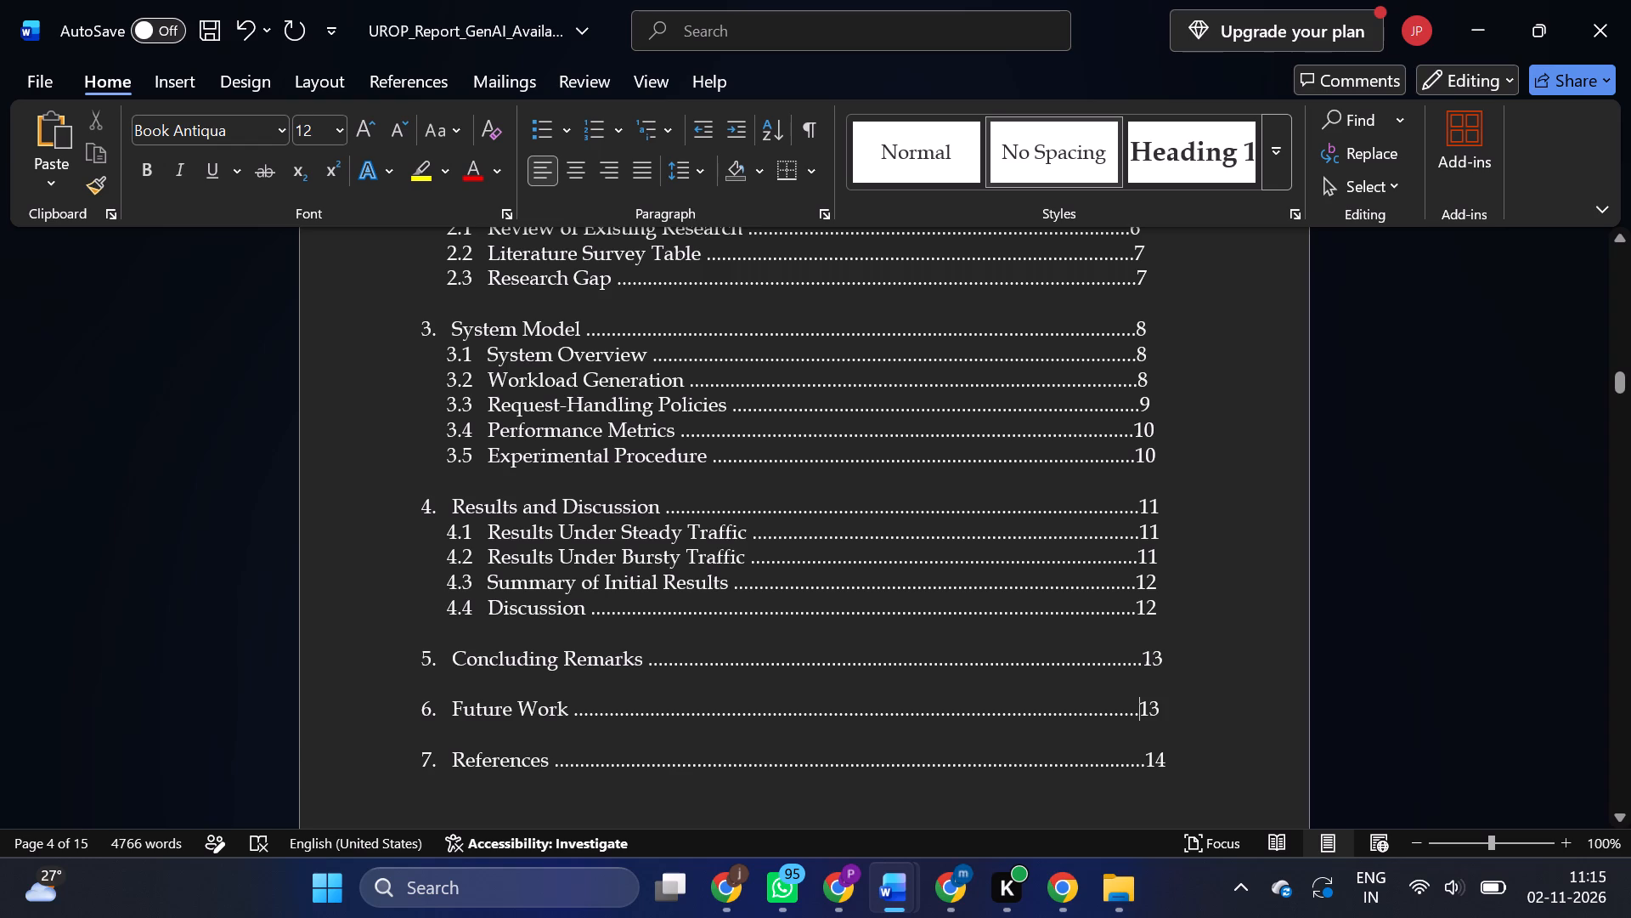
left_click(1148, 764)
key("BackSpace")
left_click(1144, 658)
key("BackSpace")
Remove one leader dot before the page numbers of Results Under Steady Traffic, Results and Discussion, and Results Under Bursty Traffic.
scroll(1205, 671, "down", 1)
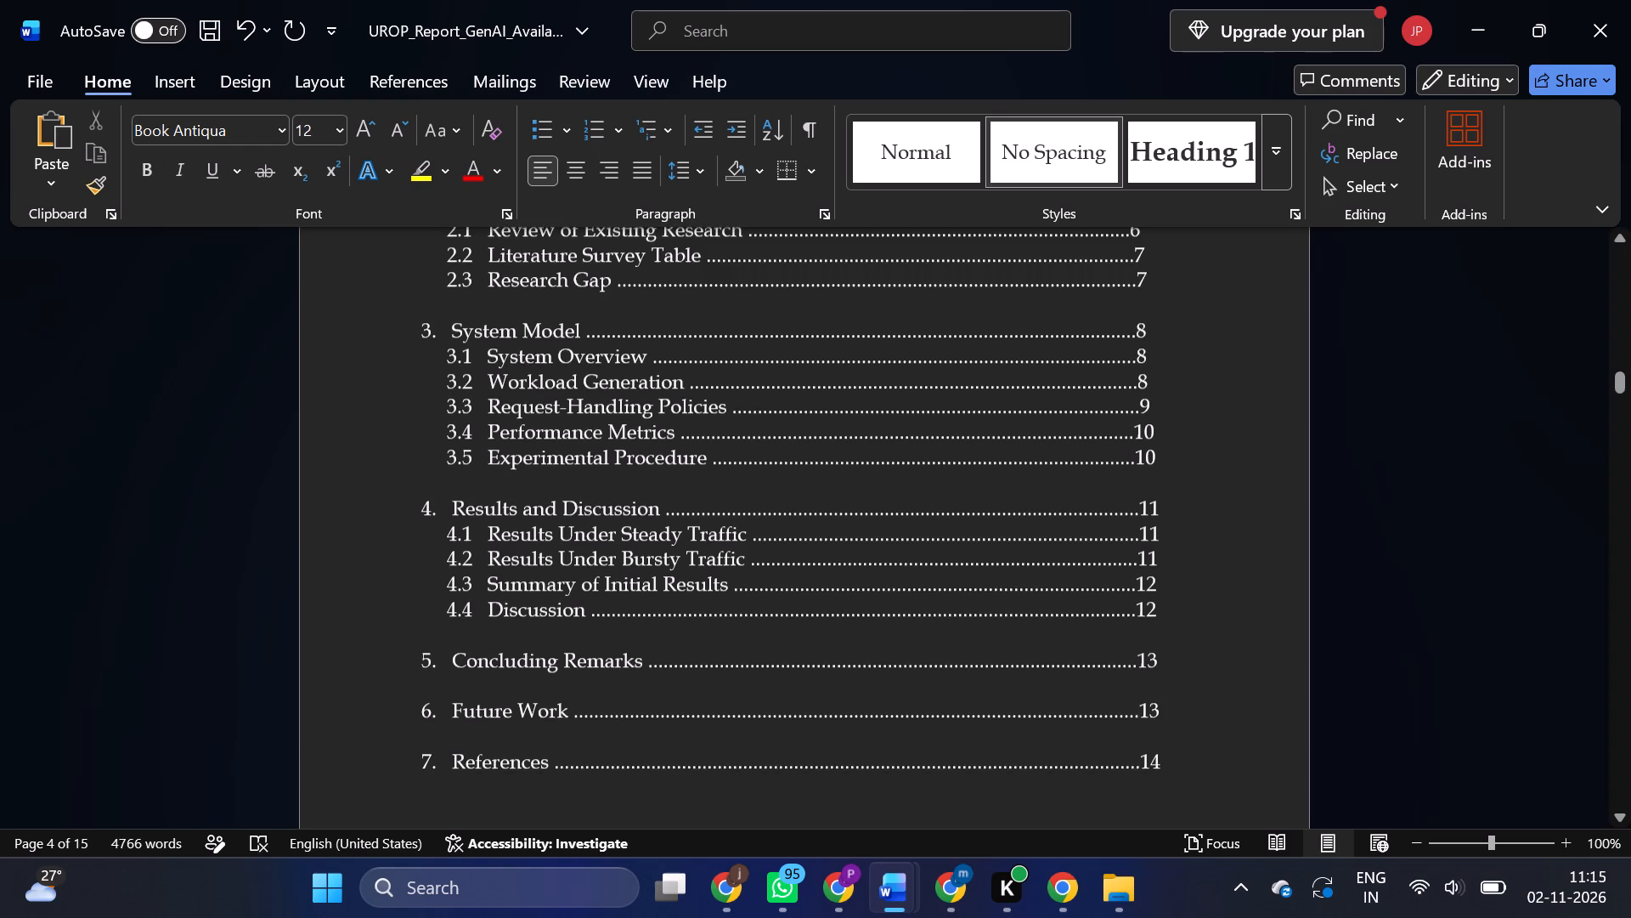
scroll(1205, 671, "down", 1)
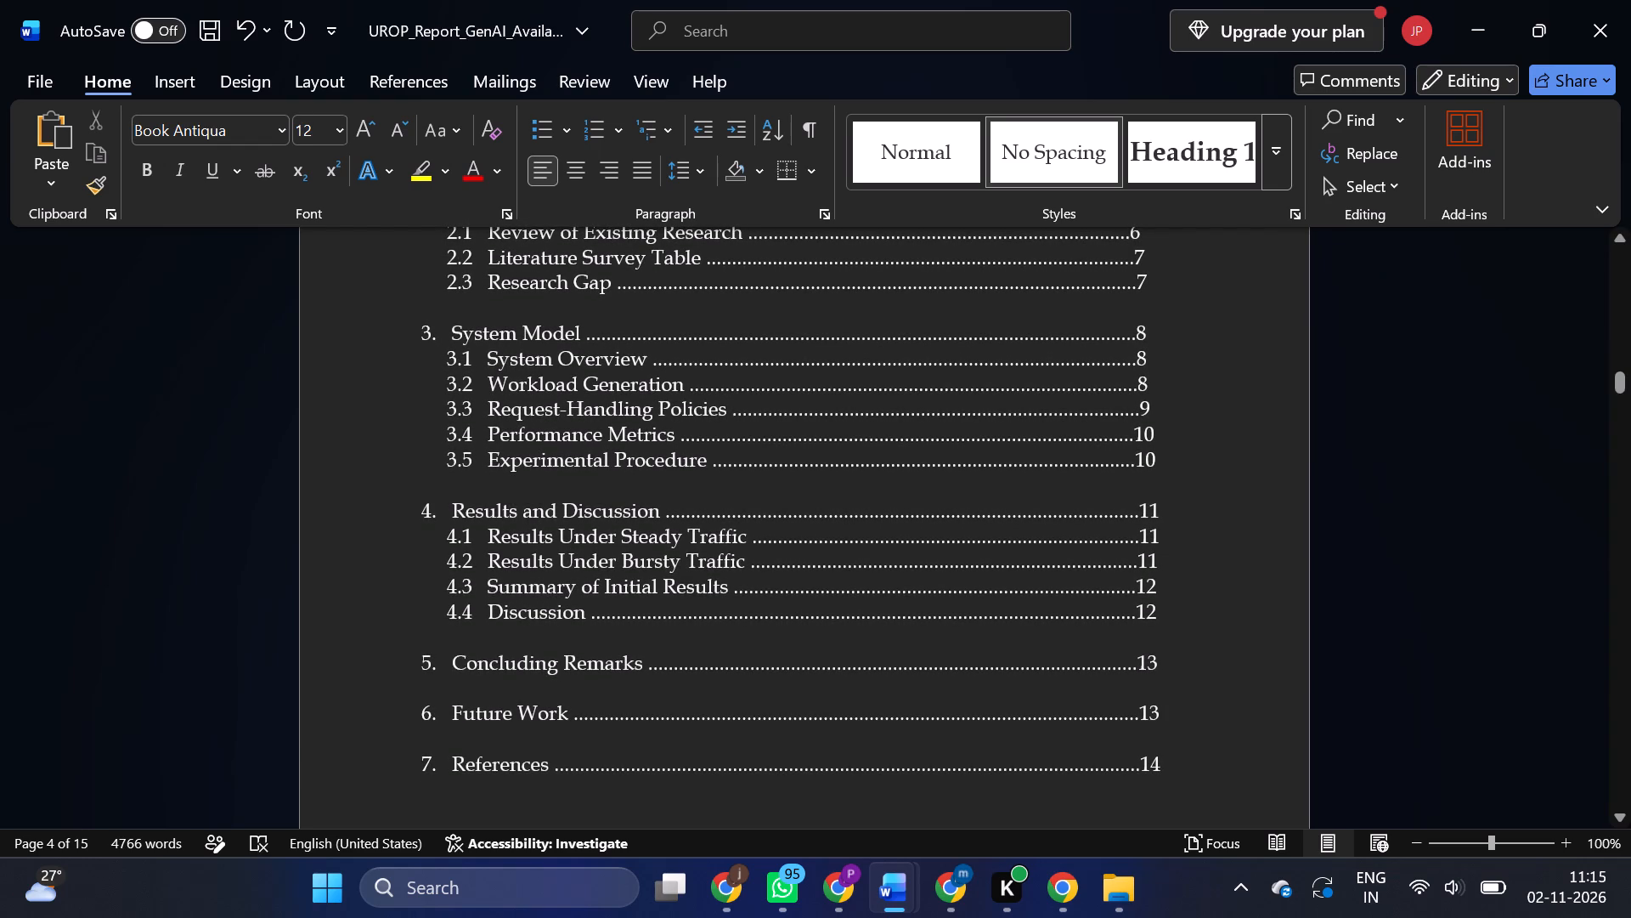
scroll(1205, 671, "down", 3)
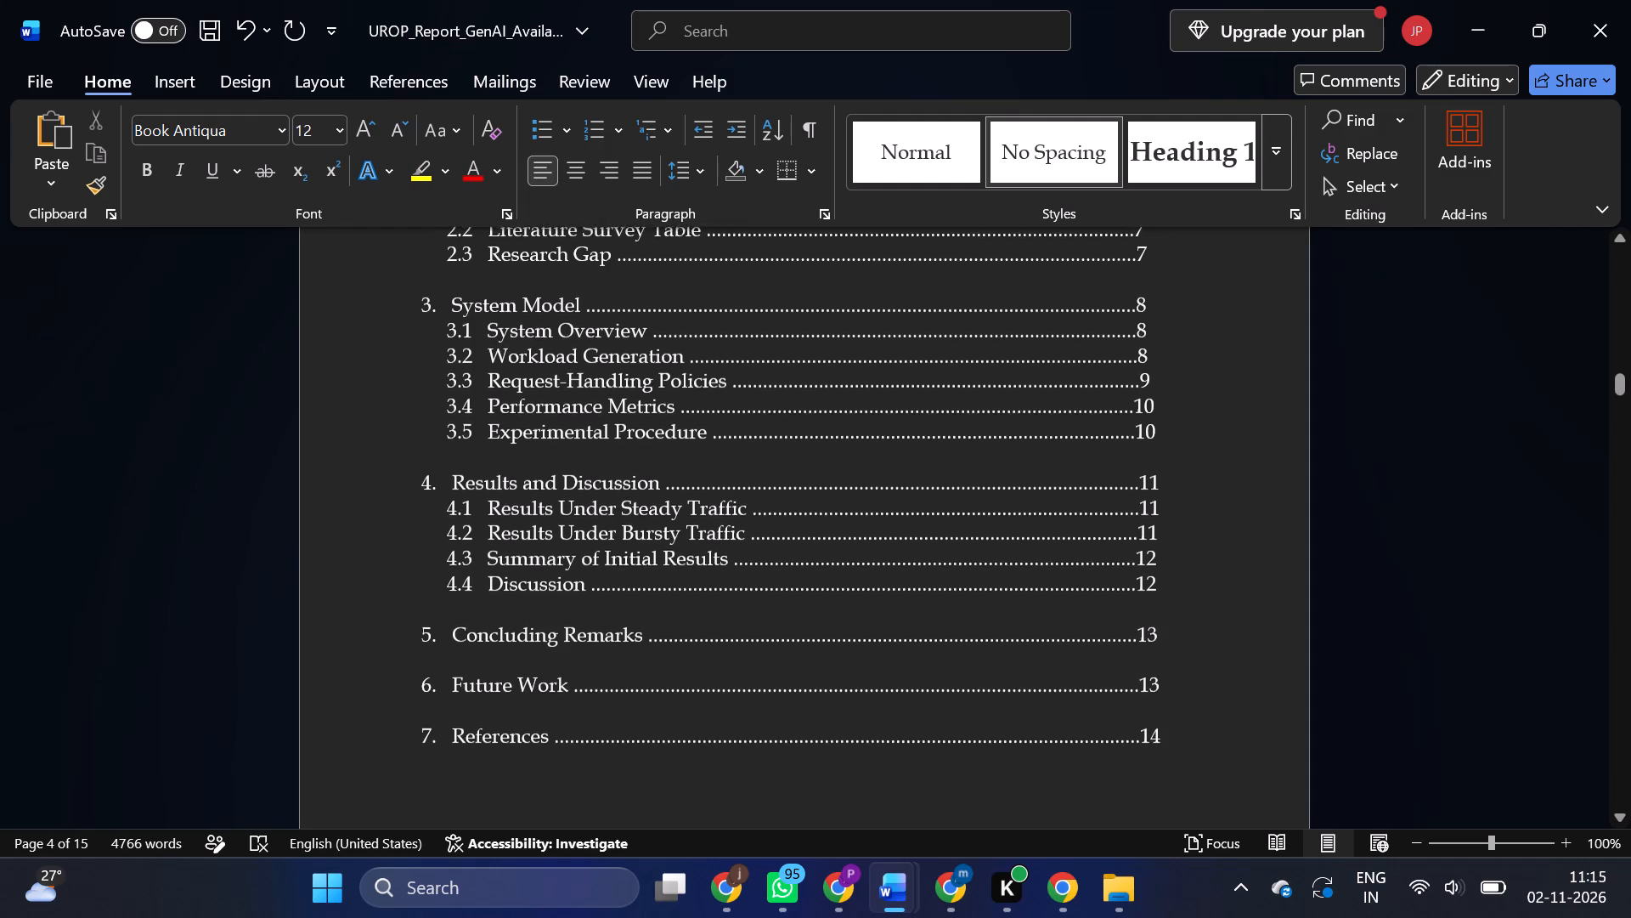
scroll(1205, 671, "down", 1)
scroll(1205, 671, "up", 3)
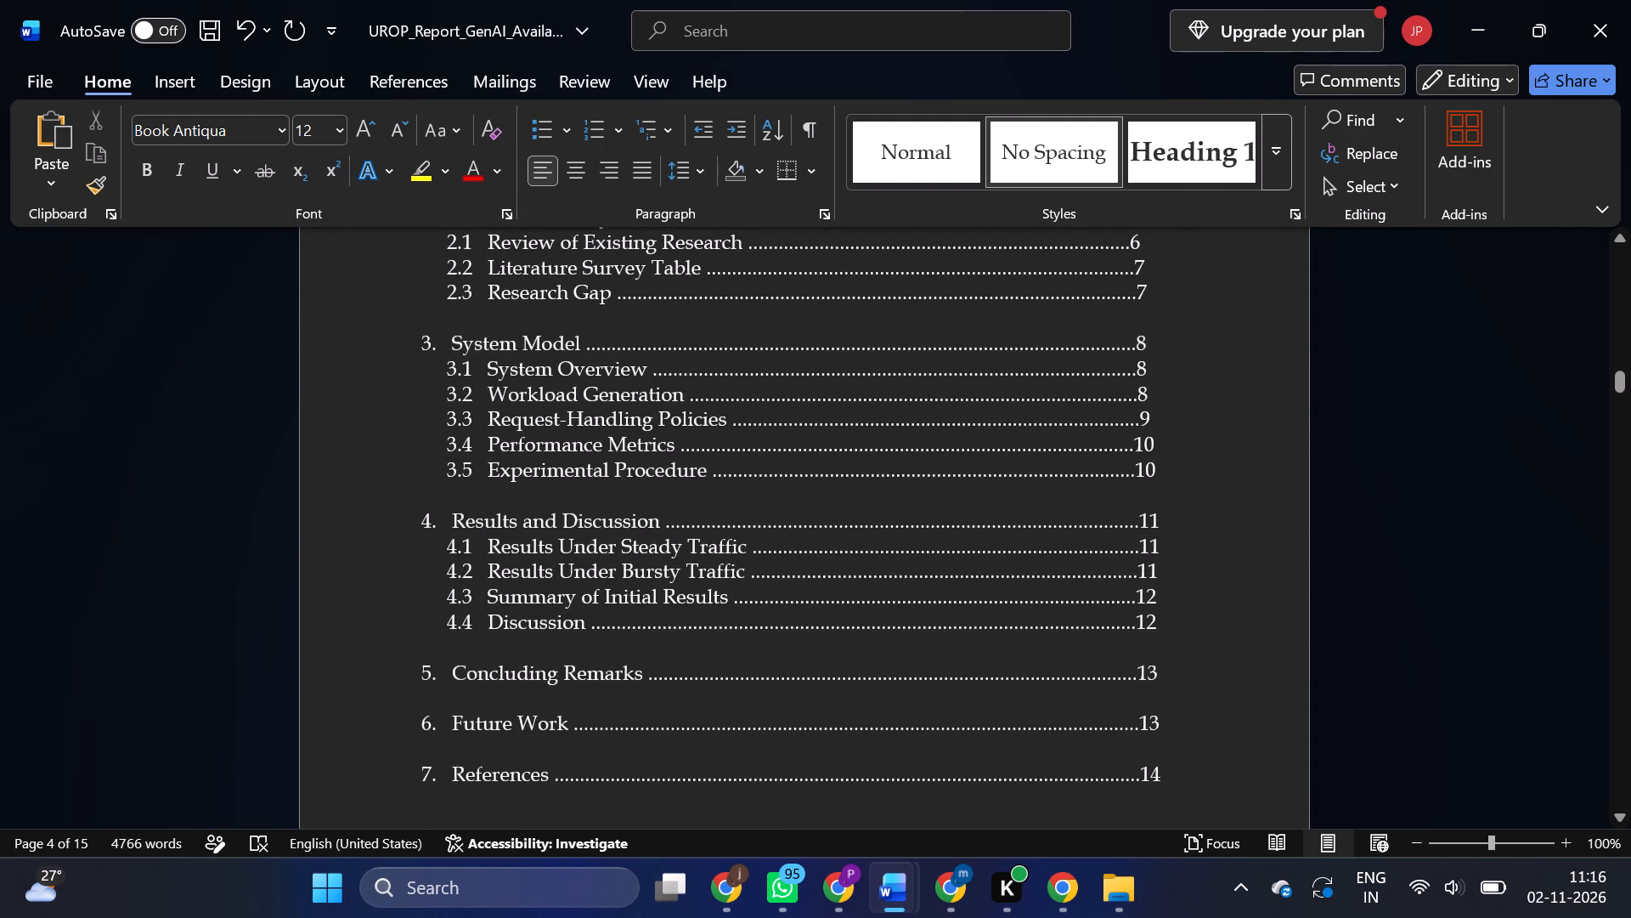
left_click(1139, 560)
key("BackSpace")
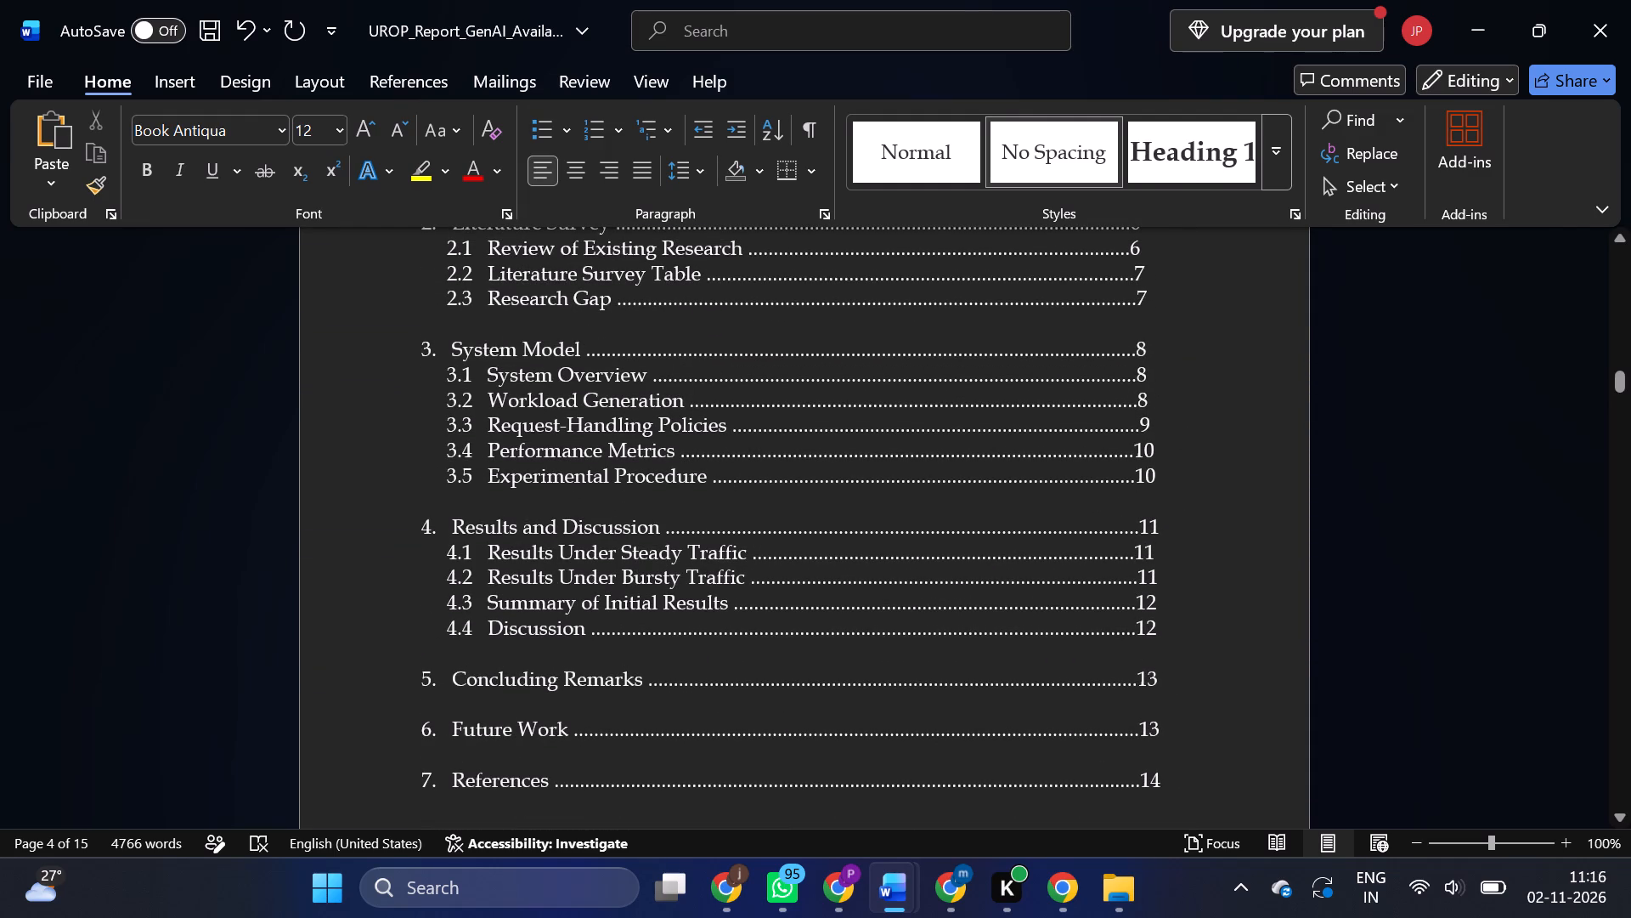
left_click(1143, 536)
key("BackSpace")
left_click(1138, 580)
key("BackSpace")
Remove one leader dot before the page numbers of Summary of Initial Results and Discussion in the Table of Contents.
left_click(1142, 608)
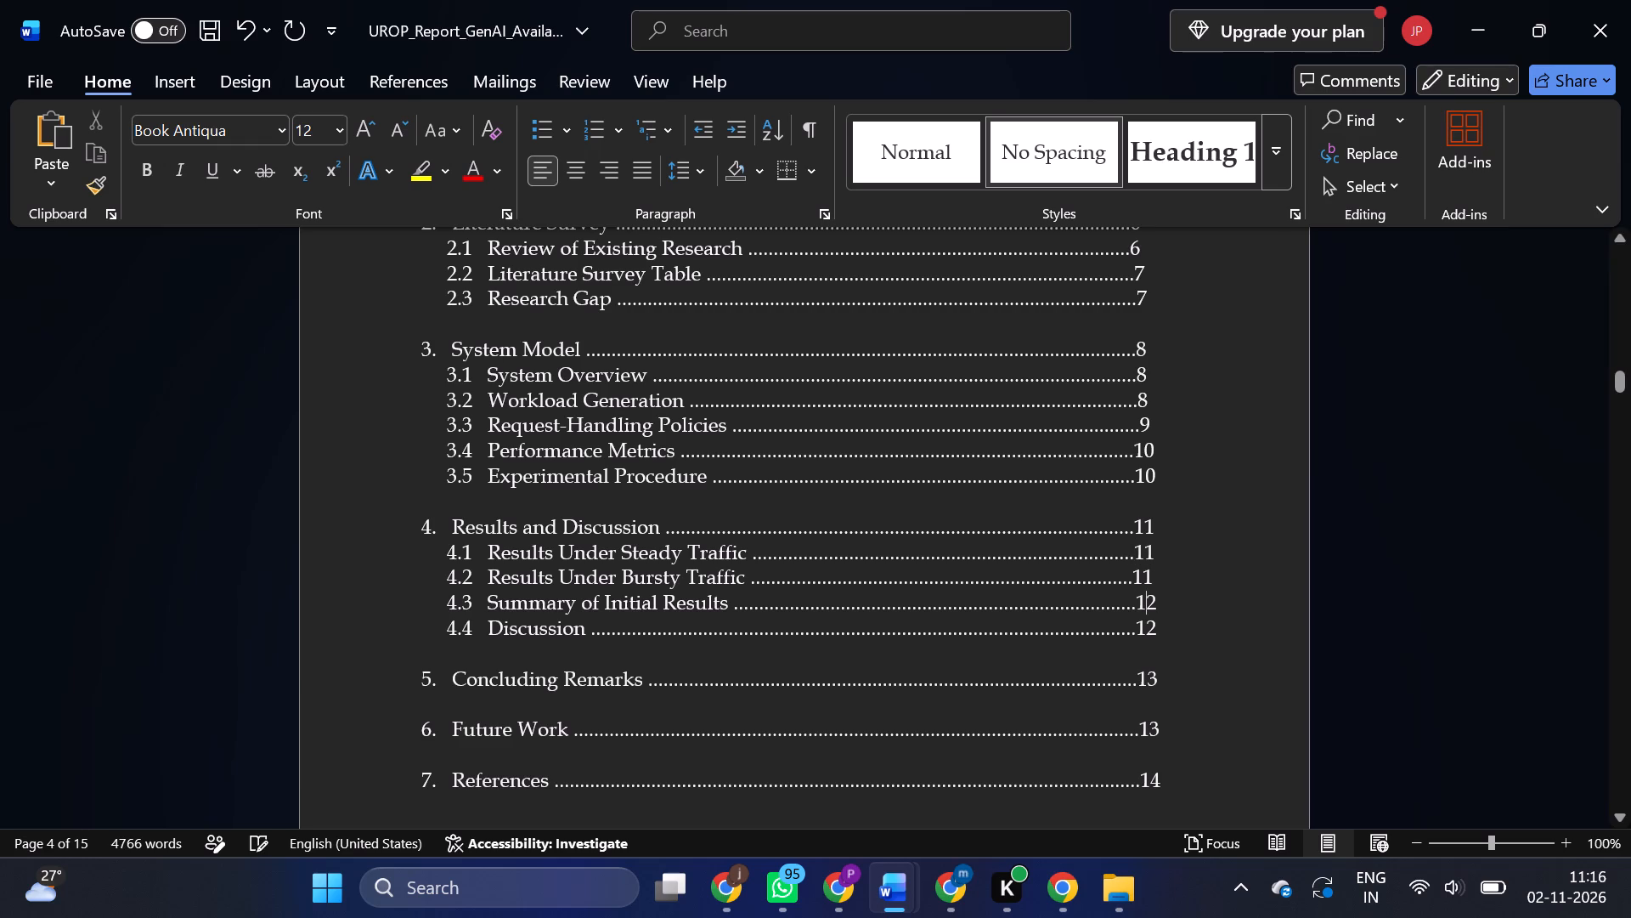
key("Left")
key("BackSpace")
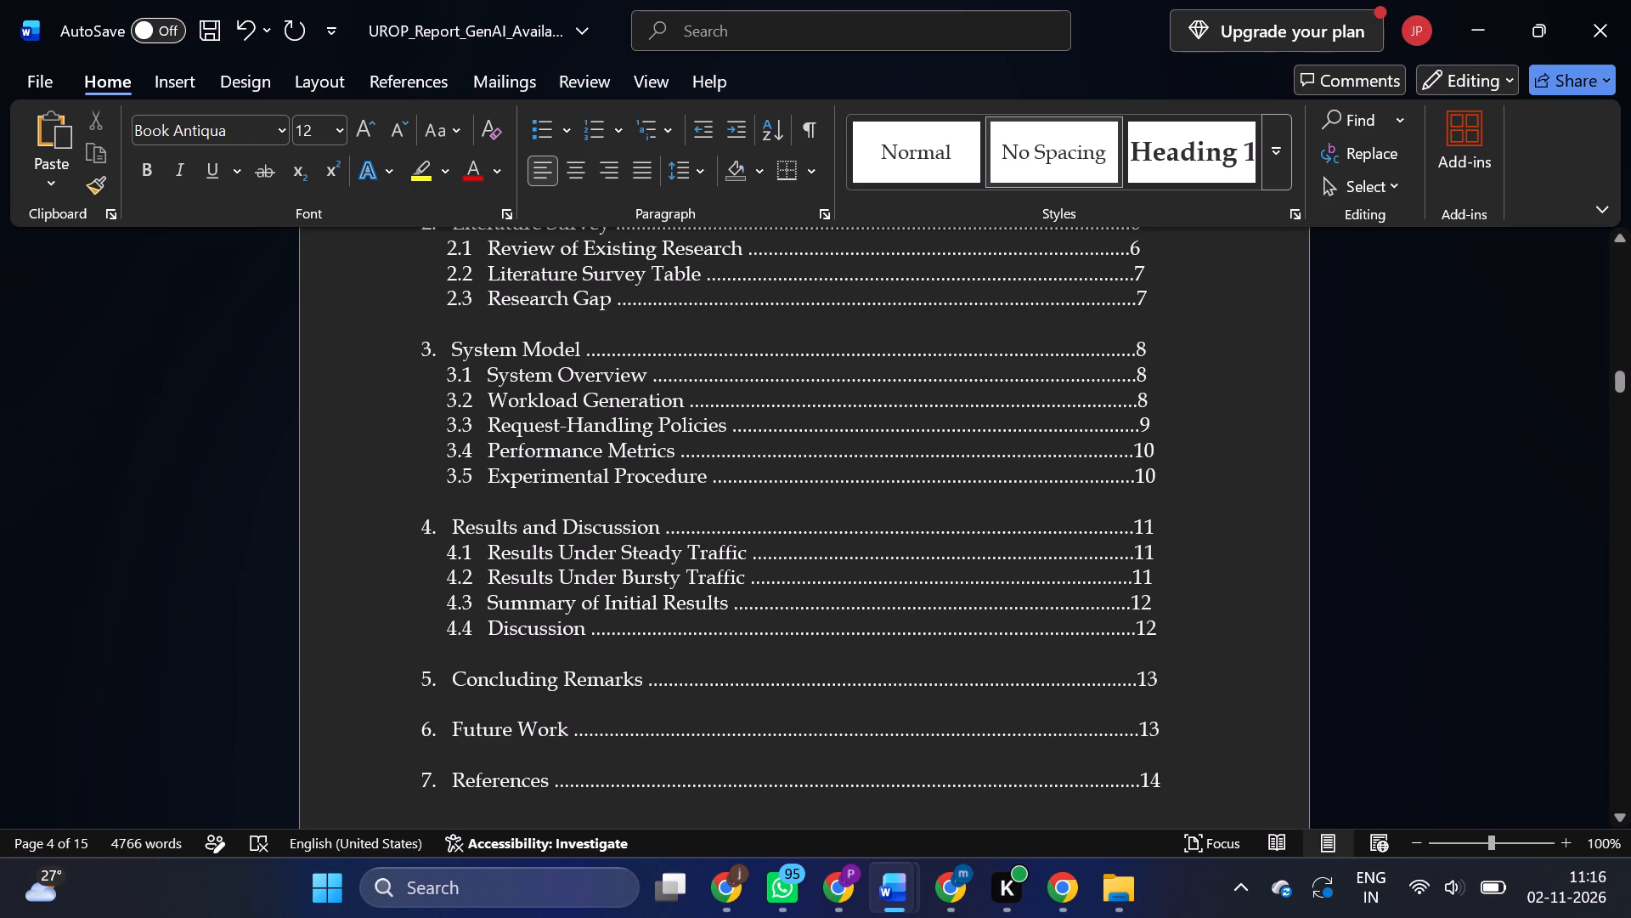
left_click(1139, 613)
key("Down")
key("Left")
key("BackSpace")
Check how the page numbers line up from Acknowledgements down through the Results and Discussion entries.
scroll(1194, 625, "up", 3)
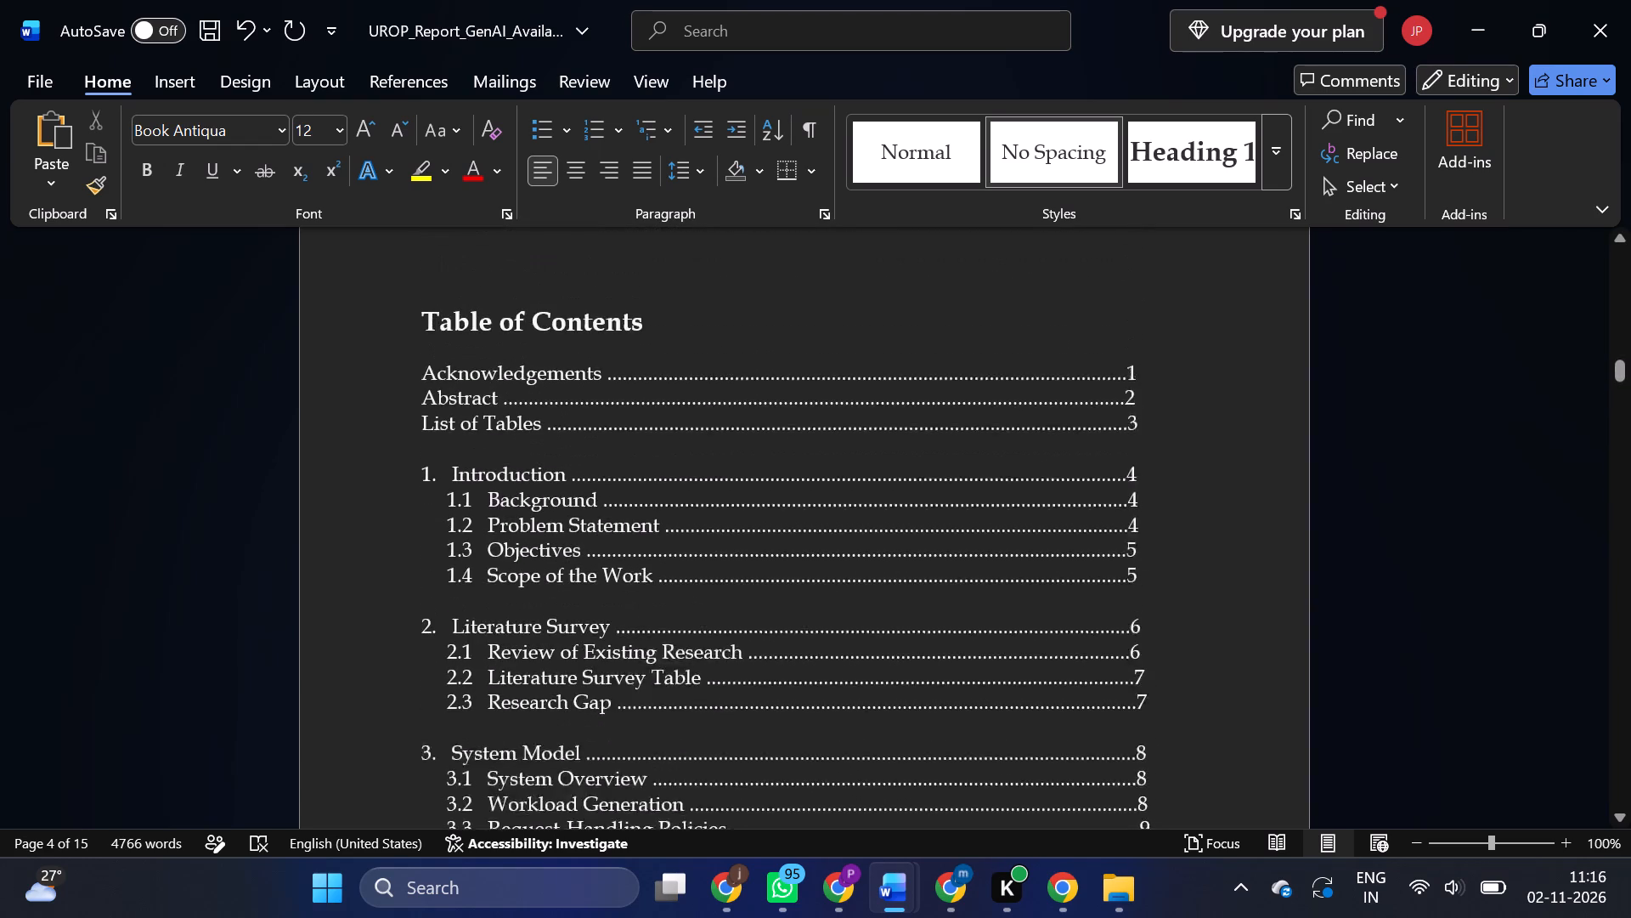
scroll(1194, 625, "up", 1)
scroll(1194, 625, "down", 3)
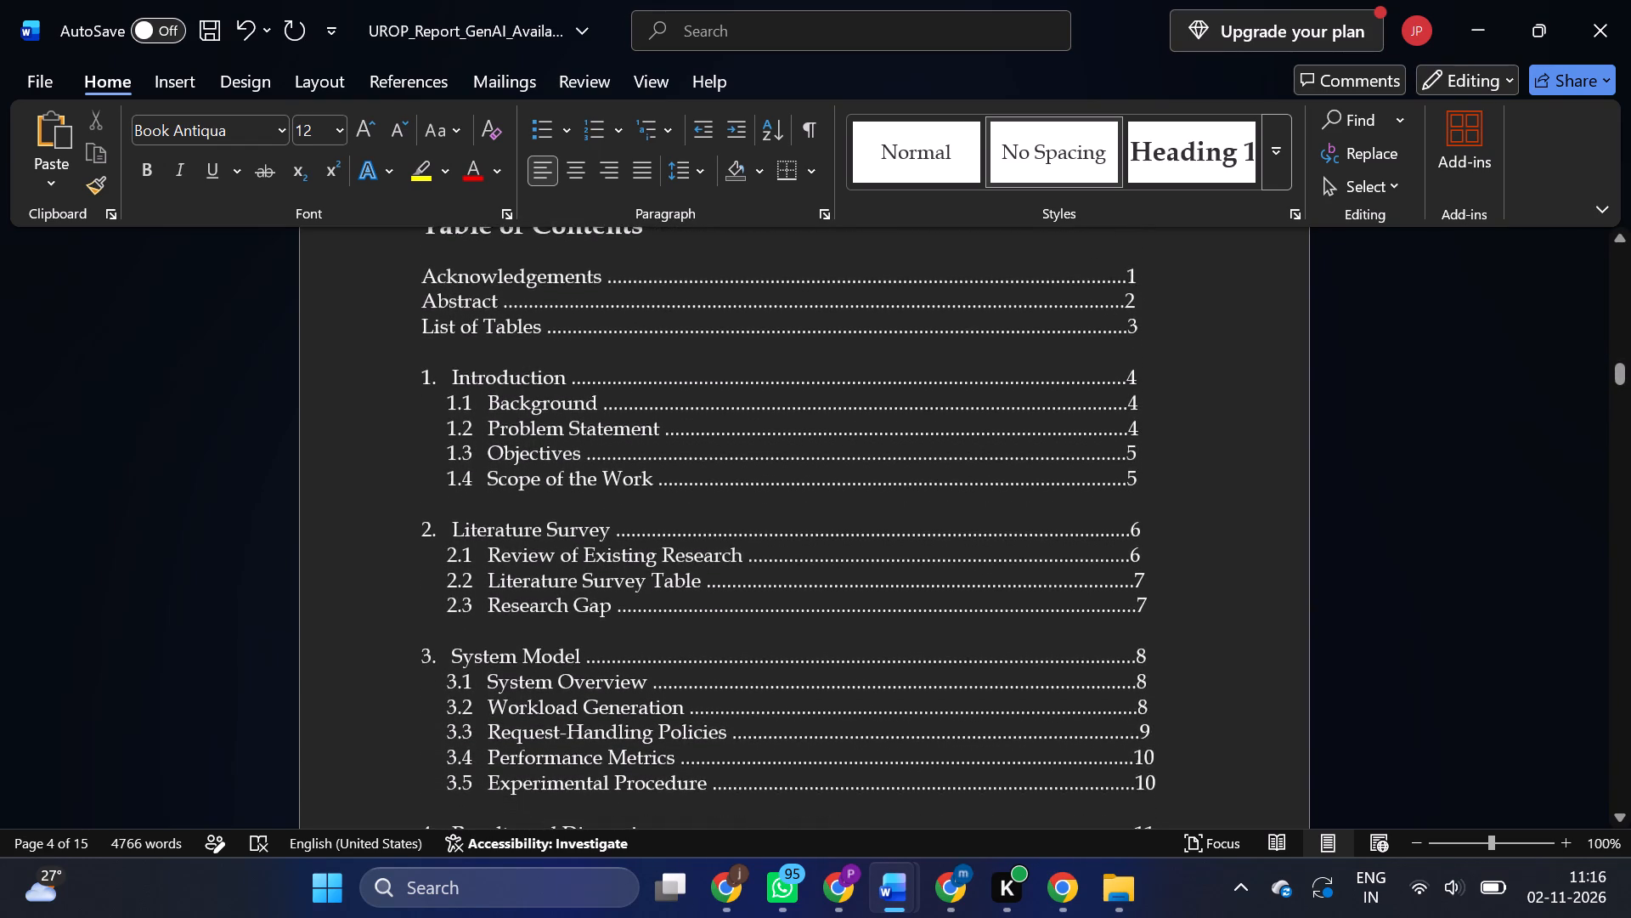
scroll(1194, 625, "down", 1)
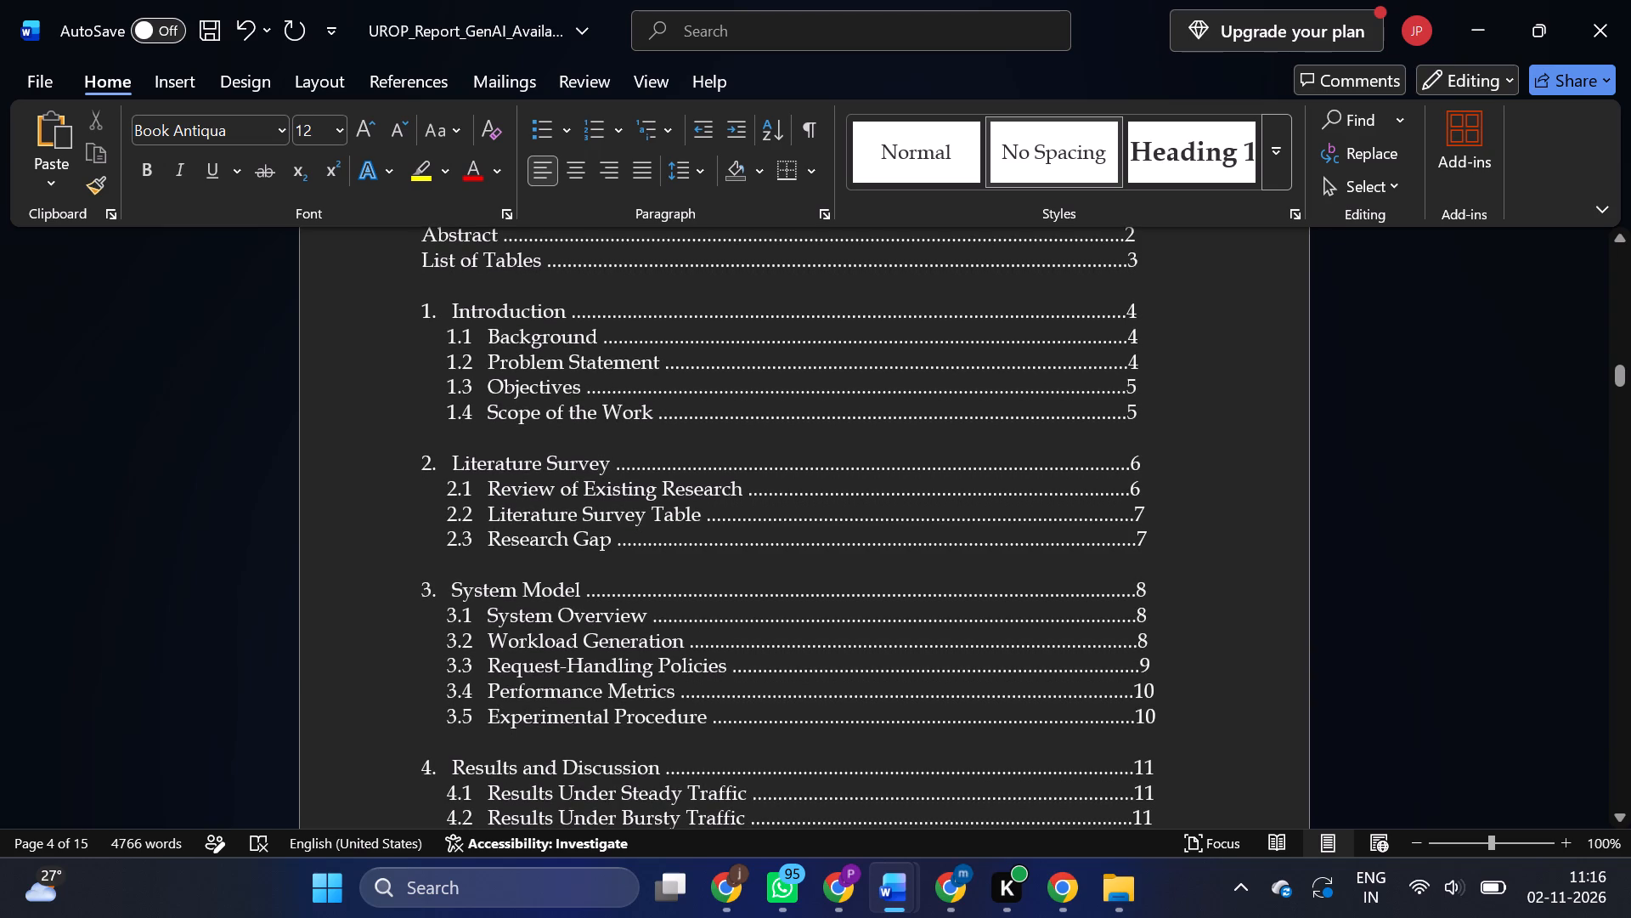
scroll(1204, 641, "up", 1)
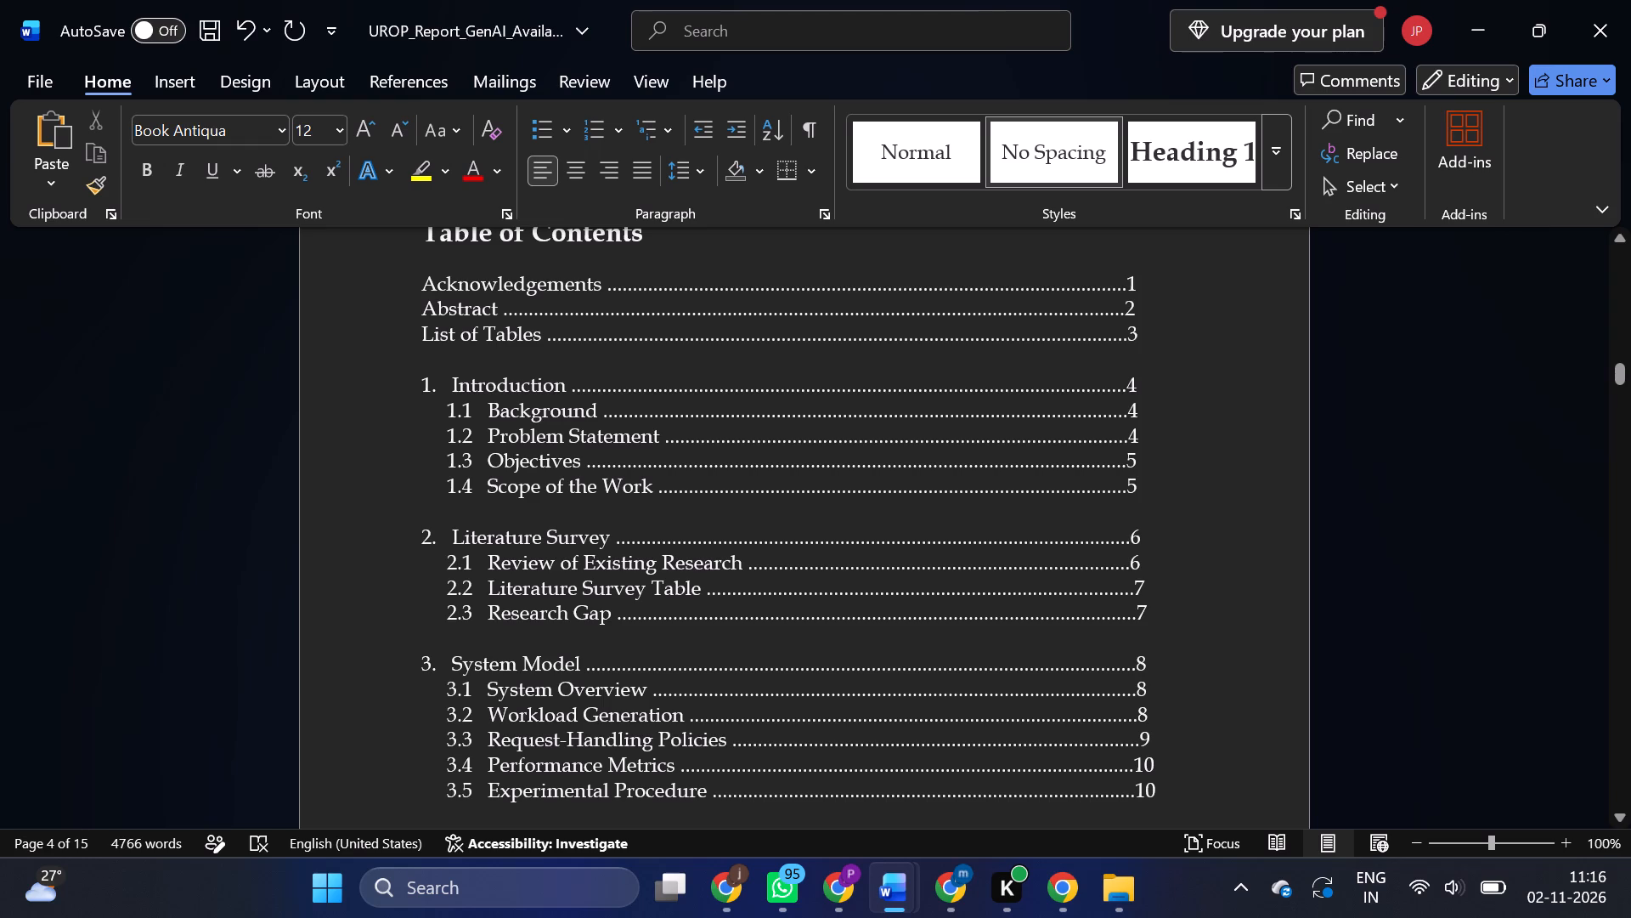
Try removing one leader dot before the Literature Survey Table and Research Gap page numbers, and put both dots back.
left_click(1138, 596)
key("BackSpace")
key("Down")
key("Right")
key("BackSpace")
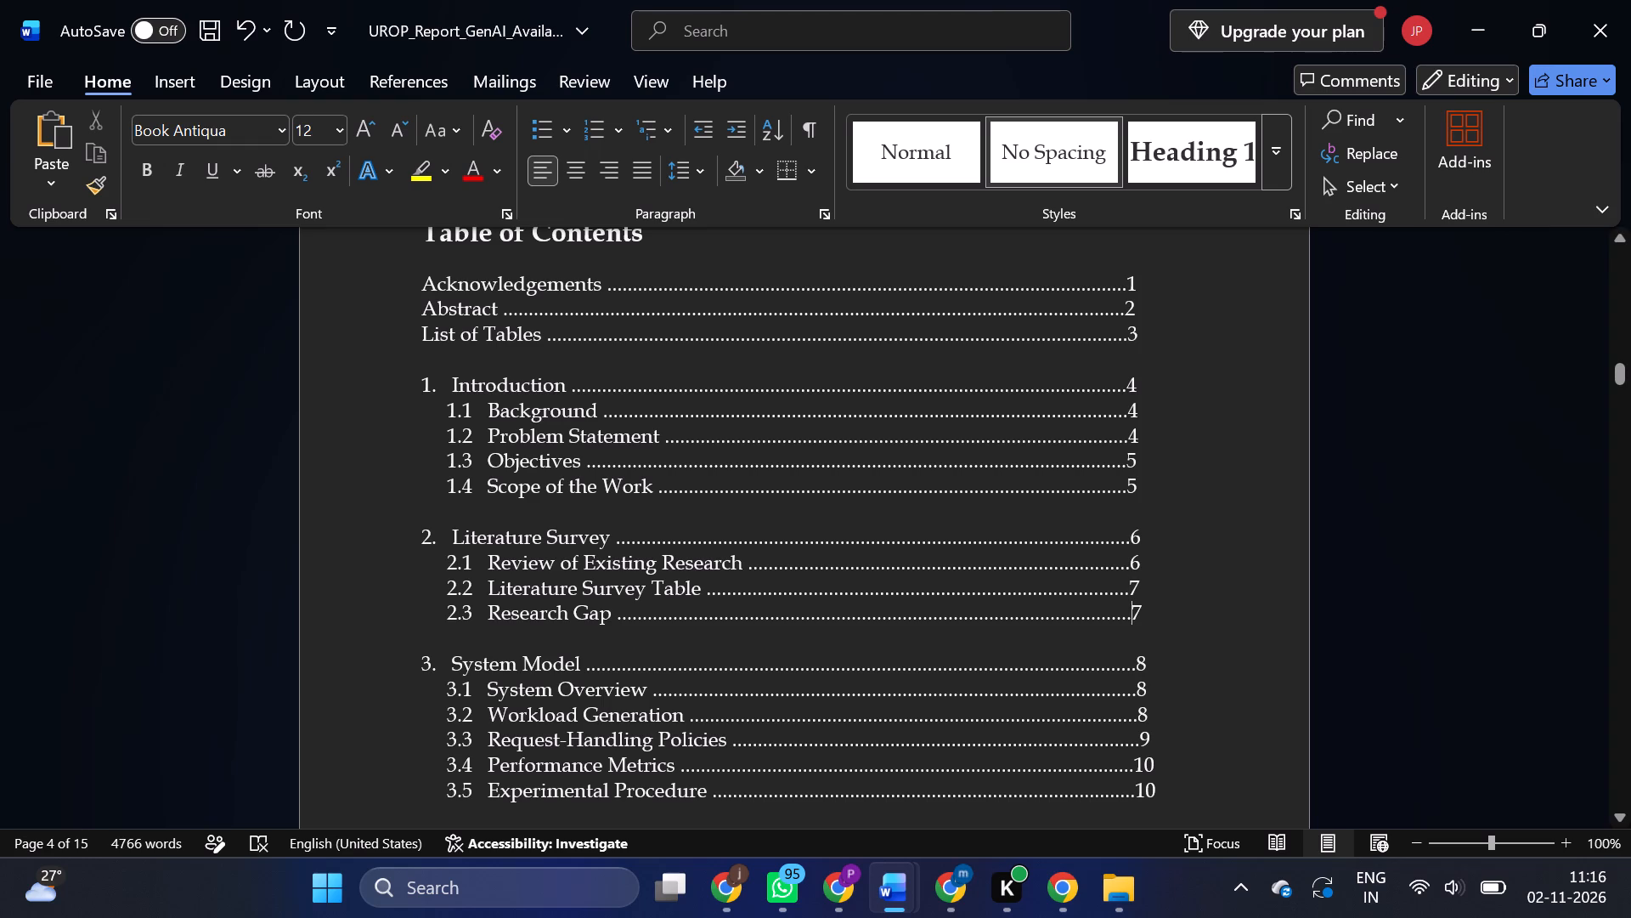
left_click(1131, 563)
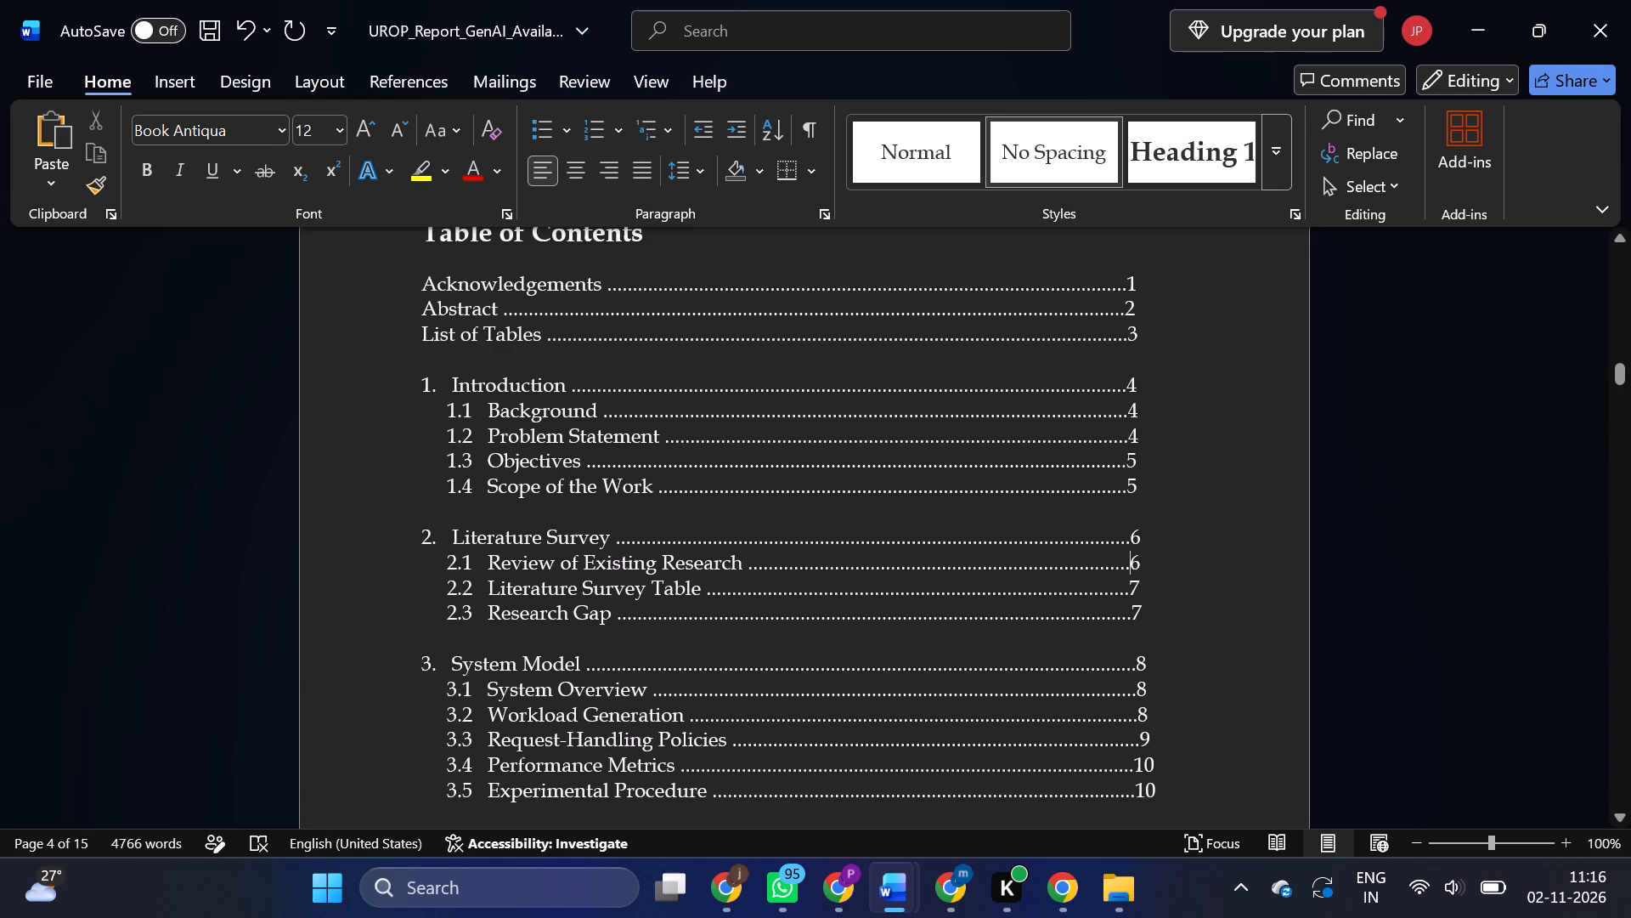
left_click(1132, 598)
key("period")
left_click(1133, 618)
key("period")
Remove one leader dot before the page numbers of Request-Handling Policies, Workload Generation, System Overview and System Model.
scroll(1208, 599, "down", 1)
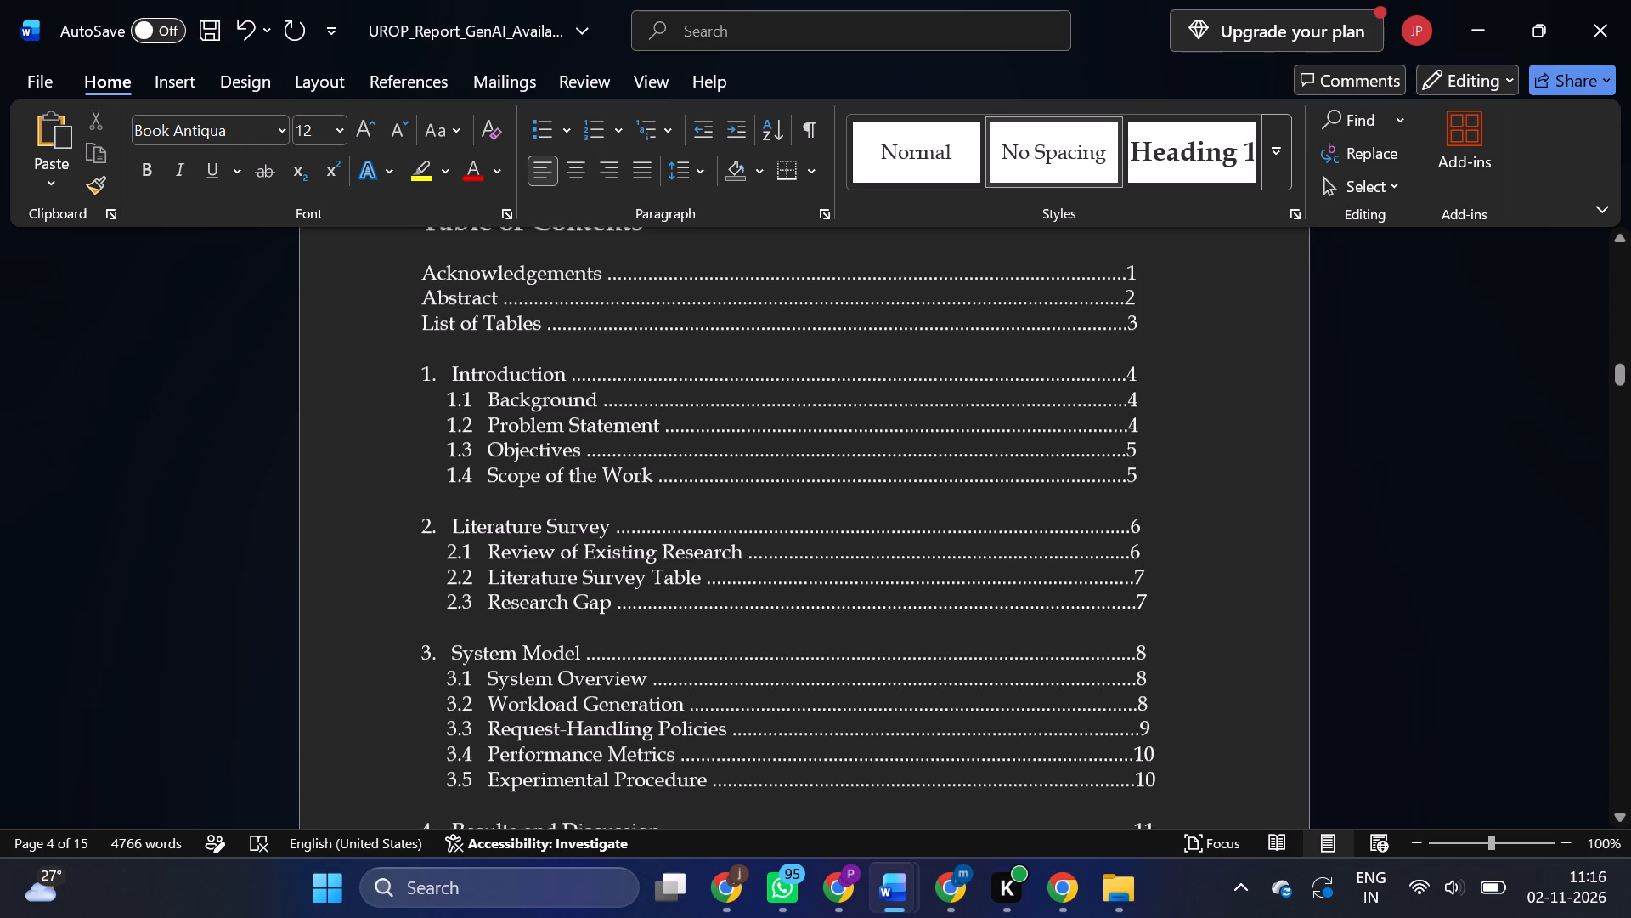
scroll(1208, 599, "down", 1)
left_click(1137, 695)
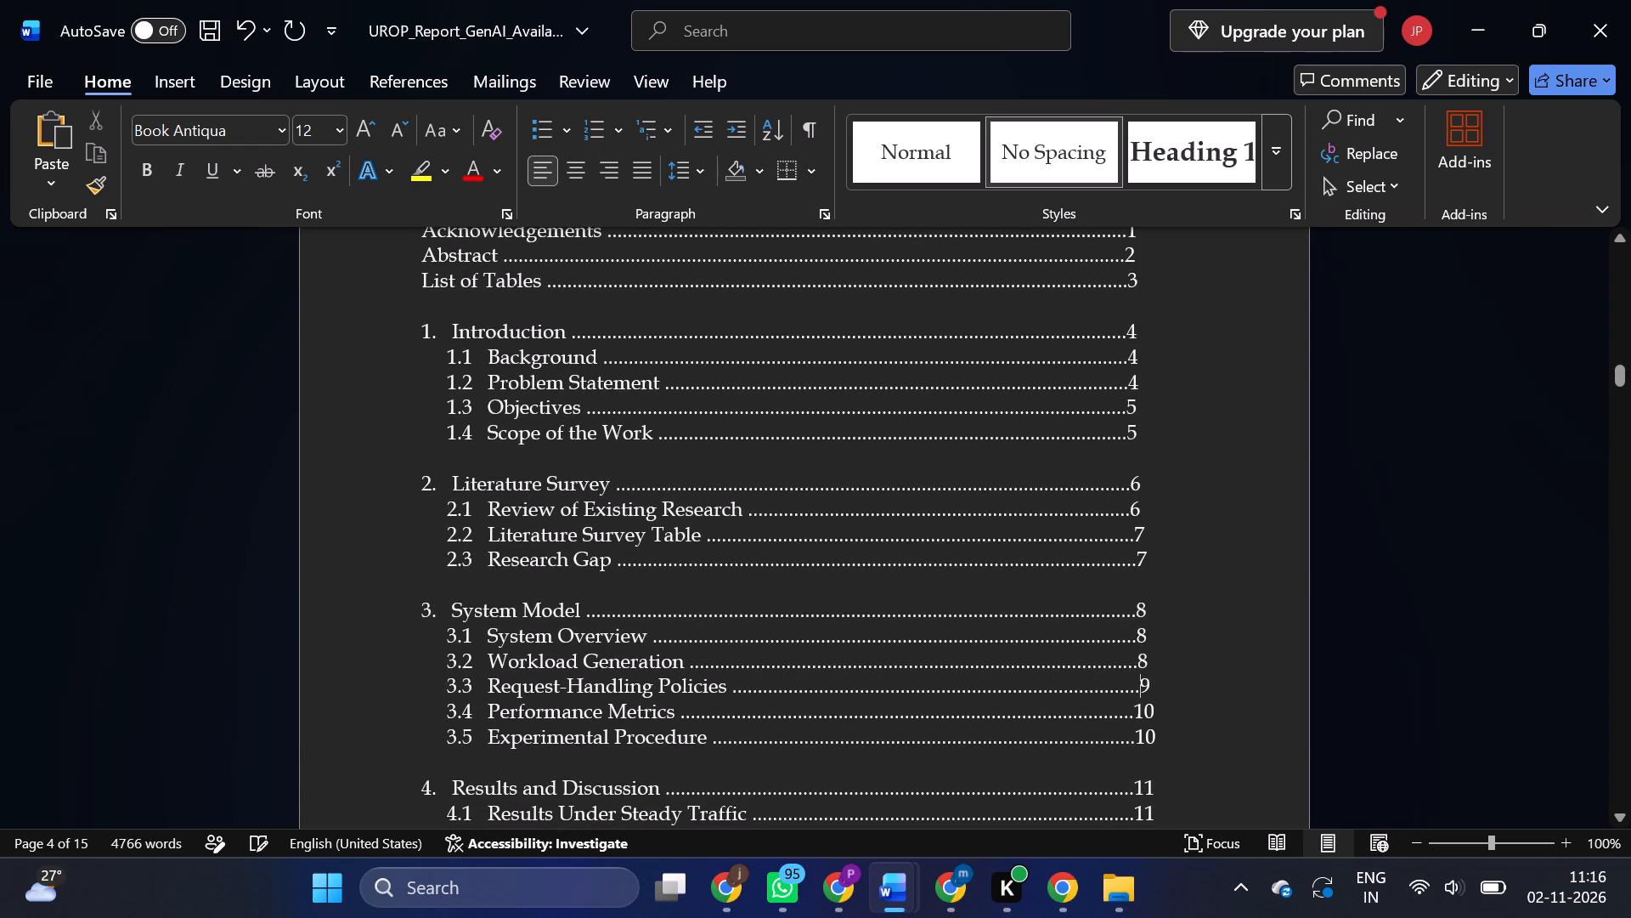
key("Right")
key("Left")
key("BackSpace")
left_click(1137, 666)
key("BackSpace")
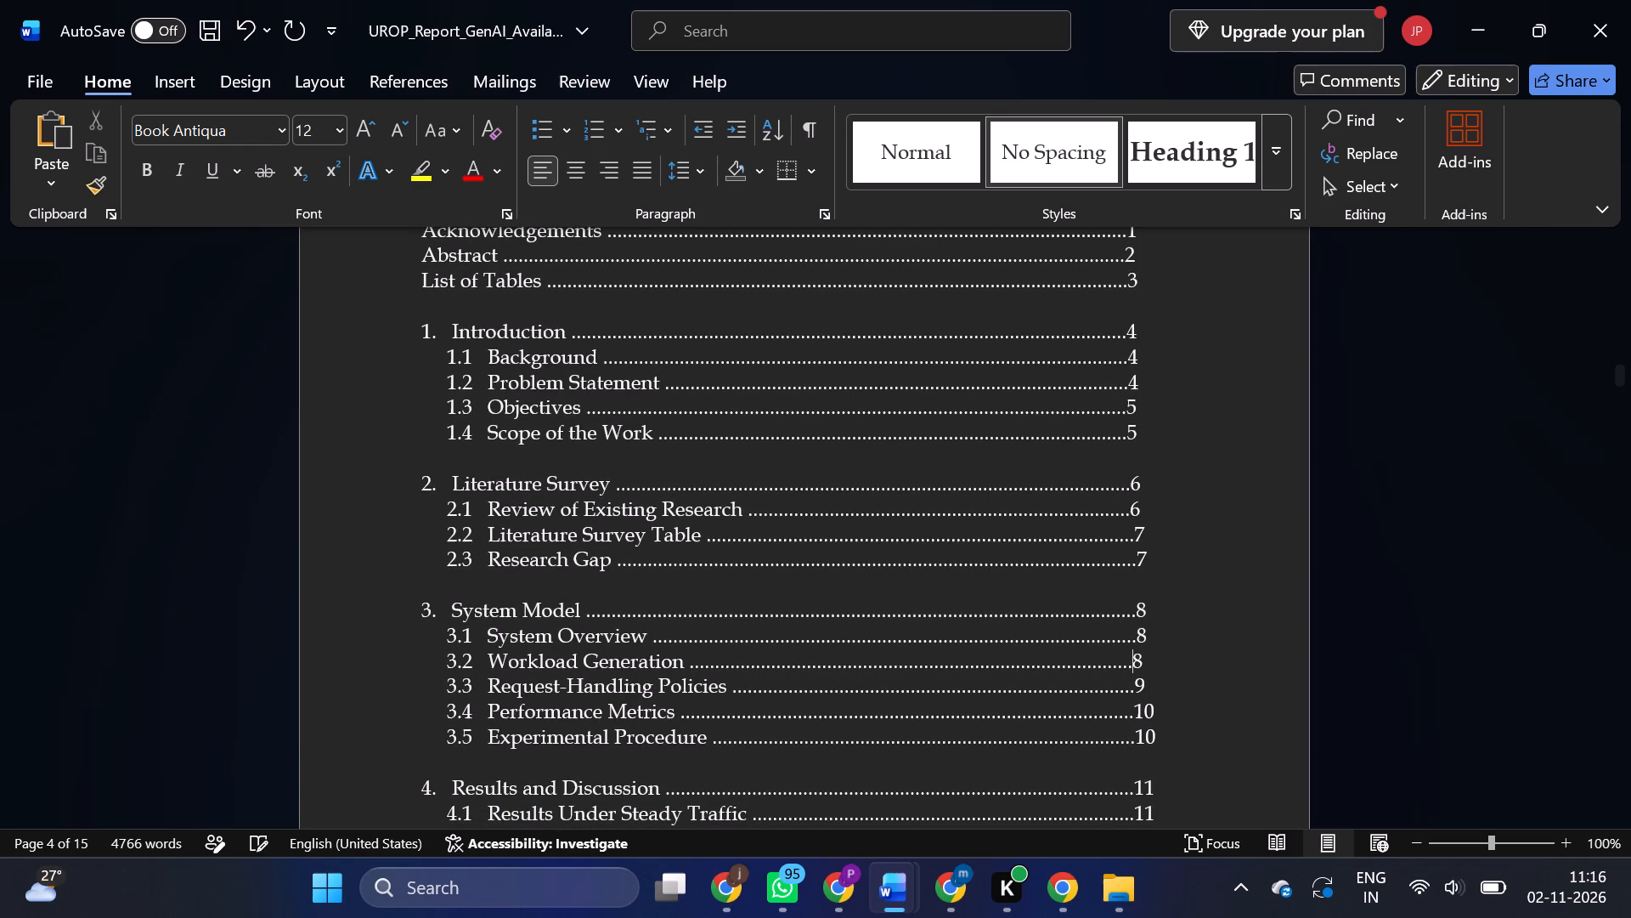
left_click(1137, 648)
key("BackSpace")
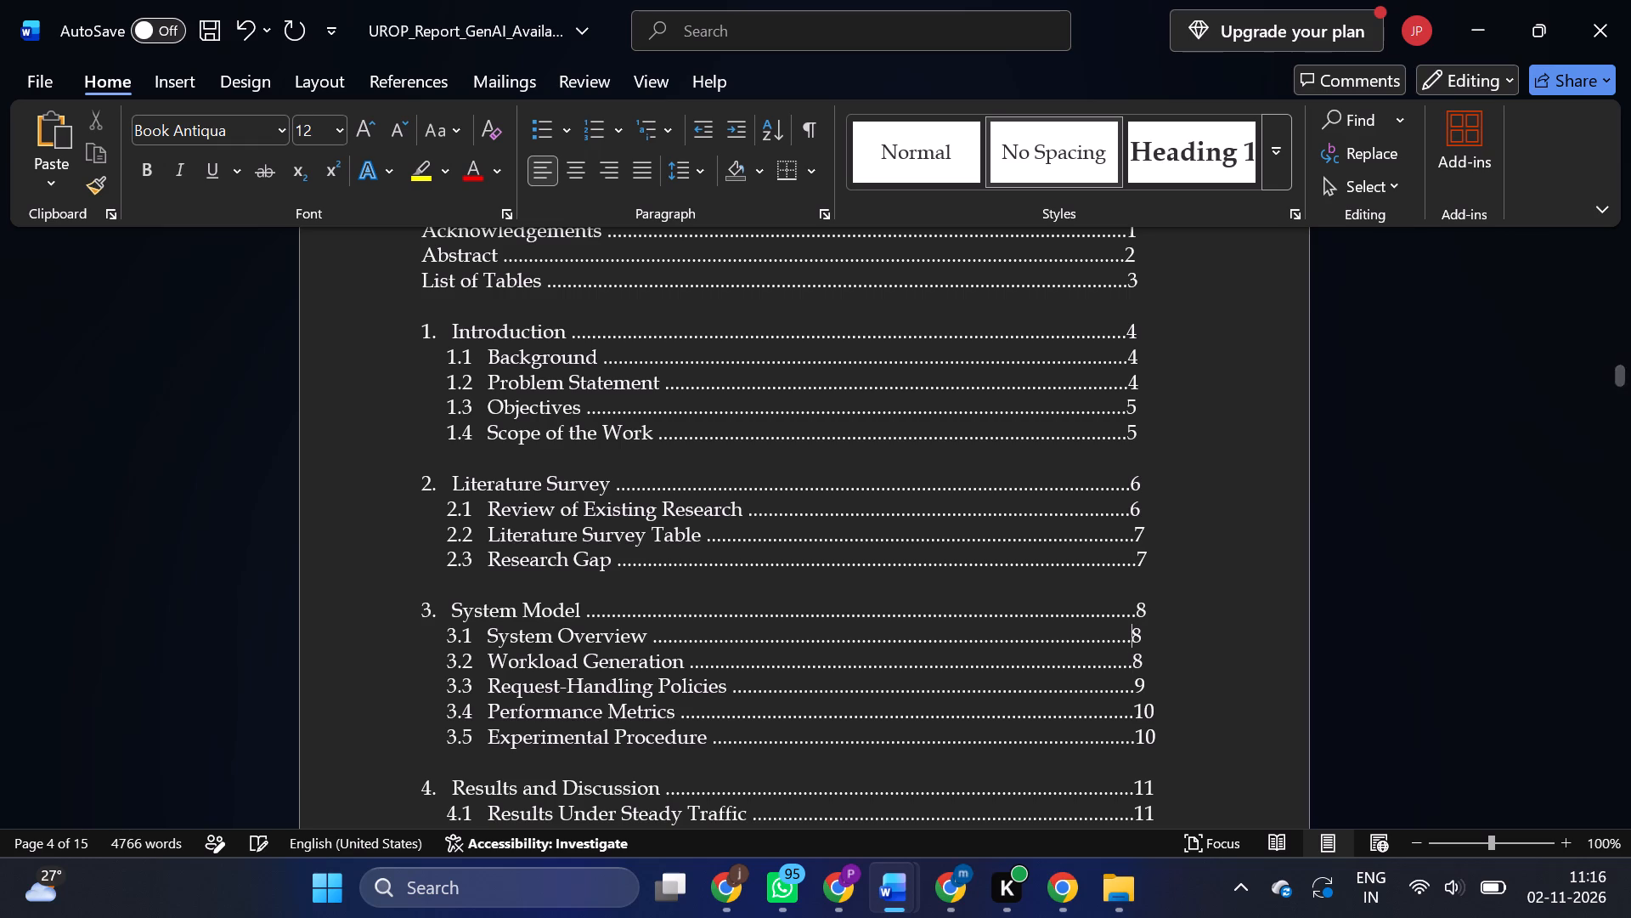
left_click(1138, 611)
key("BackSpace")
Remove one leader dot before the page numbers of Literature Survey Table and Research Gap.
scroll(1176, 741, "down", 1)
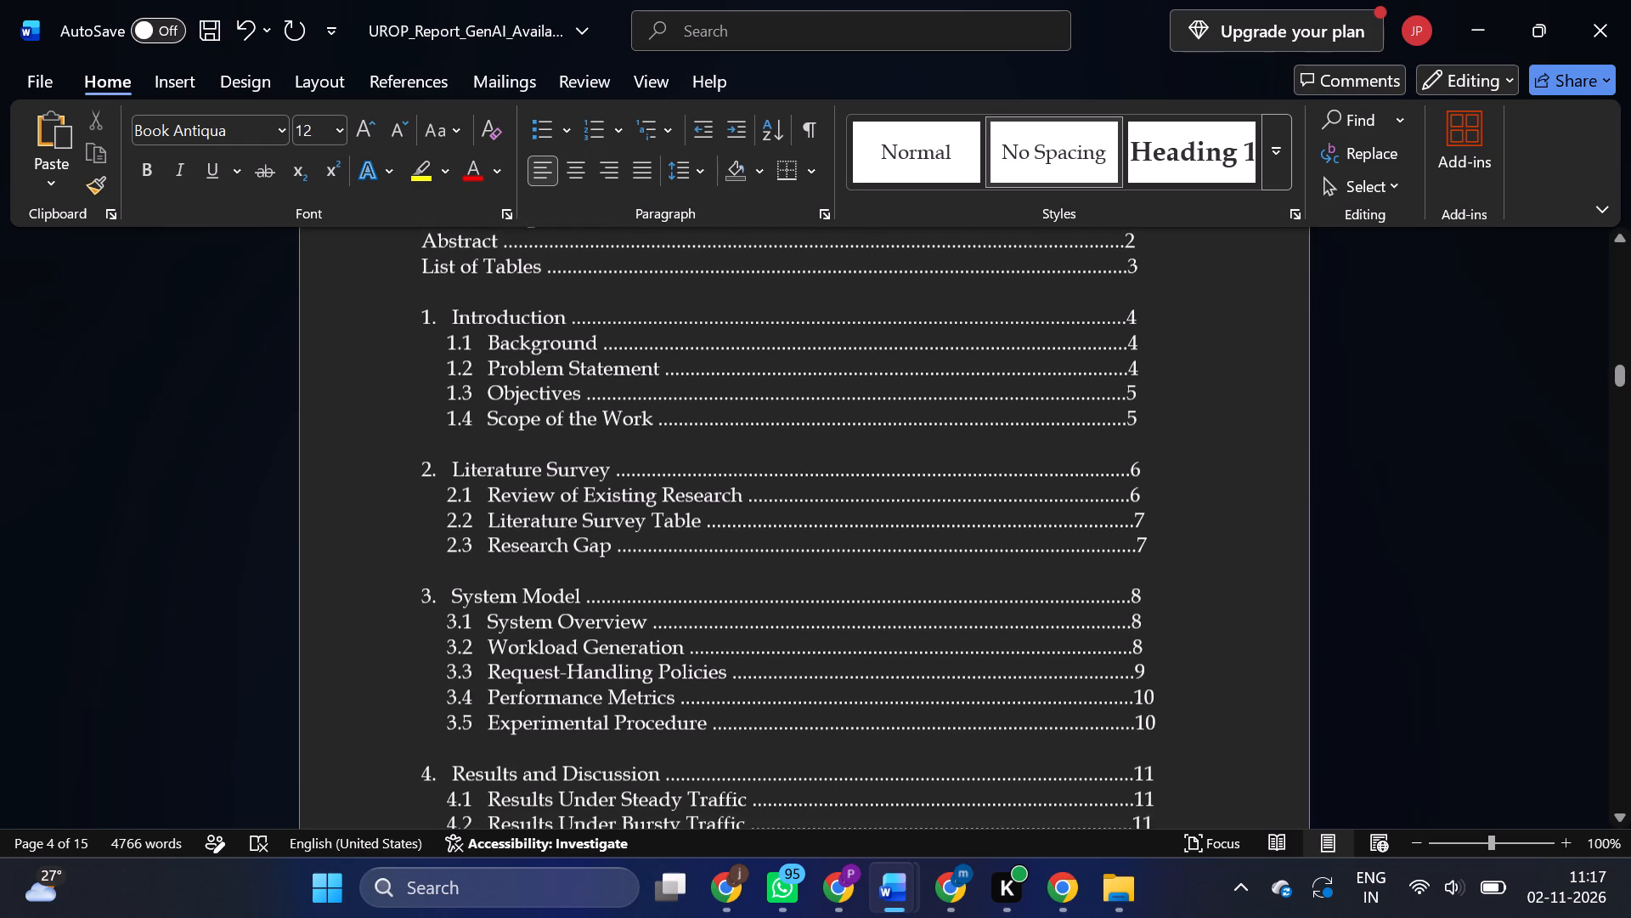
scroll(1176, 741, "down", 1)
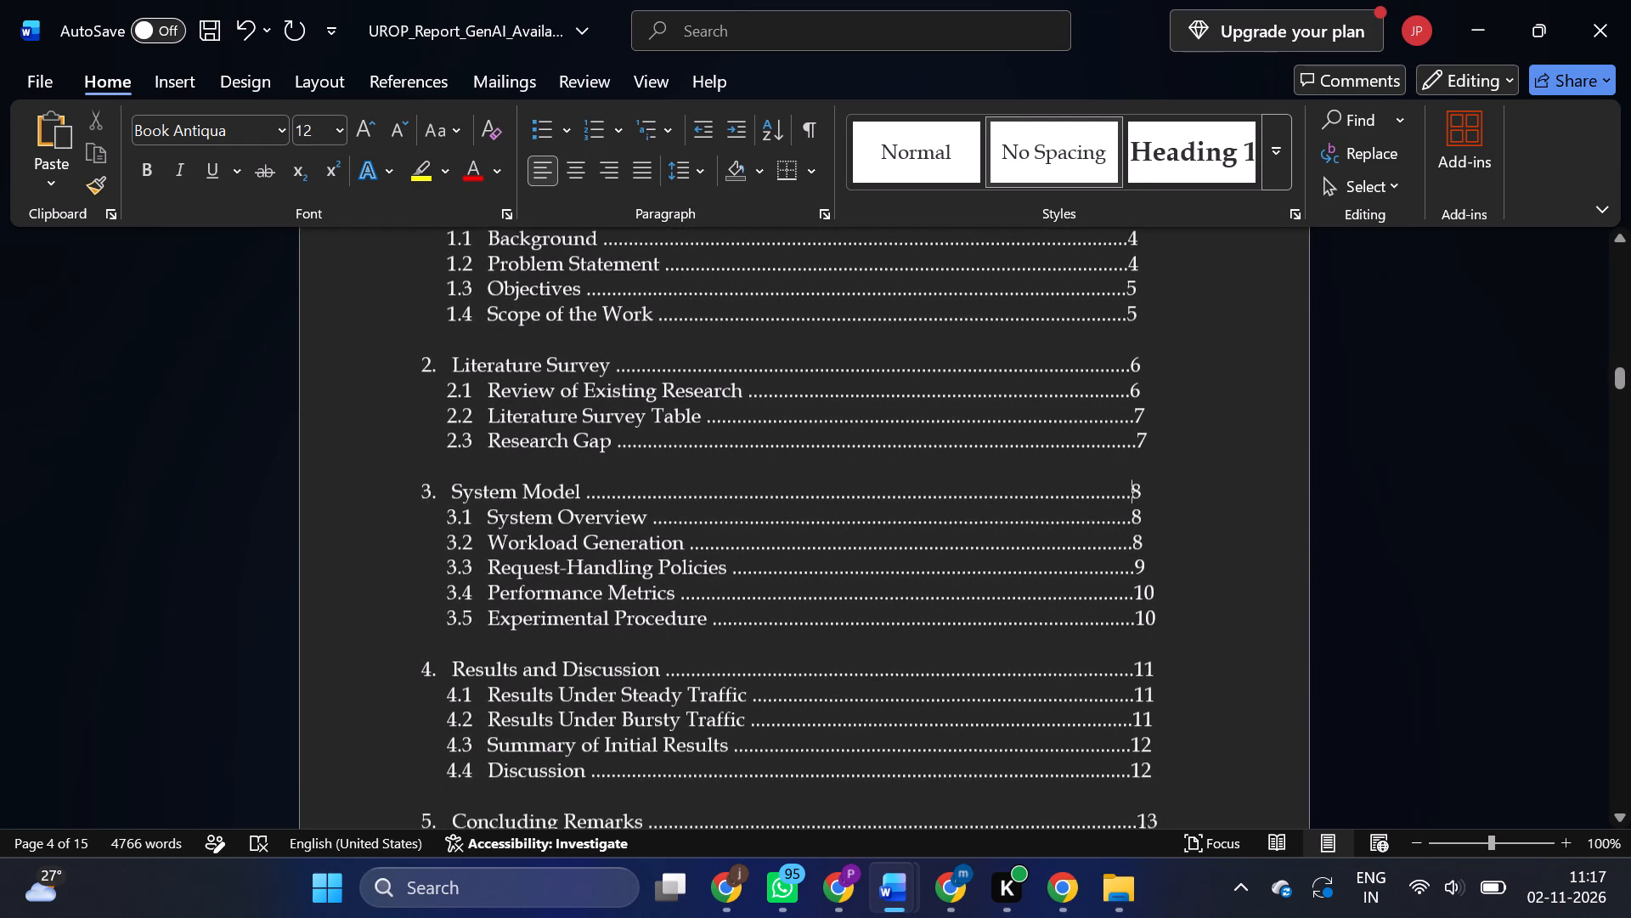
scroll(1176, 741, "down", 1)
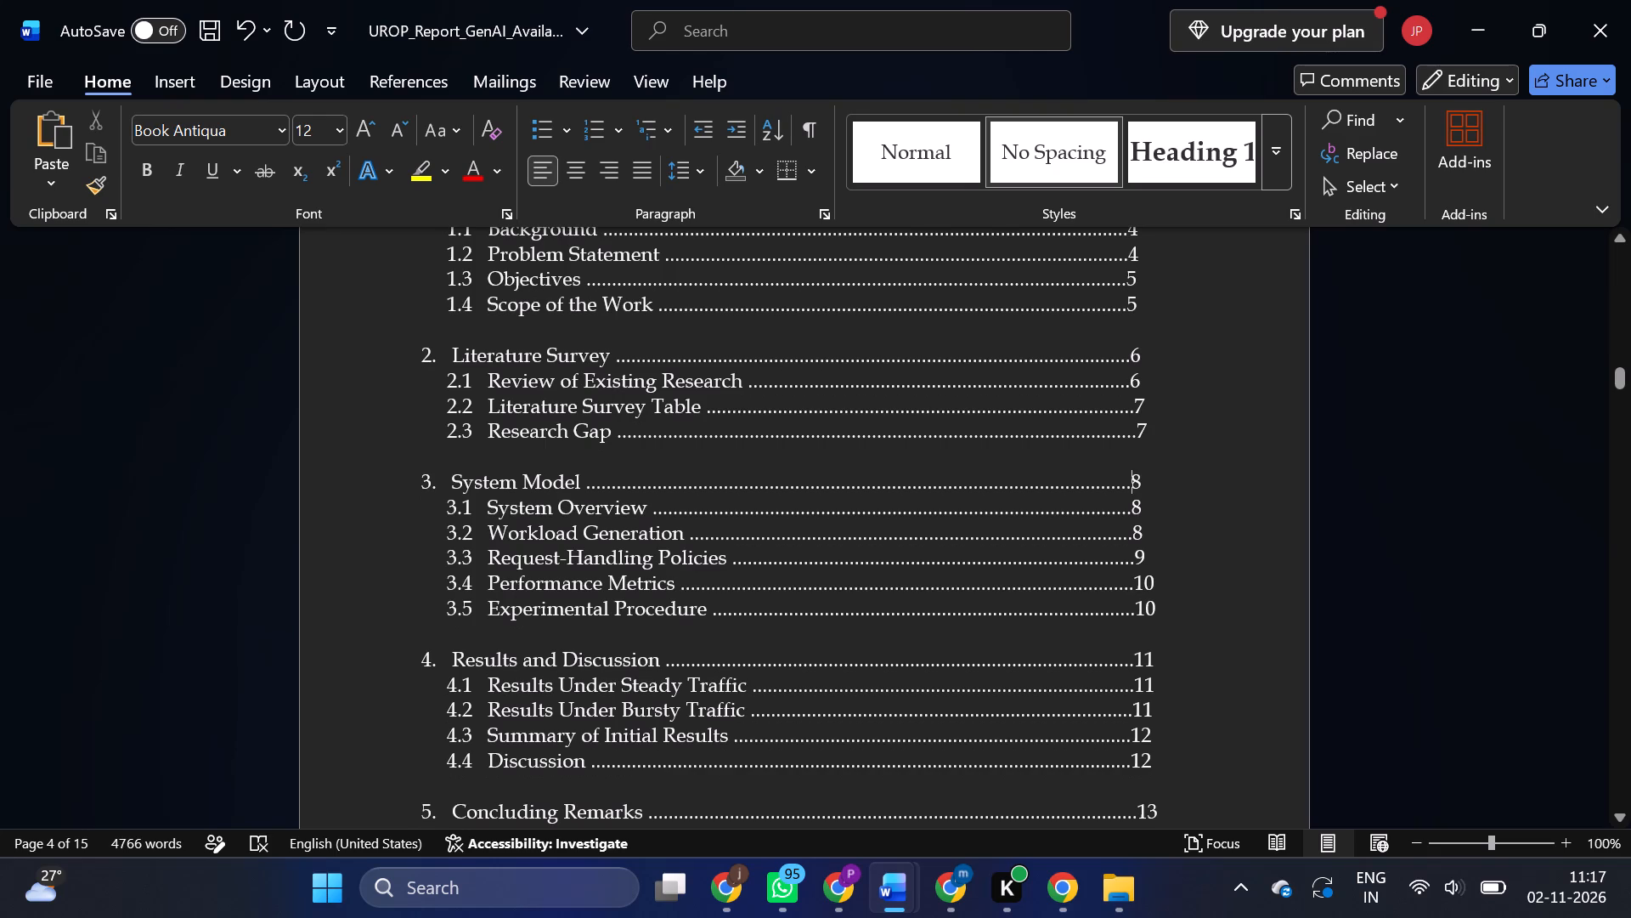
left_click(1132, 408)
key("BackSpace")
key("Down")
key("Right")
key("BackSpace")
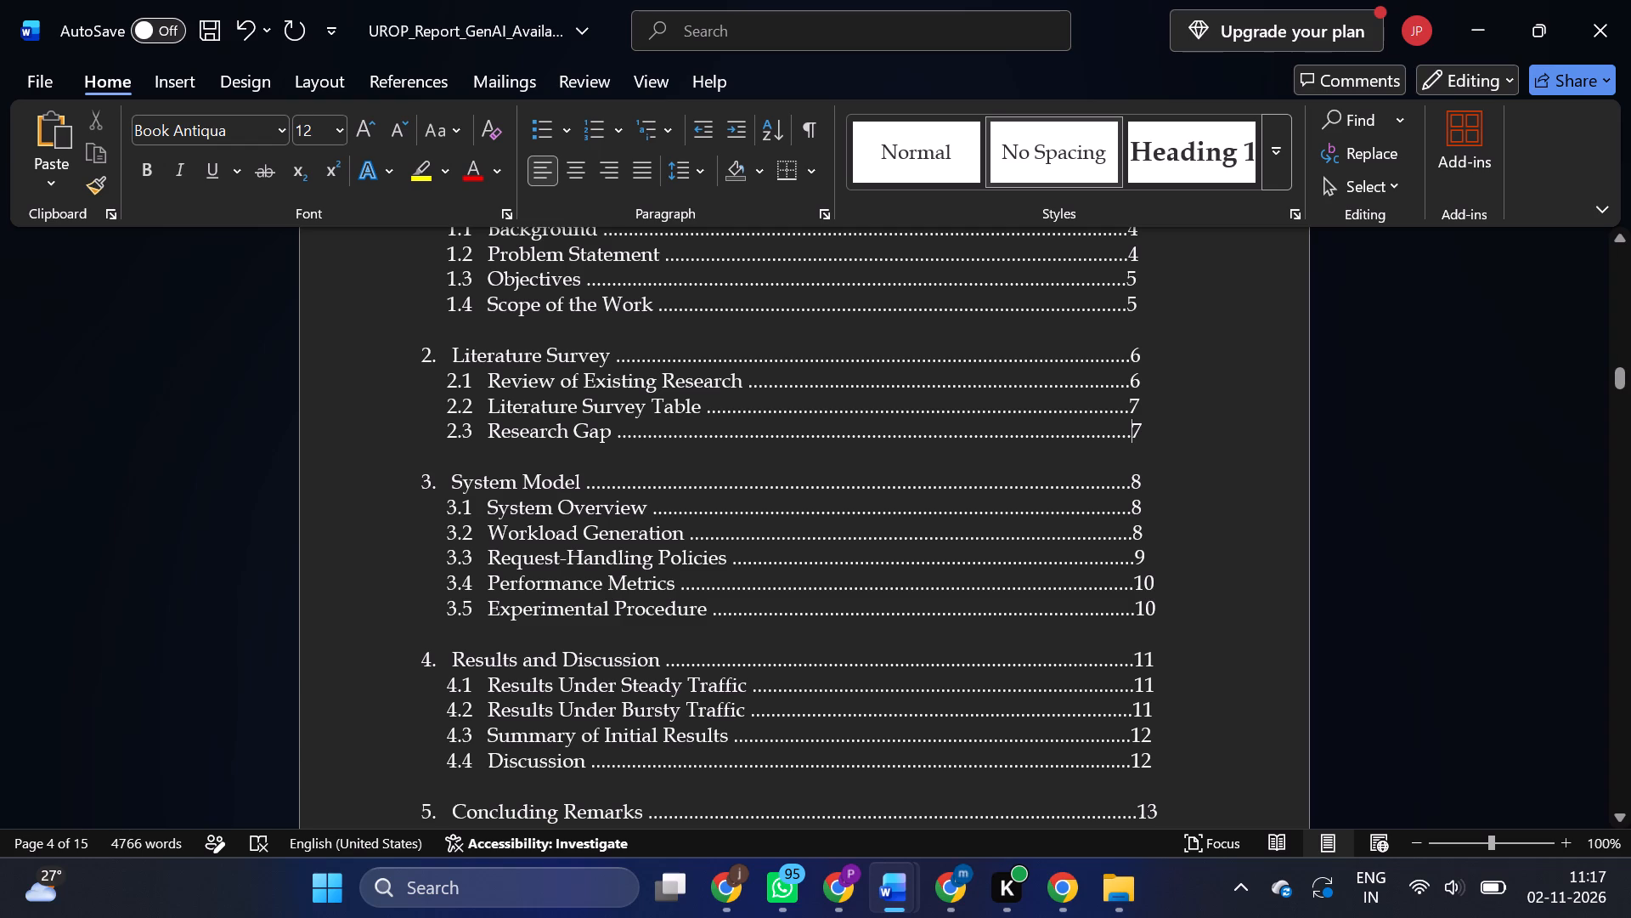
Remove one more leader dot before the page numbers of Request-Handling Policies, Workload Generation, System Overview and System Model.
left_click(1136, 562)
key("BackSpace")
left_click(1128, 541)
key("Right")
key("BackSpace")
left_click(1129, 517)
key("BackSpace")
left_click(1132, 482)
key("BackSpace")
Remove one leader dot before the page numbers of Performance Metrics and Experimental Procedure.
left_click(1137, 585)
key("BackSpace")
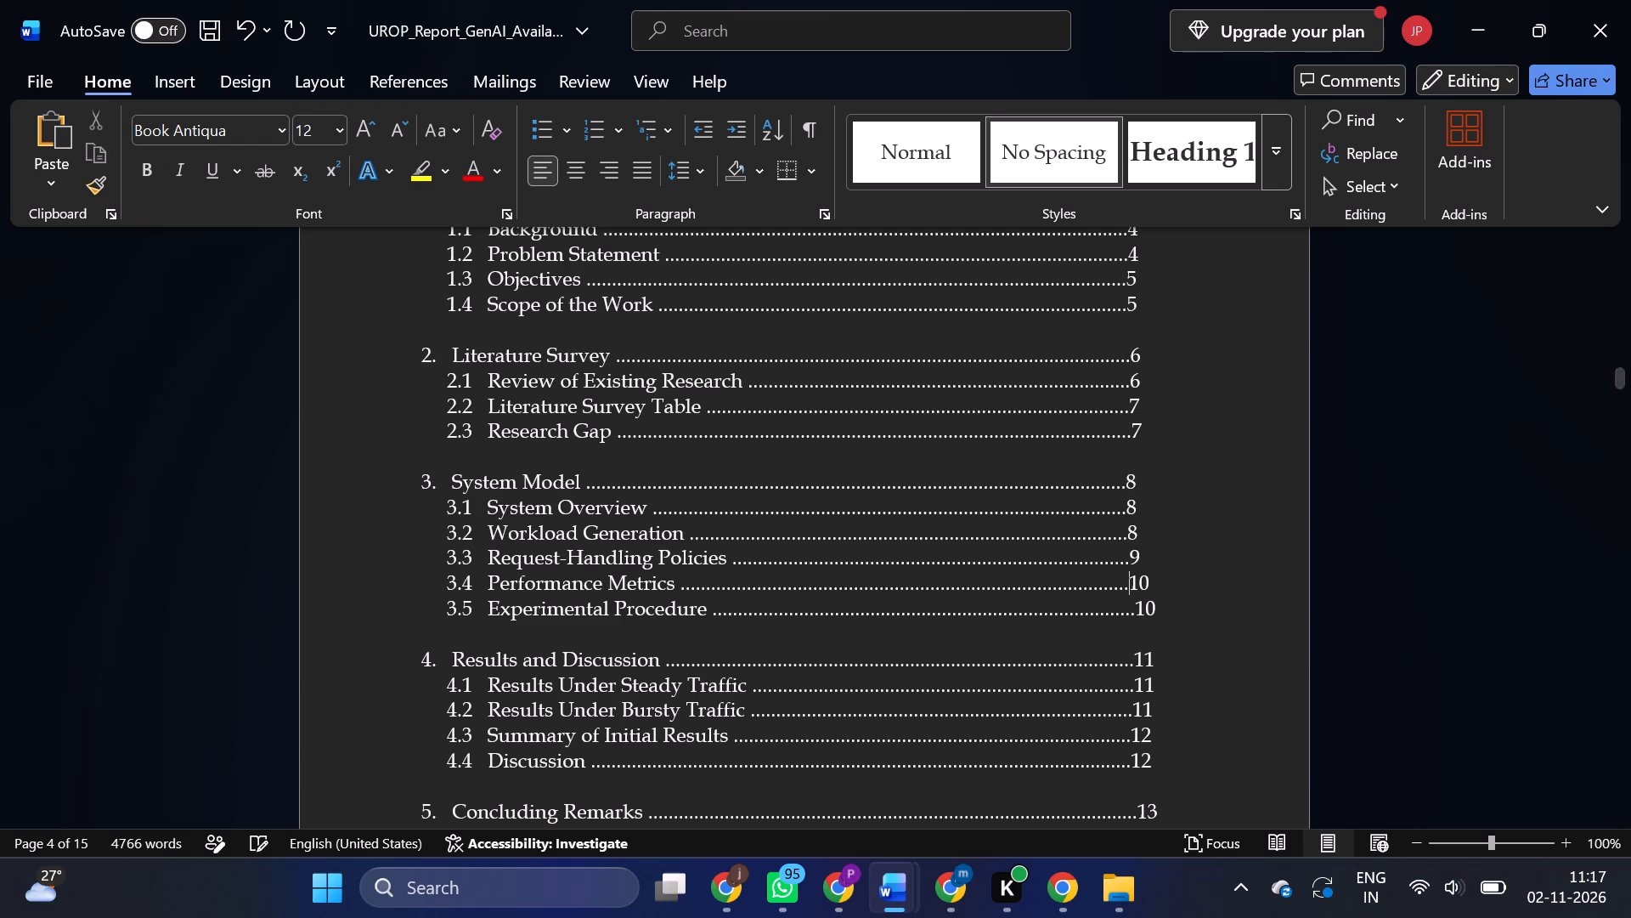
left_click(1135, 607)
key("BackSpace")
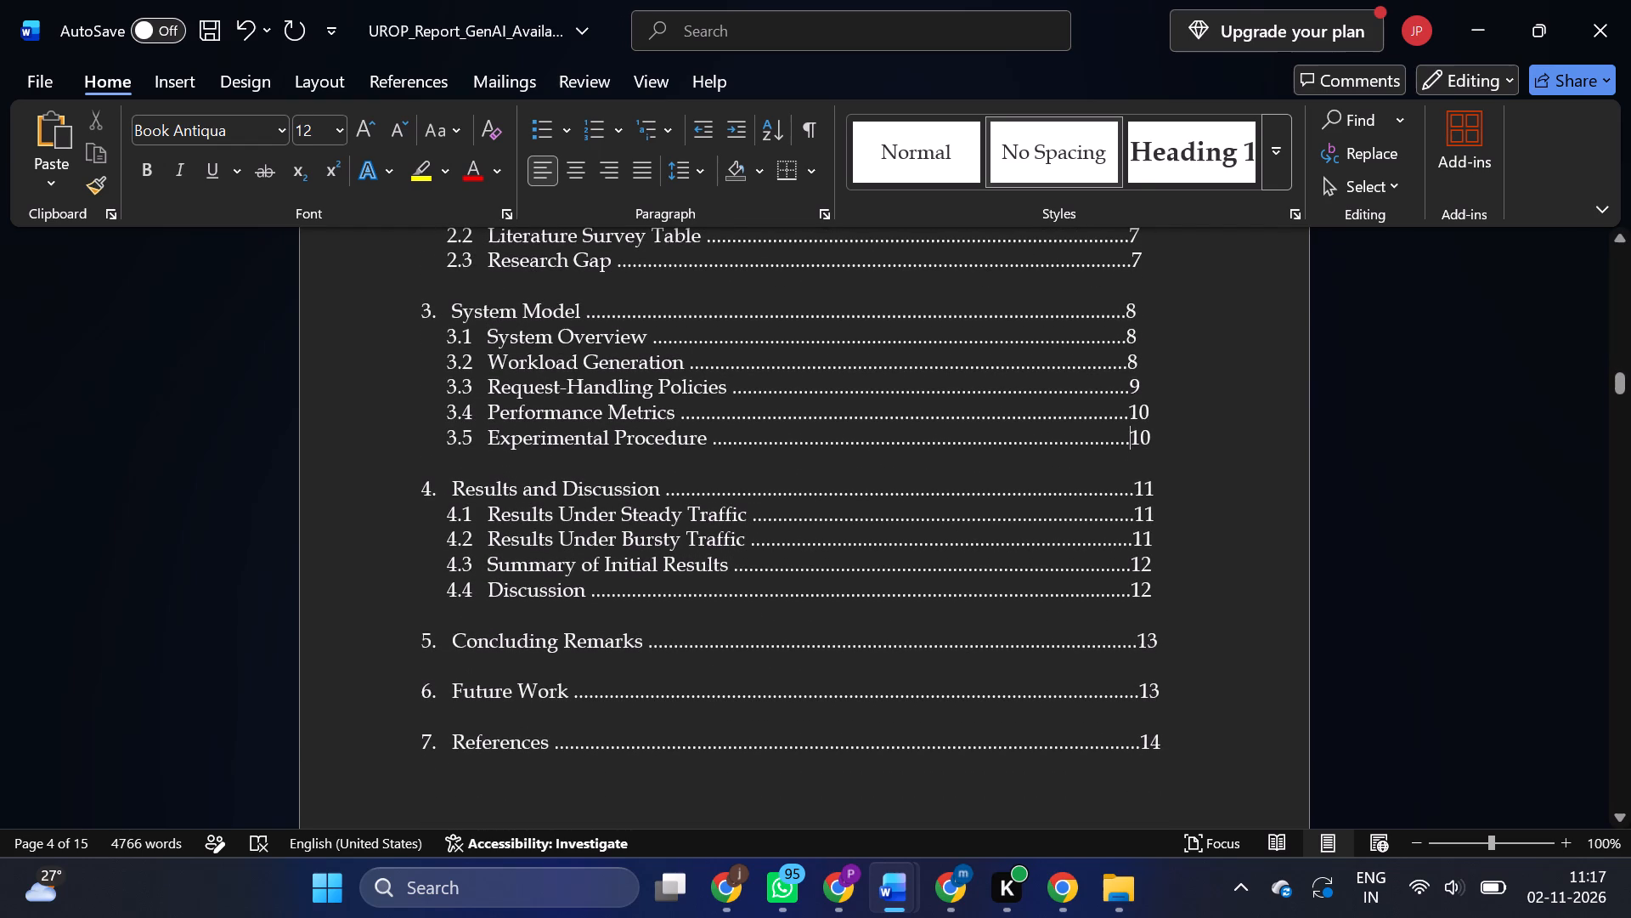
Remove one leader dot before the page numbers of Results and Discussion and its subsections 4.1 to 4.4.
left_click(1137, 494)
key("BackSpace")
left_click(1139, 518)
key("Left")
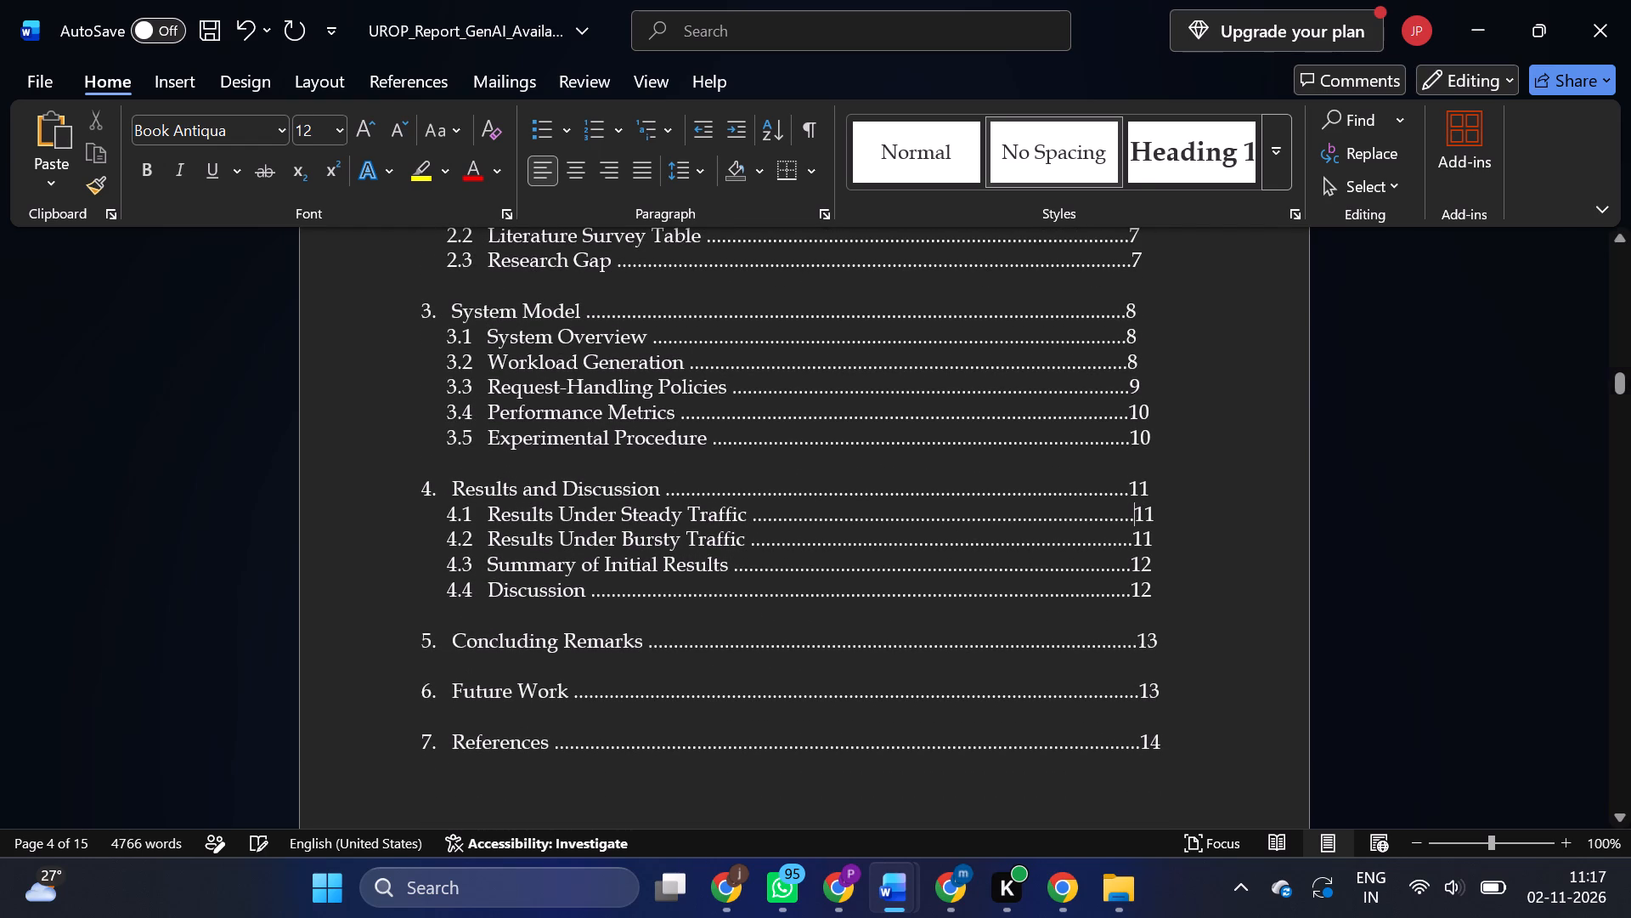
key("BackSpace")
left_click(1133, 541)
key("BackSpace")
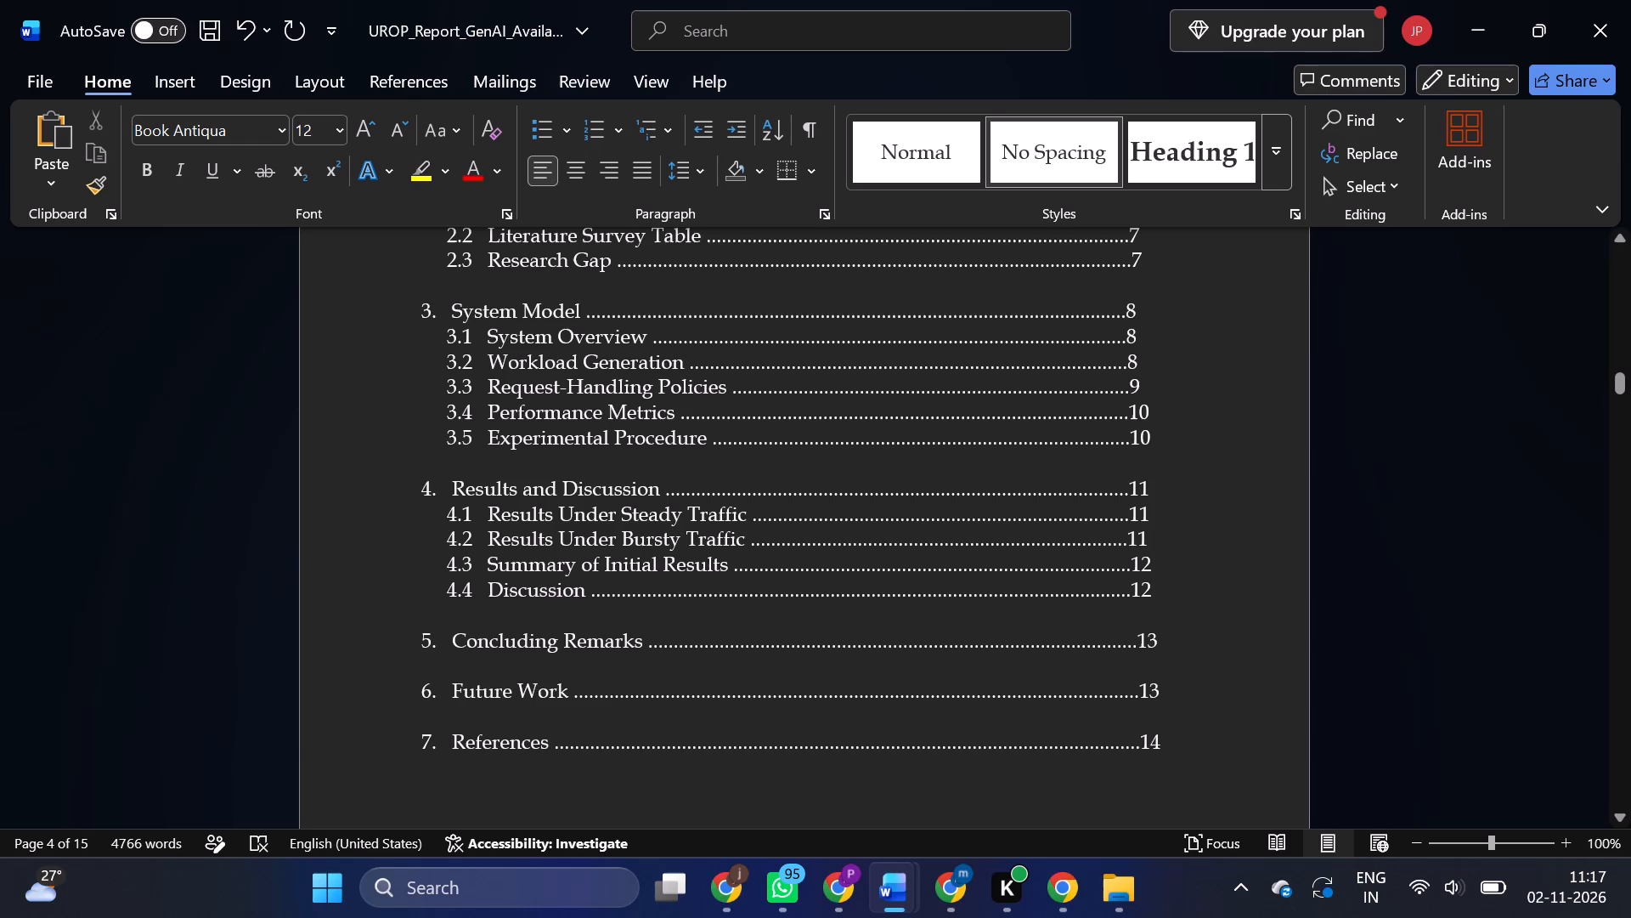
left_click(1132, 575)
key("BackSpace")
key("Down")
key("Right")
key("BackSpace")
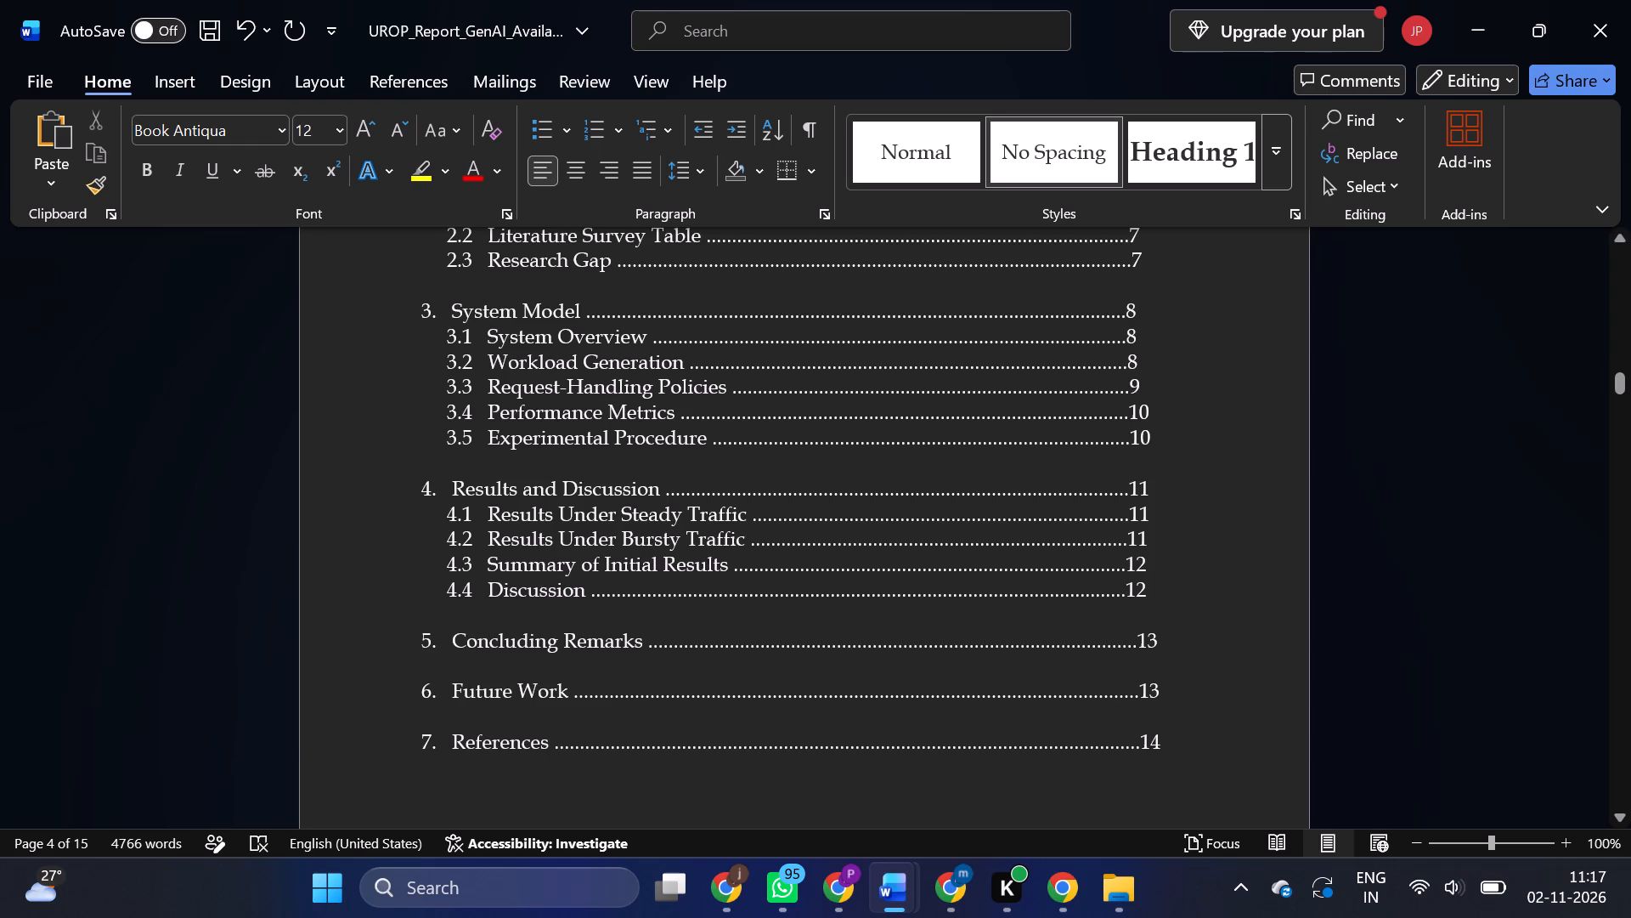
Review the report from the title page through the Table of Contents, checking the alignment of the page numbers.
scroll(1237, 731, "up", 2)
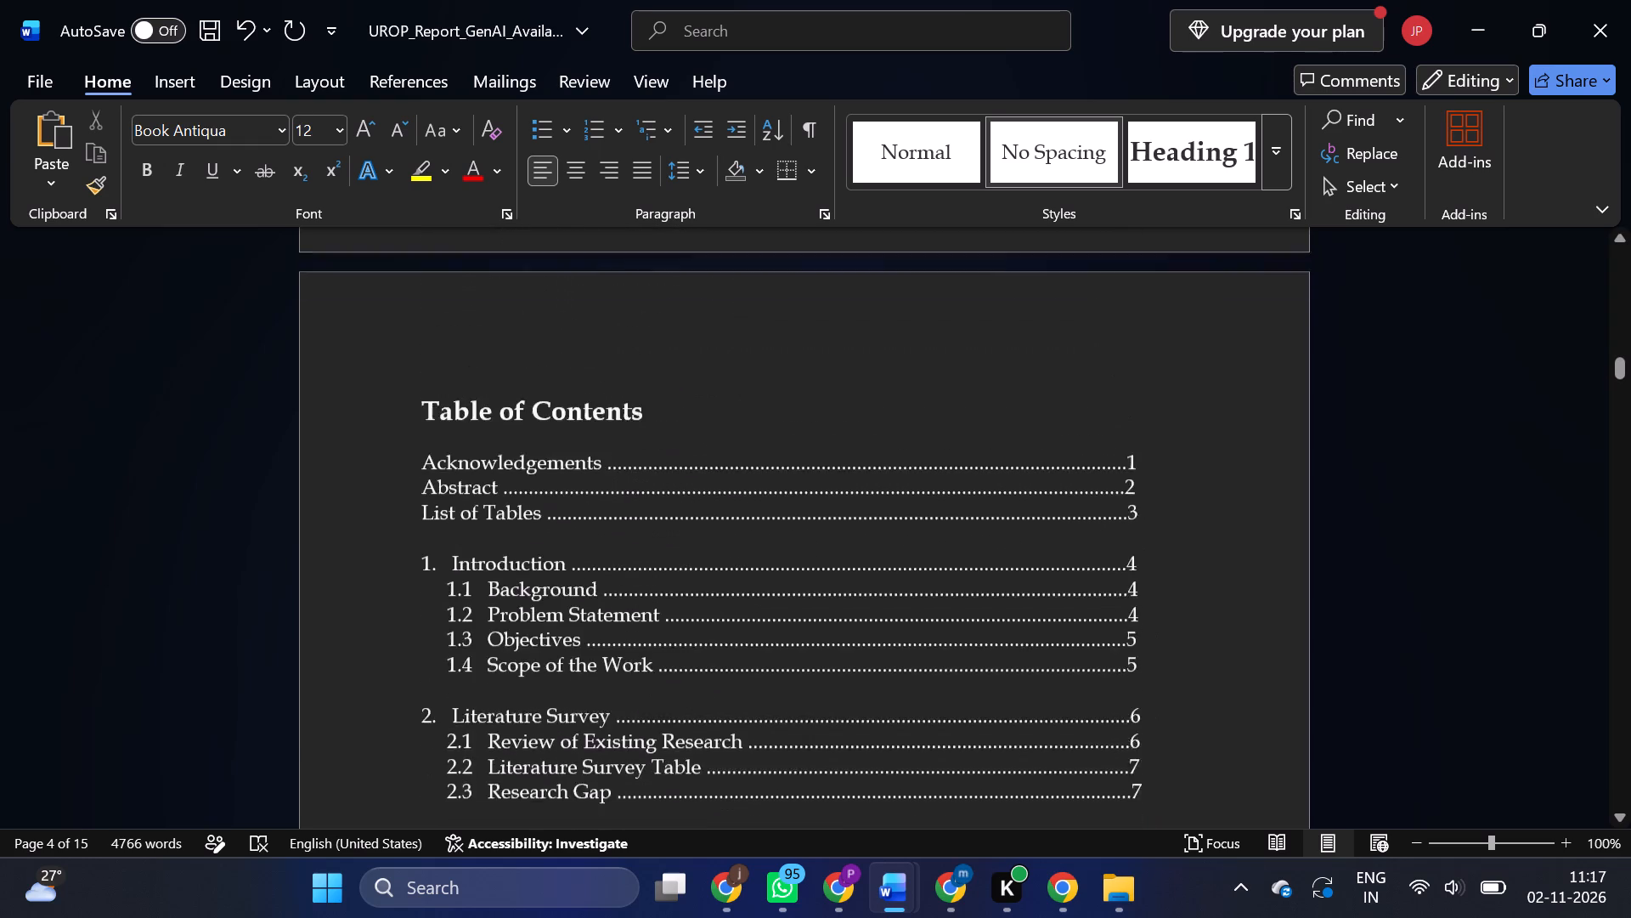
scroll(1237, 731, "down", 1)
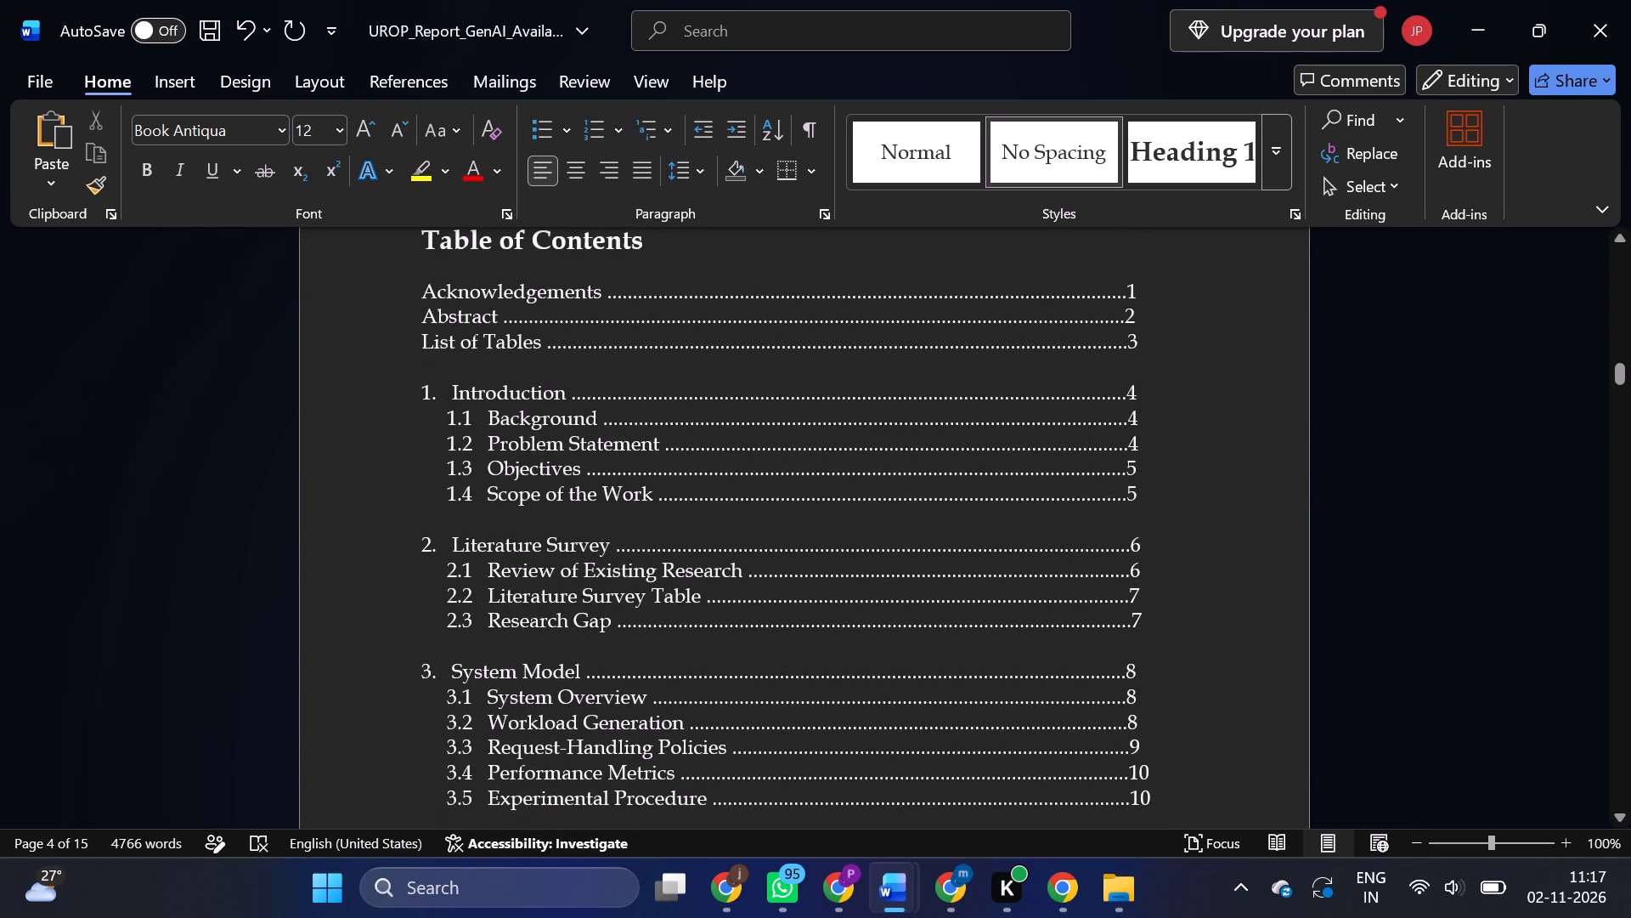
scroll(1237, 731, "down", 5)
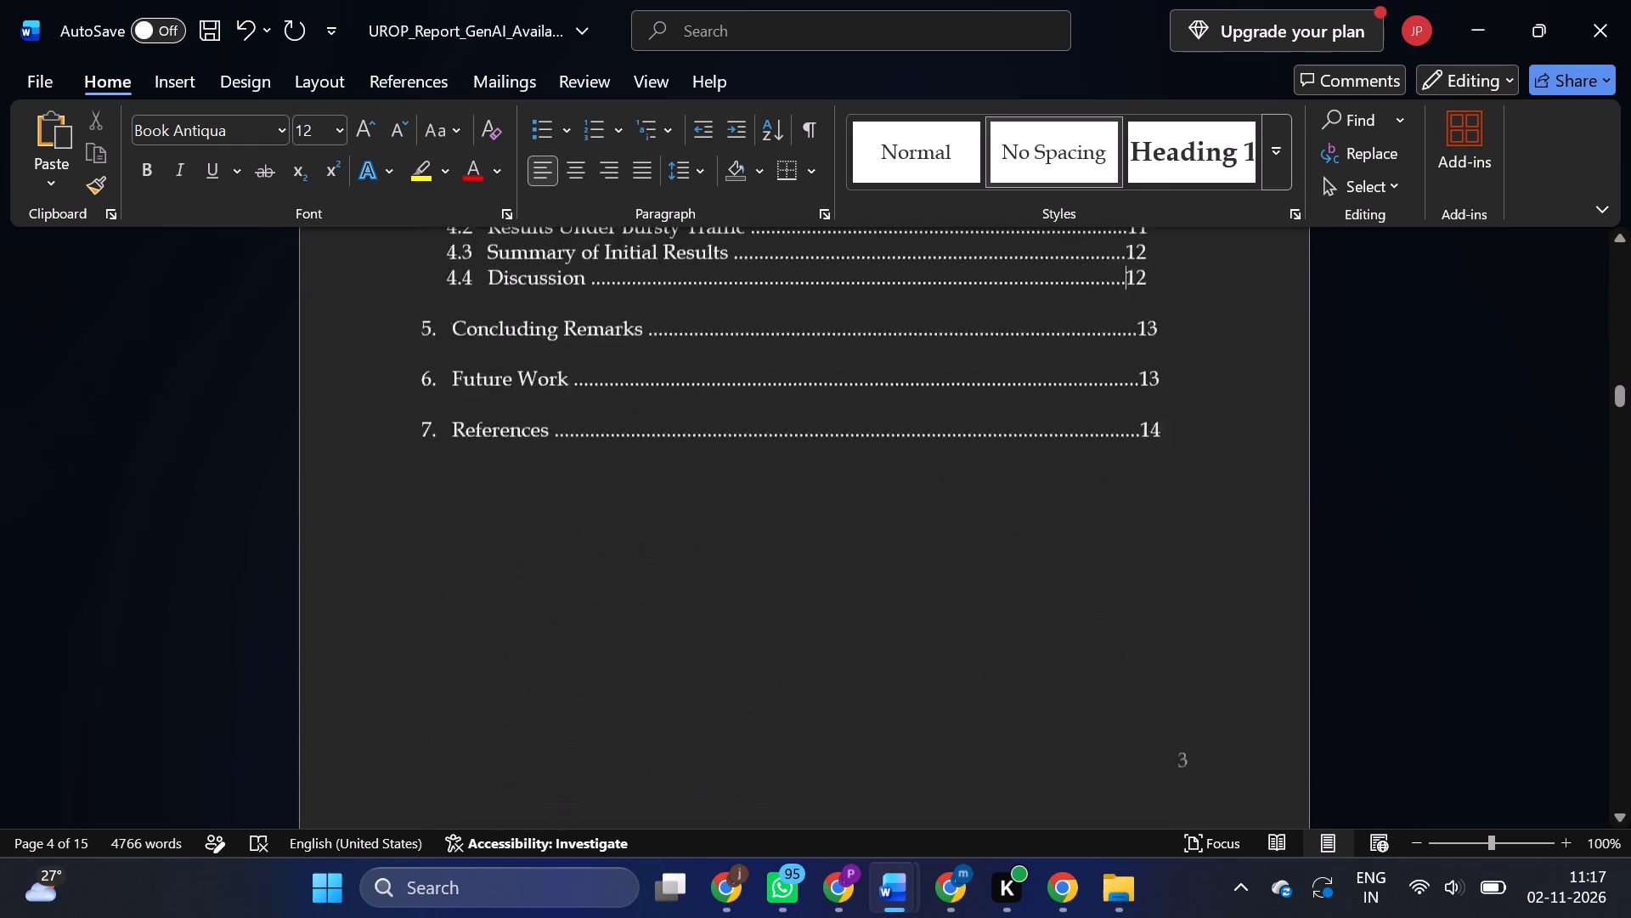
scroll(1237, 731, "down", 1)
scroll(1237, 731, "up", 13)
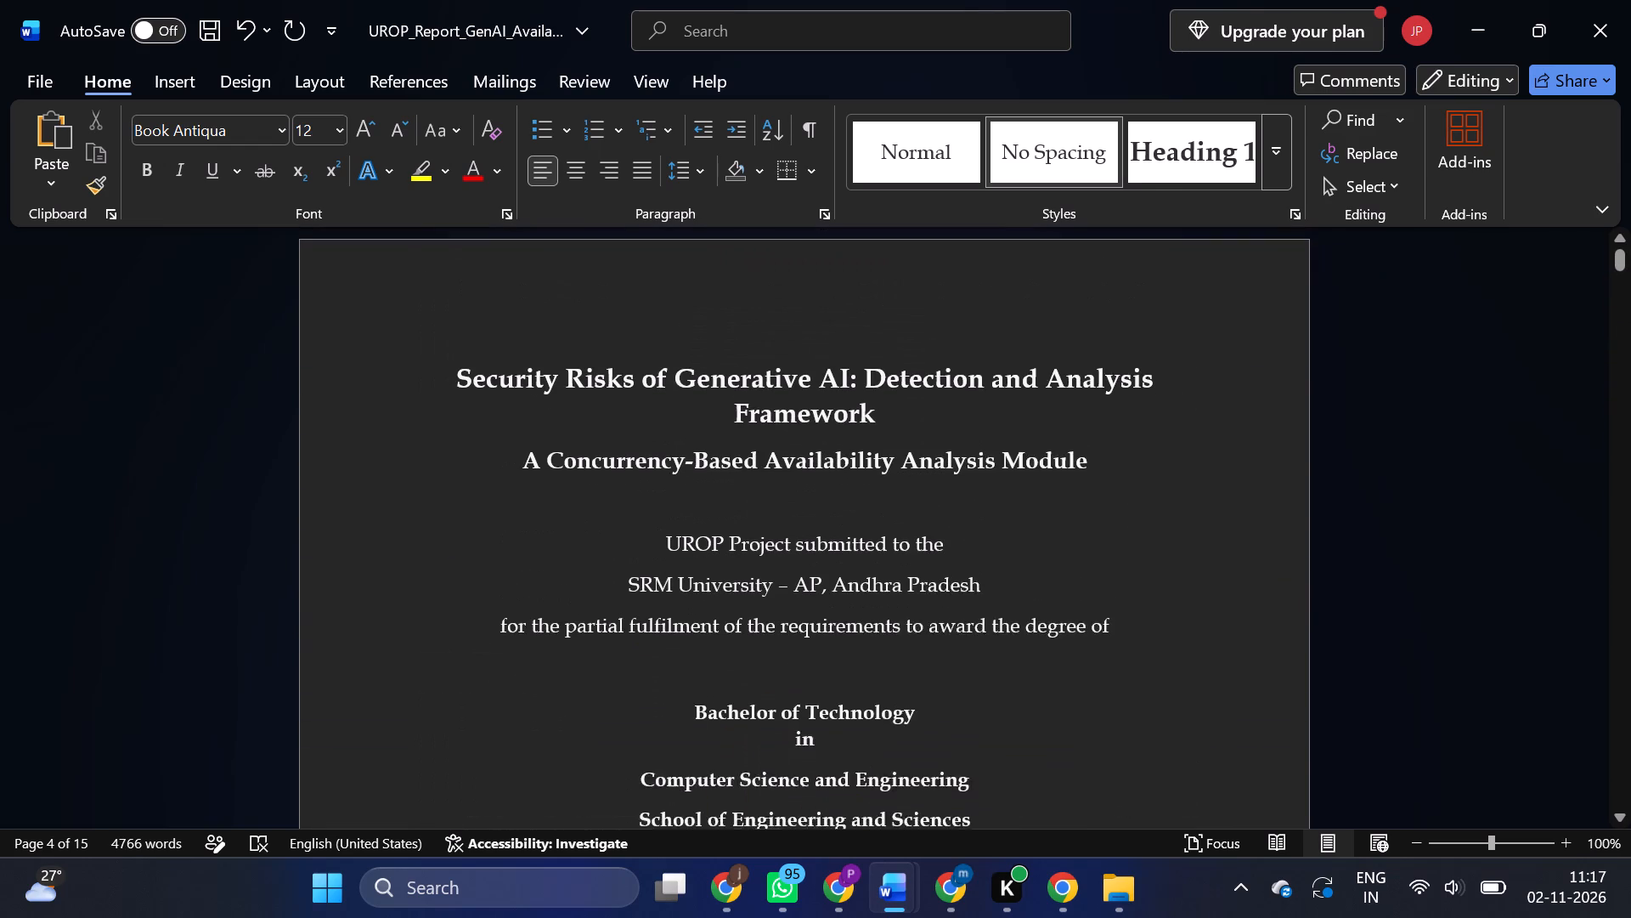
left_click(1237, 731)
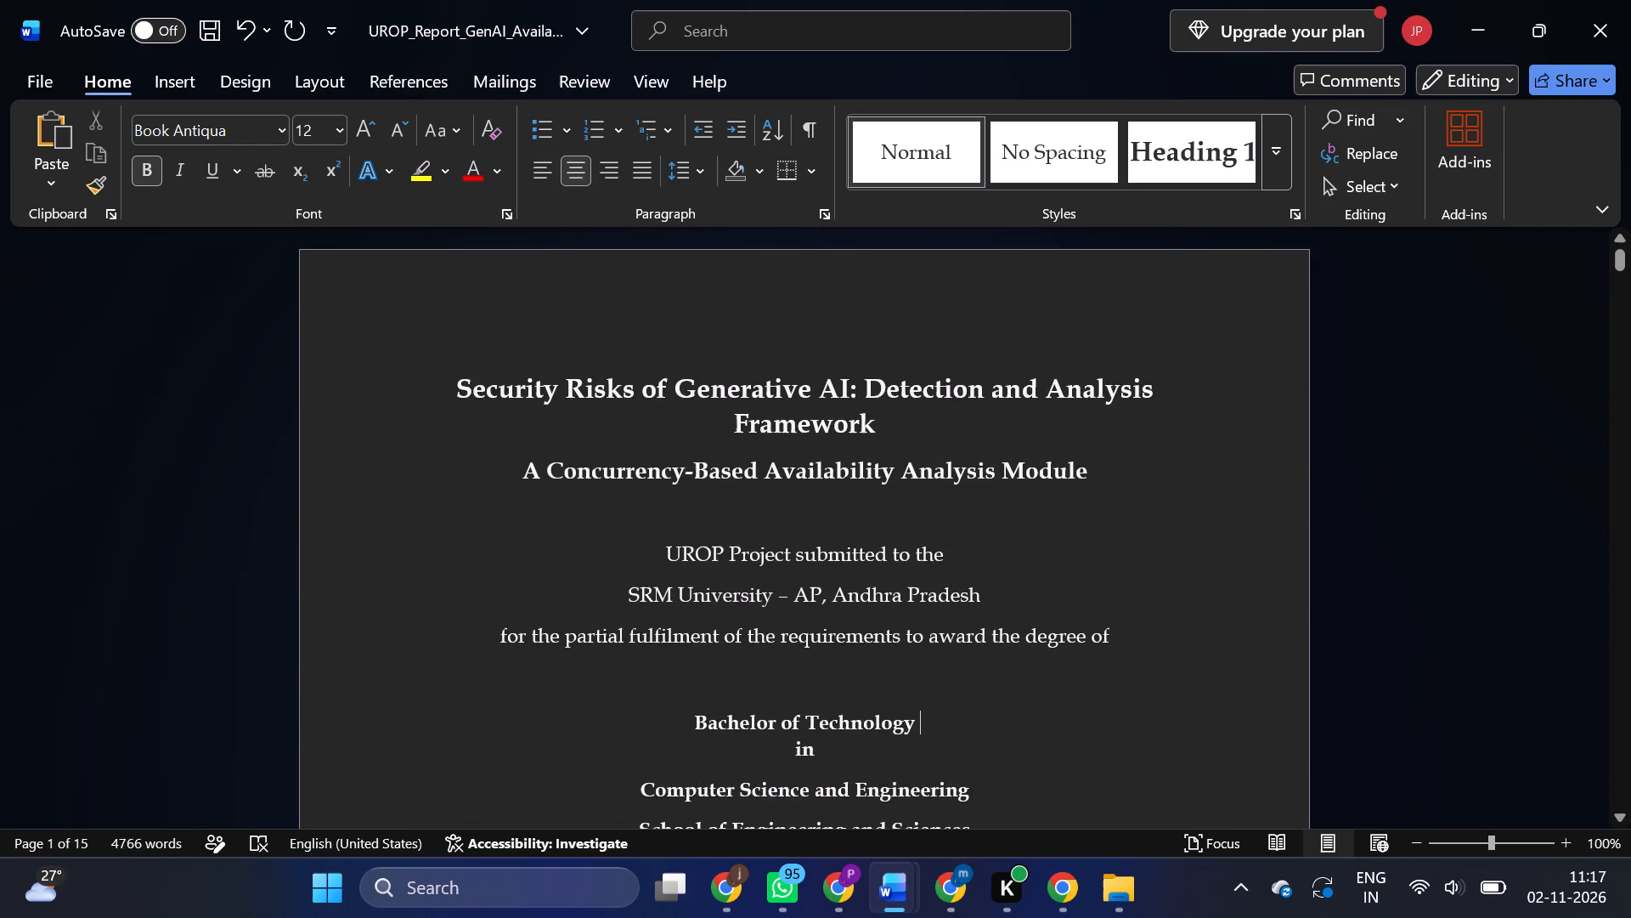
scroll(960, 617, "down", 4)
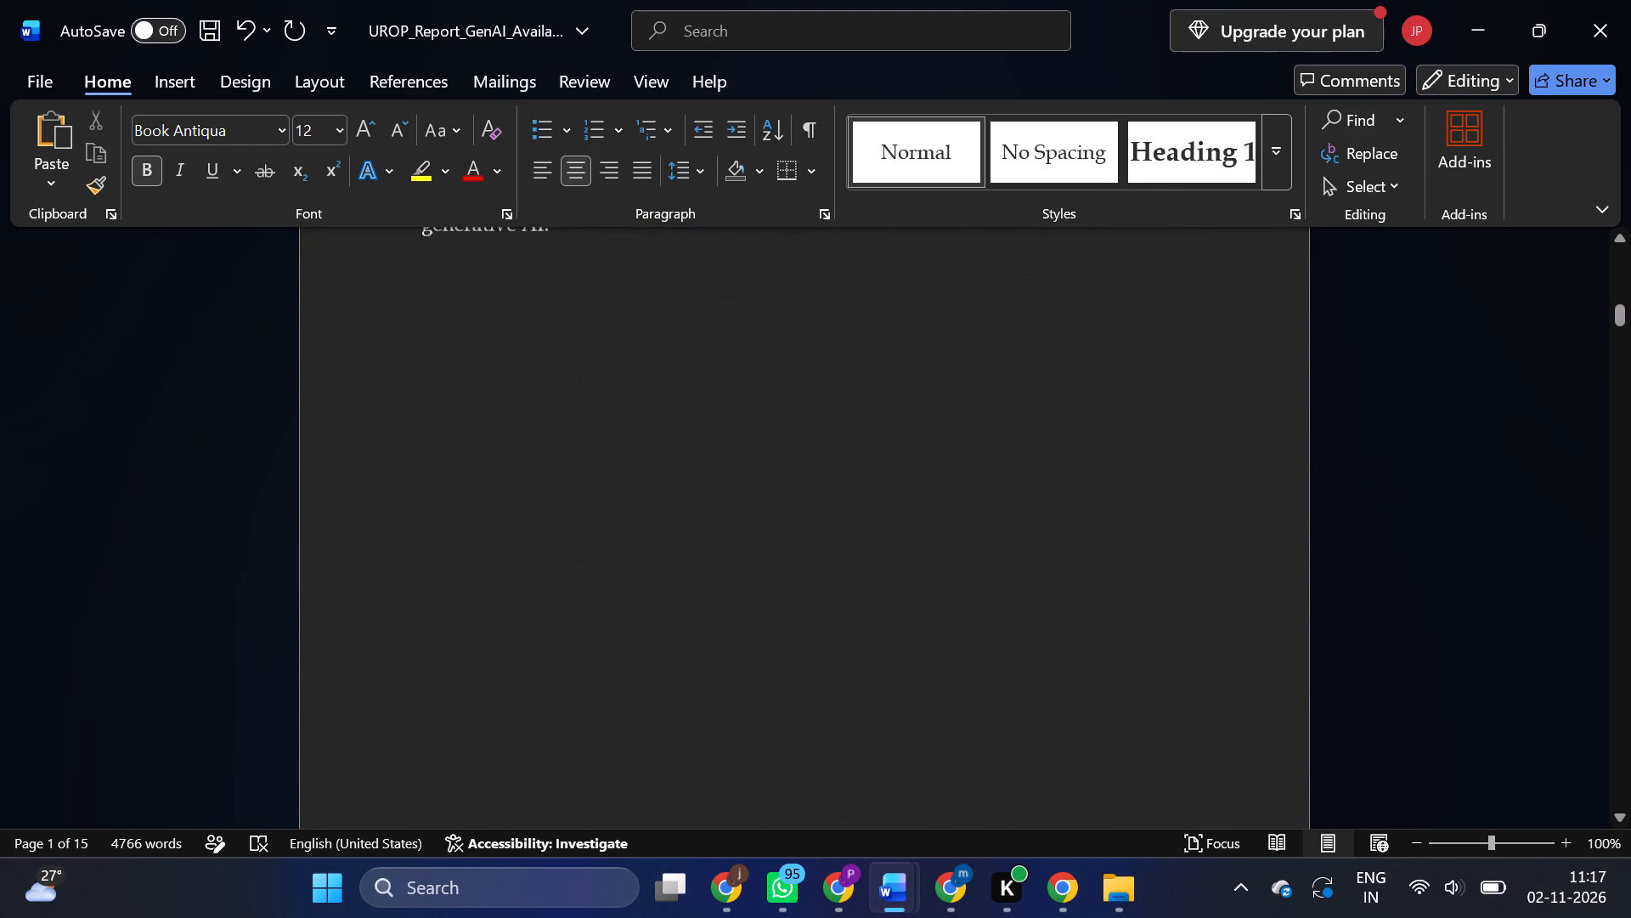
scroll(960, 617, "down", 4)
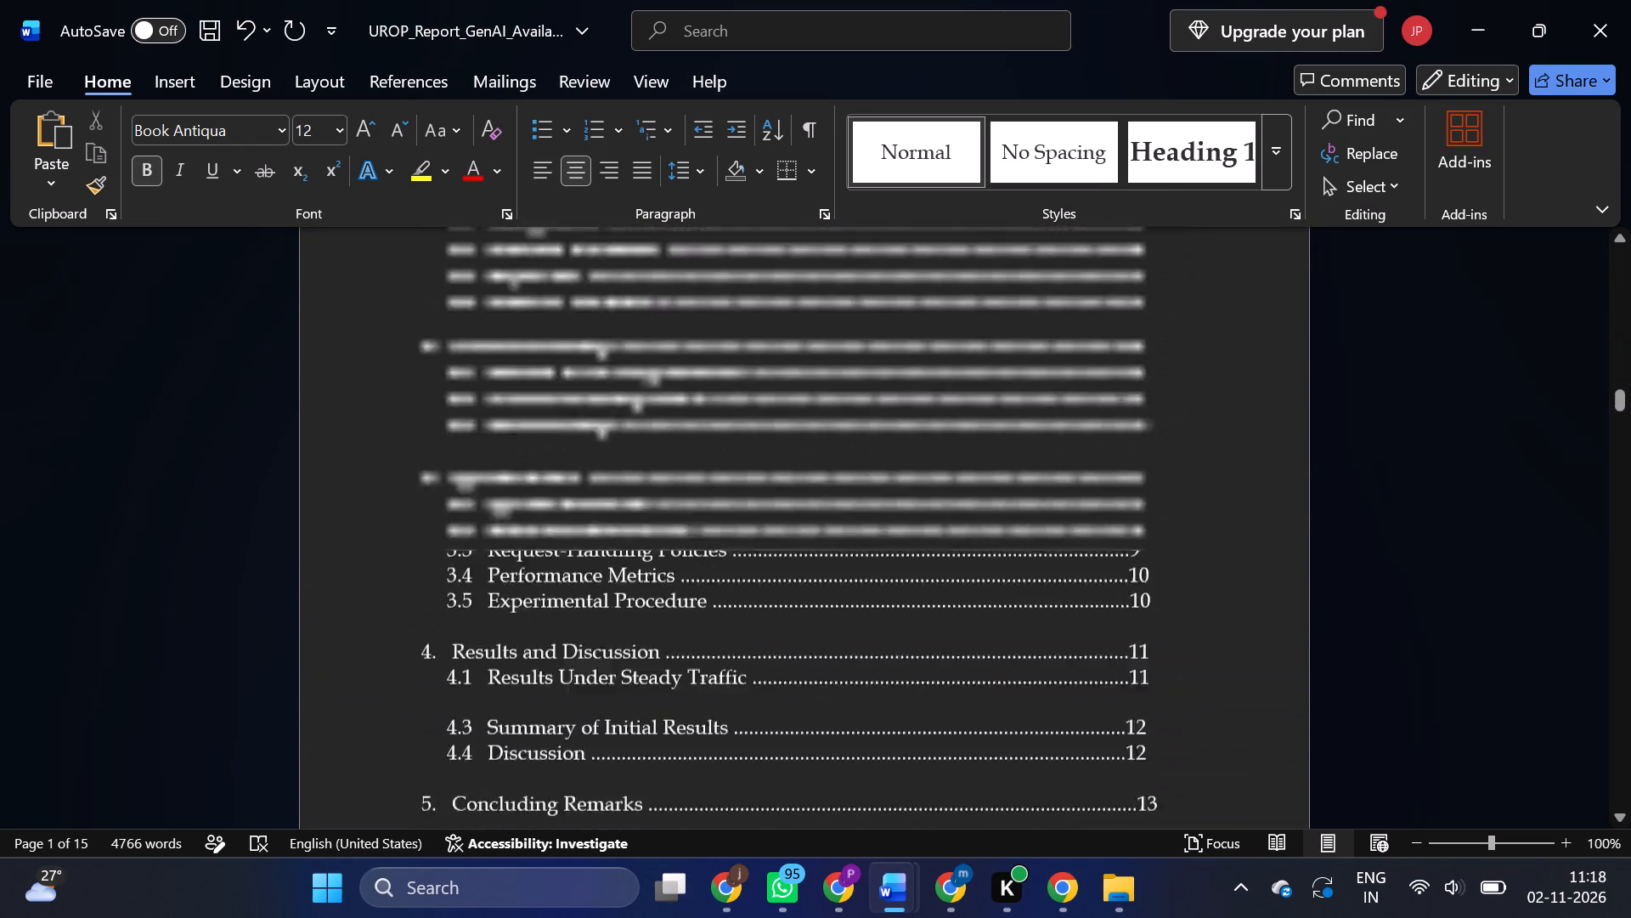
Remove one more leader dot before the page numbers of Results Under Steady Traffic and Results and Discussion.
scroll(960, 617, "up", 4)
scroll(960, 617, "down", 1)
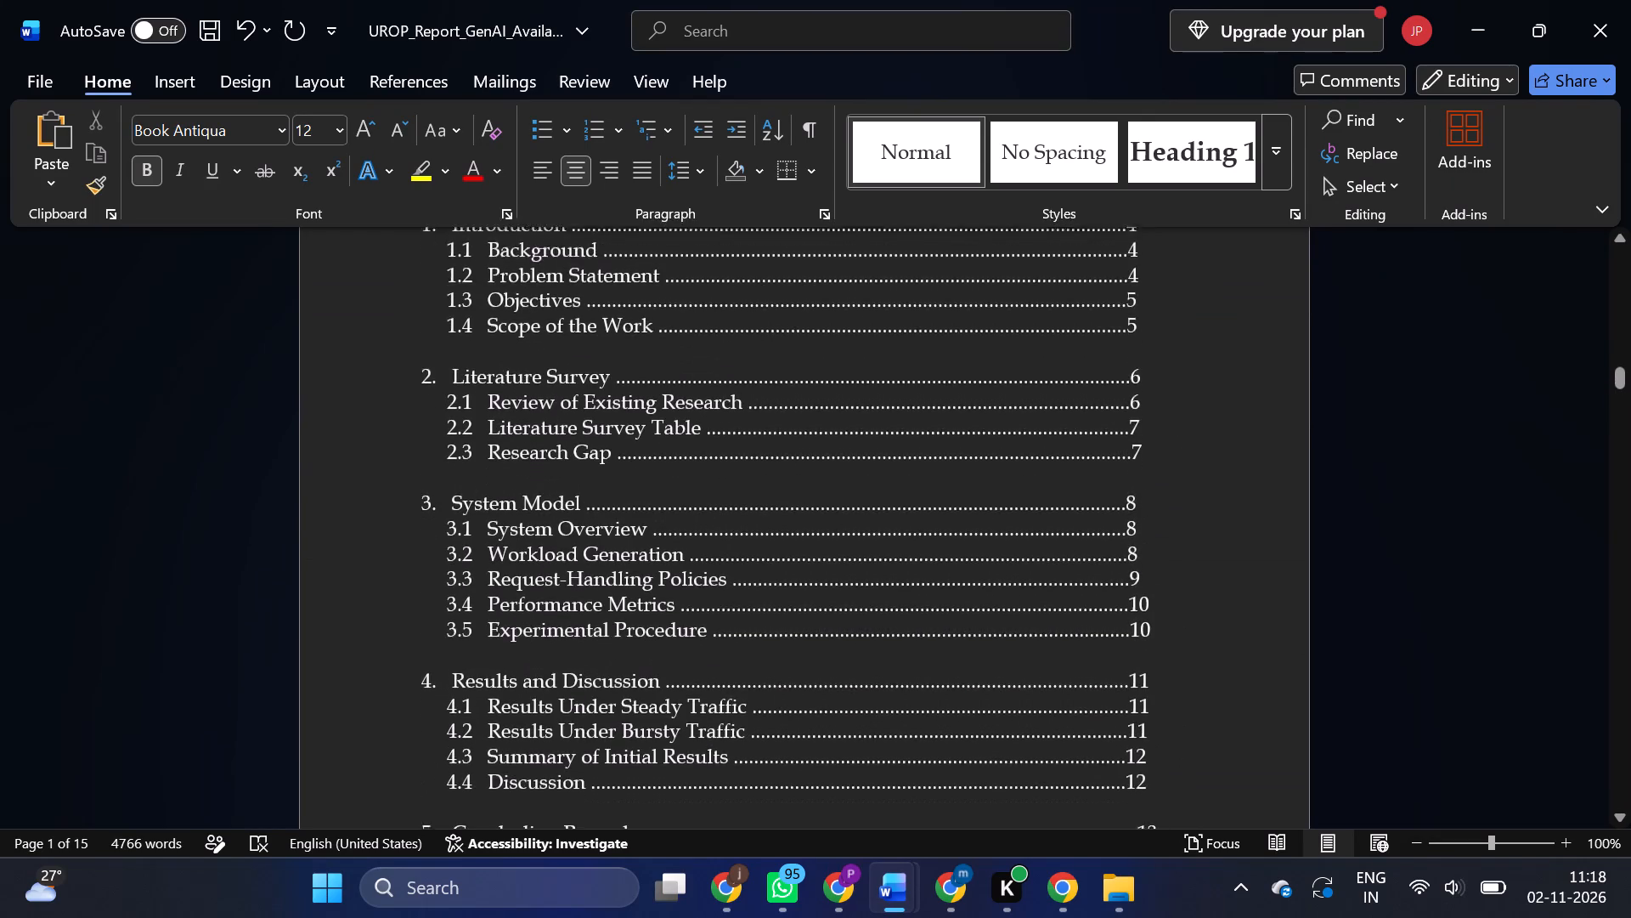
scroll(960, 617, "down", 1)
left_click(1137, 642)
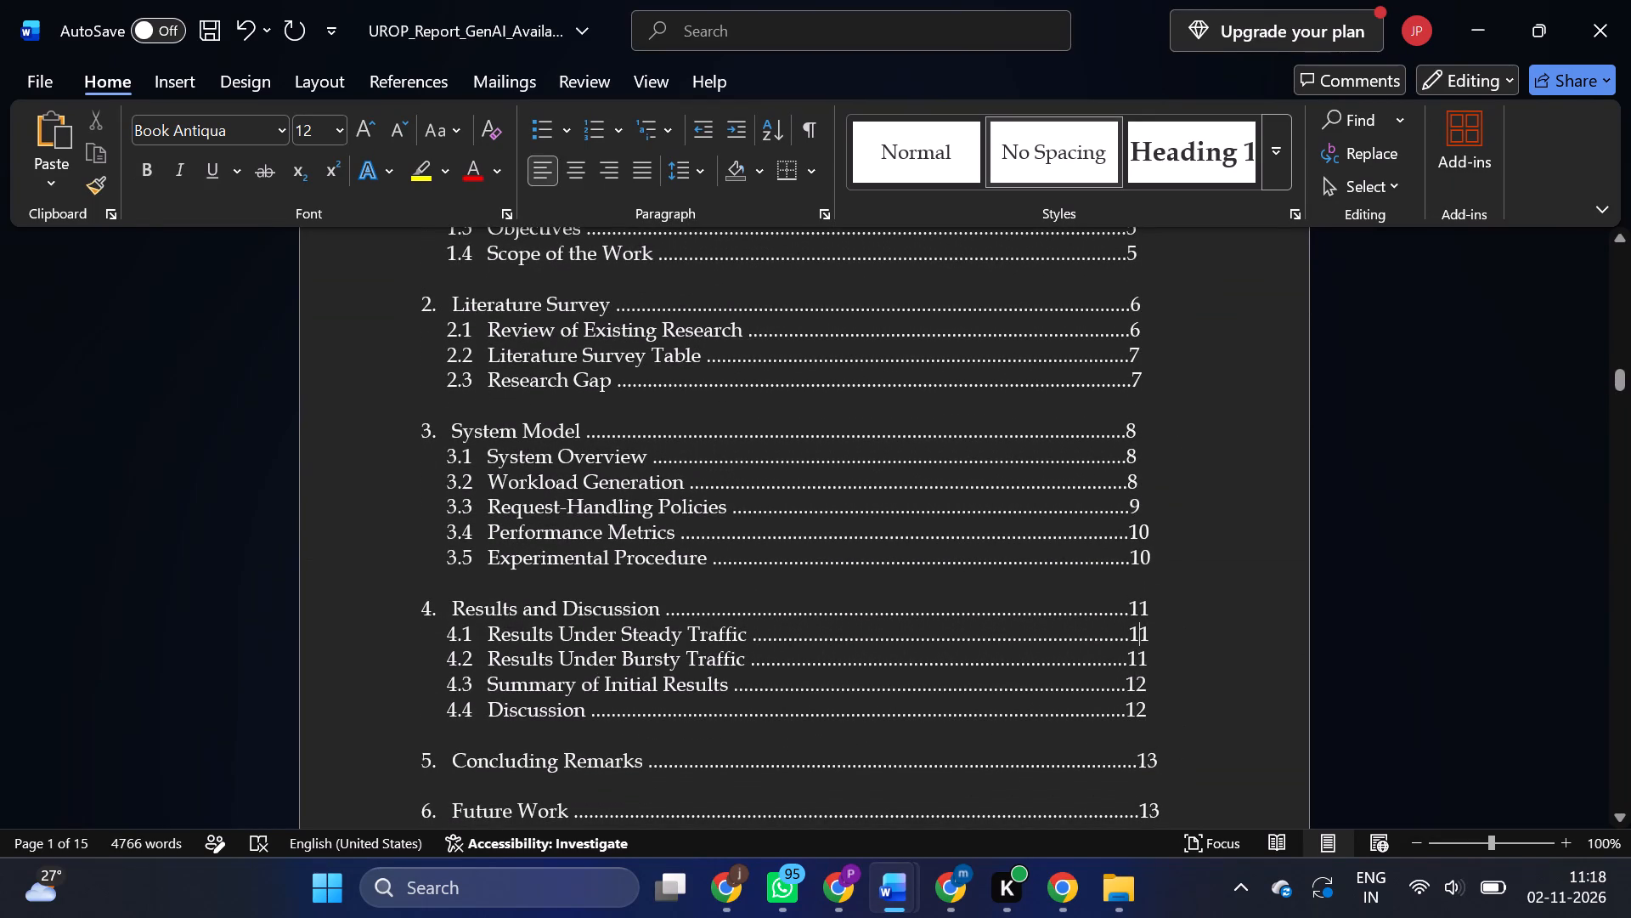
key("Left")
key("BackSpace")
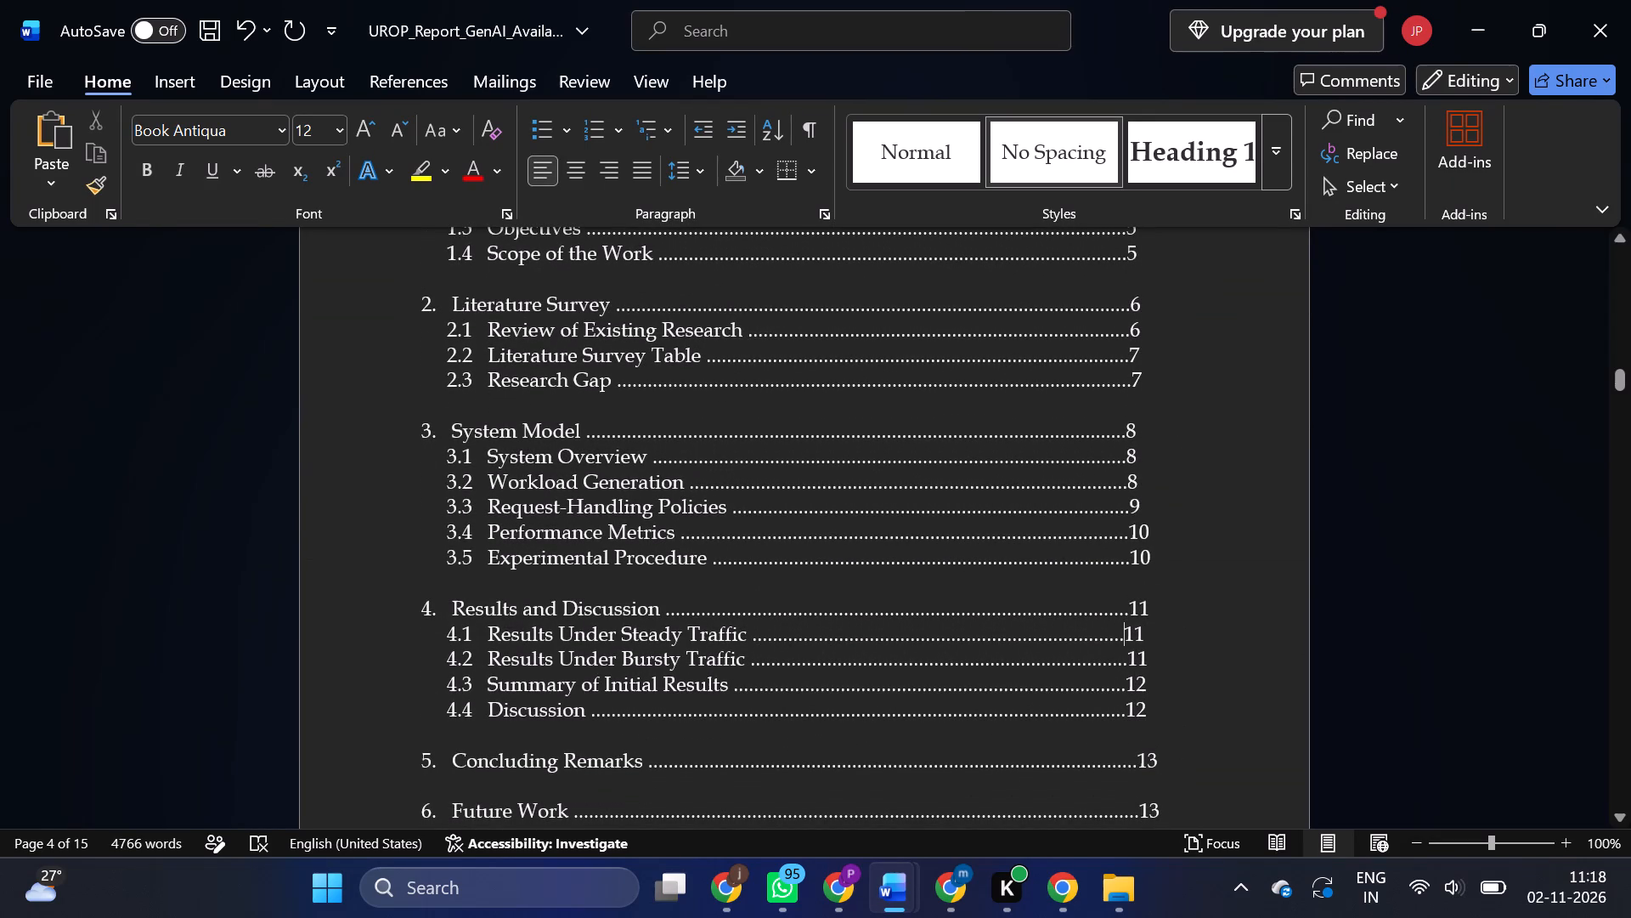
left_click(1134, 618)
key("Left")
key("BackSpace")
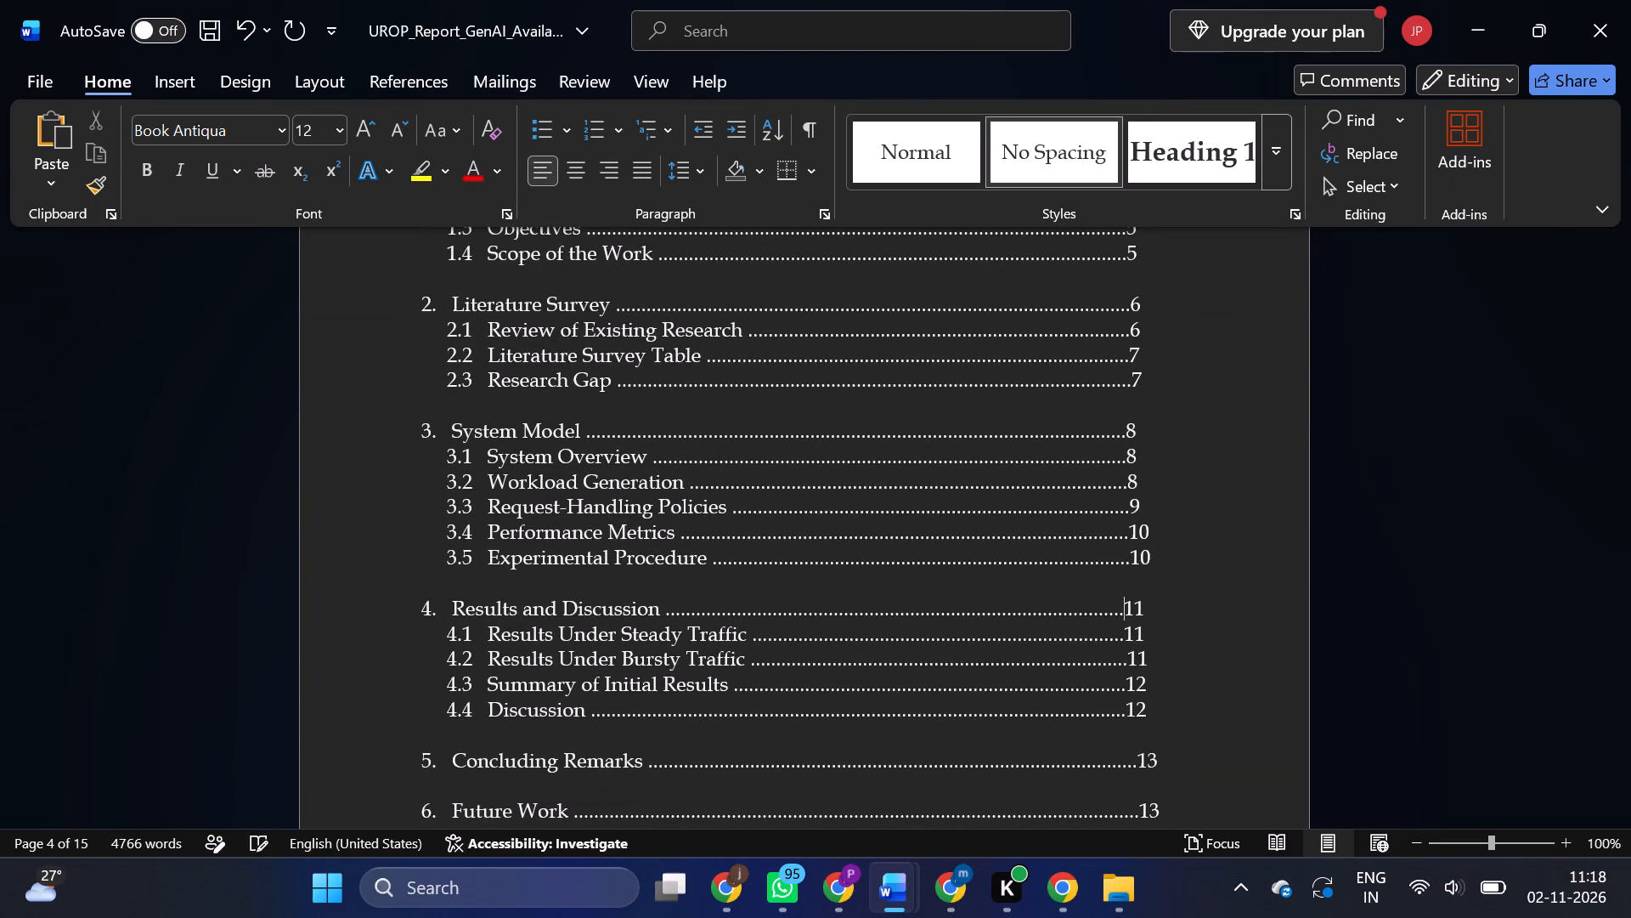
Turn on AutoSave for the report, choosing OneDrive - Personal as the upload location.
scroll(1162, 692, "up", 2)
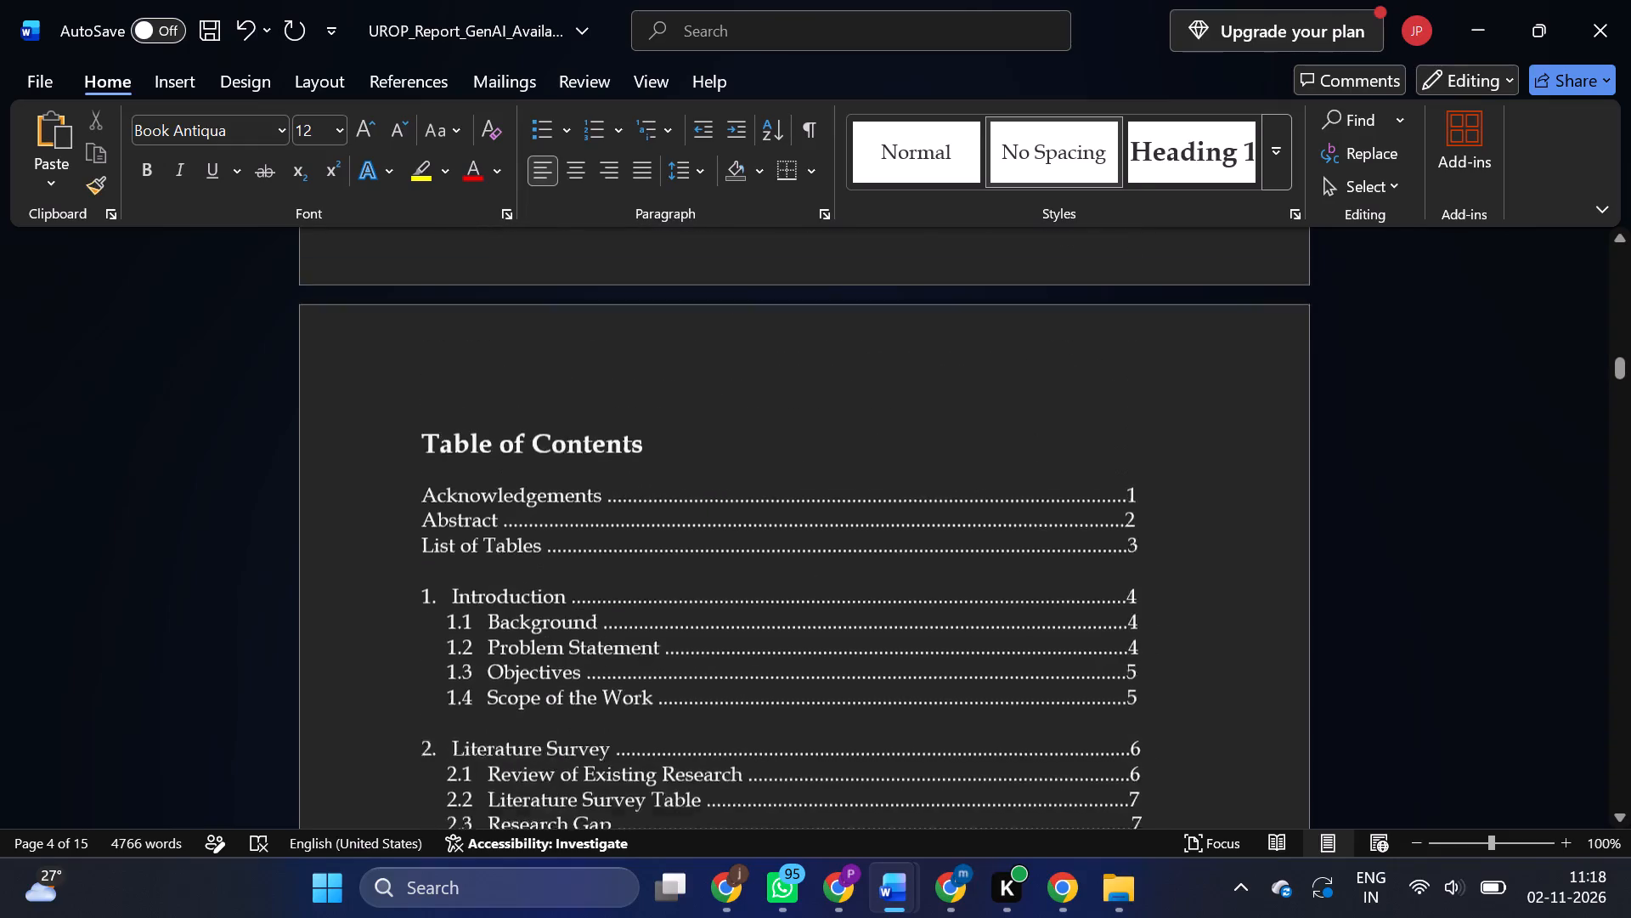
scroll(1162, 692, "up", 2)
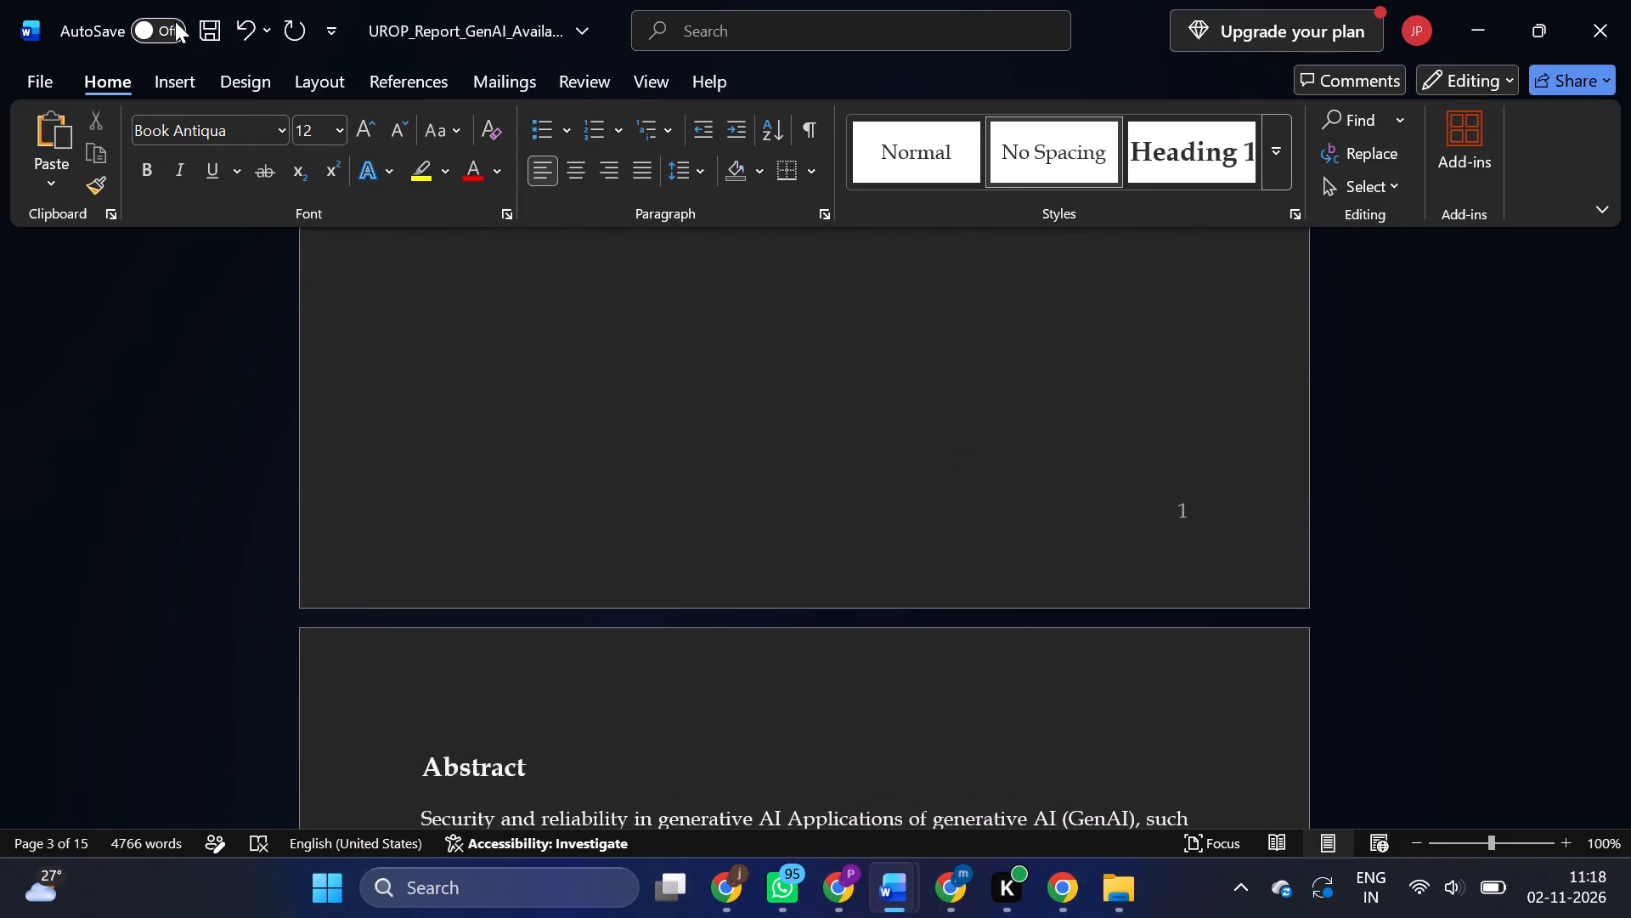
left_click(145, 29)
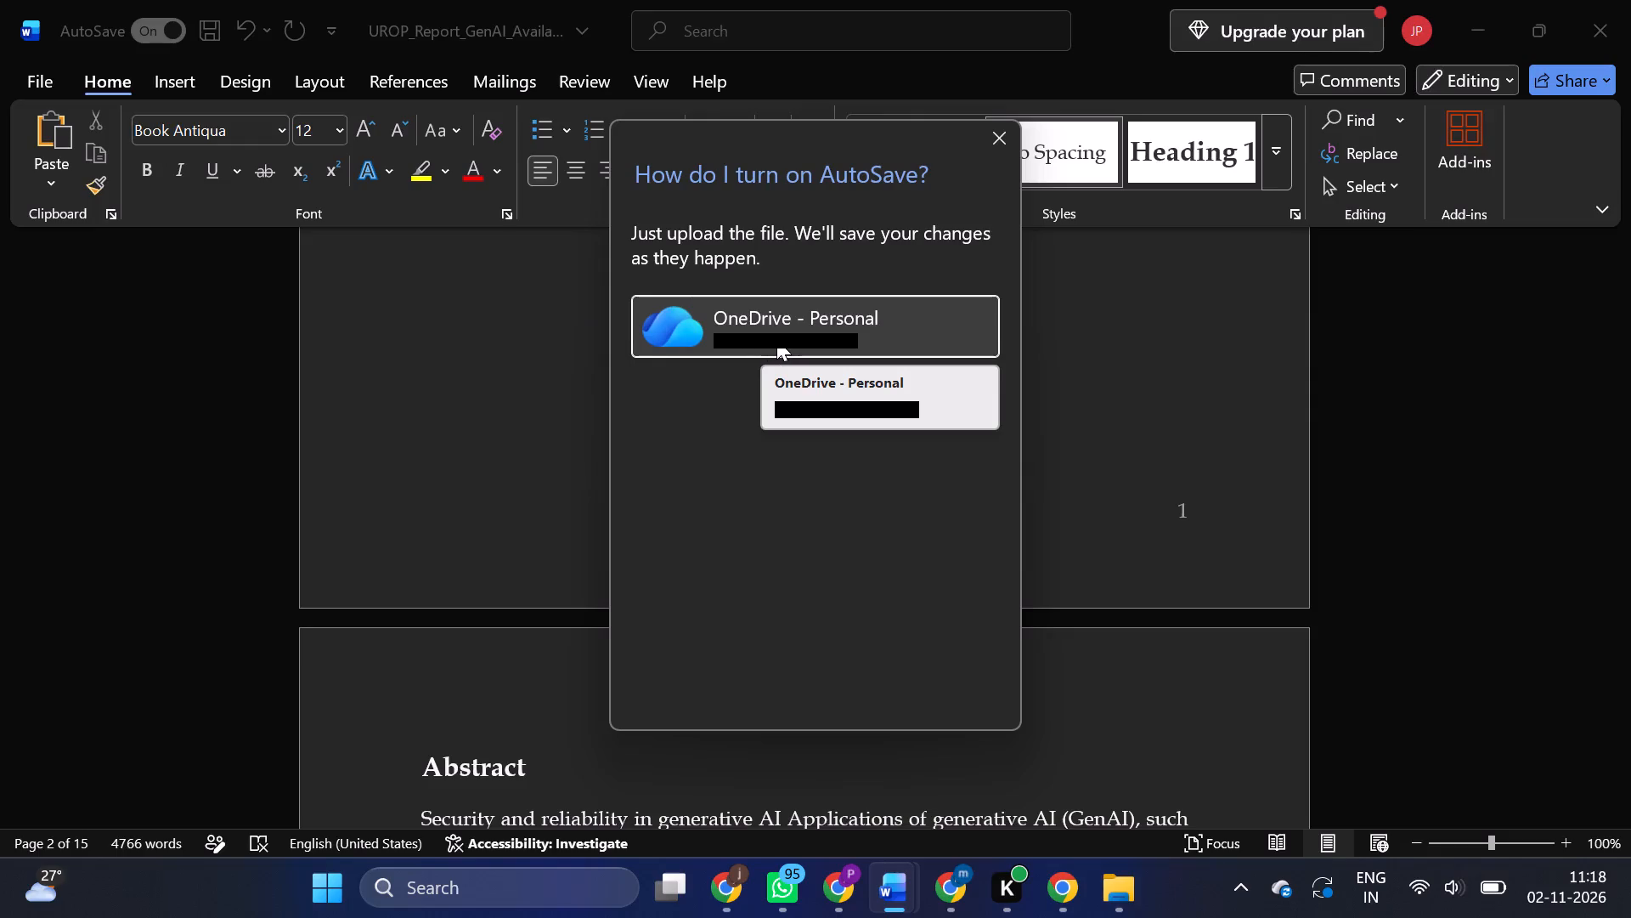
left_click(782, 338)
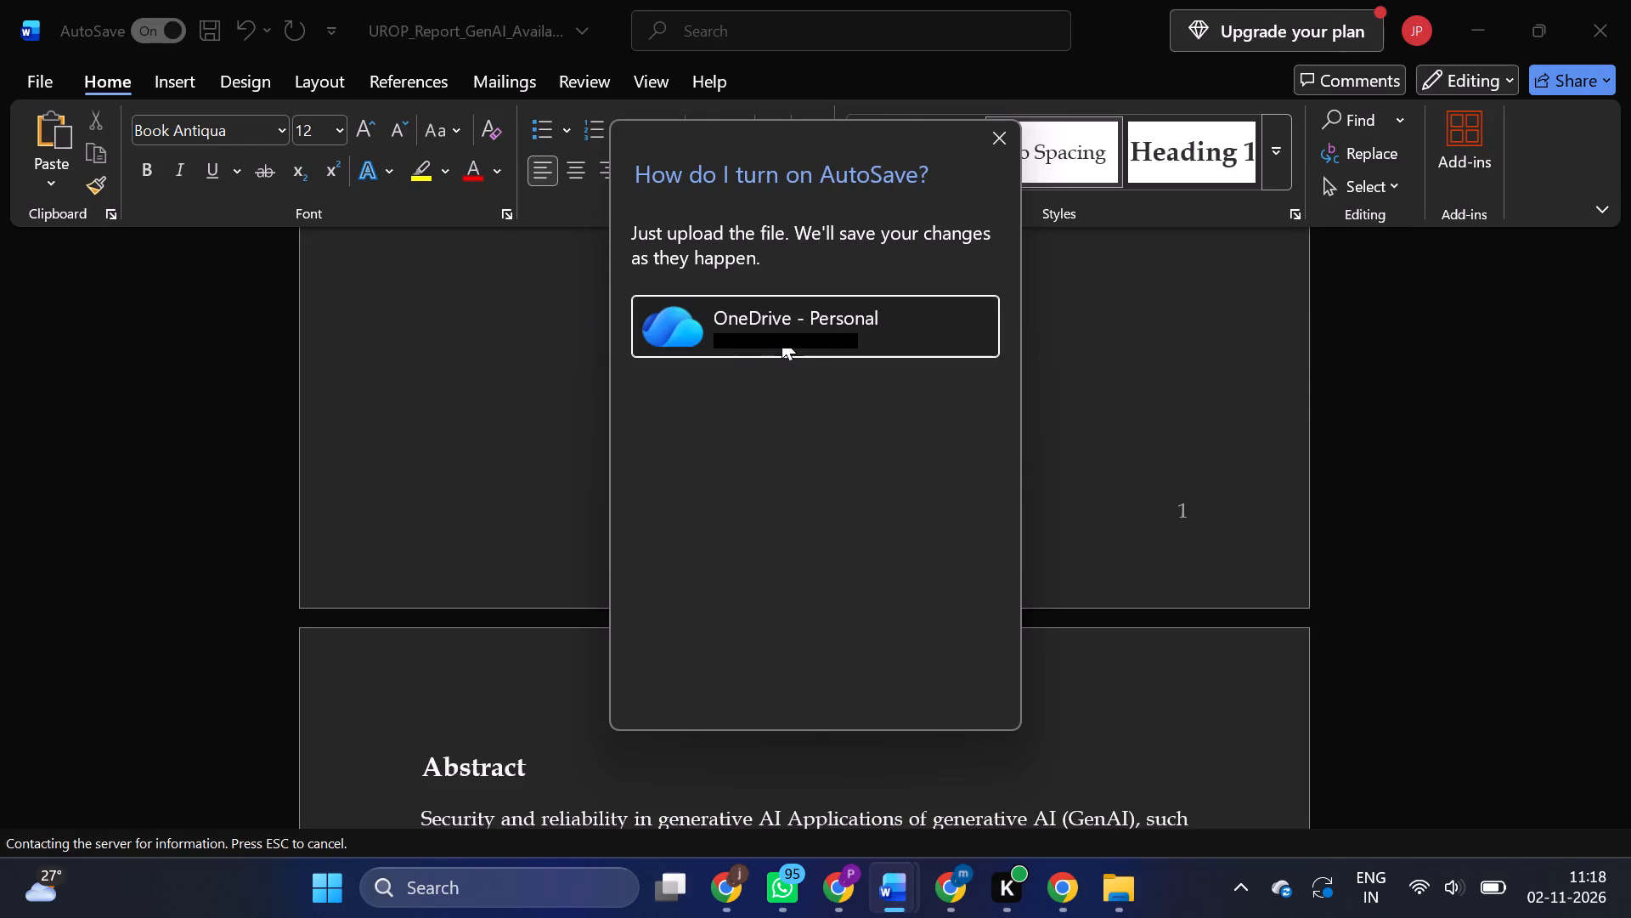
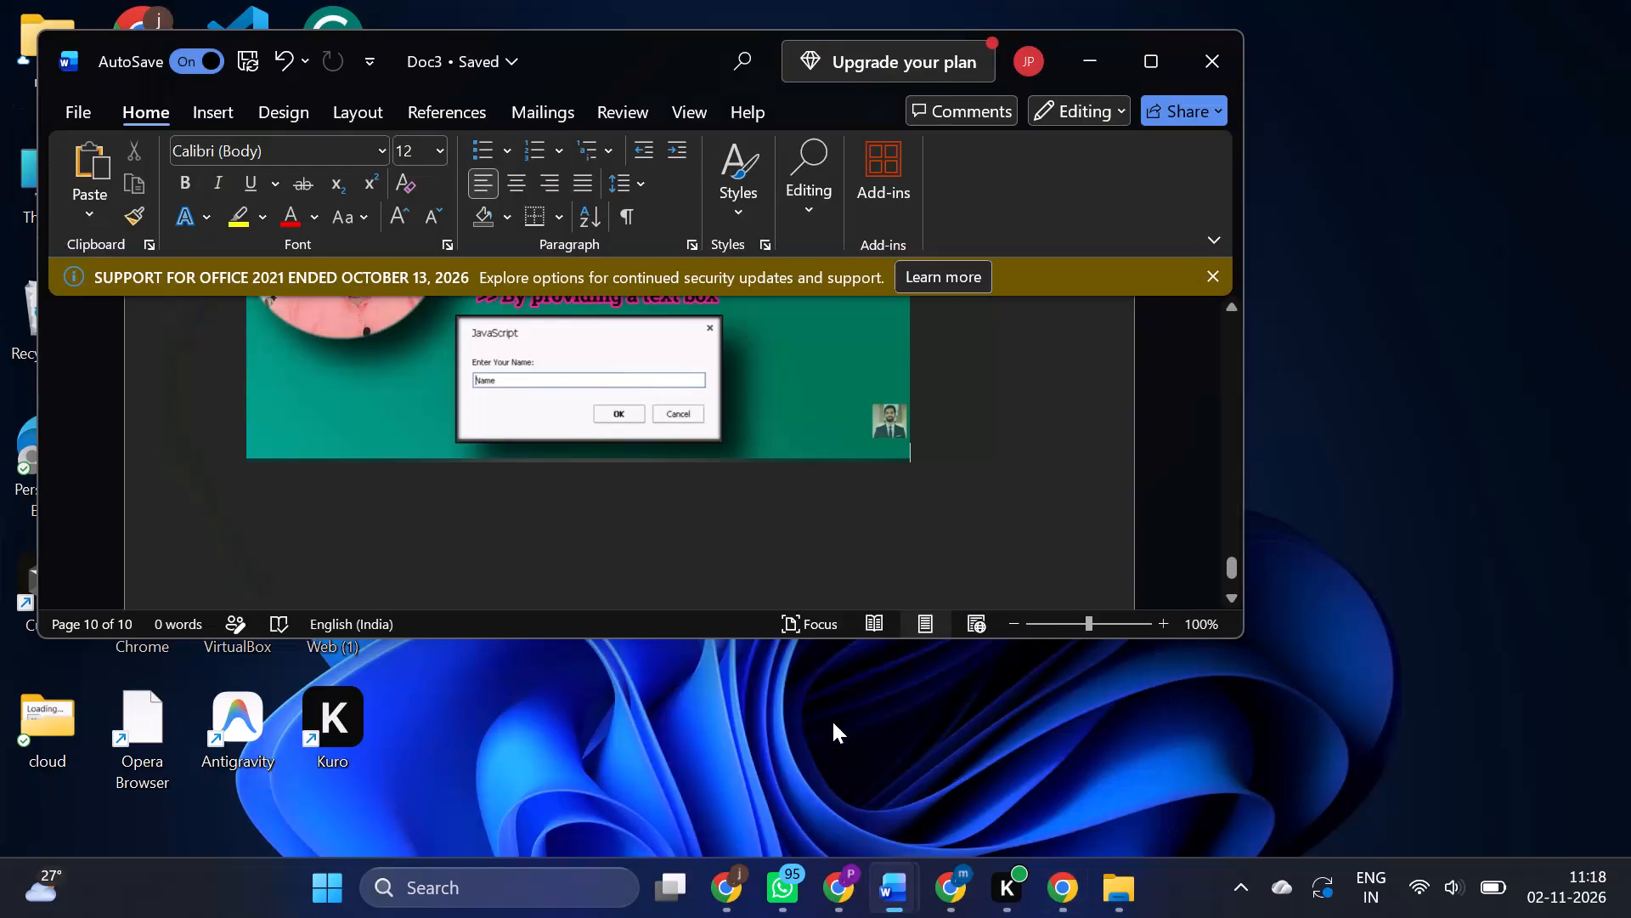
Export the UROP report as a PDF named UROP_Report_GenAI_Availability to the Downloads folder, replacing the existing PDF of that name.
left_click(1030, 751)
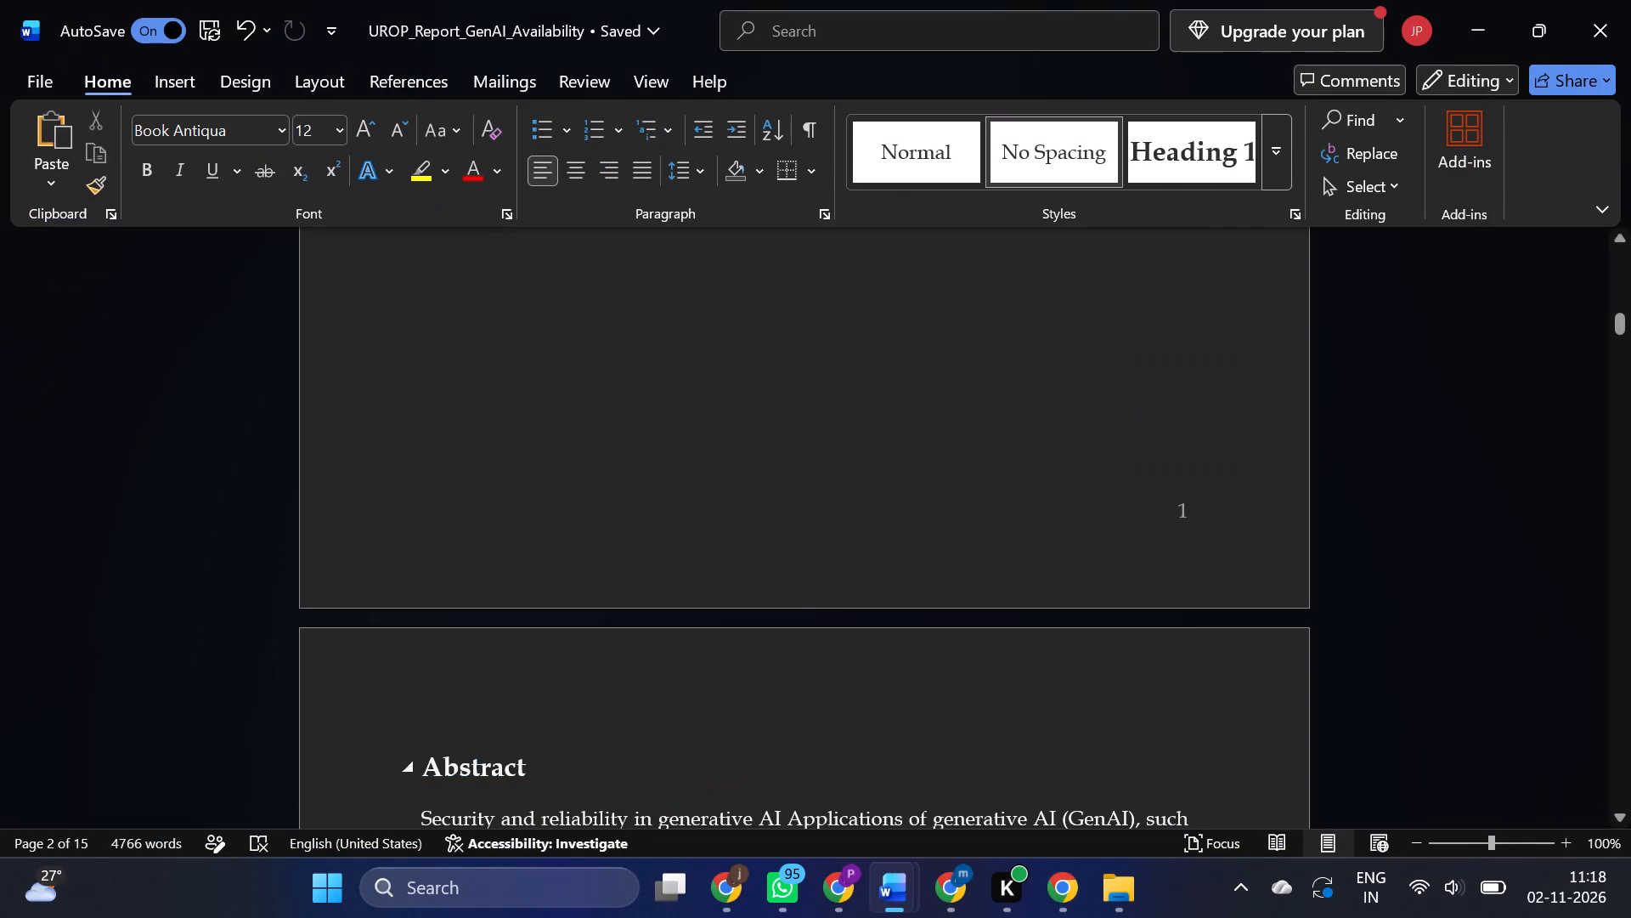
scroll(994, 413, "up", 6)
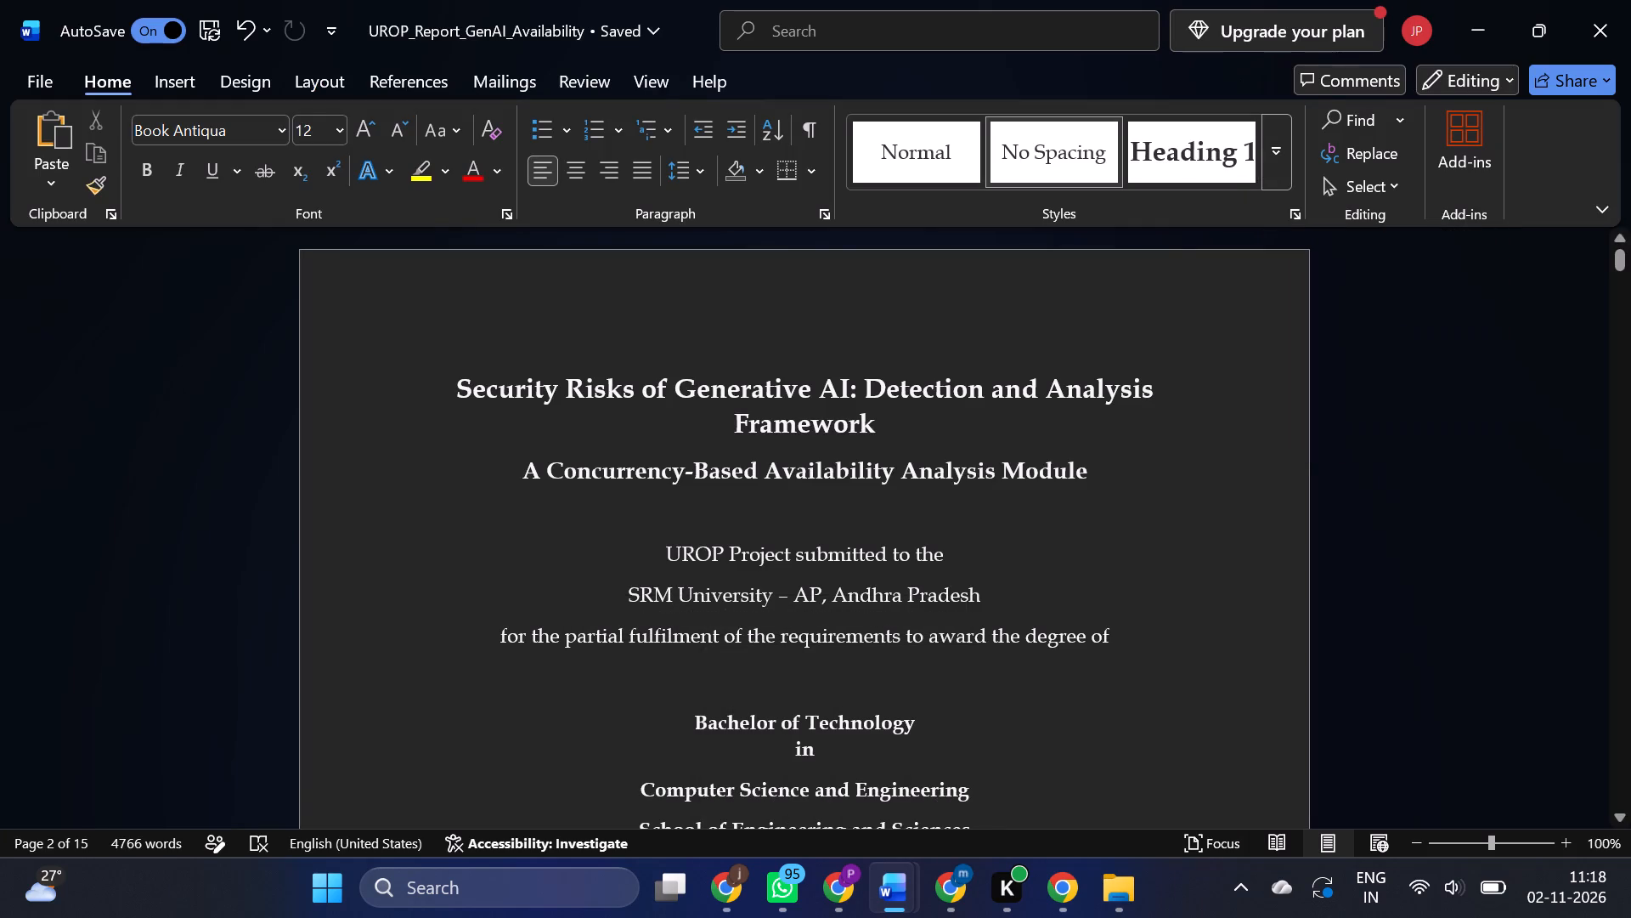
left_click(29, 70)
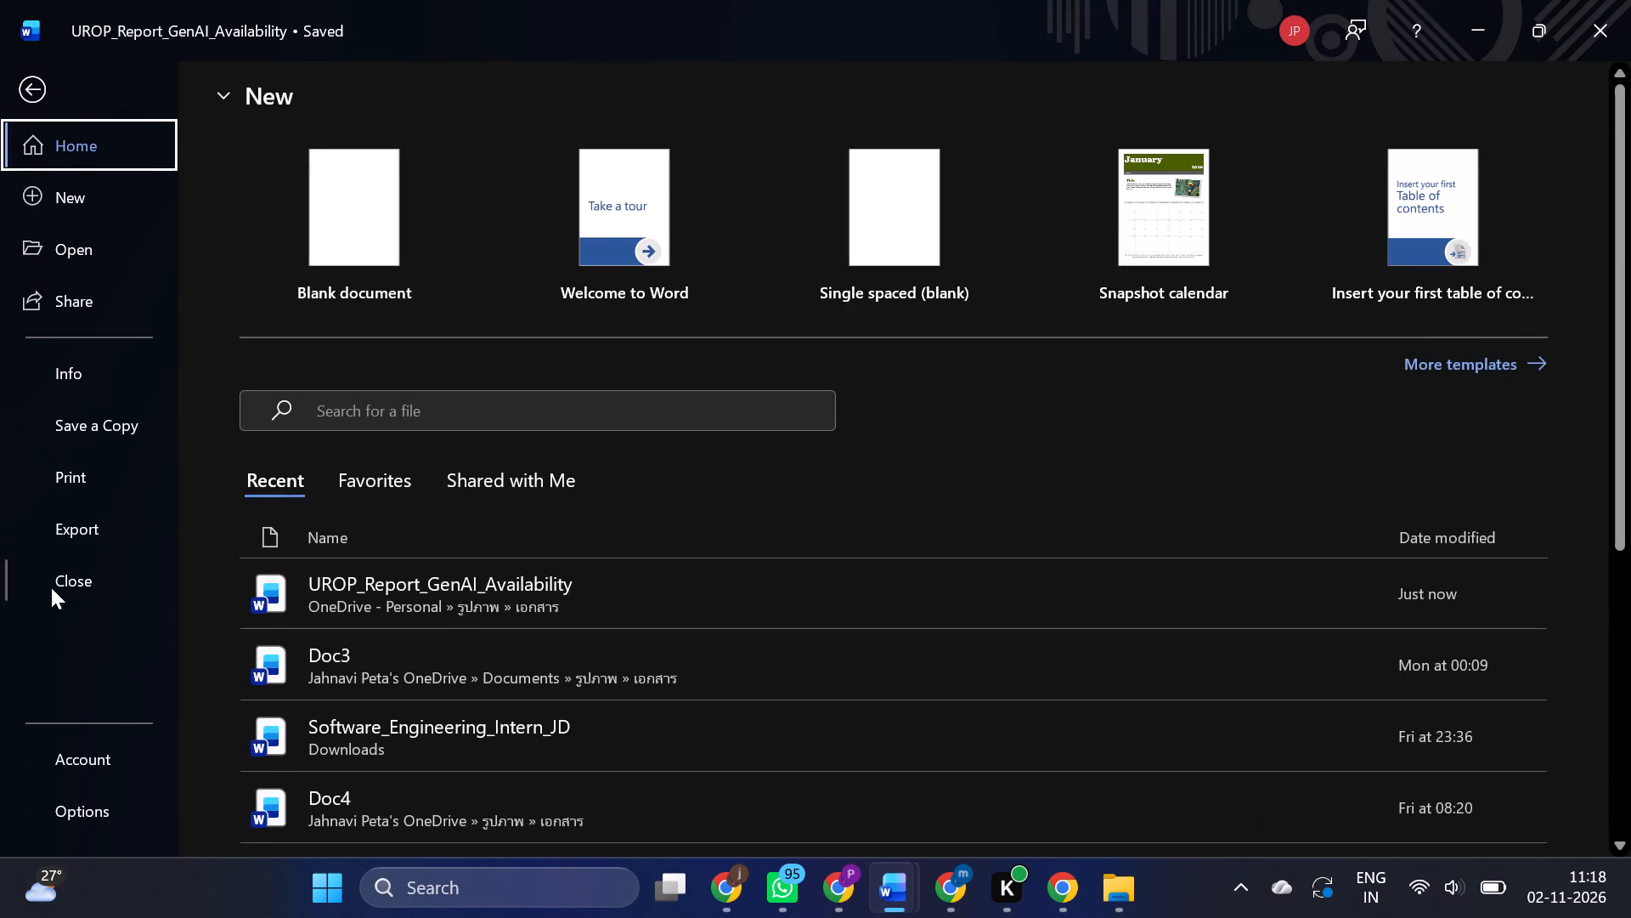
left_click(87, 522)
left_click(424, 242)
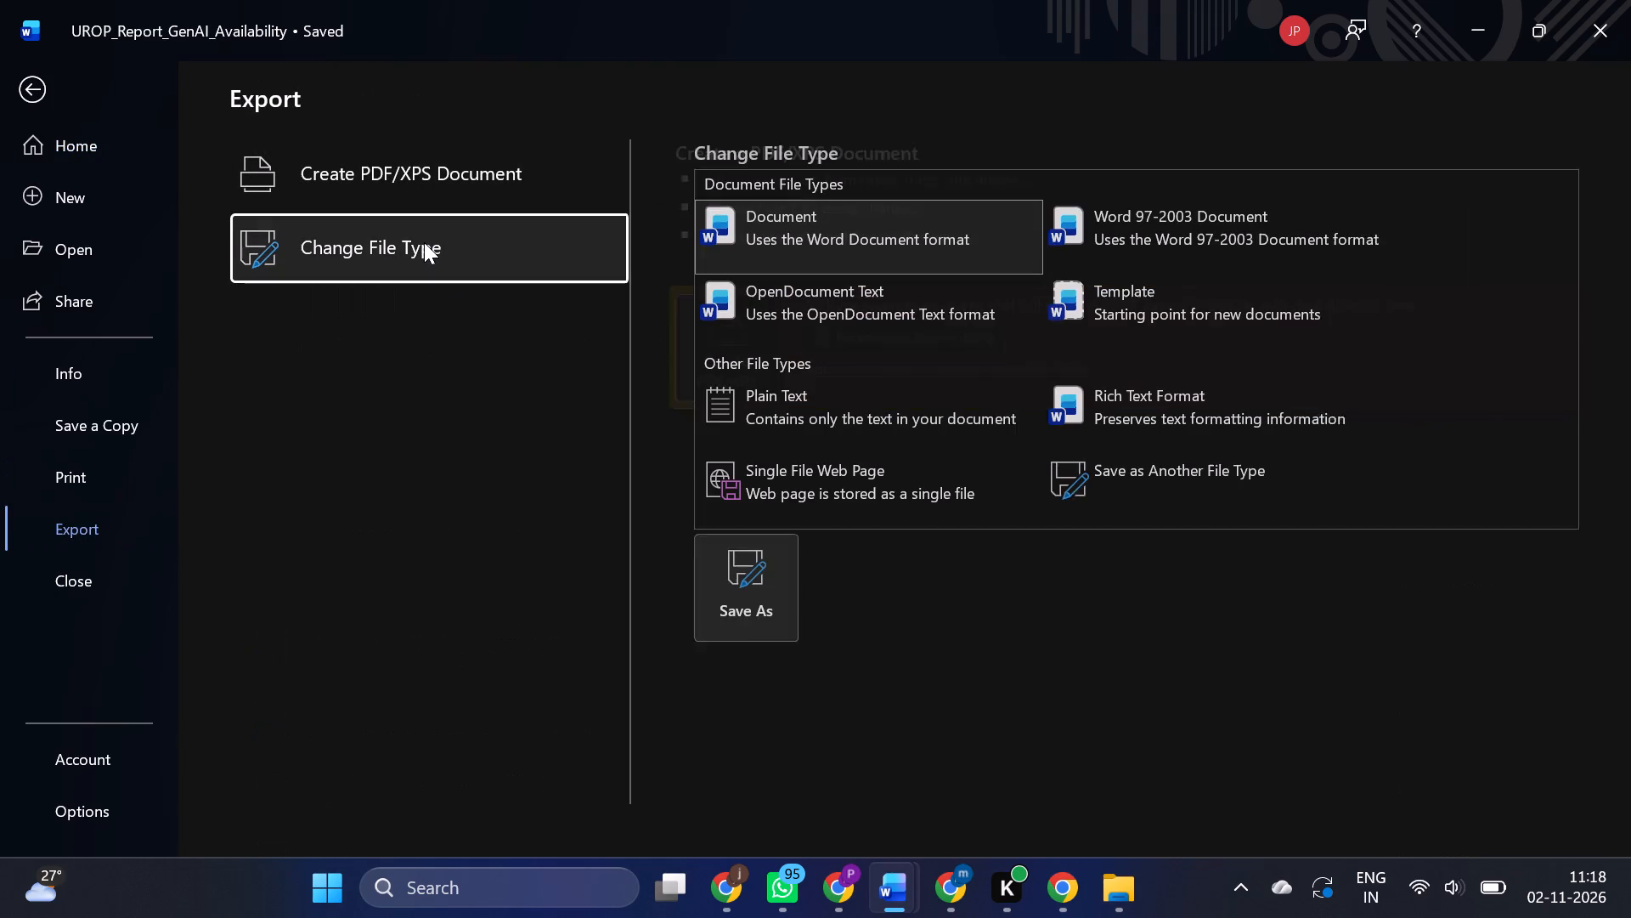
left_click(709, 564)
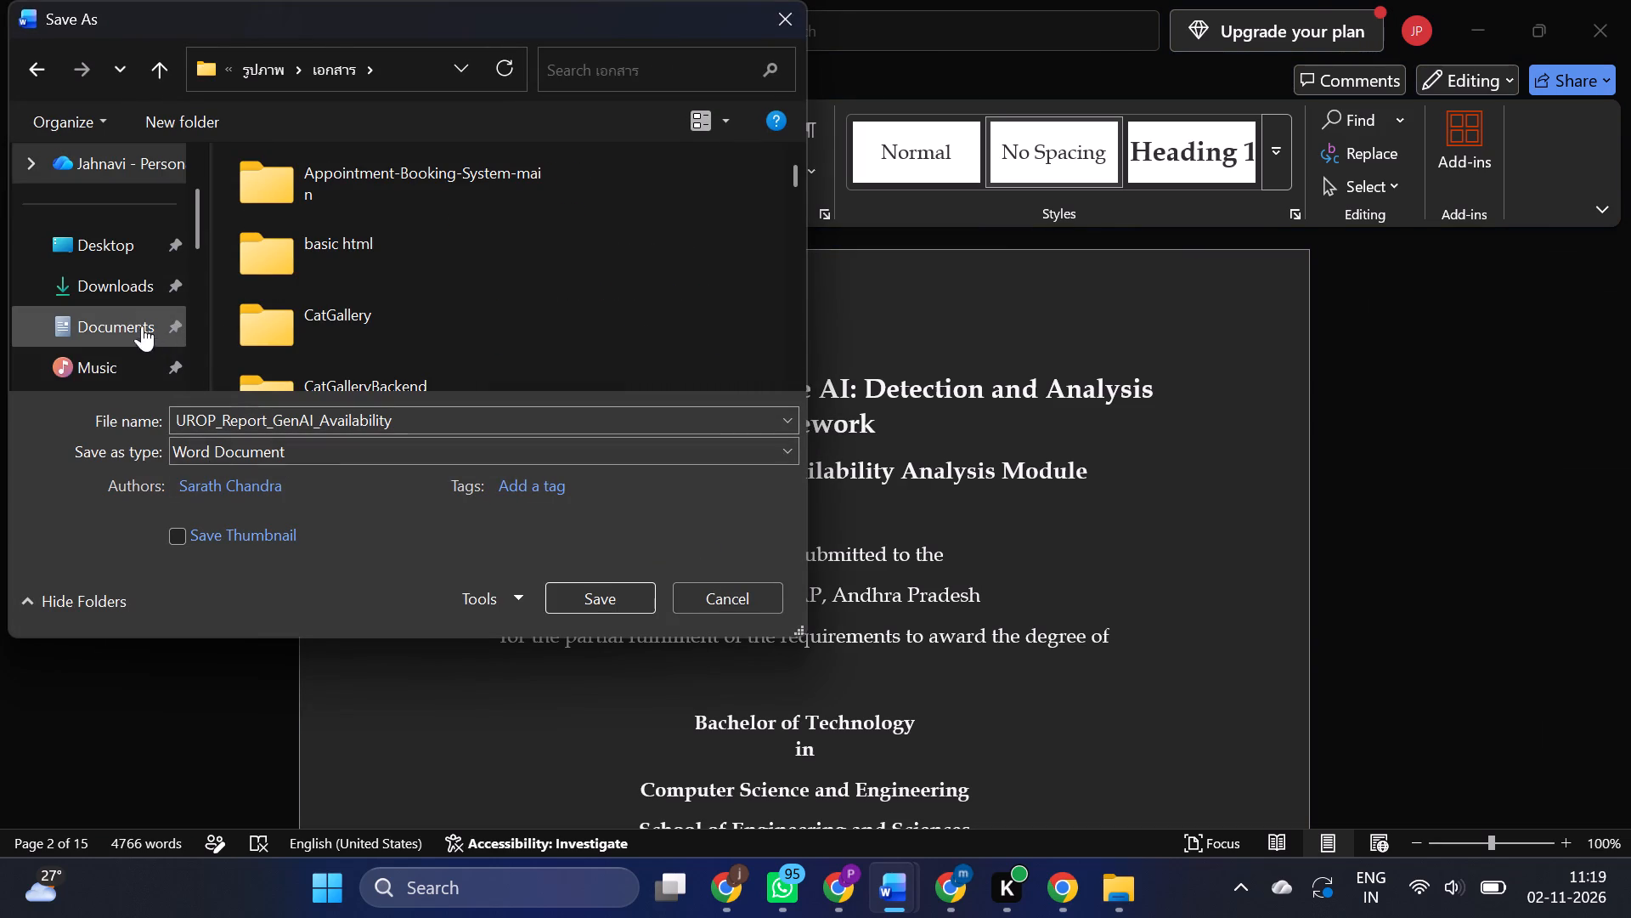
left_click(123, 283)
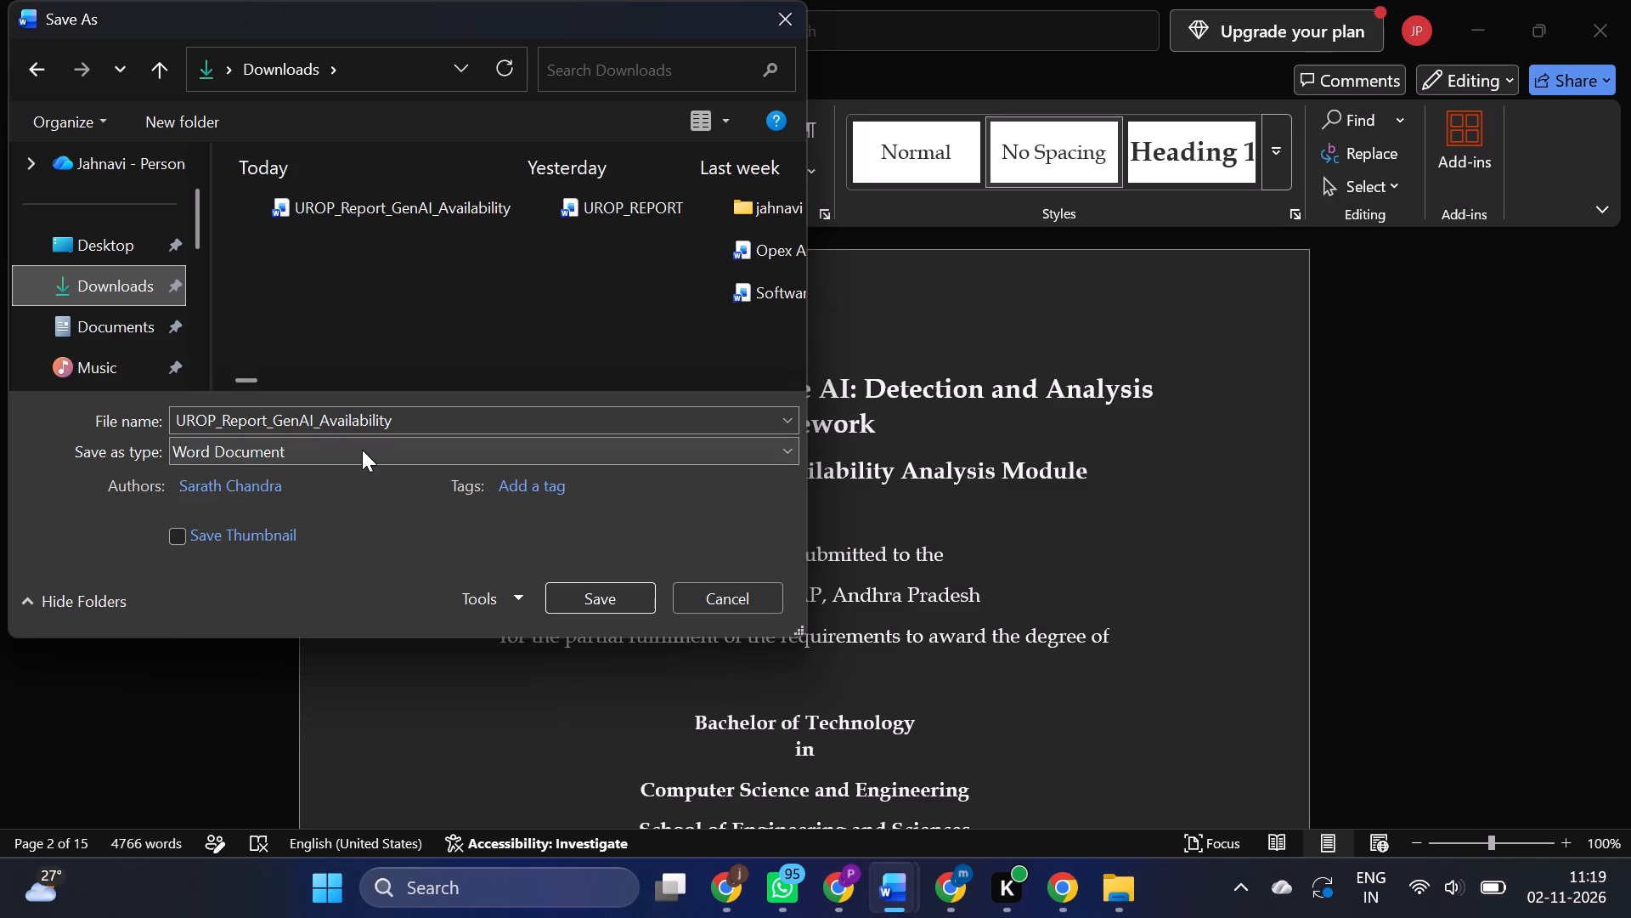
left_click(362, 449)
left_click(354, 598)
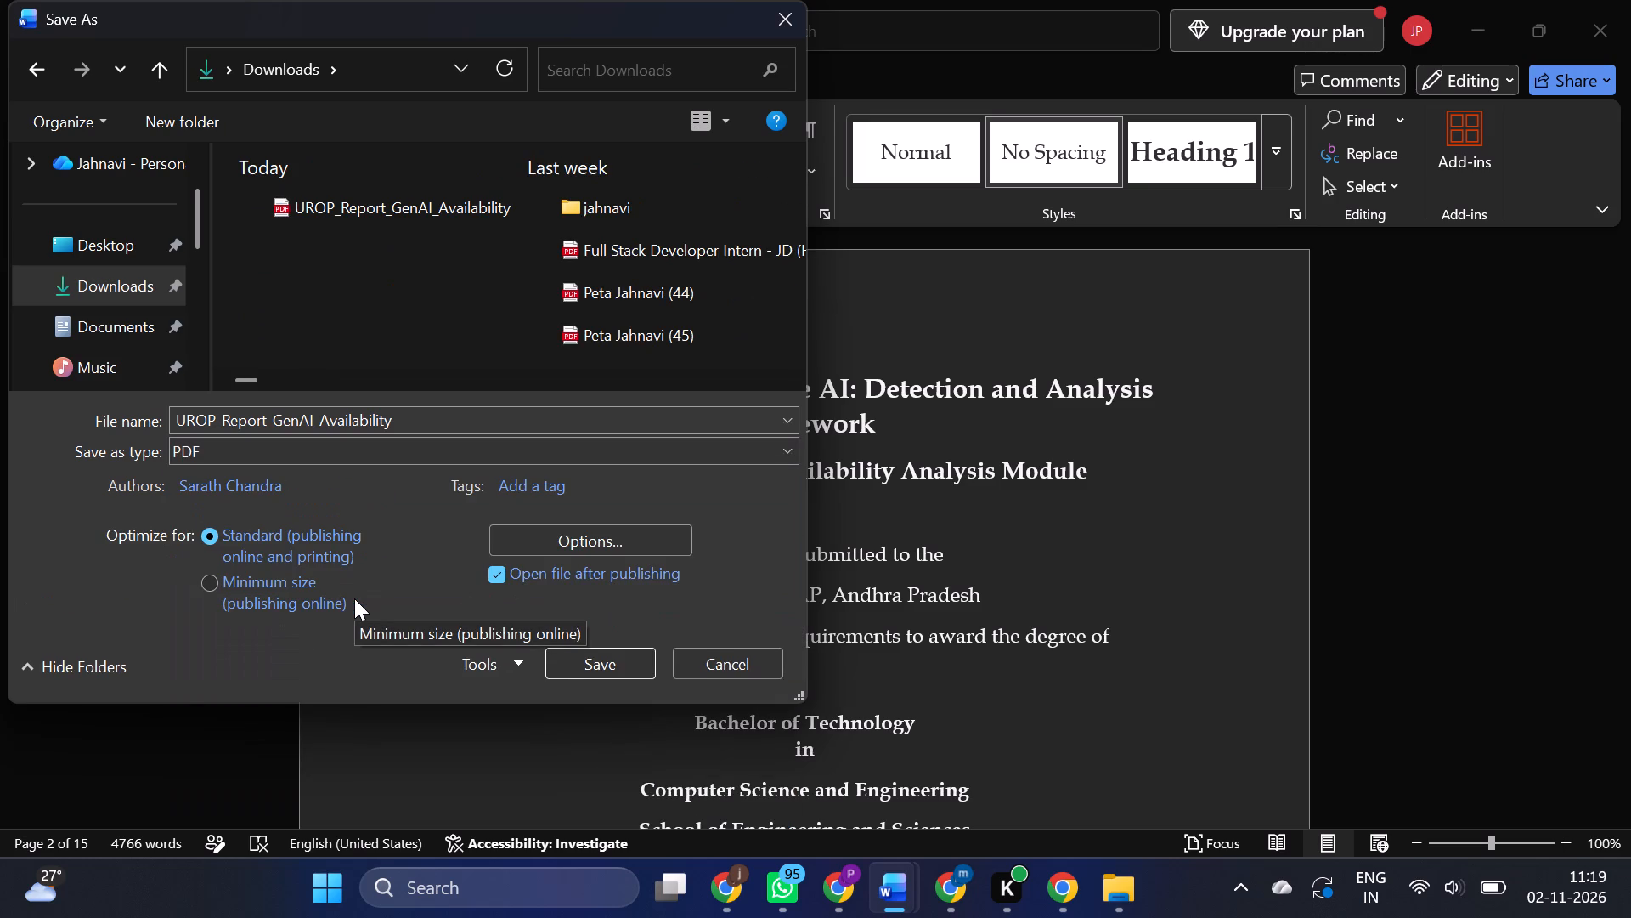
left_click(439, 416)
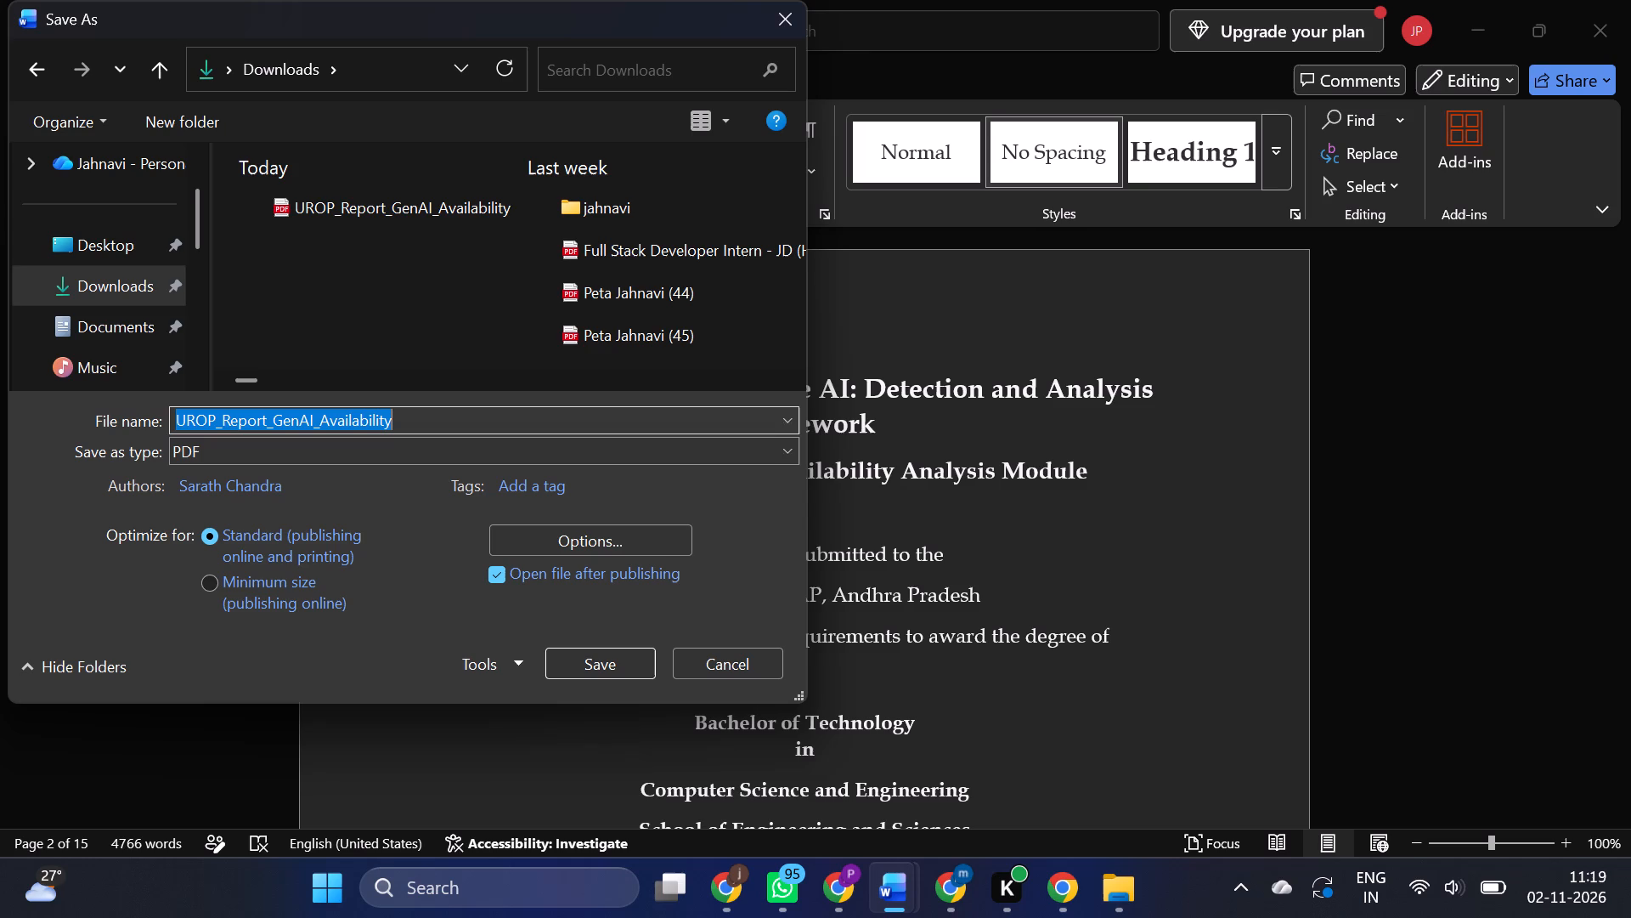
left_click(439, 416)
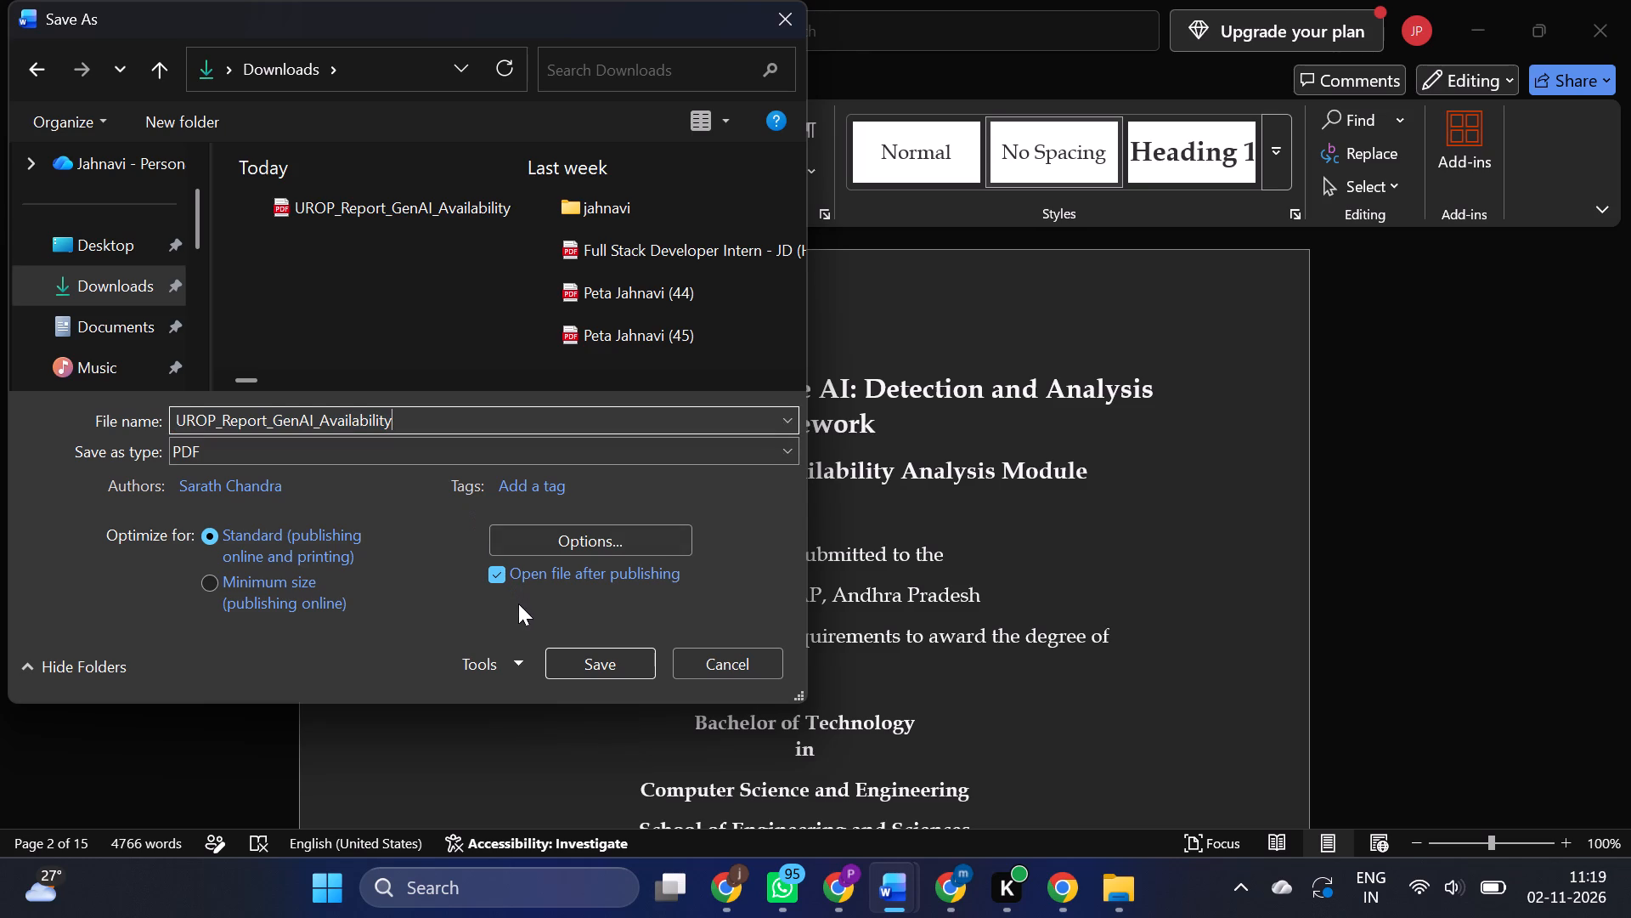
left_click(580, 667)
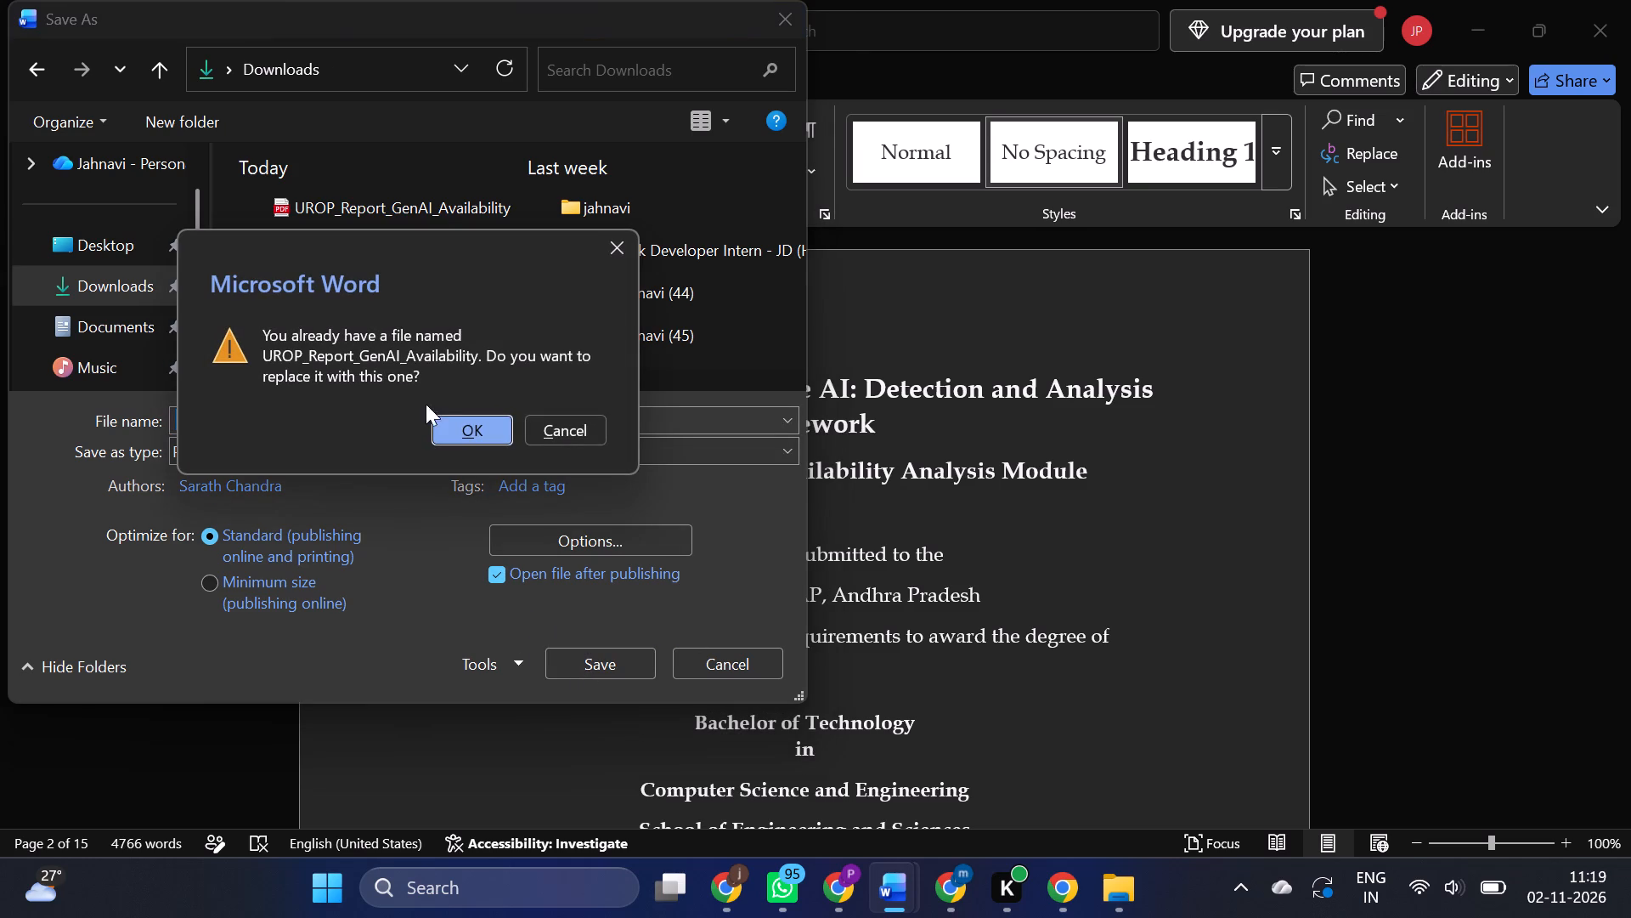
left_click(464, 433)
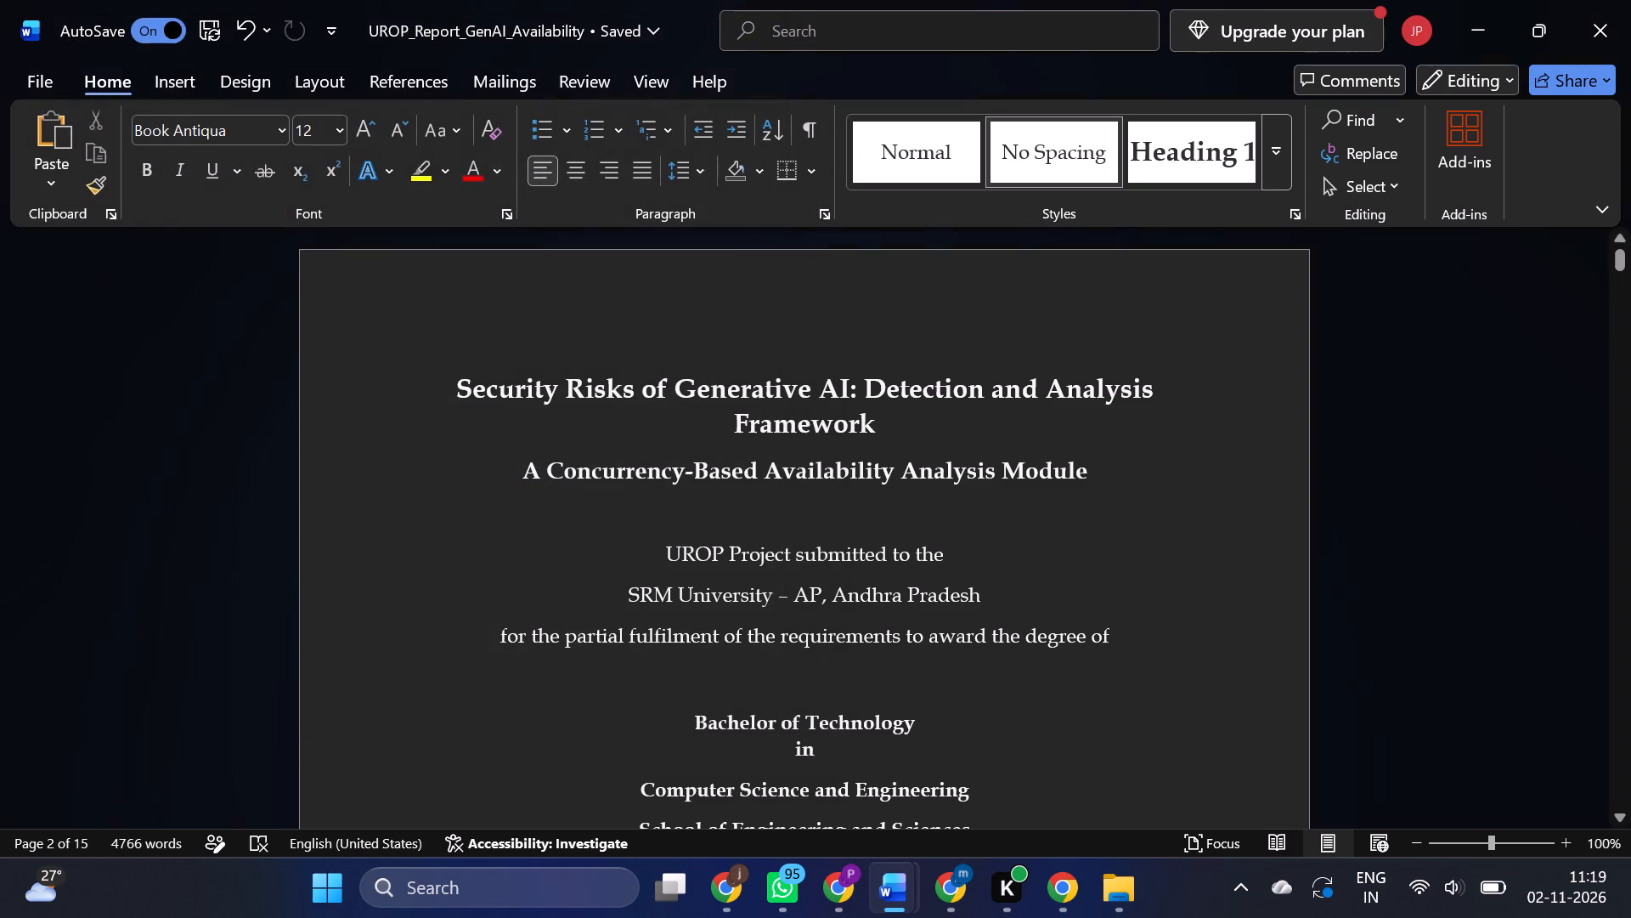
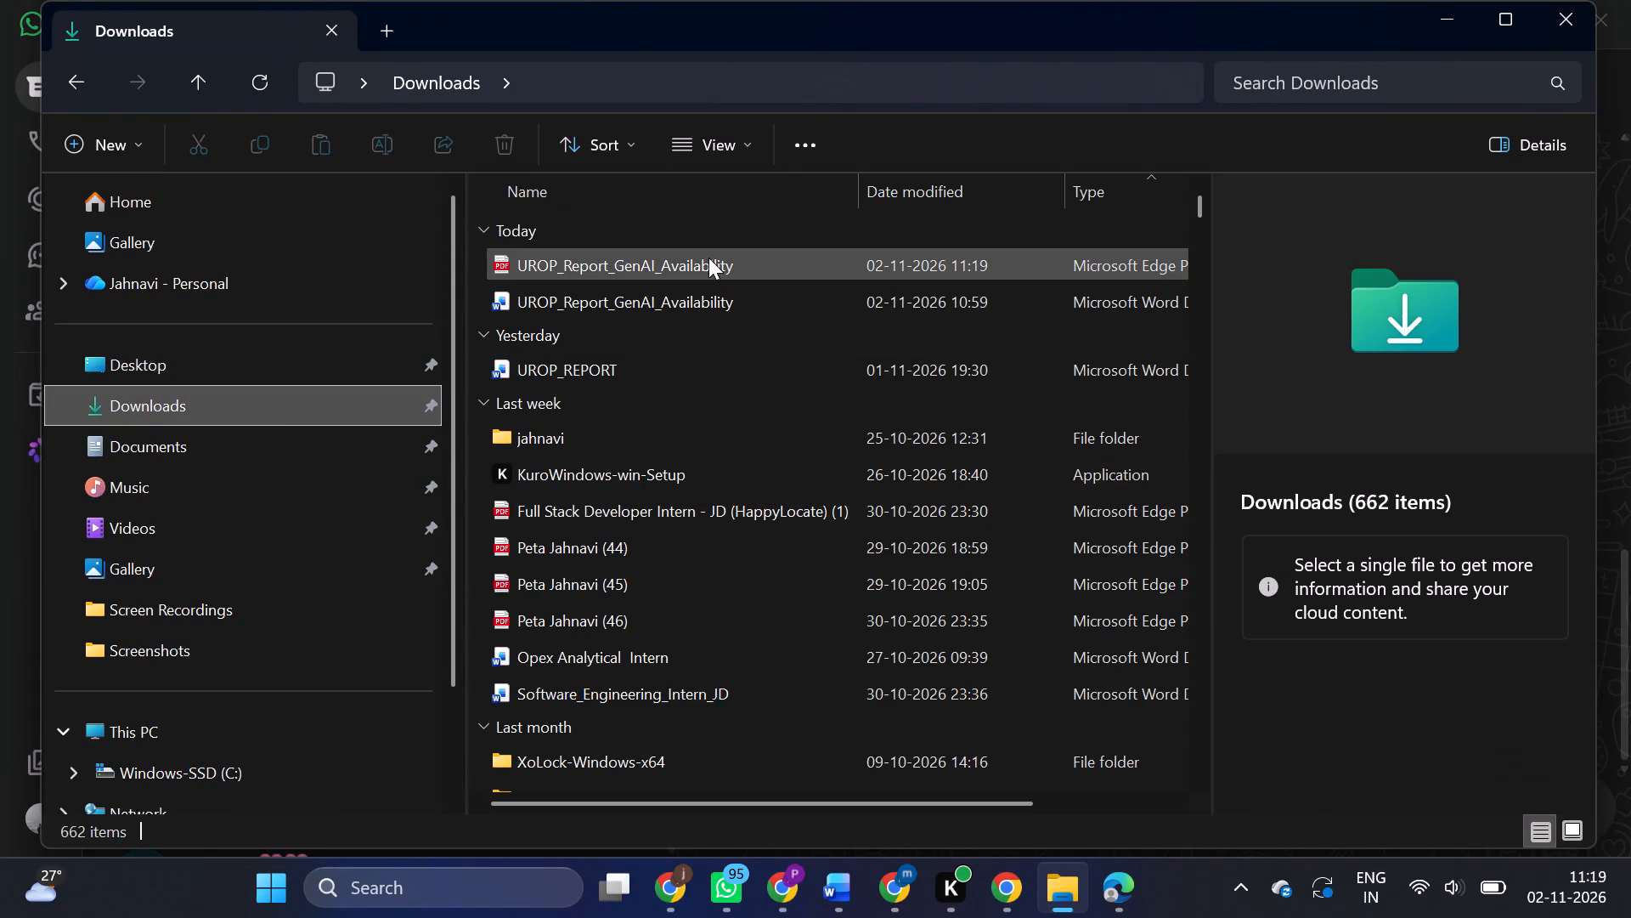
Copy the UROP_Report_GenAI_Availability PDF from the Downloads folder to the clipboard.
left_click(708, 258)
key("ctrl+v")
key("ctrl+c")
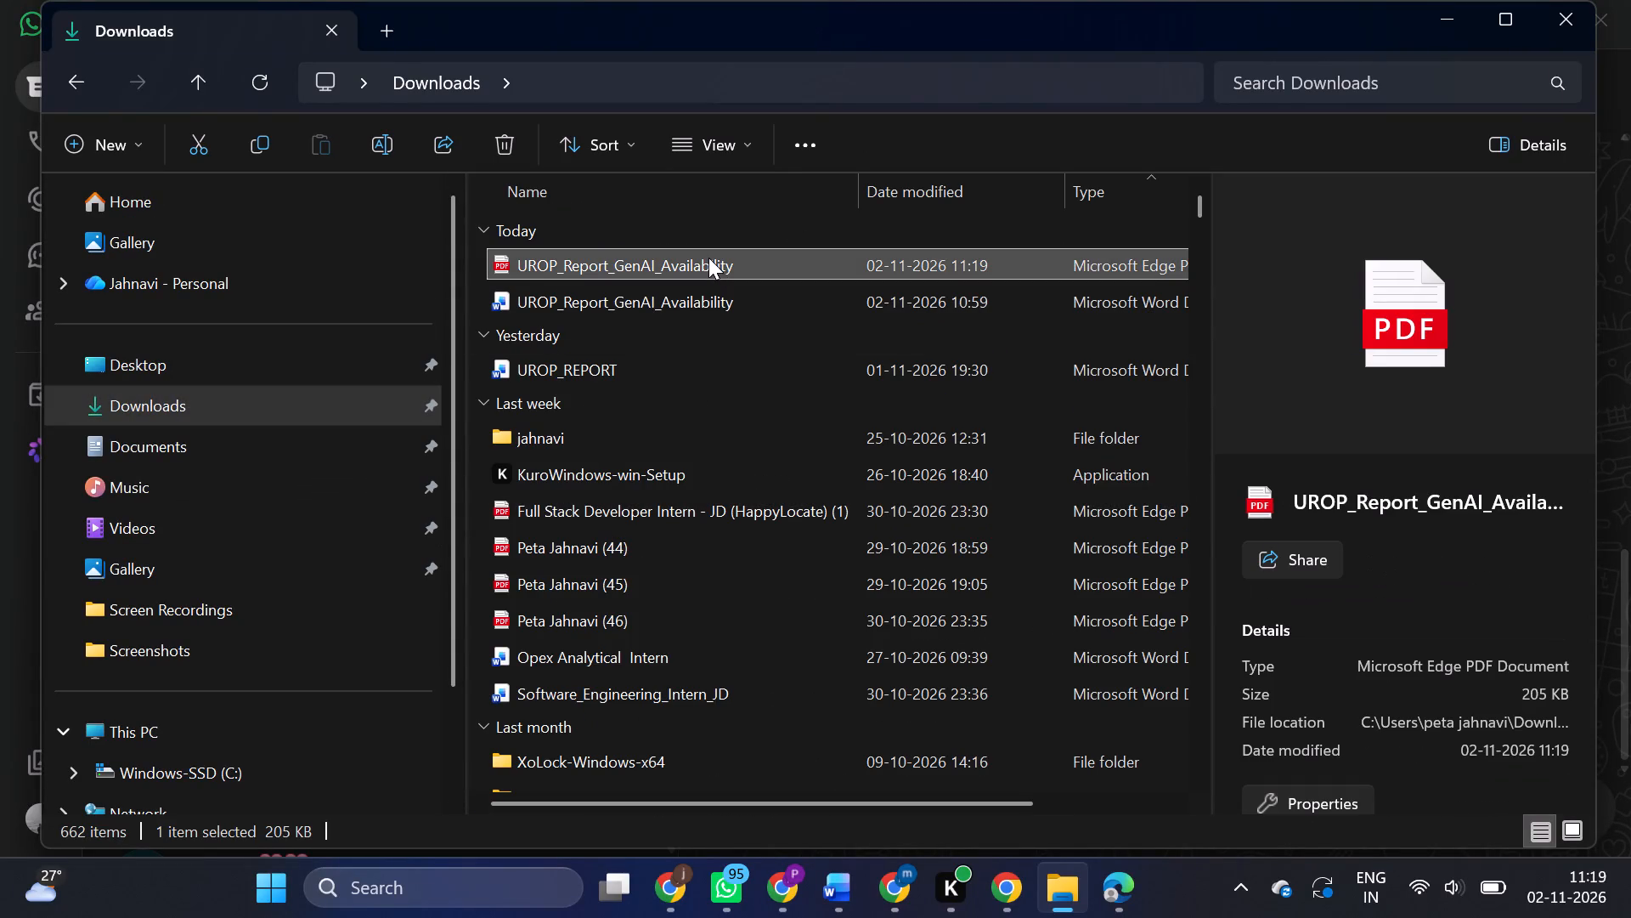
key("ctrl+c")
key("ctrl+c")
key("ctrl+c")
key("ctrl+c")
key("ctrl+c")
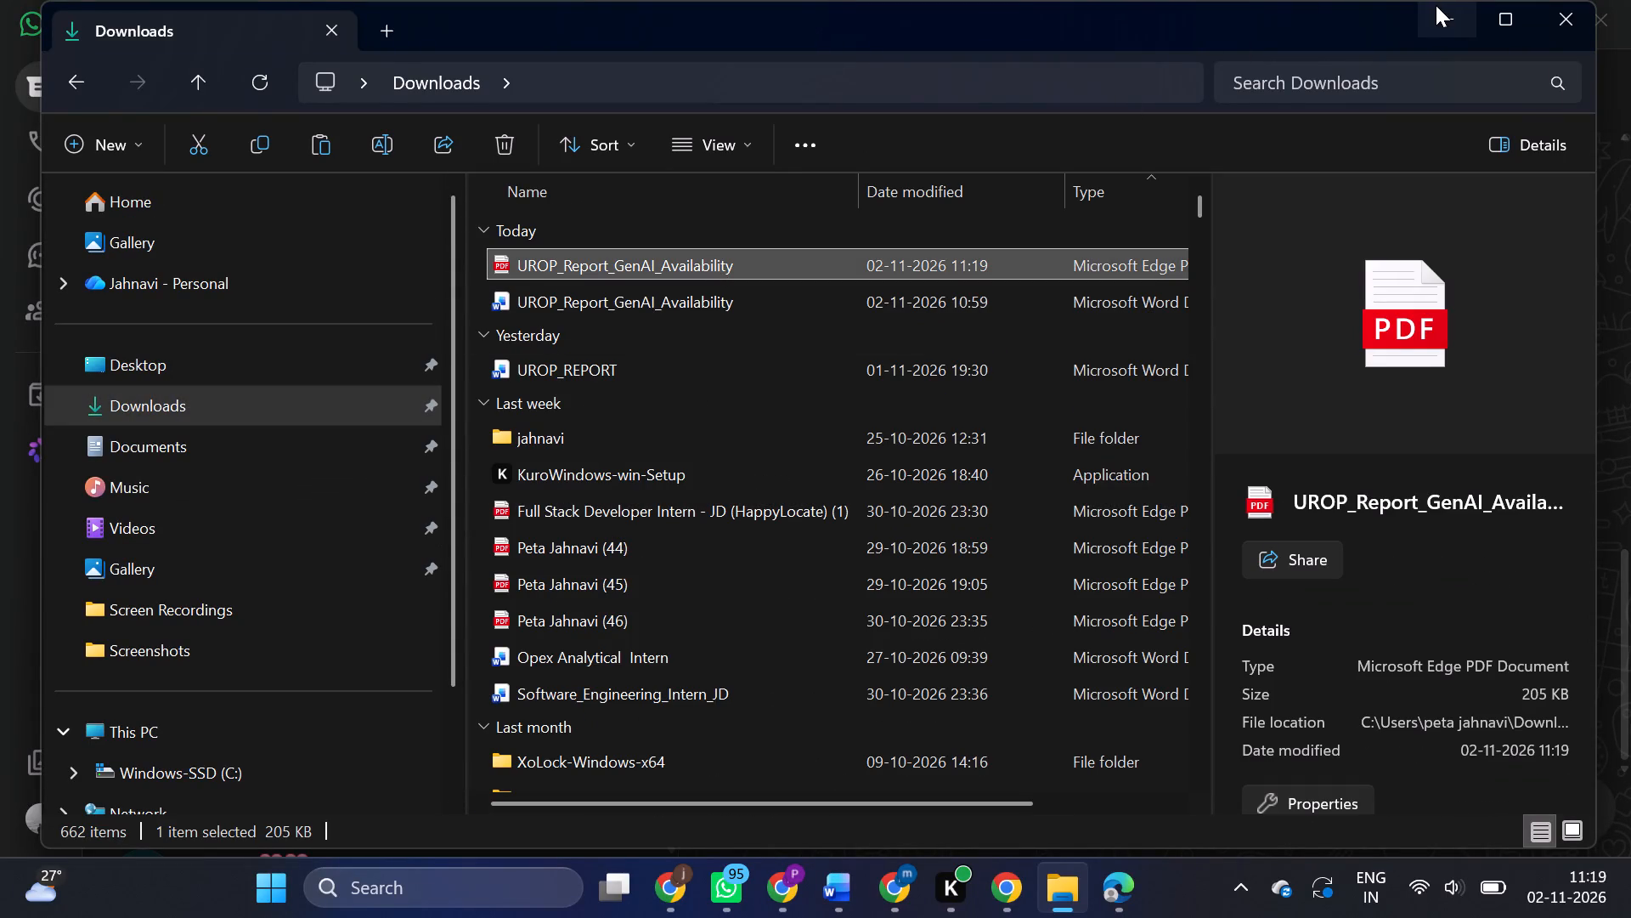
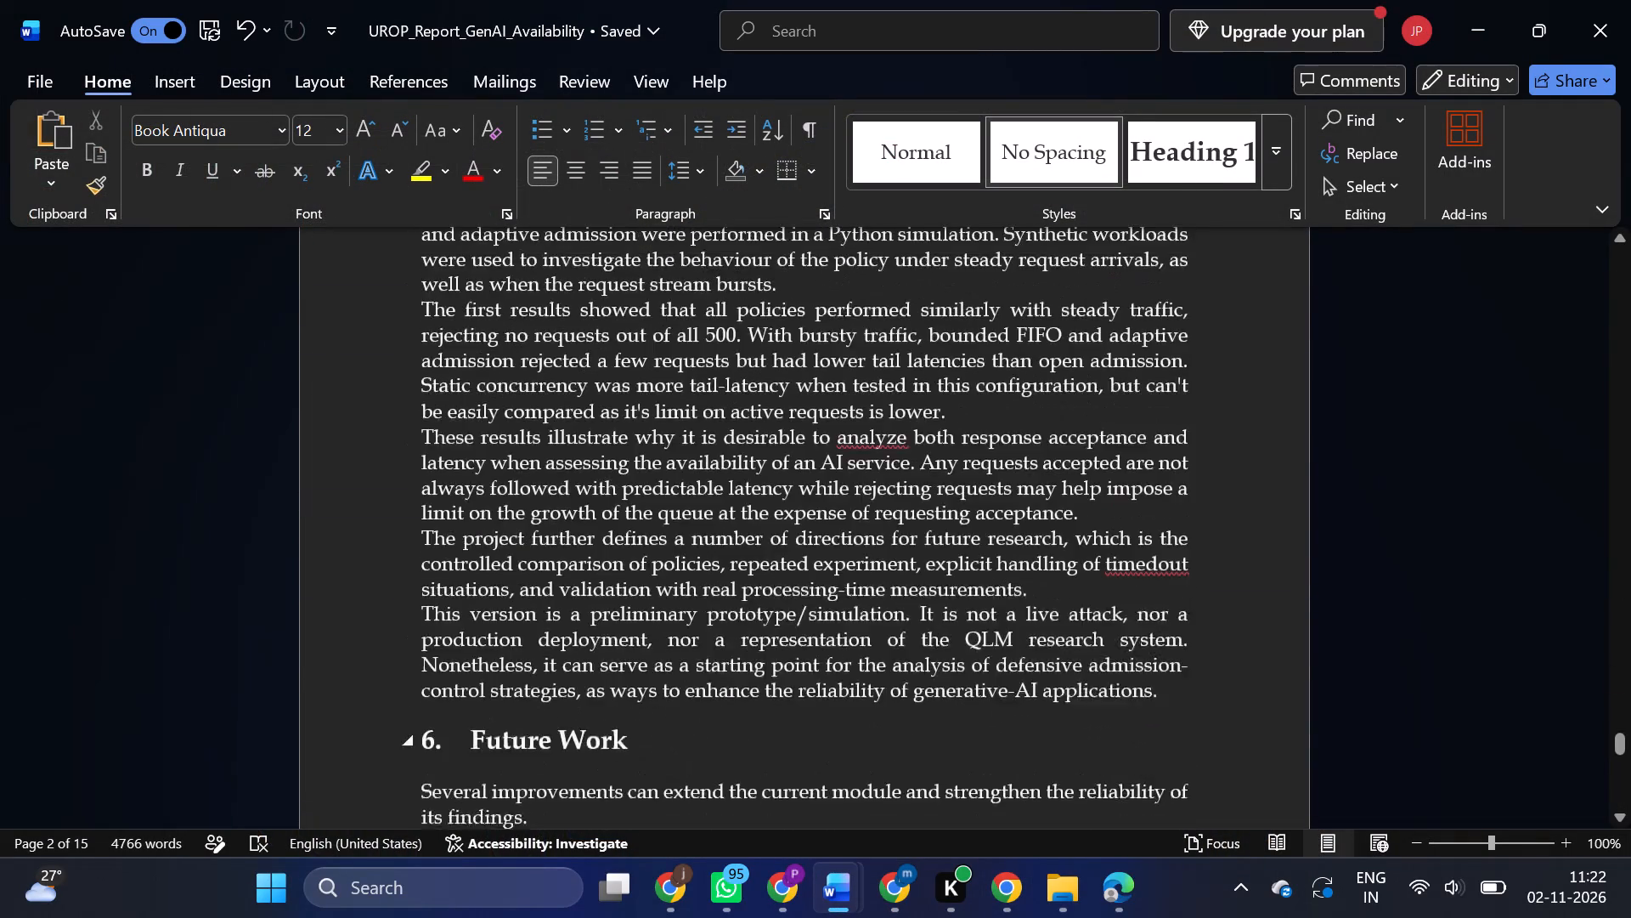
Look back through the report from the Concluding Remarks, past the Table of Contents, up to the Acknowledgements page.
scroll(952, 754, "up", 8)
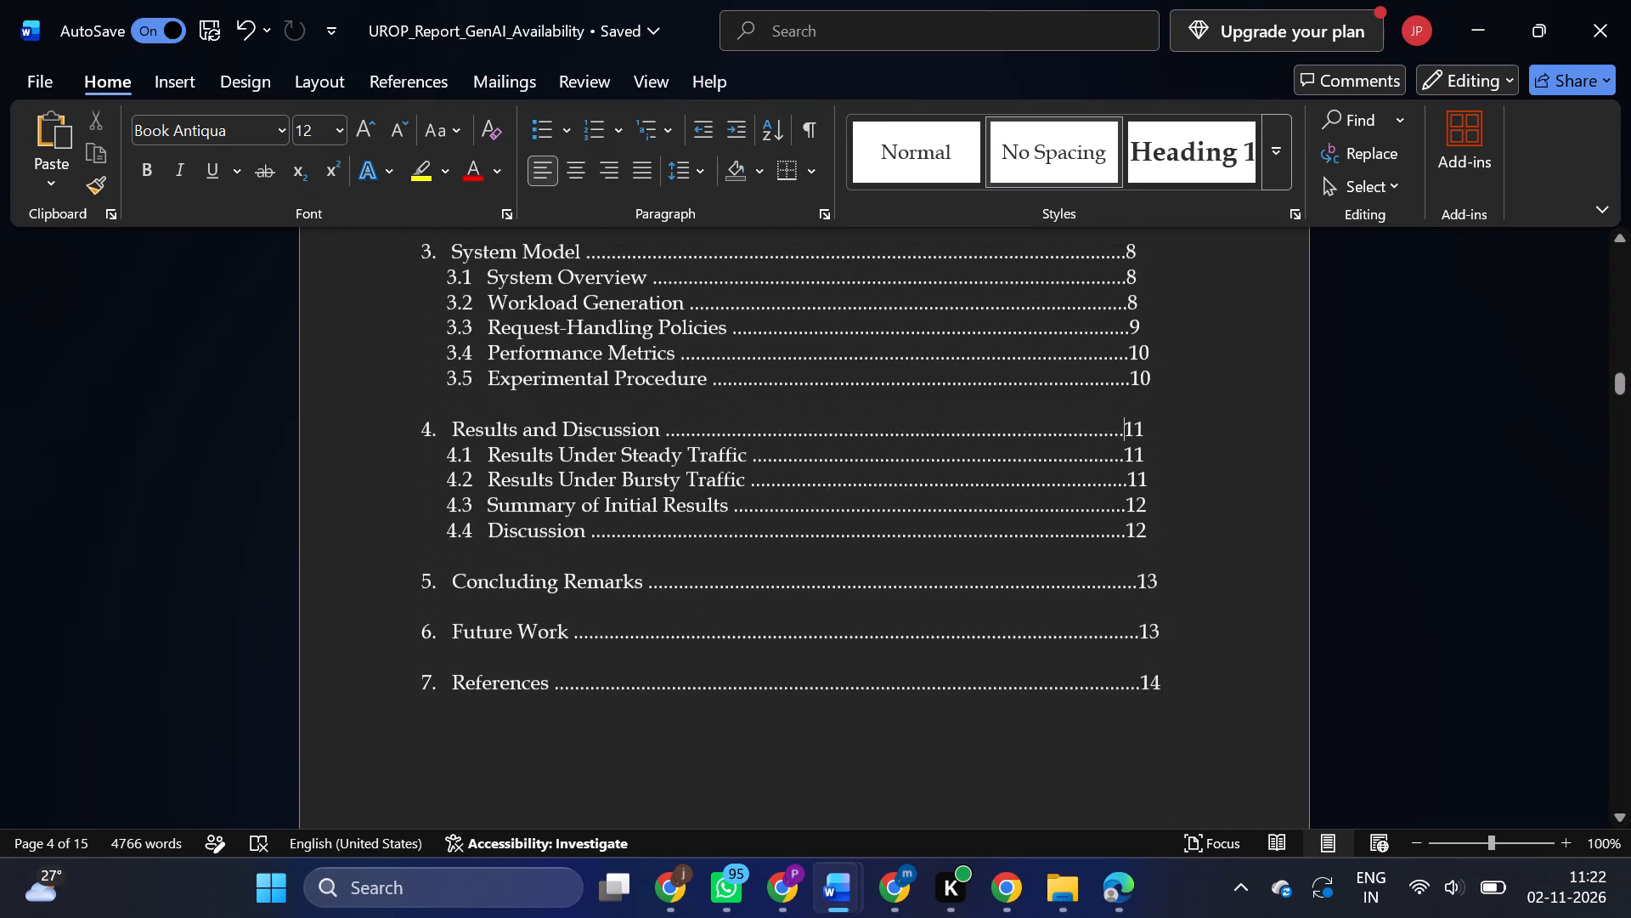
scroll(952, 754, "up", 5)
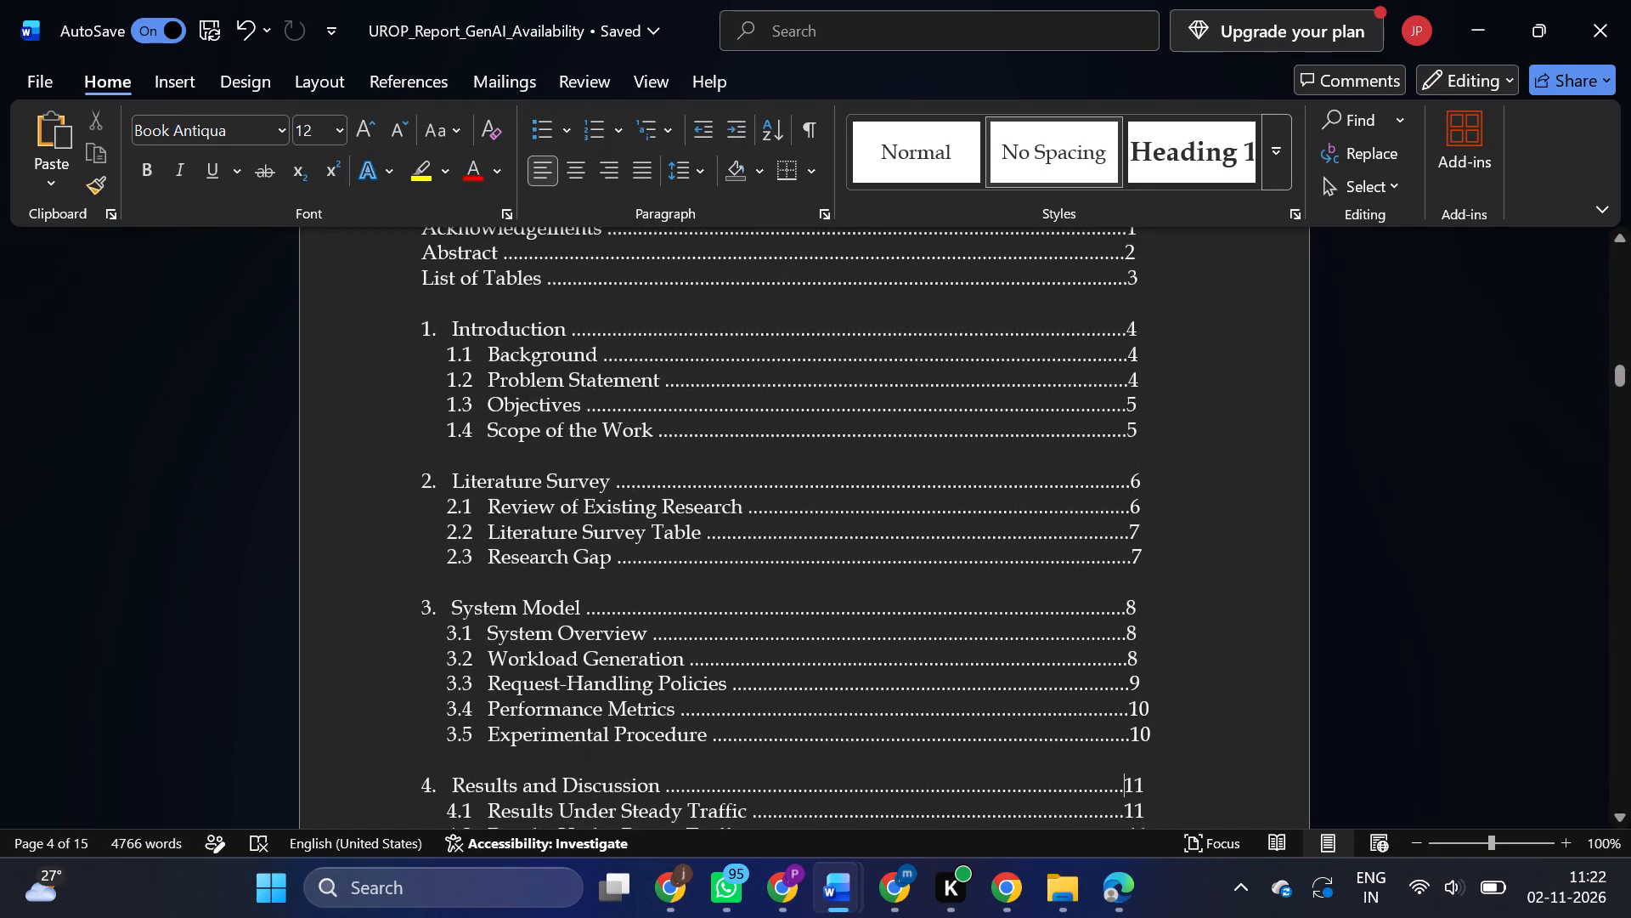
scroll(952, 754, "up", 4)
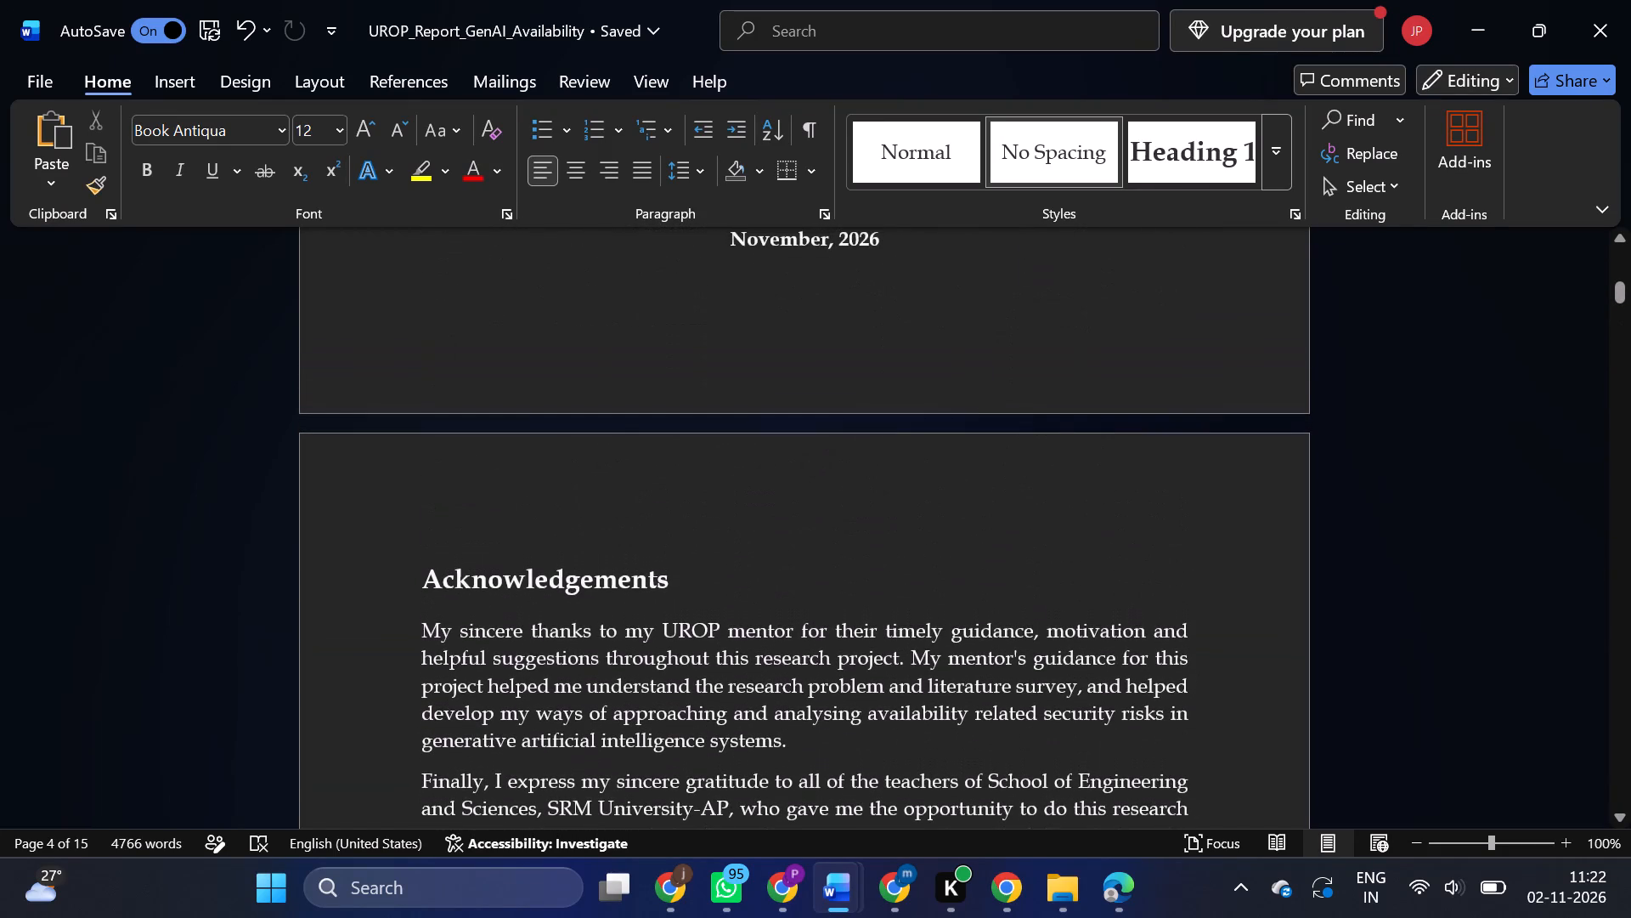
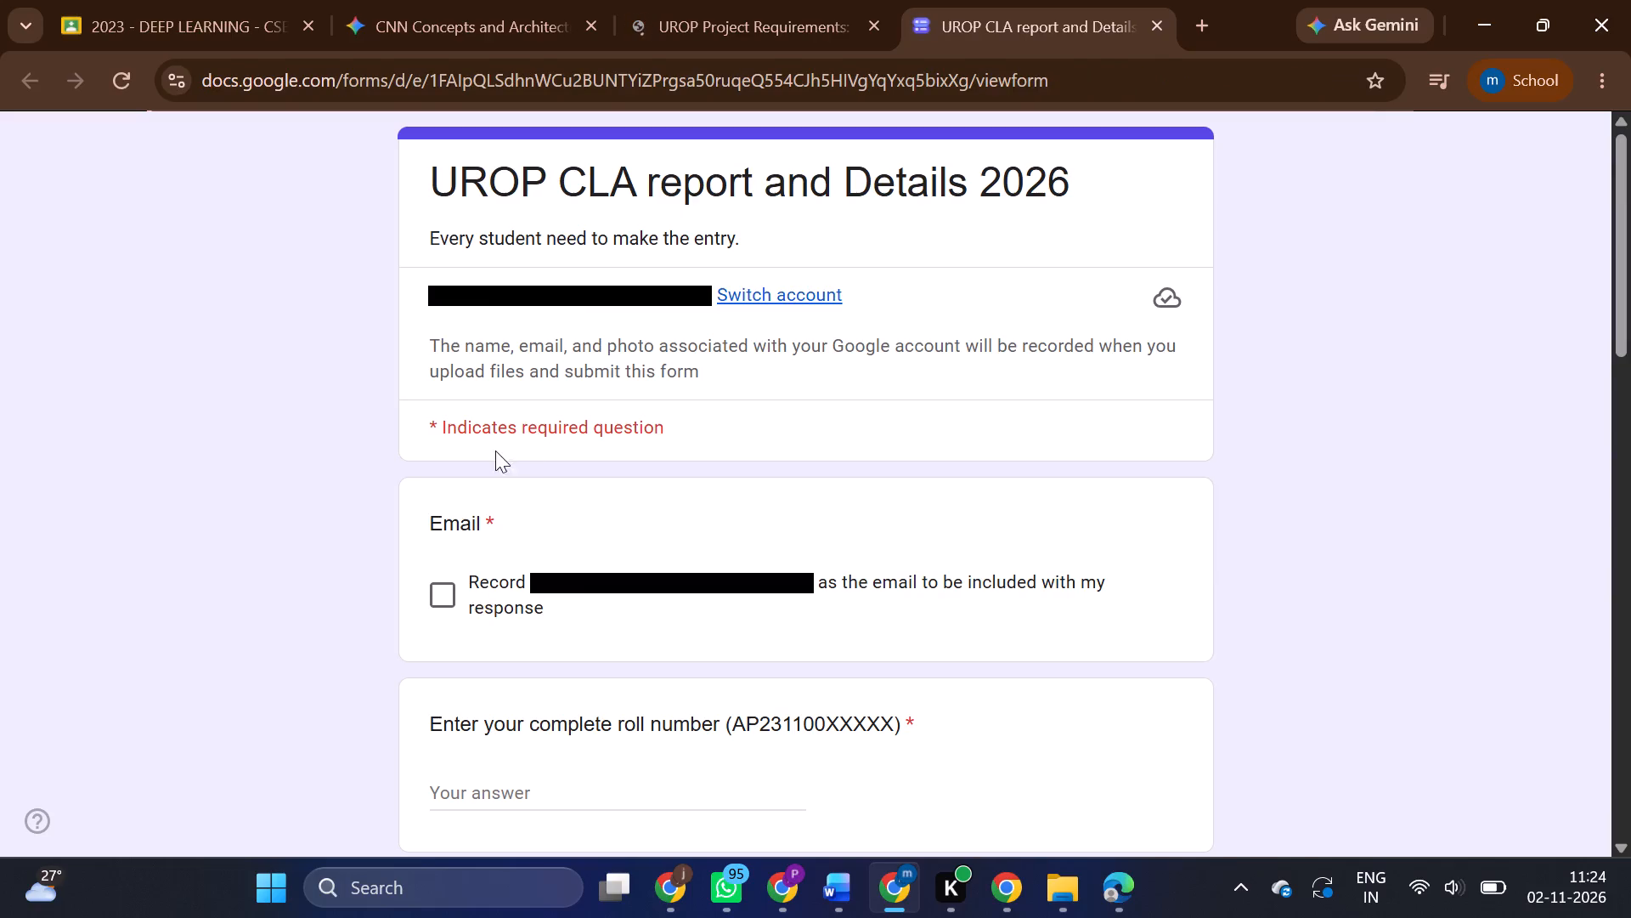
Choose to record the account's email with the response in the UROP CLA report and Details 2026 form.
left_click(448, 615)
scroll(607, 693, "down", 1)
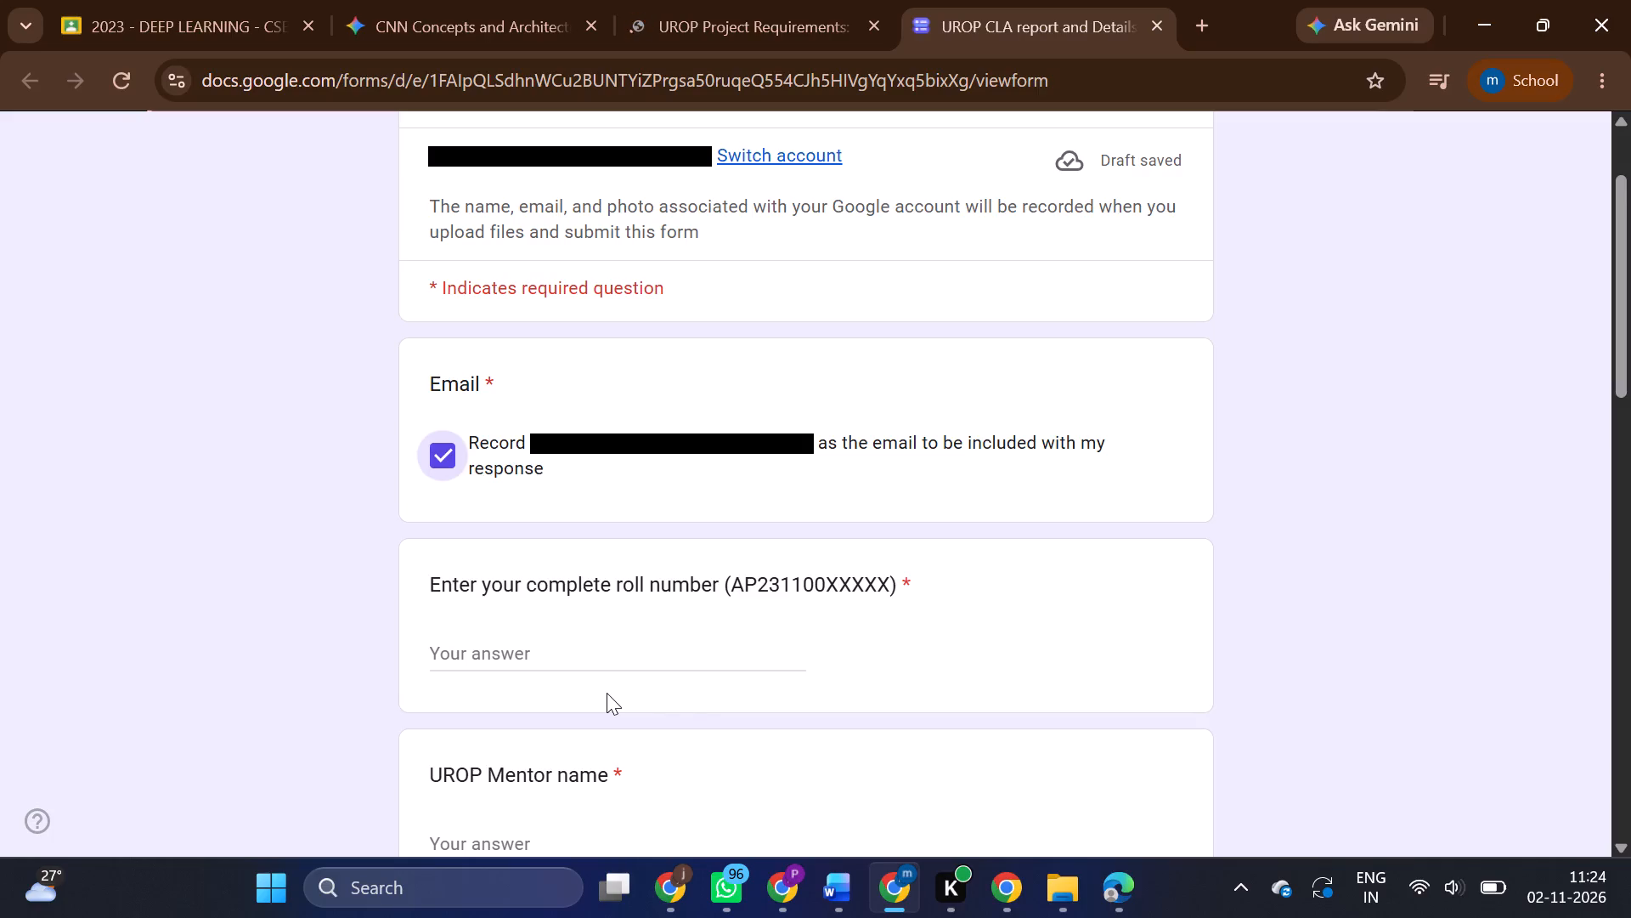
Enter the complete student roll number in the UROP CLA report form's roll number question.
left_click_drag(680, 686, 681, 632)
left_click(681, 632)
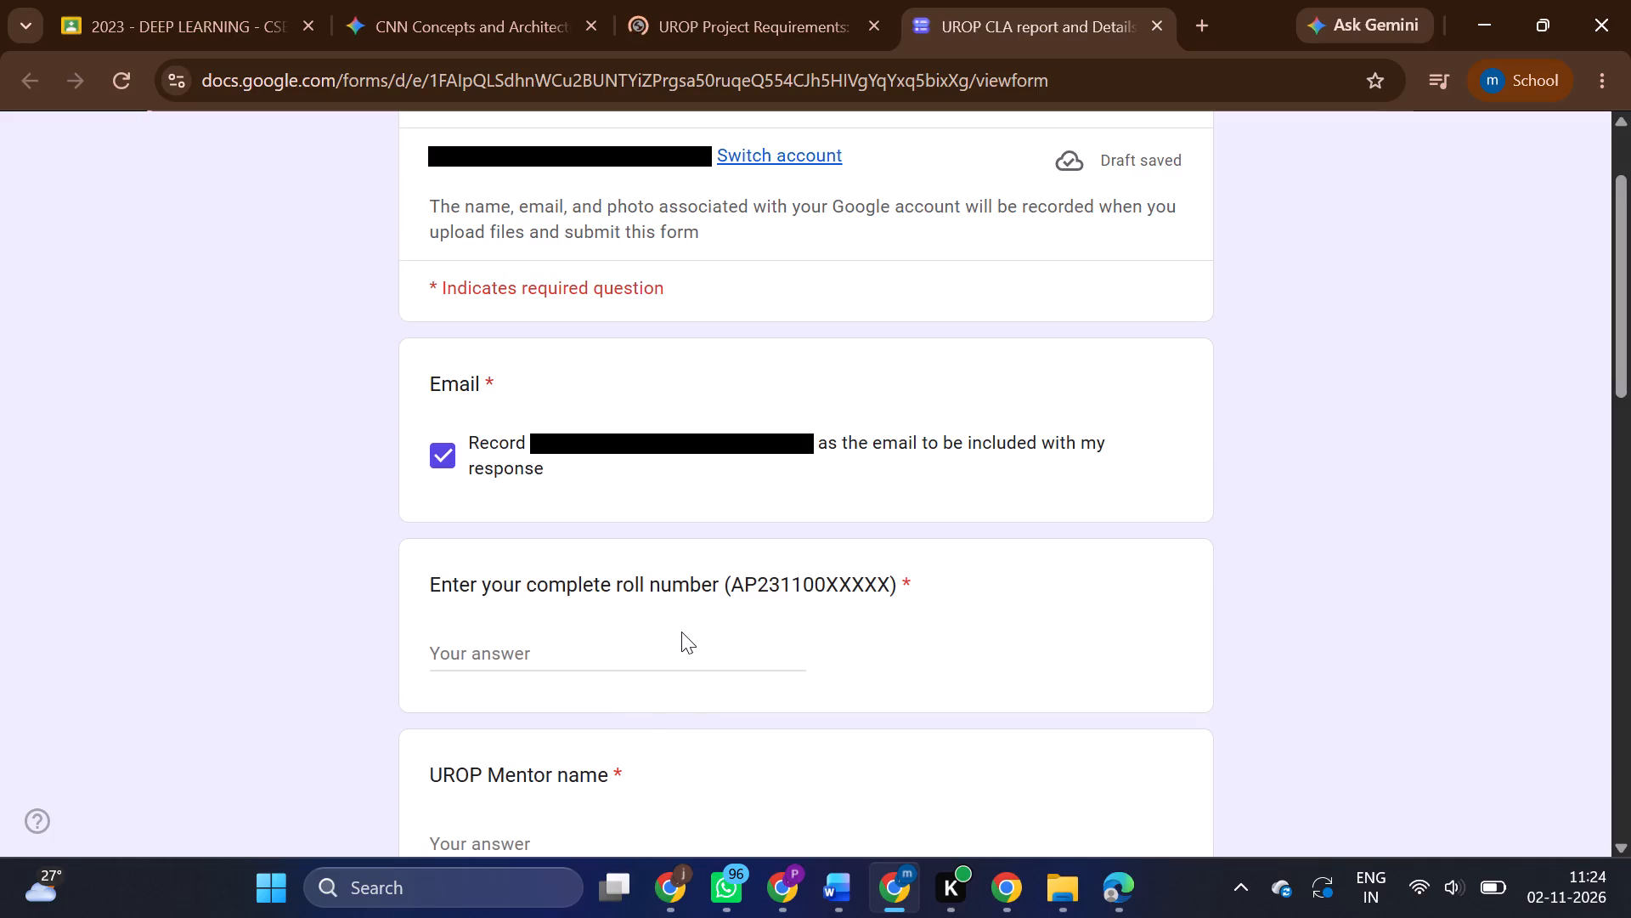
left_click(686, 651)
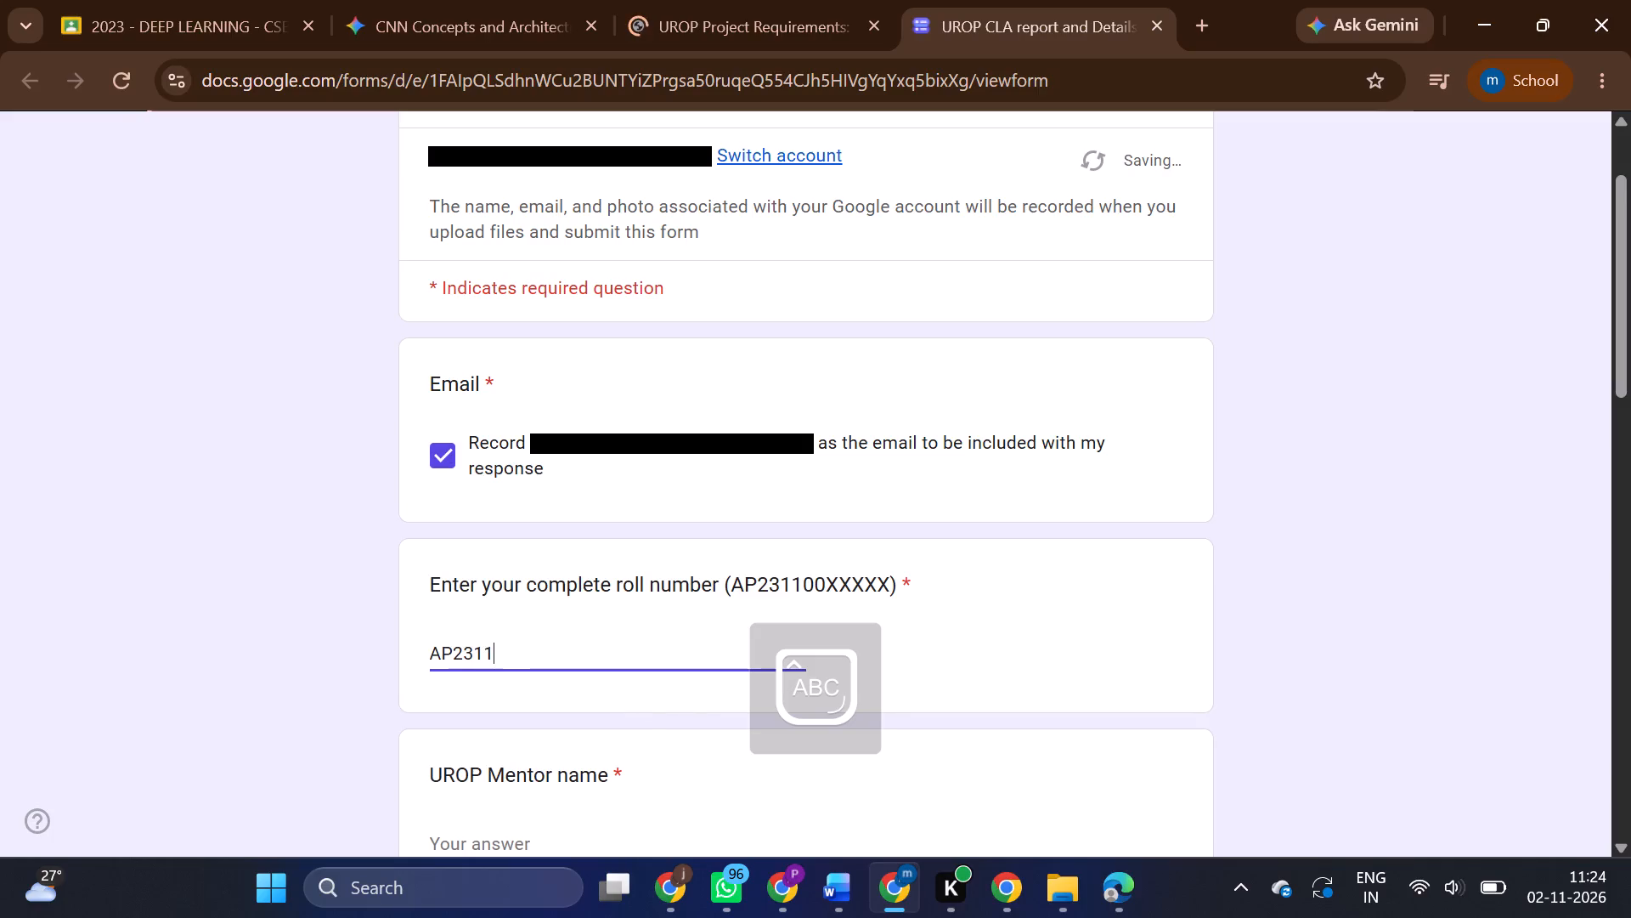
type("79")
Begin answering the required UROP Mentor name question in the form.
scroll(686, 651, "down", 1)
left_click(594, 734)
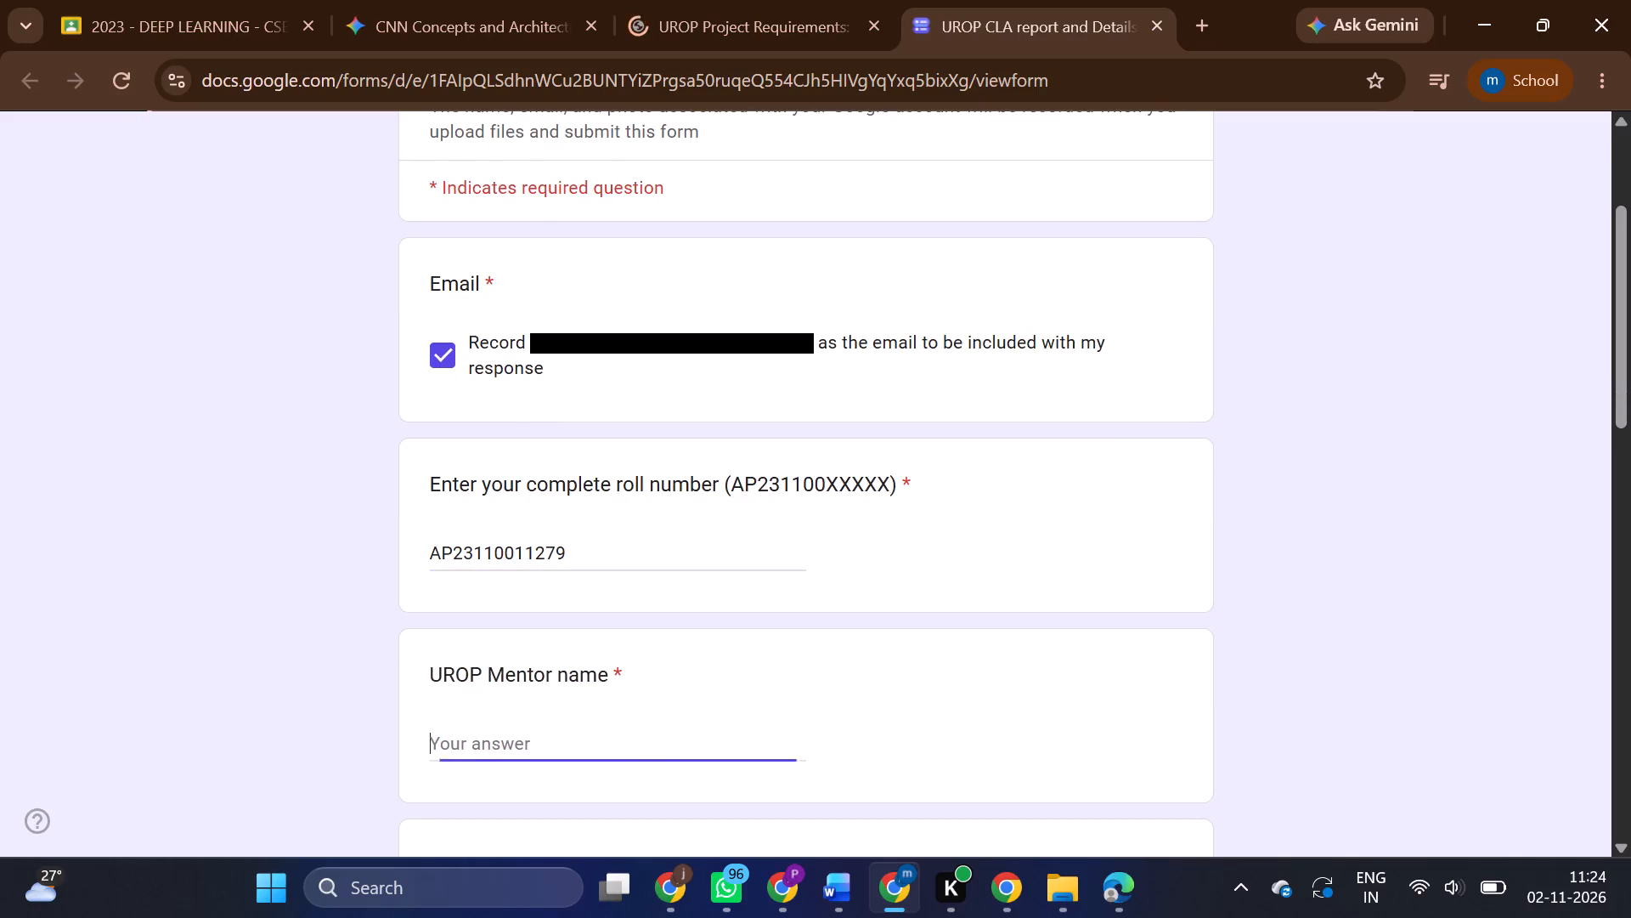
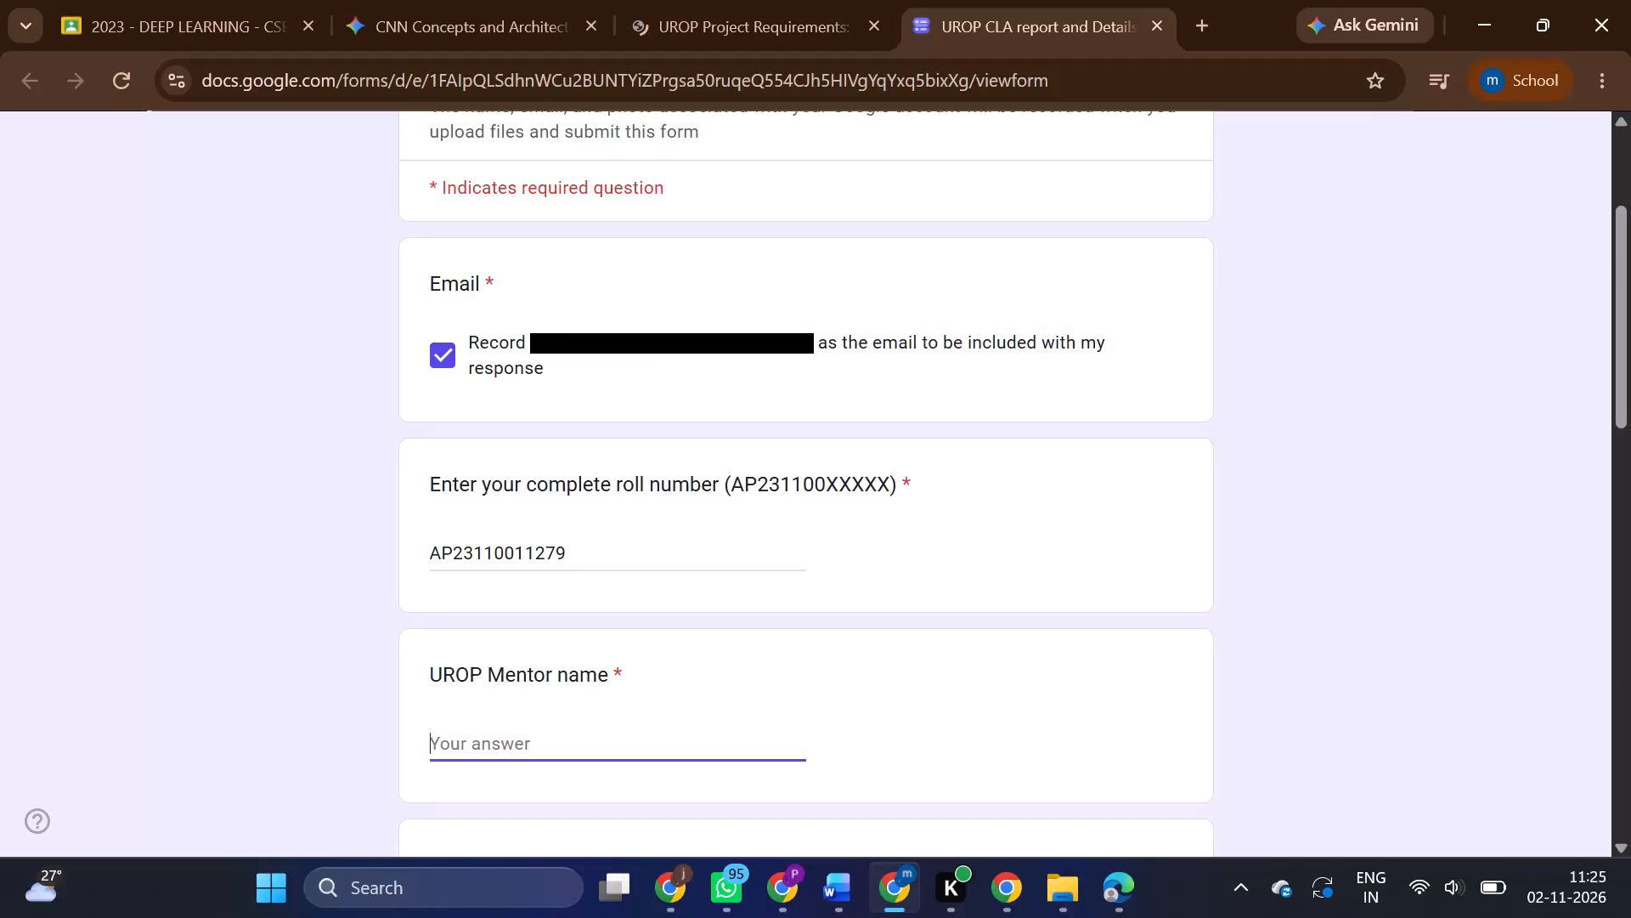
Enter the mentor's name with the Dr. title in the UROP Mentor name question, separating the name's two parts with a space.
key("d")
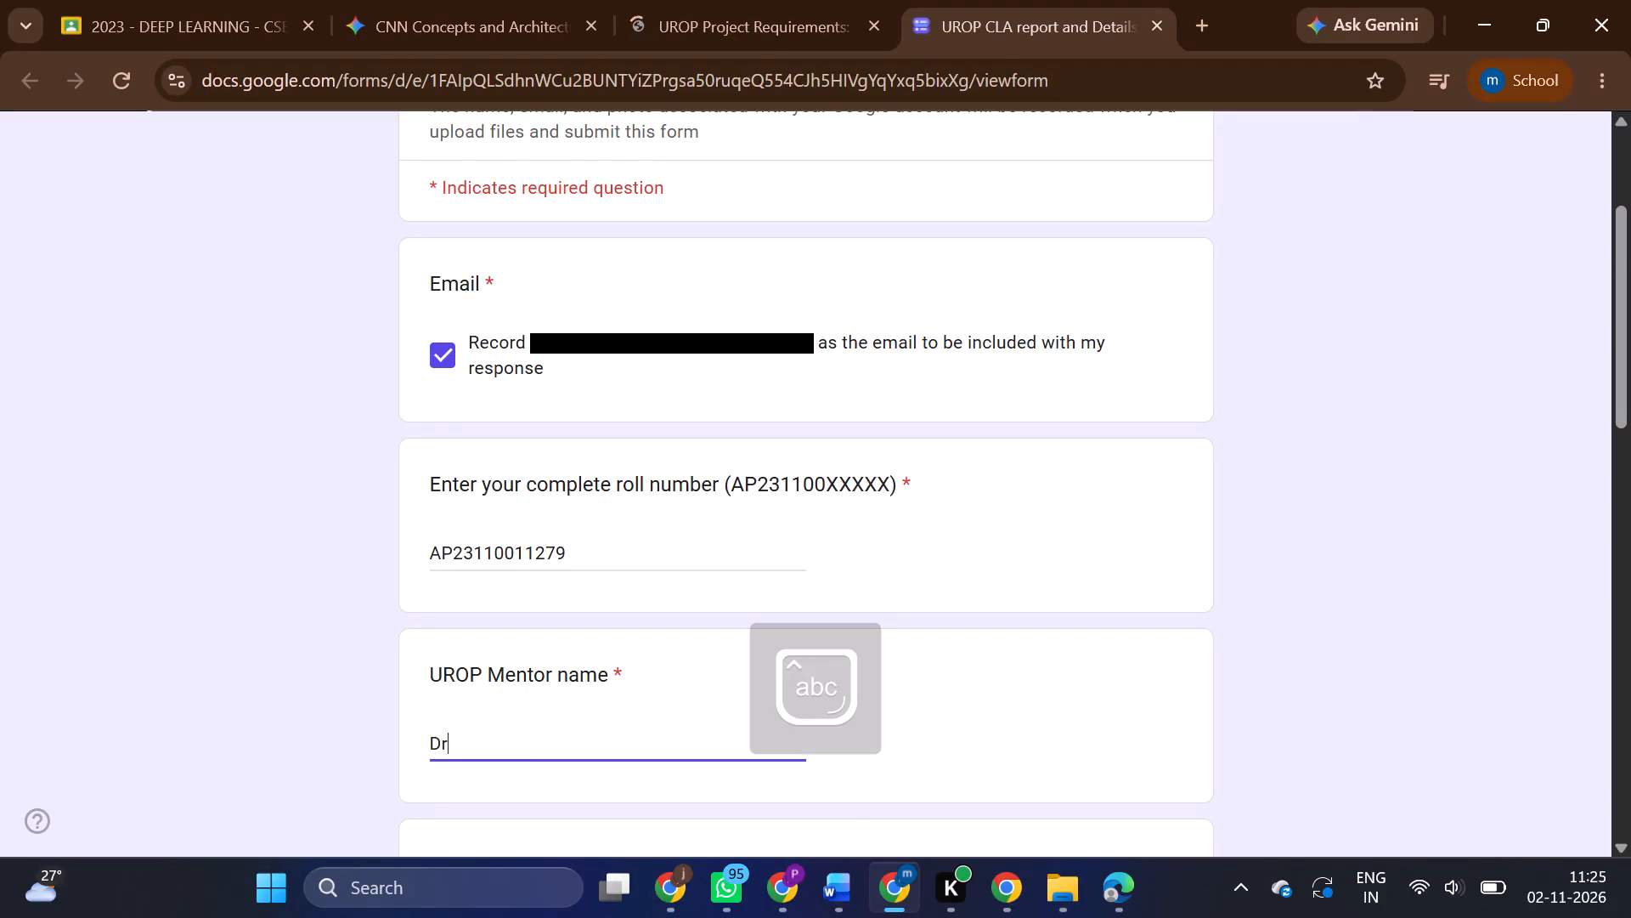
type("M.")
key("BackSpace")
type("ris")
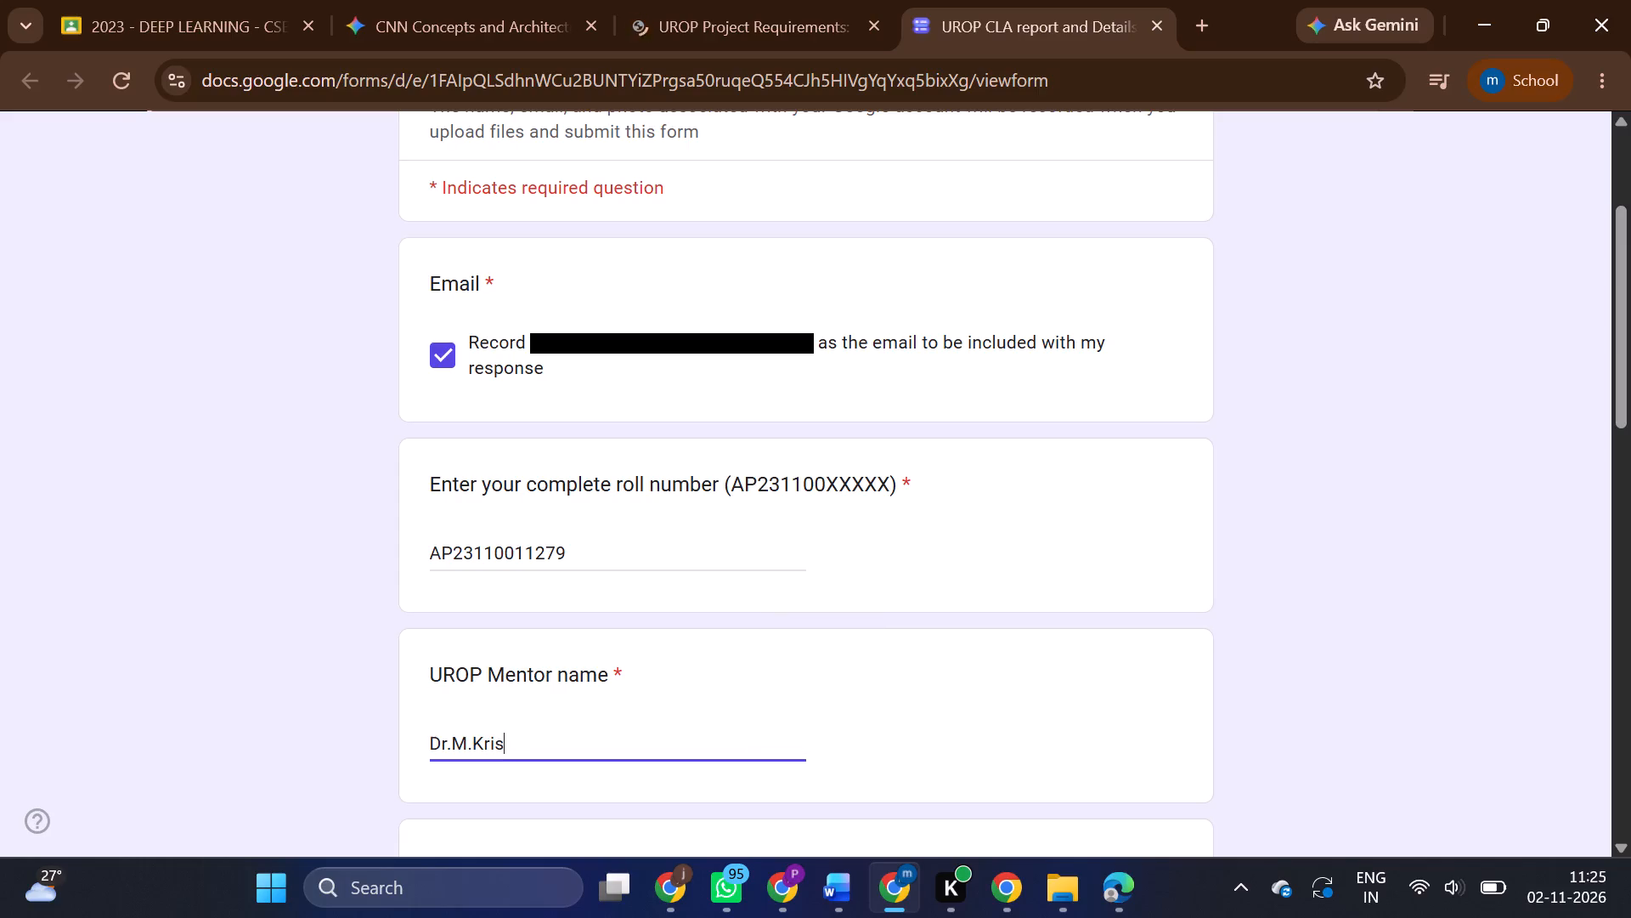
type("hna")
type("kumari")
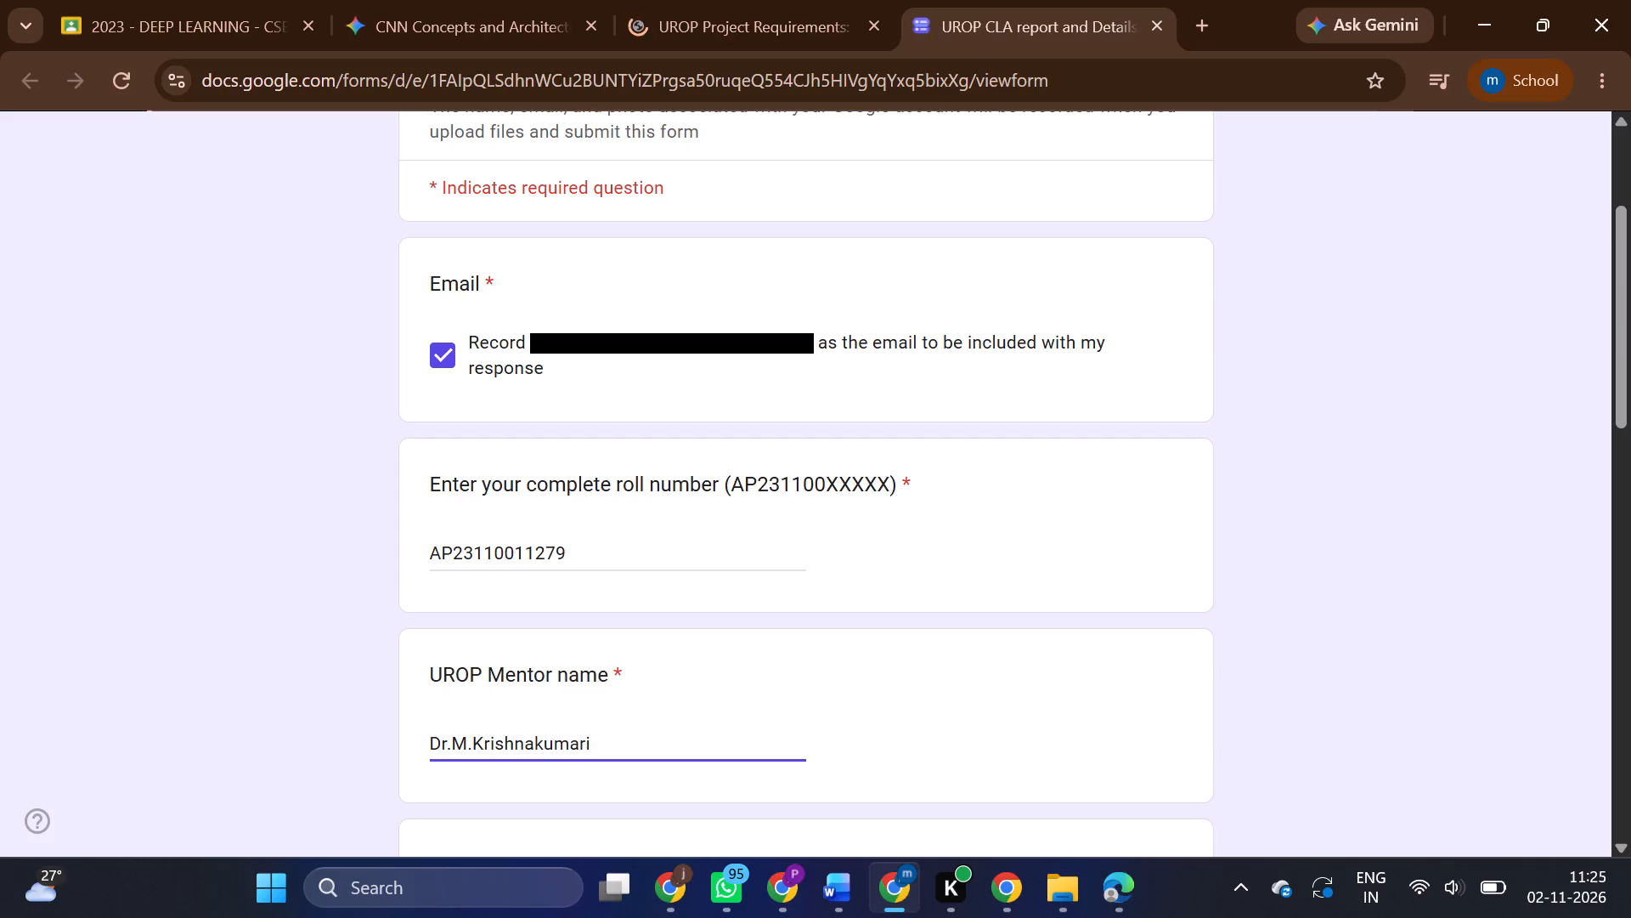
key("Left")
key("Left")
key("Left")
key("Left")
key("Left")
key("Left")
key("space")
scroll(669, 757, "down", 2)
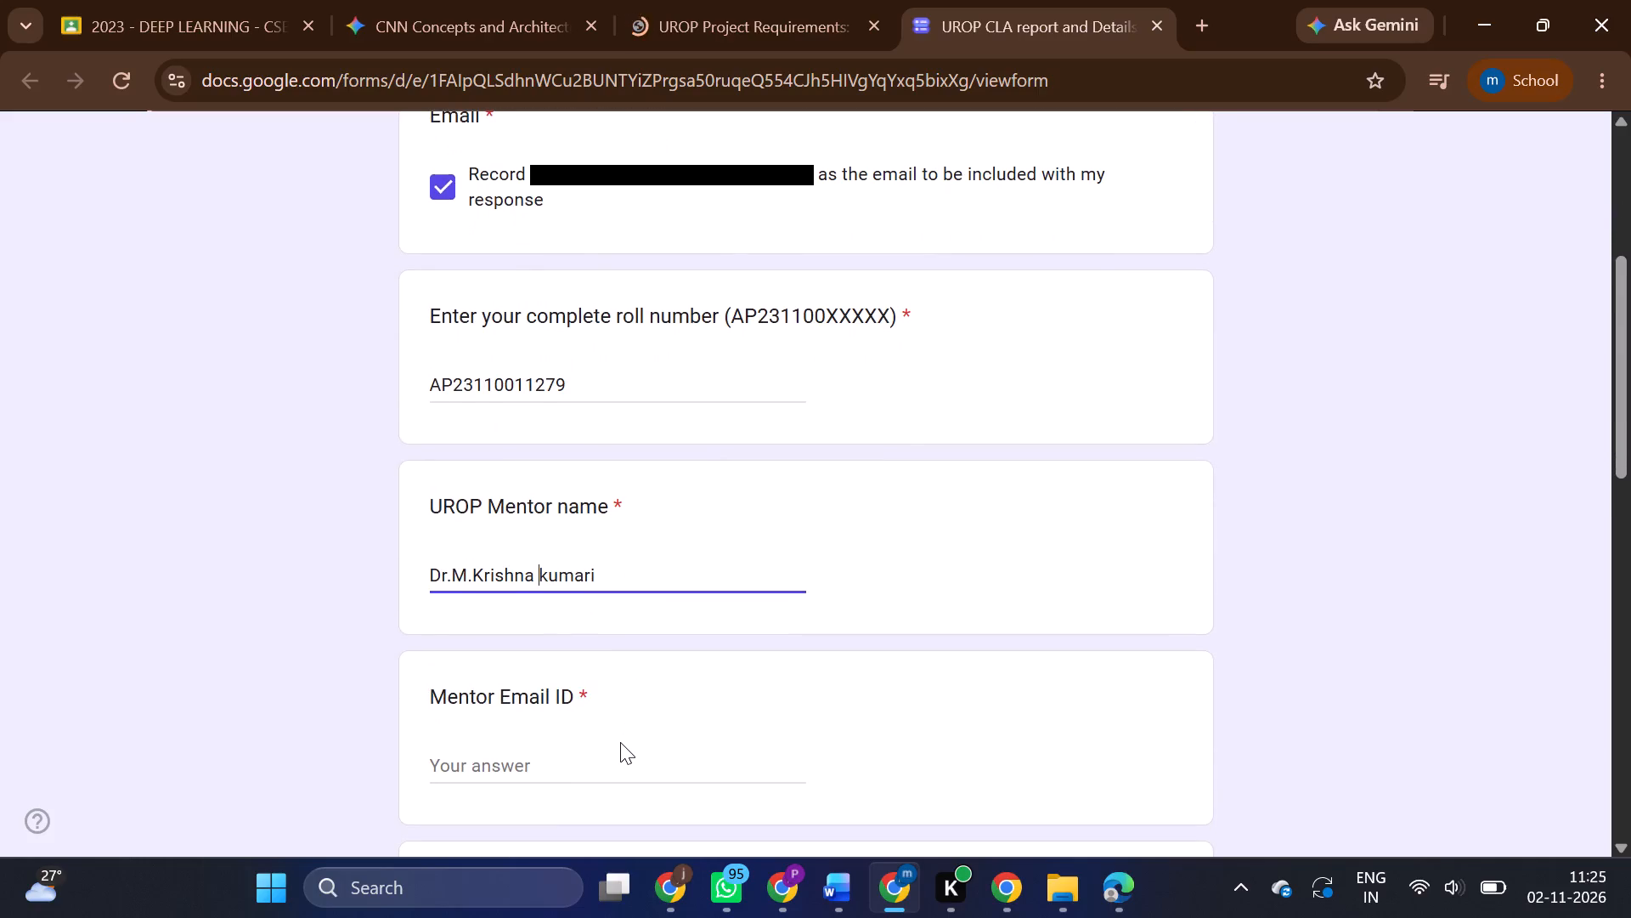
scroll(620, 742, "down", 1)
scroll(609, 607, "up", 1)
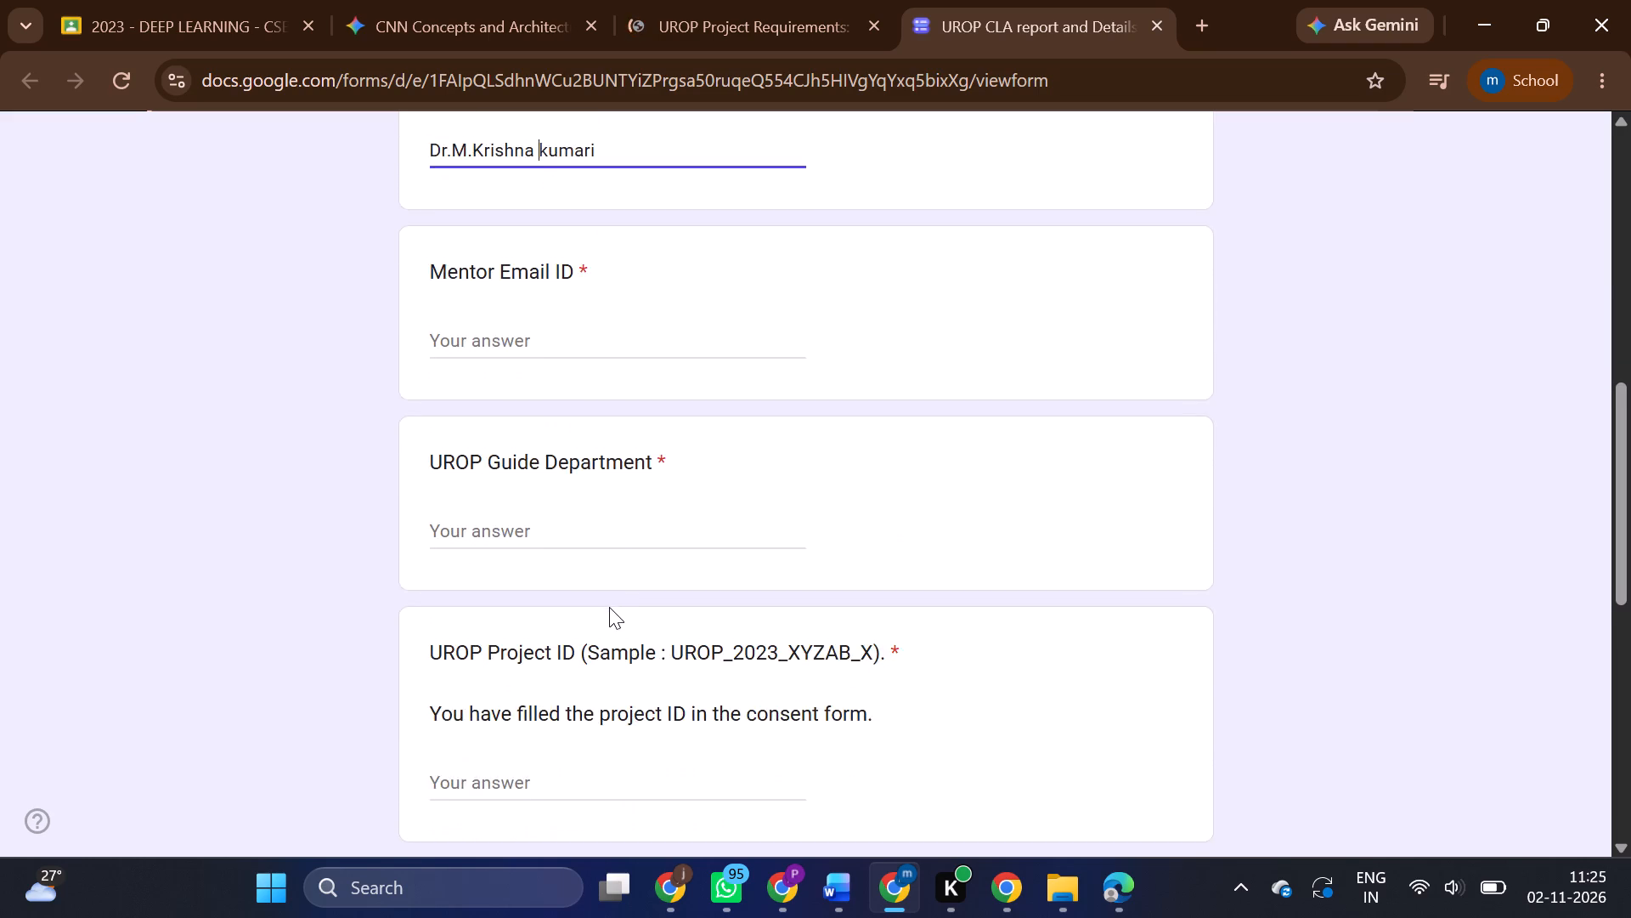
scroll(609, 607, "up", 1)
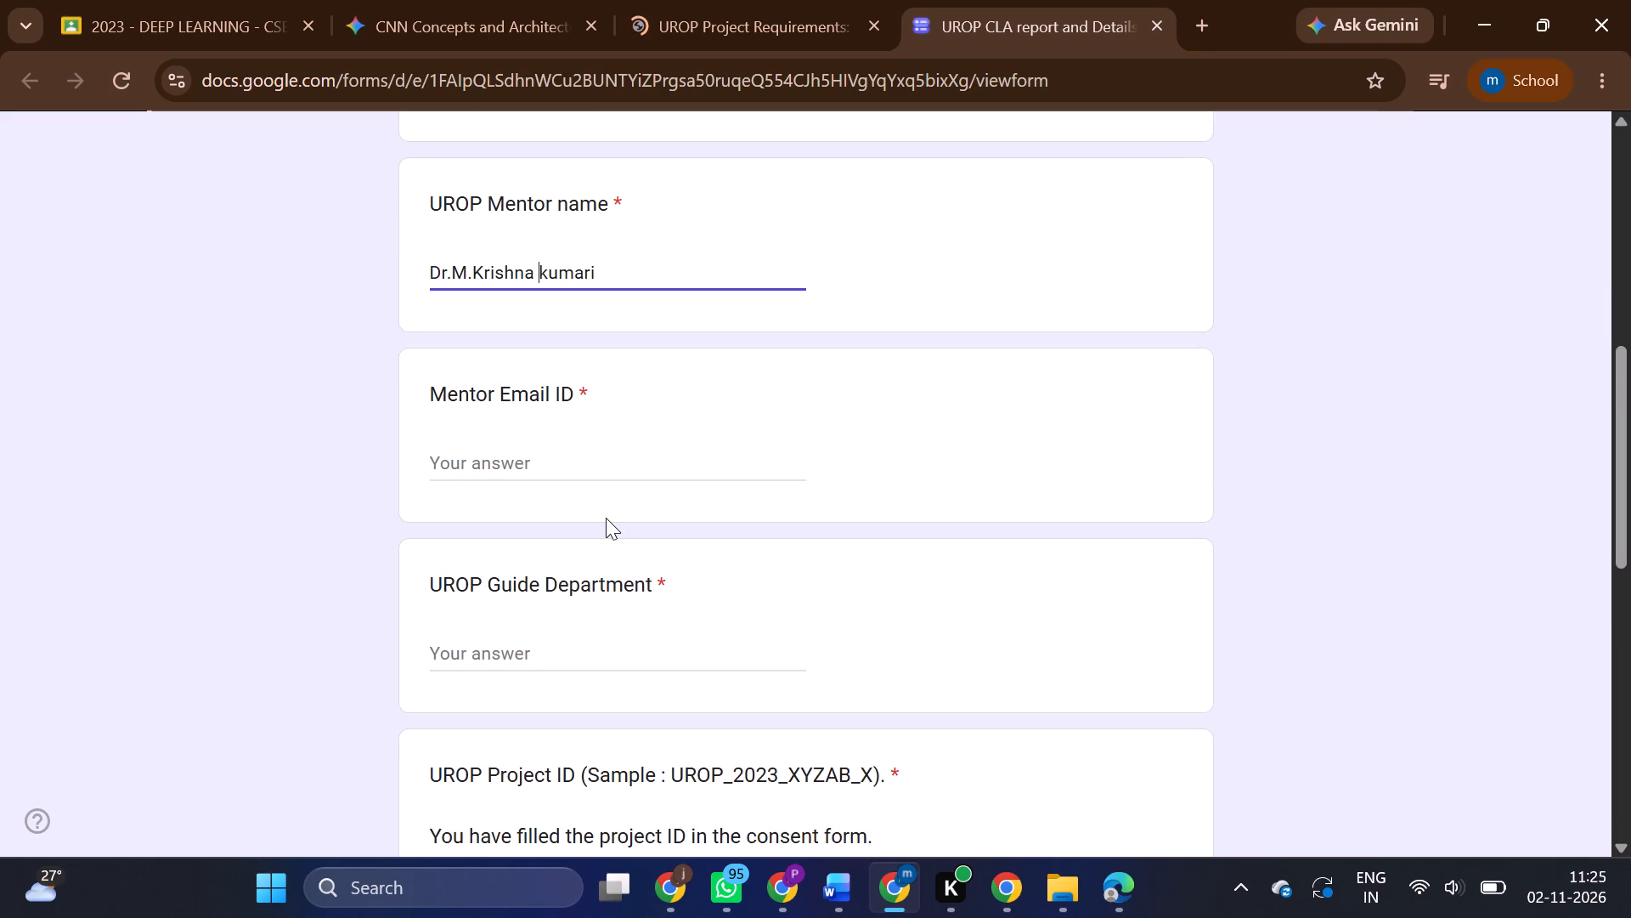
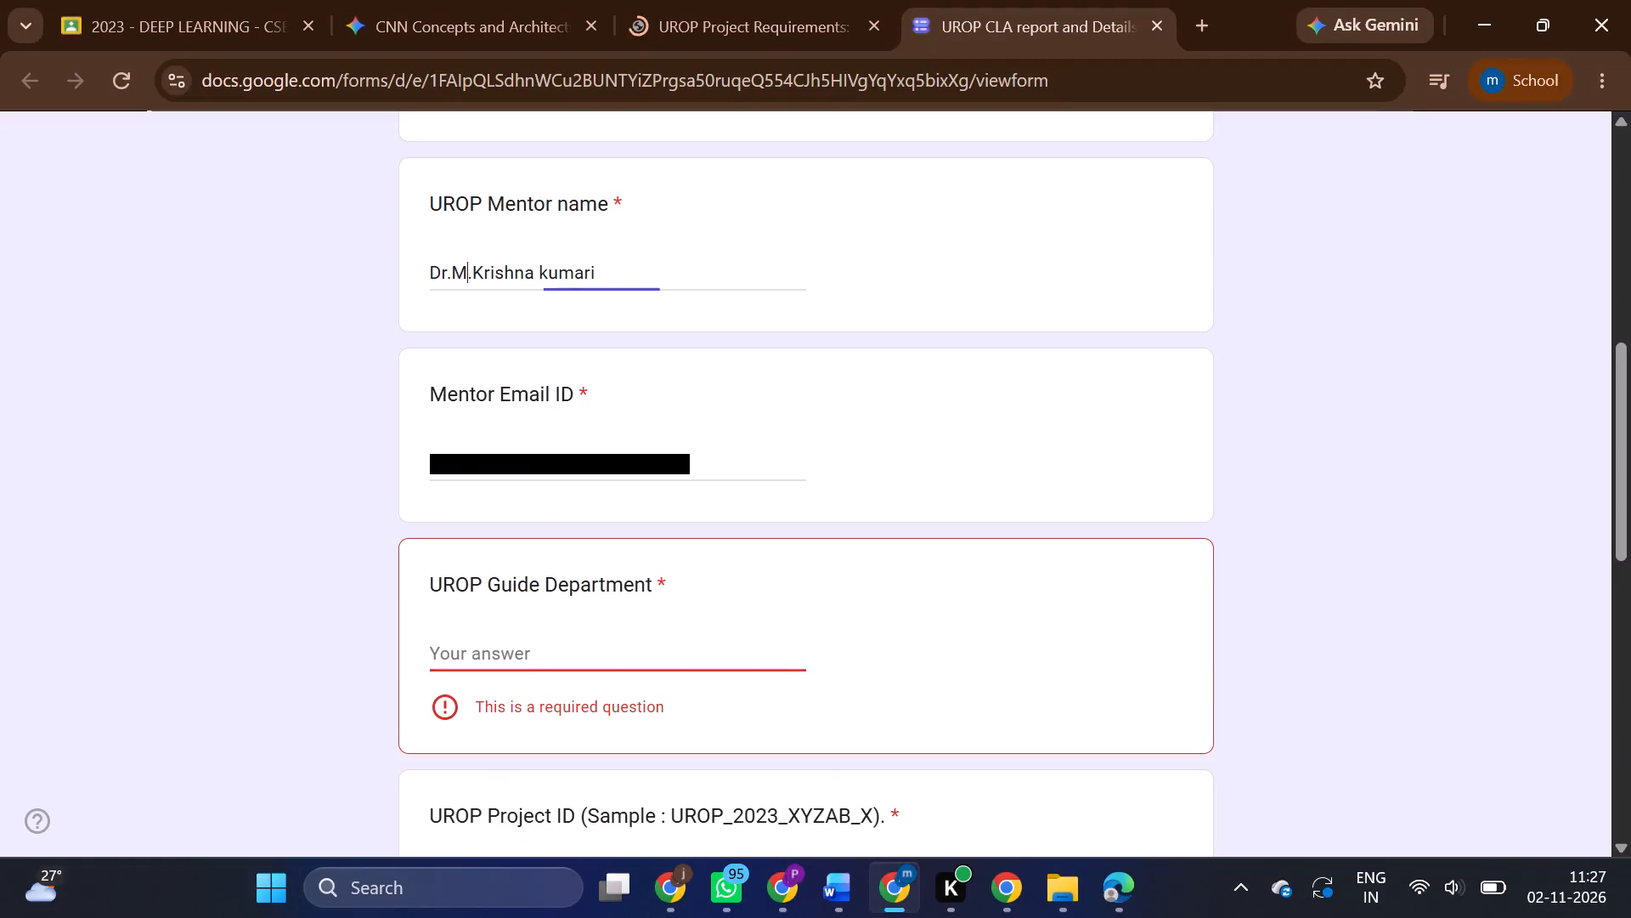
Correct the UROP Mentor name answer by spelling out the initial, replacing the following period with a space, and capitalizing the last word.
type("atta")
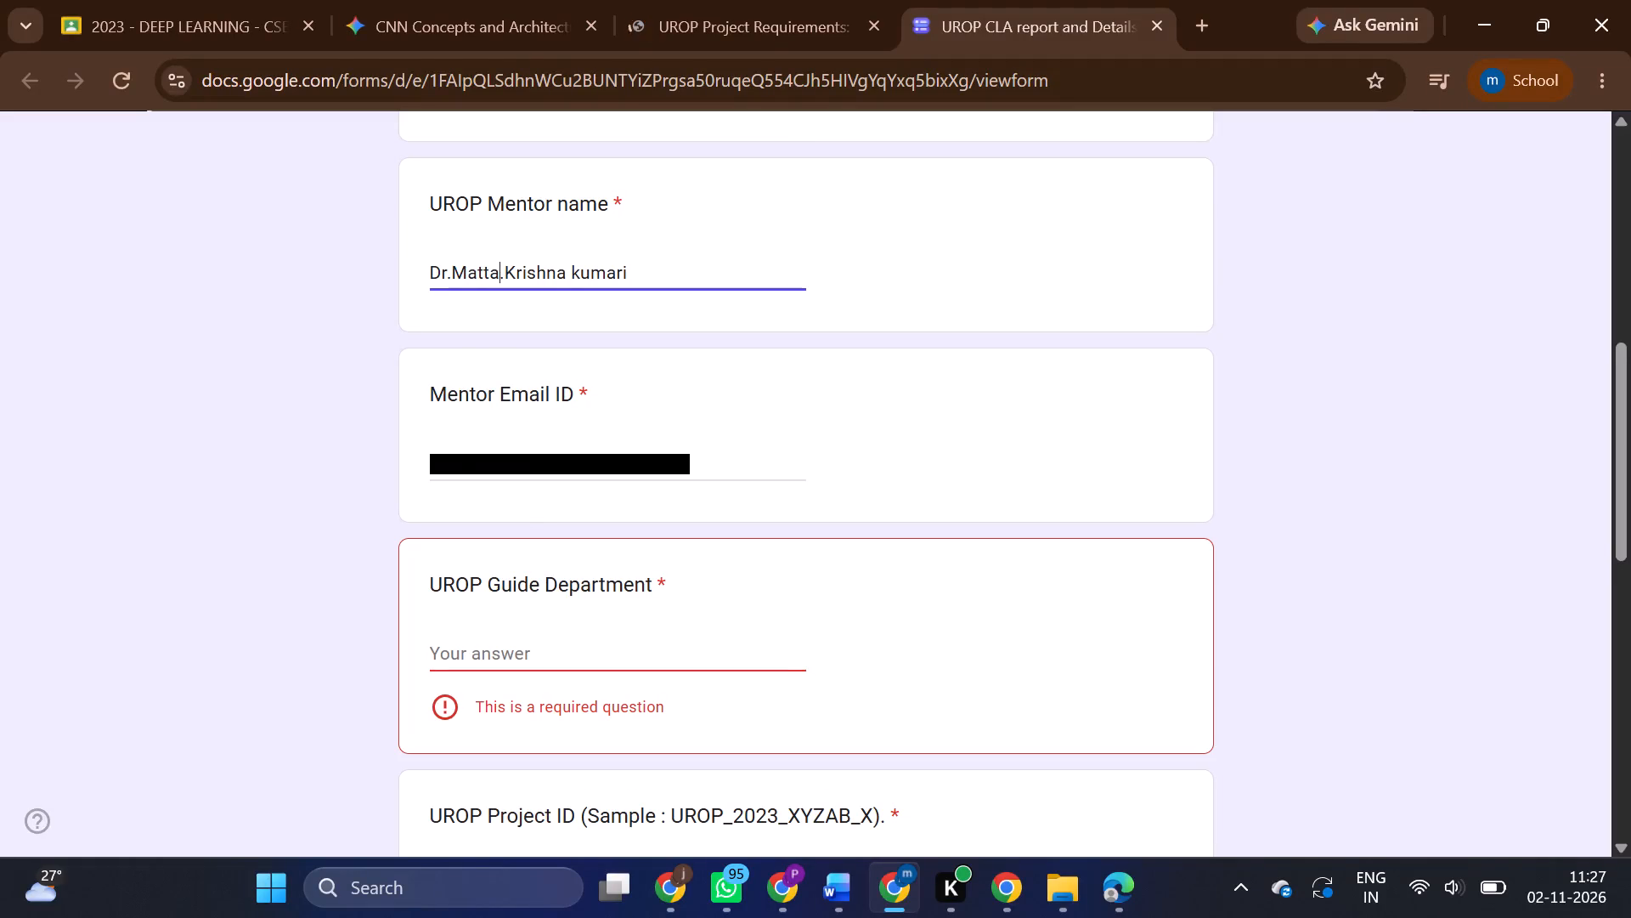
left_click(511, 280)
key("Left")
key("BackSpace")
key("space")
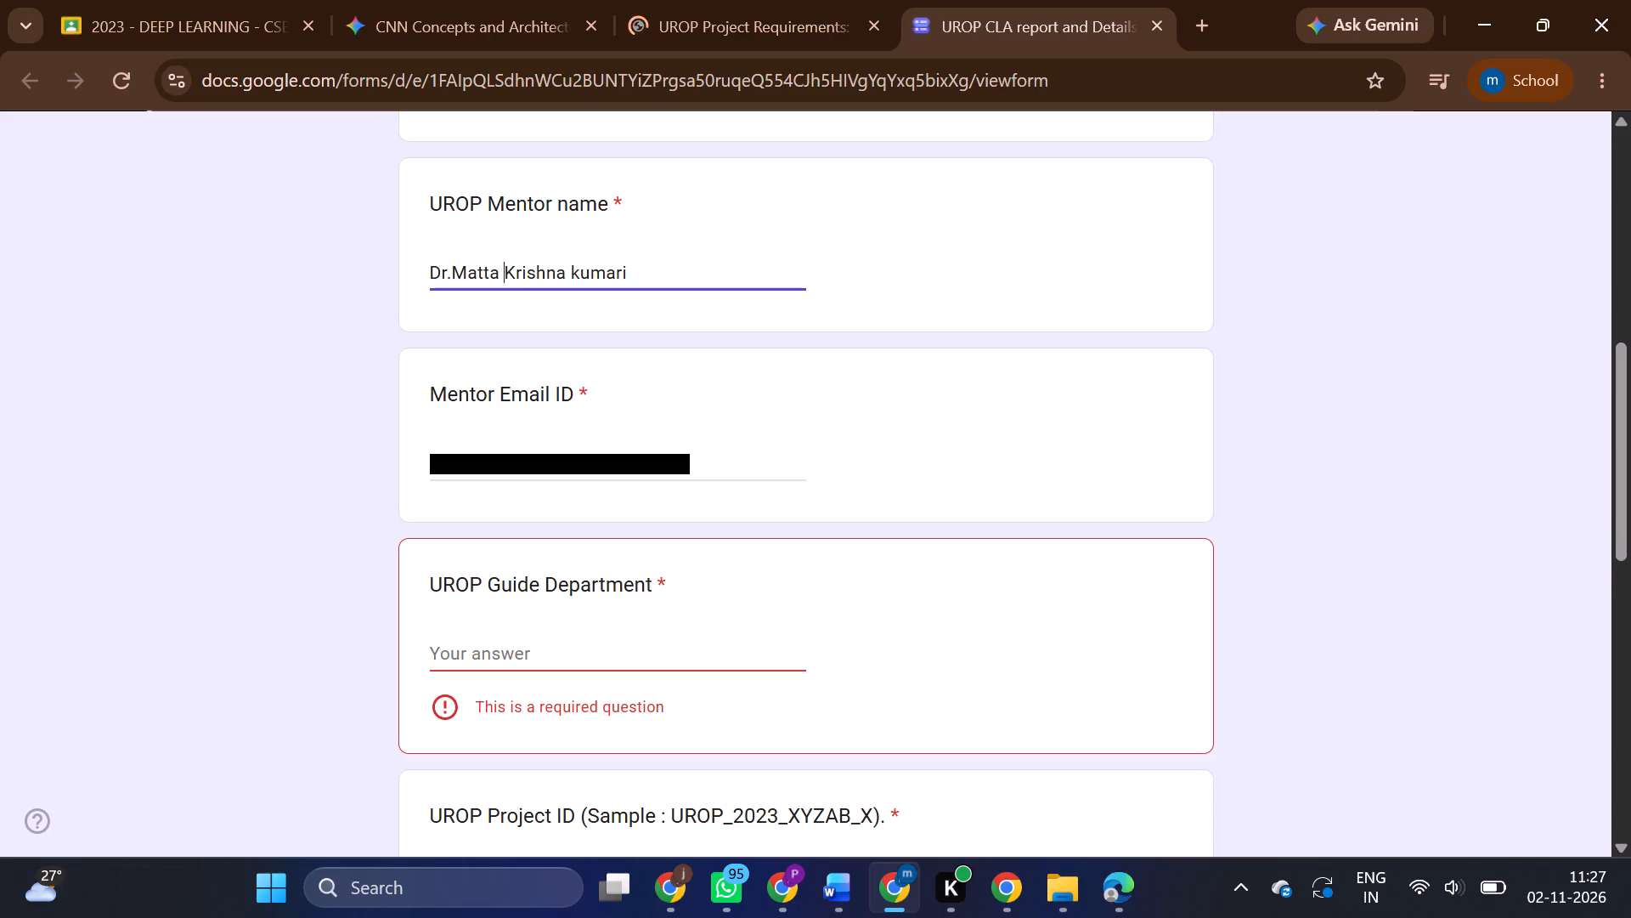
left_click(587, 272)
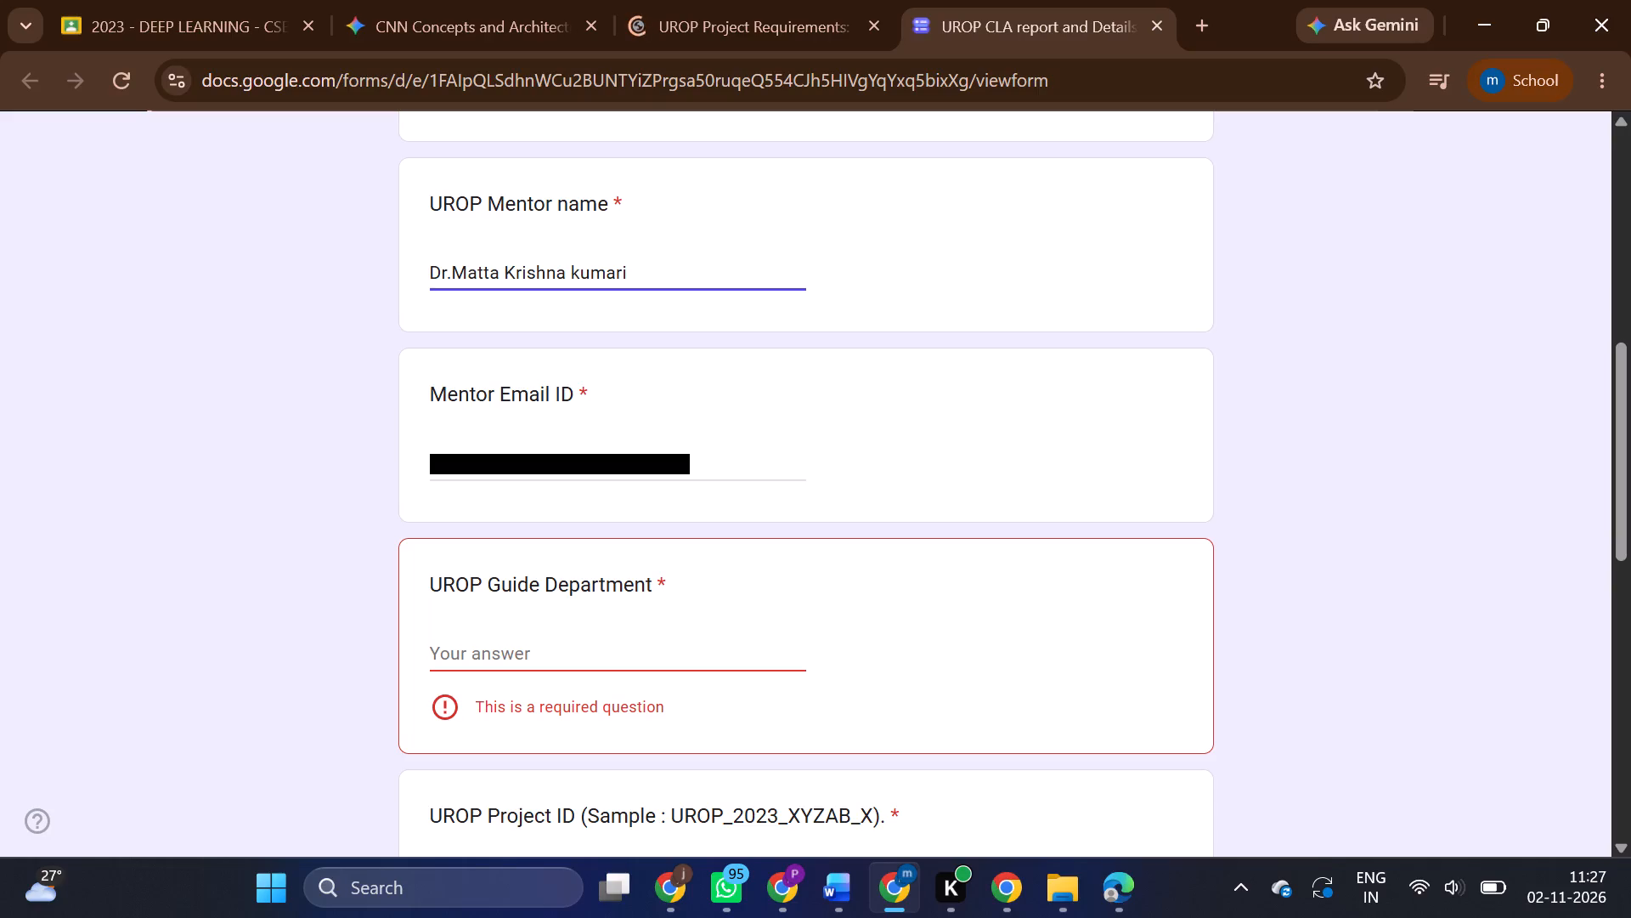
left_click(578, 272)
key("BackSpace")
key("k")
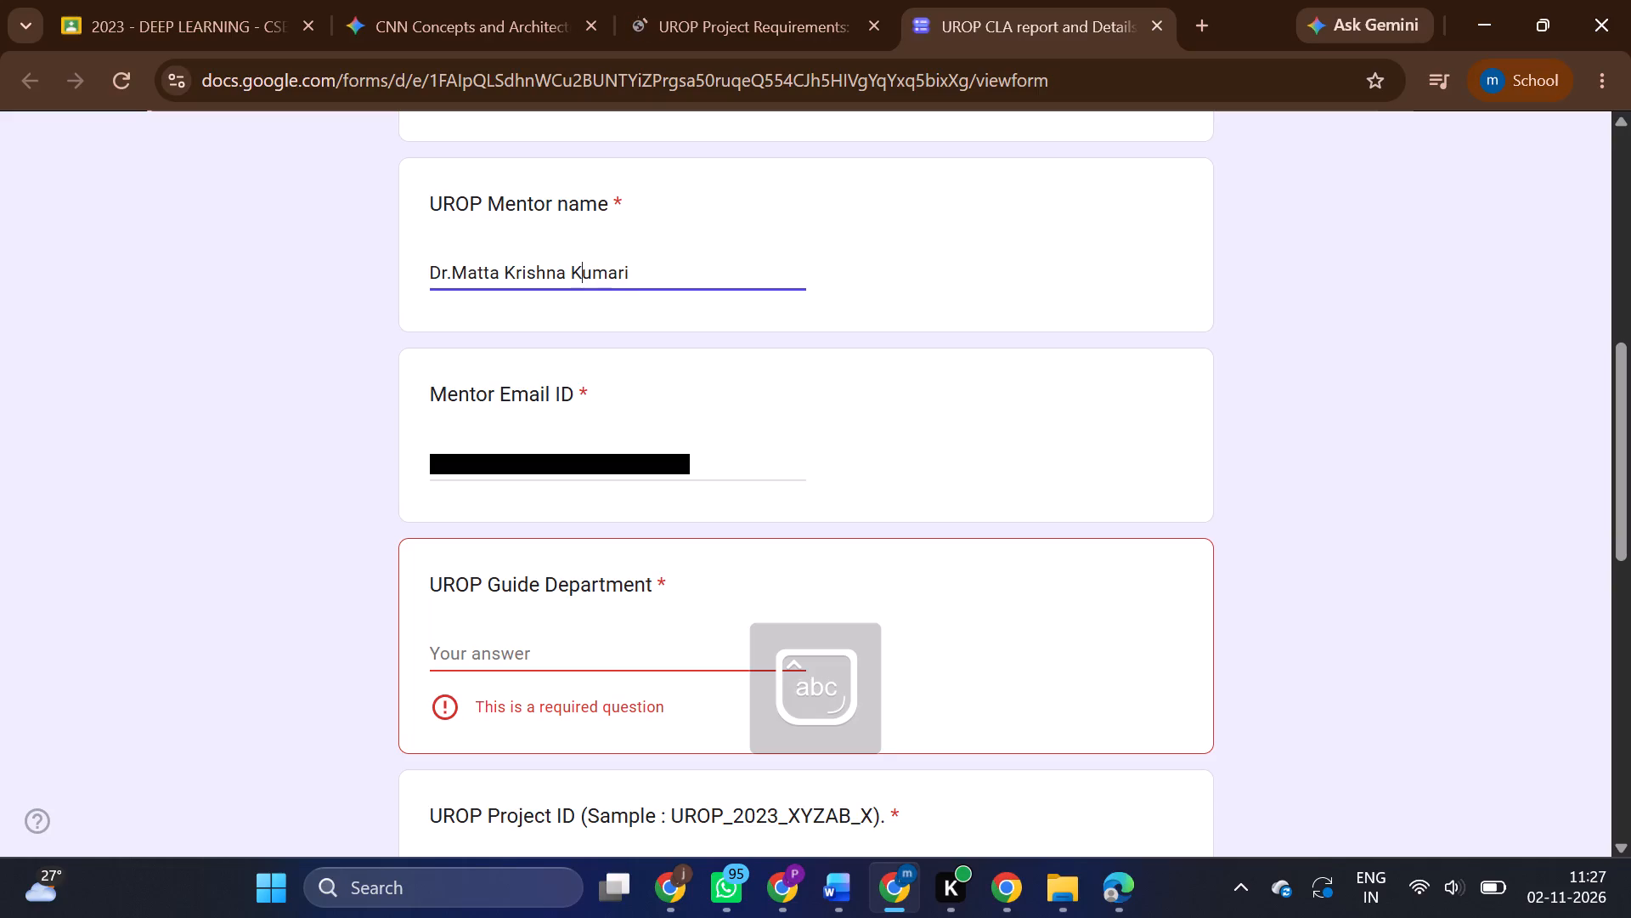
Enter CSE as the answer to the UROP Guide Department question.
scroll(736, 471, "down", 1)
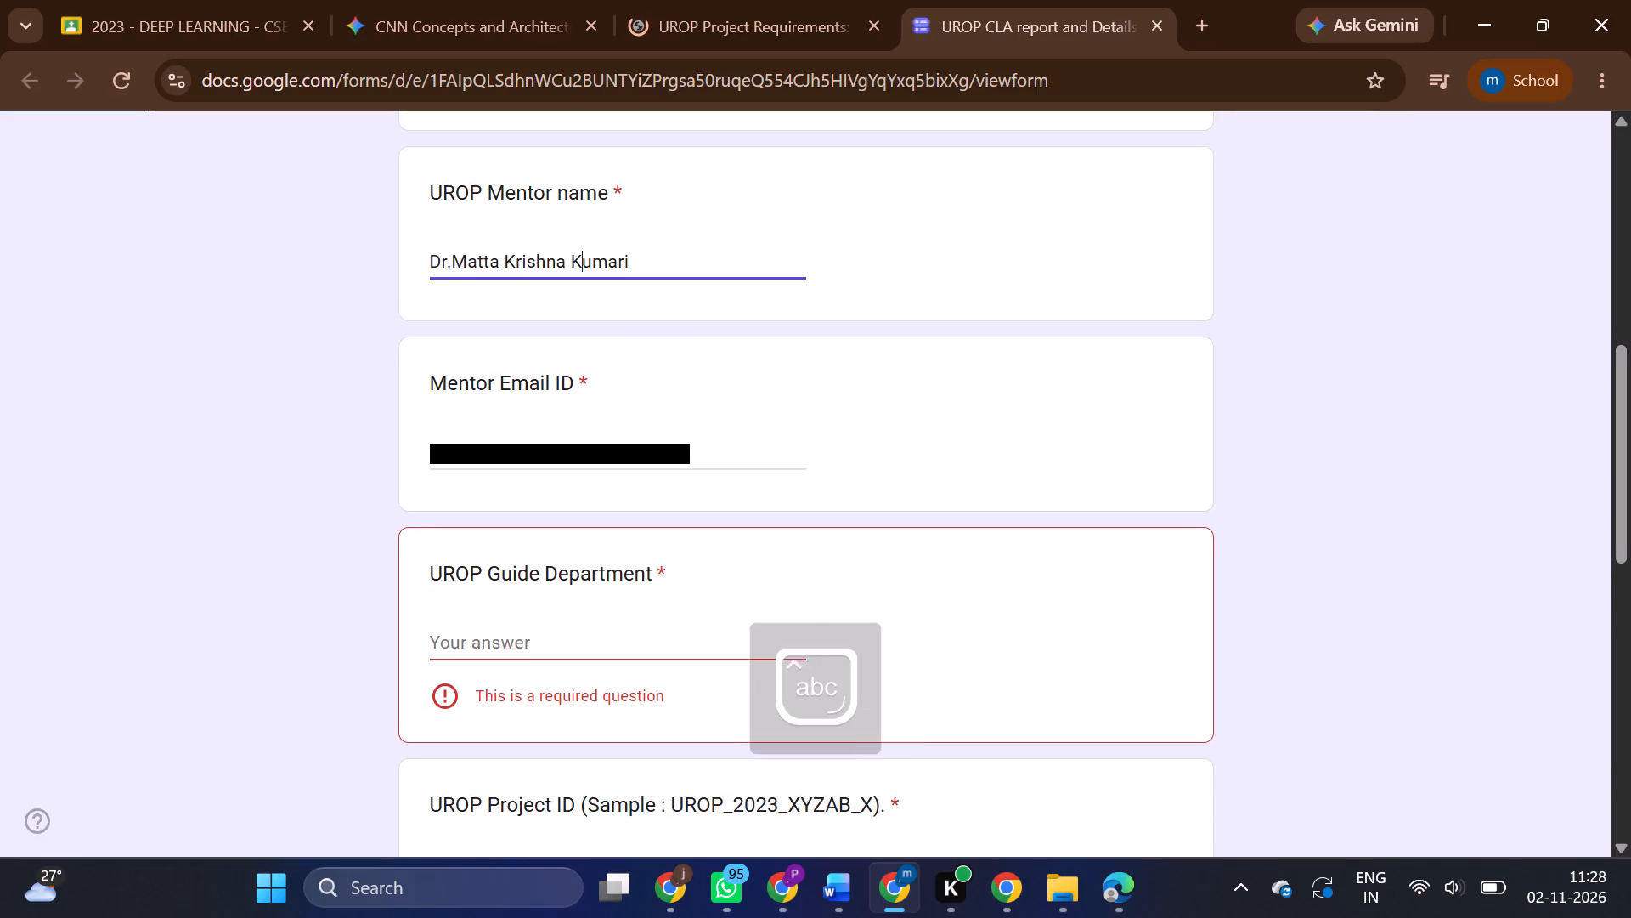
scroll(736, 471, "down", 1)
left_click(624, 572)
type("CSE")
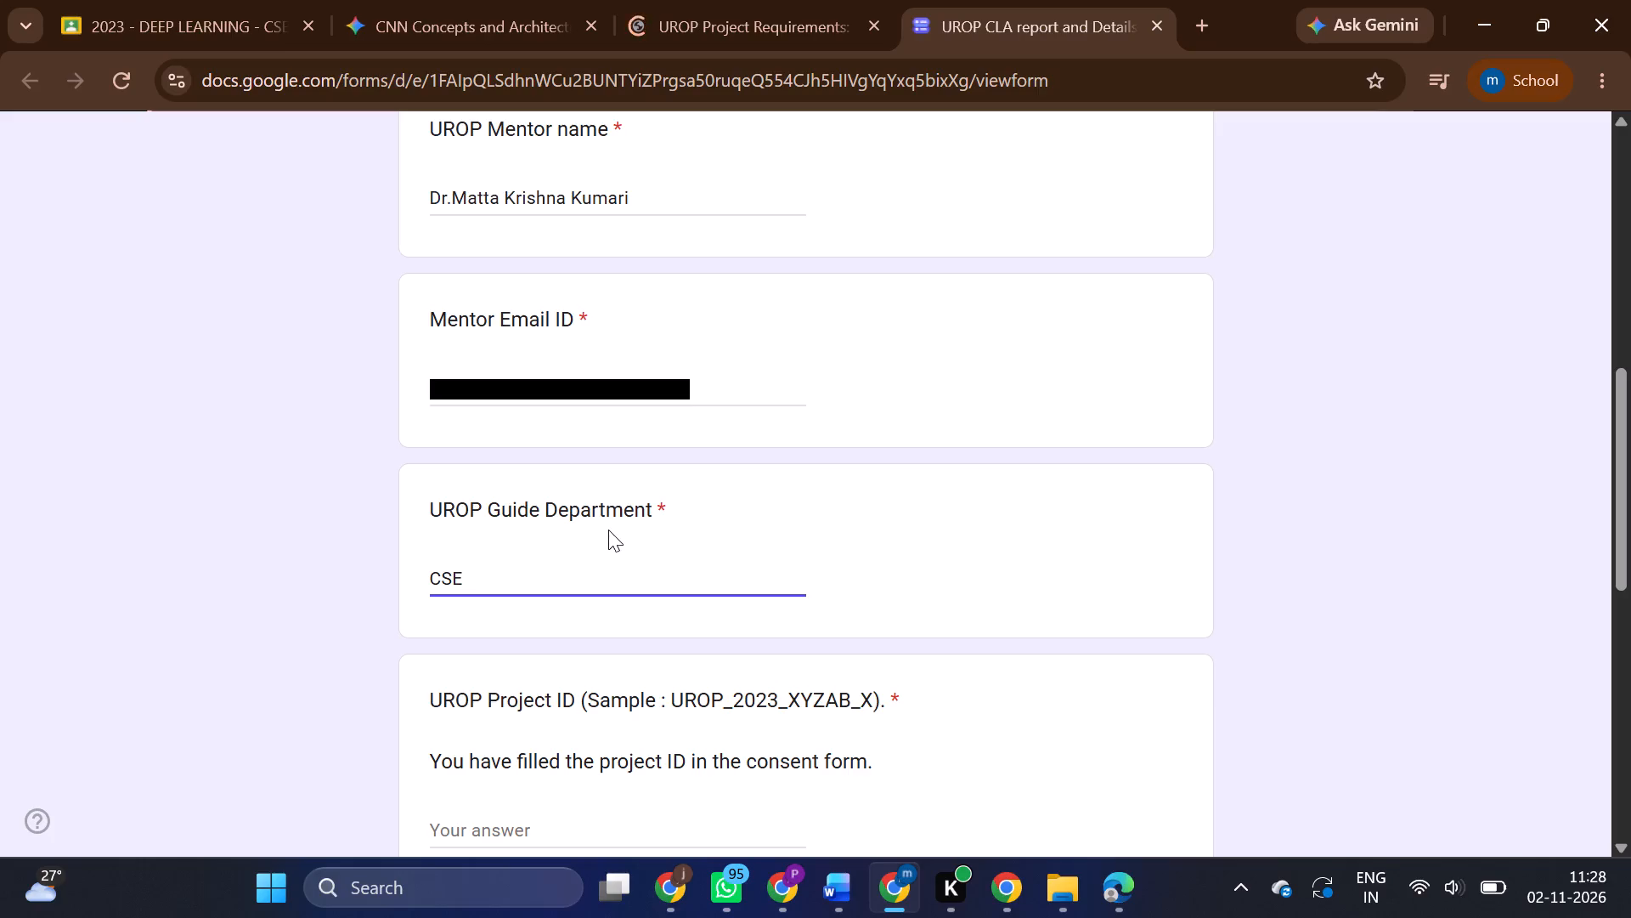
scroll(677, 610, "down", 1)
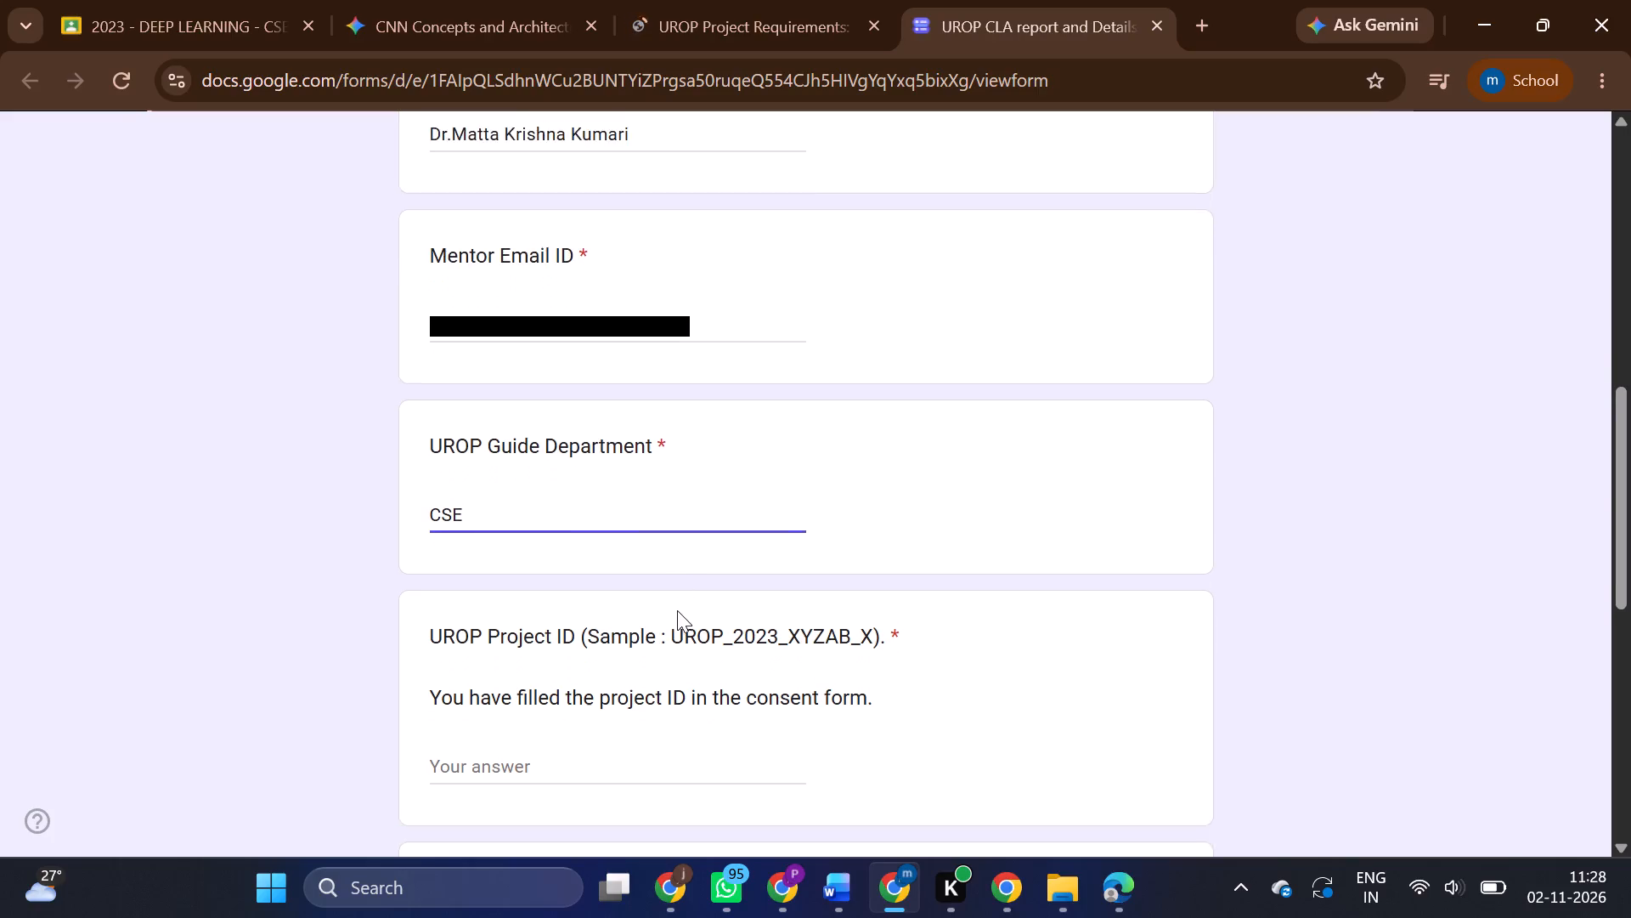
scroll(677, 610, "down", 2)
left_click(655, 618)
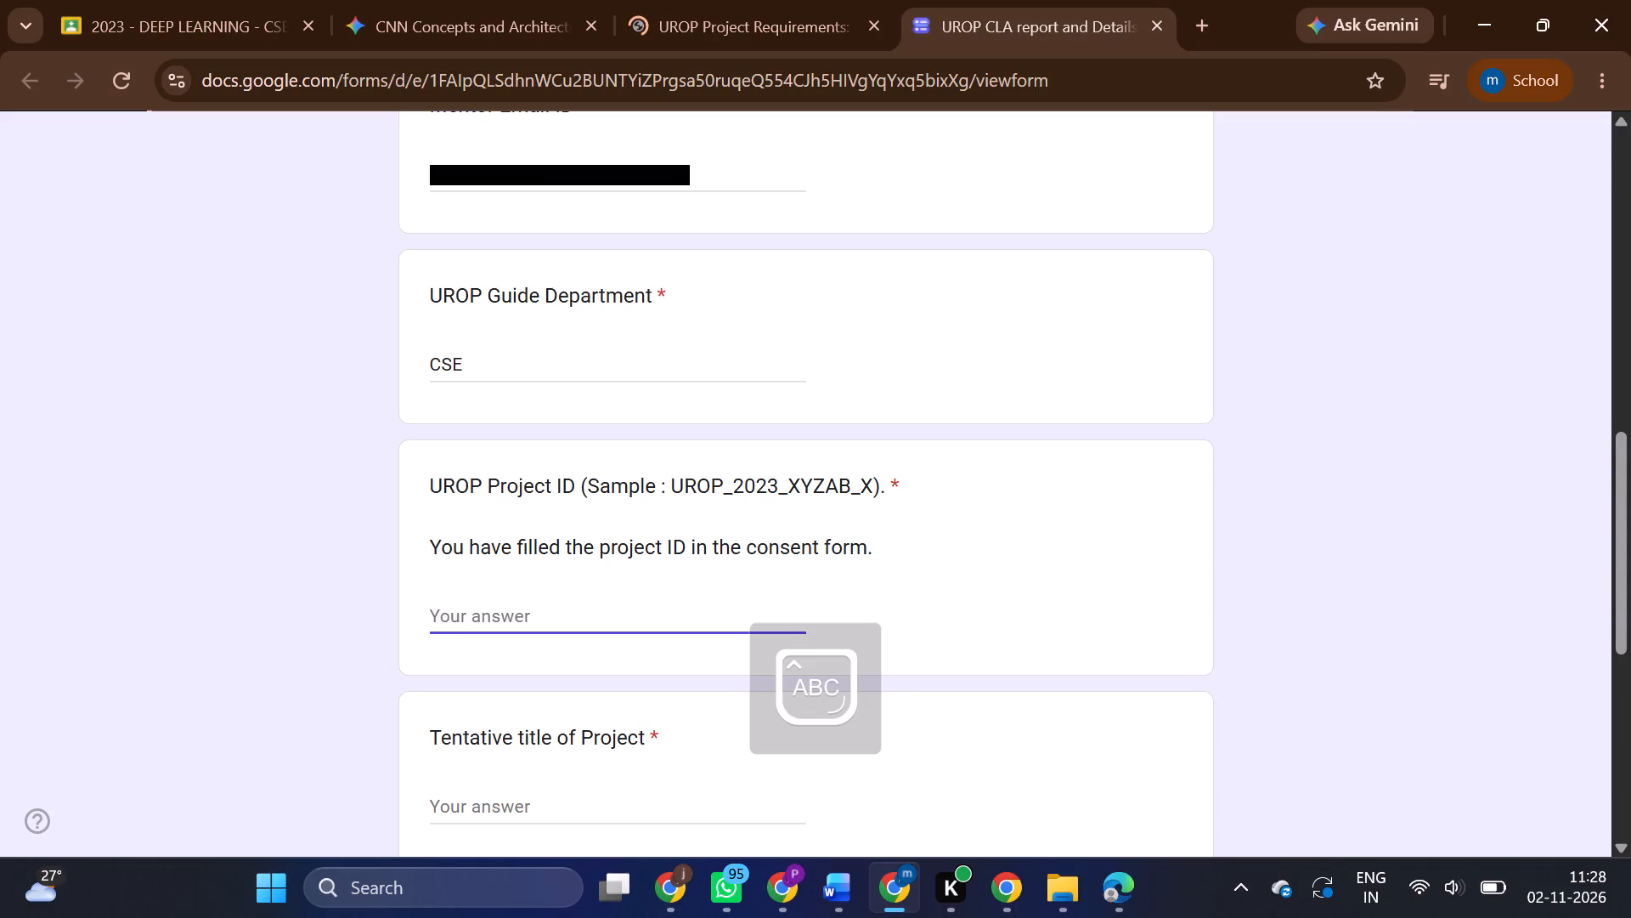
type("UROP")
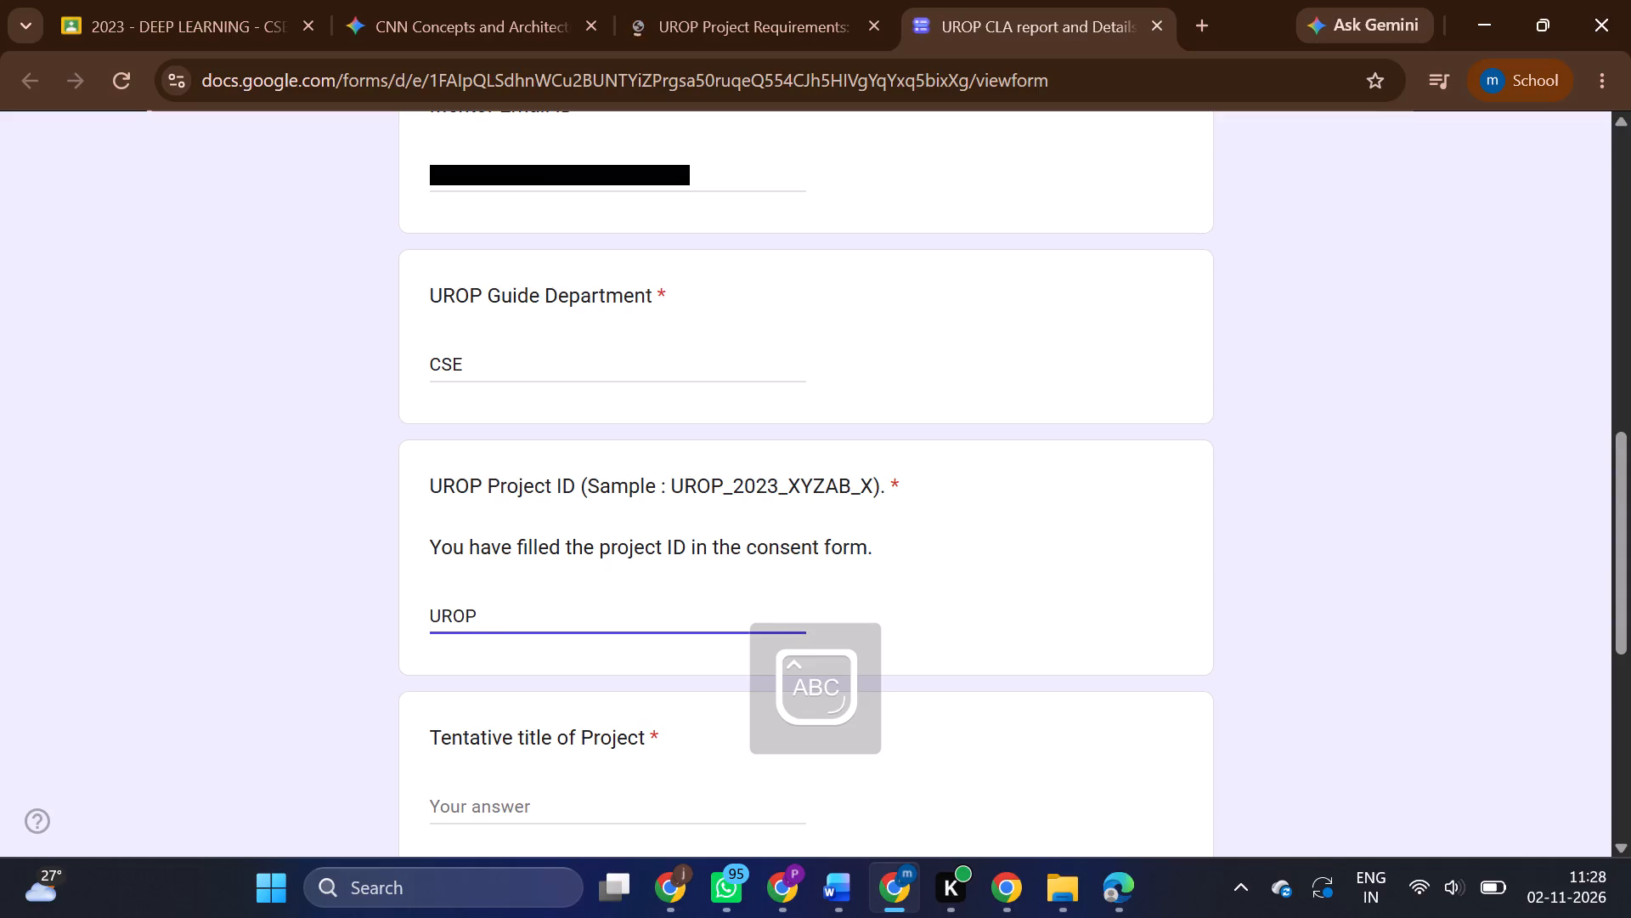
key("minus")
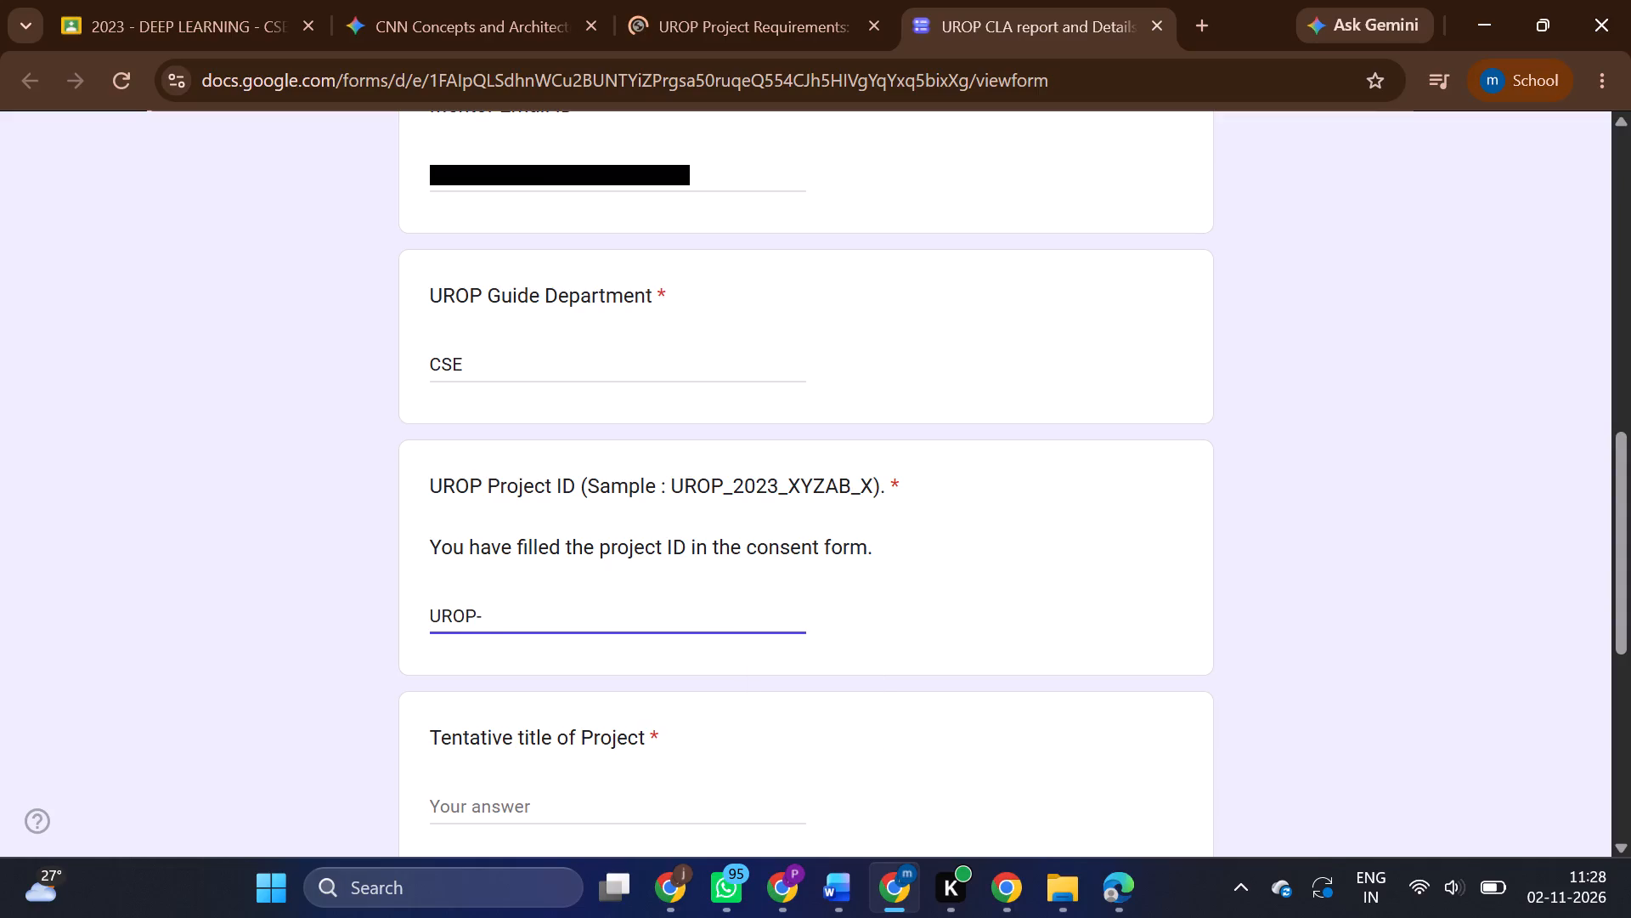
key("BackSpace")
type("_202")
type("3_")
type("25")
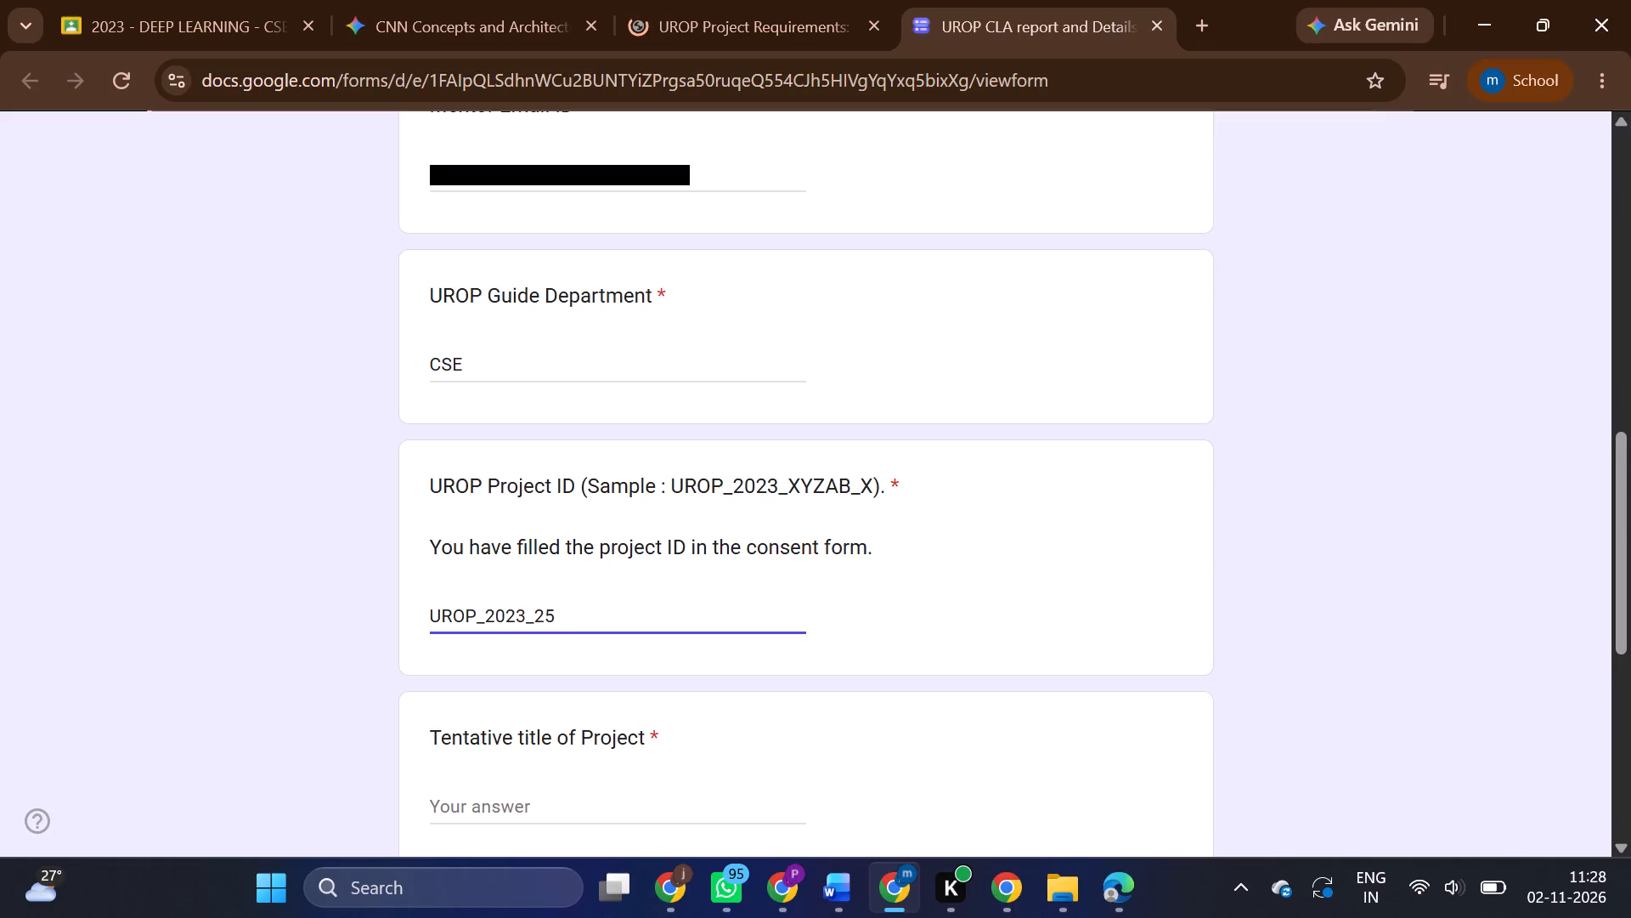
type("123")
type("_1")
Enter "Security Risks of Generative AI: Detection and Analysis Framework" as the tentative title of the project.
scroll(655, 618, "down", 1)
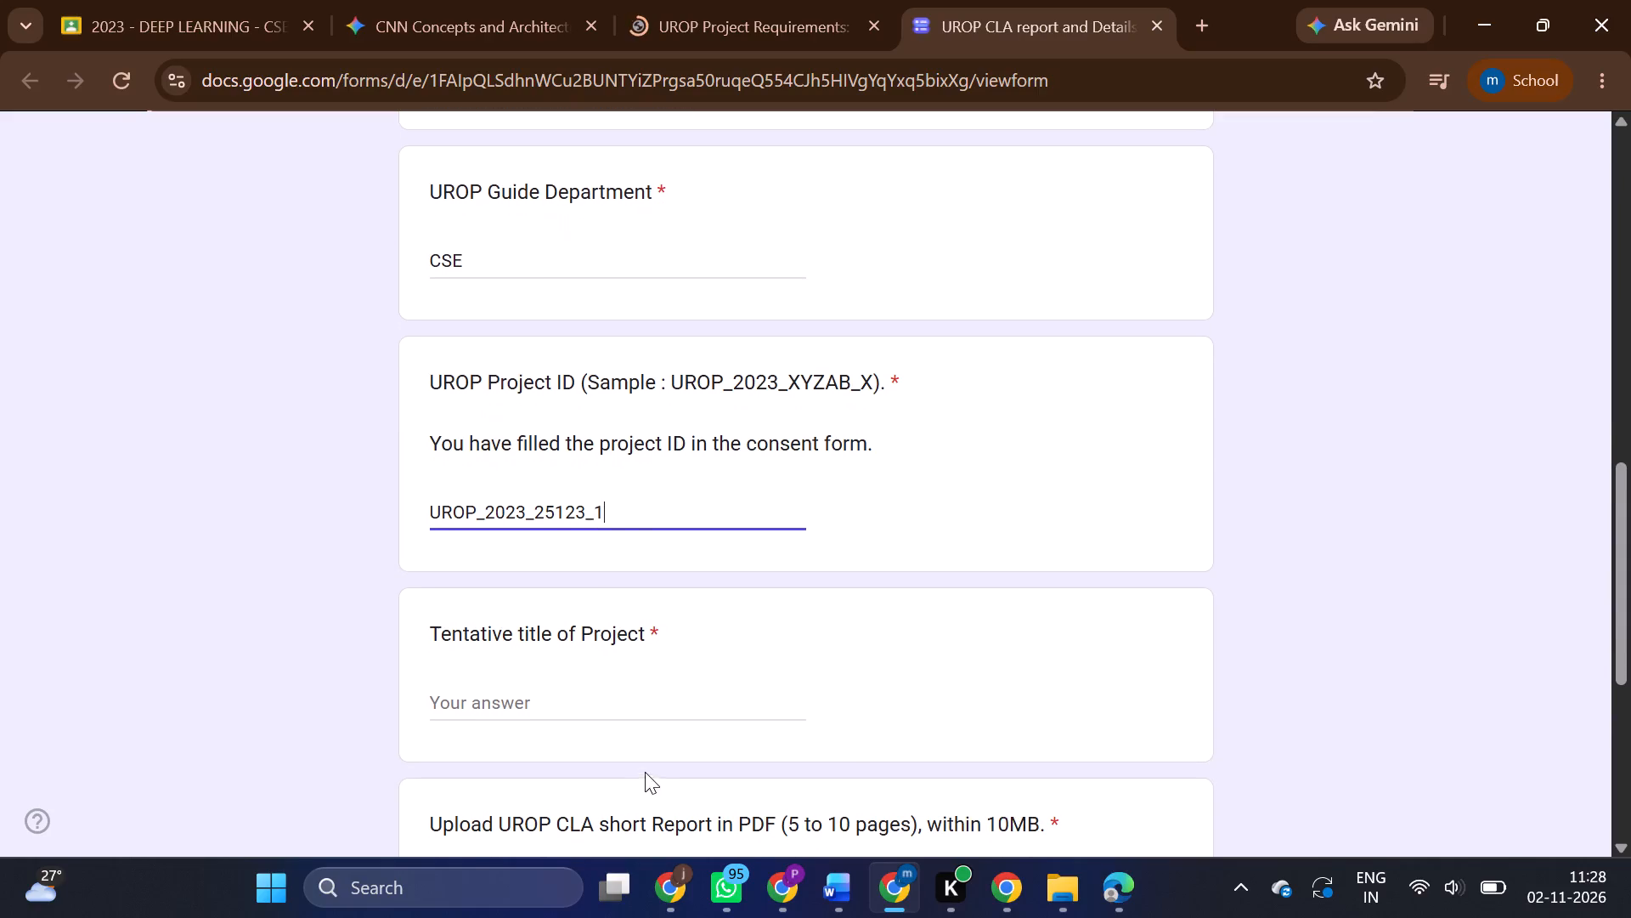
left_click(642, 673)
left_click(658, 698)
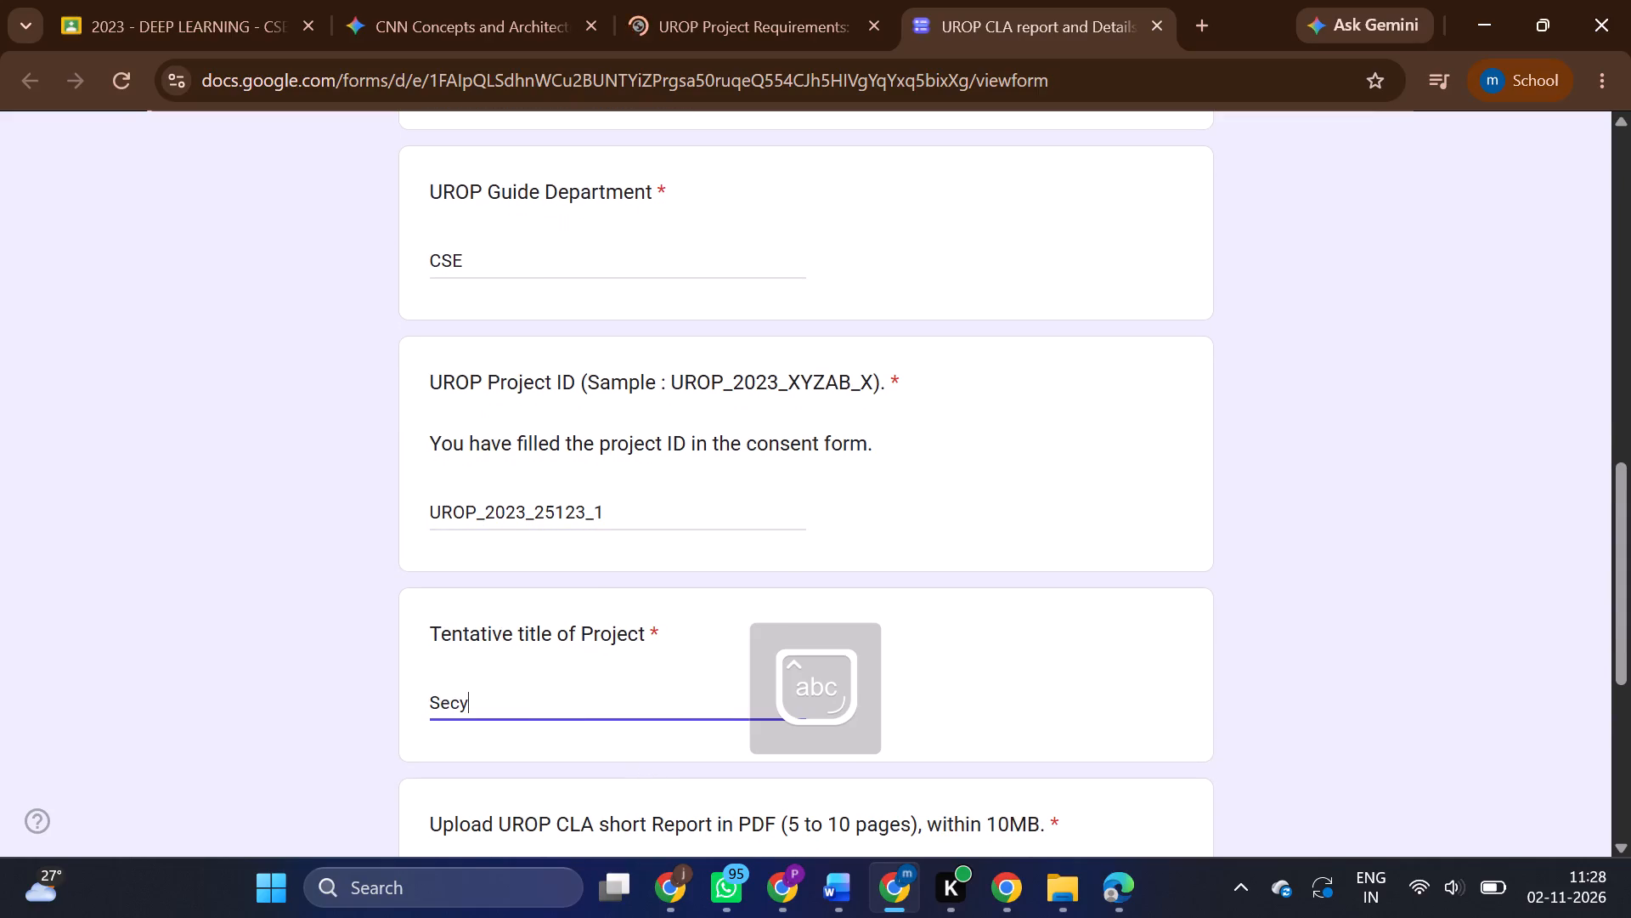
key("BackSpace")
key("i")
key("BackSpace")
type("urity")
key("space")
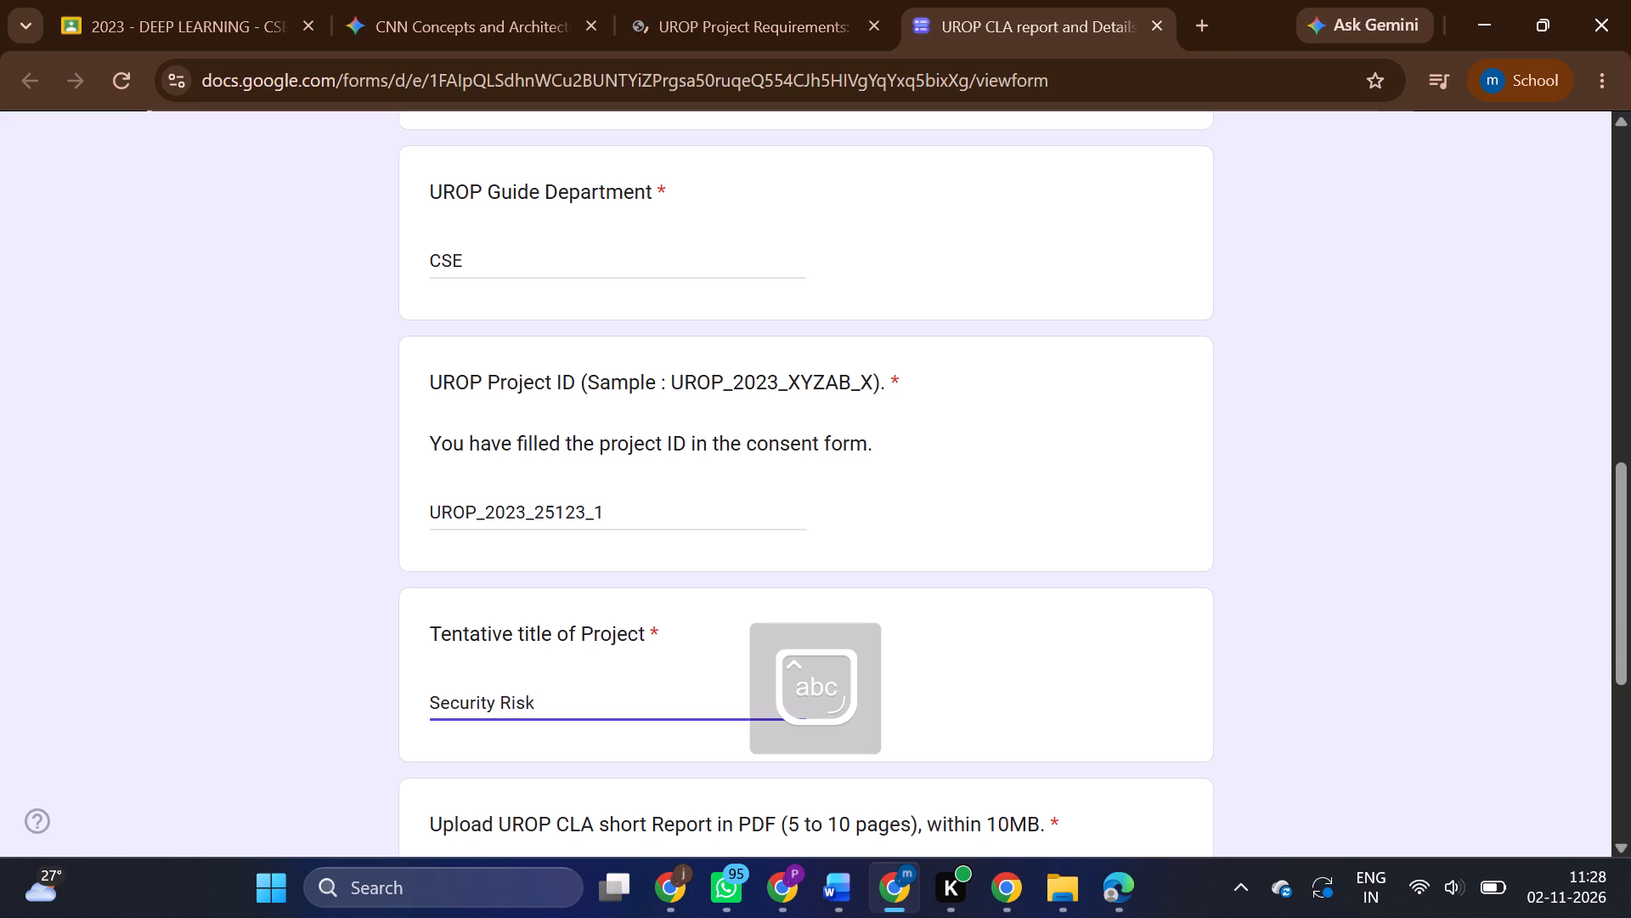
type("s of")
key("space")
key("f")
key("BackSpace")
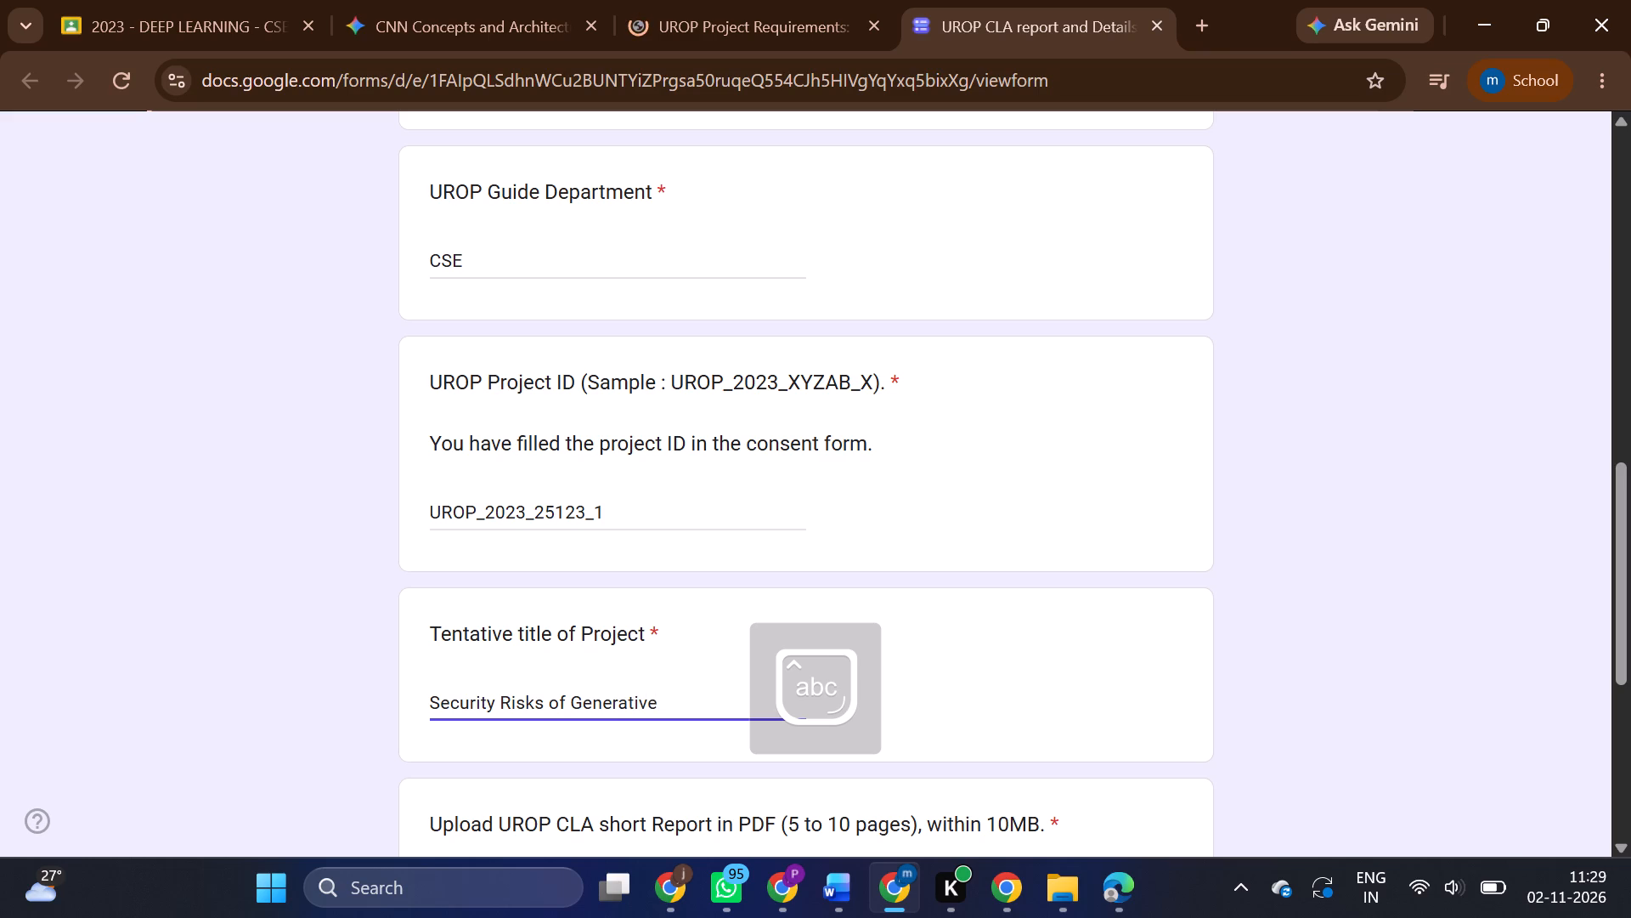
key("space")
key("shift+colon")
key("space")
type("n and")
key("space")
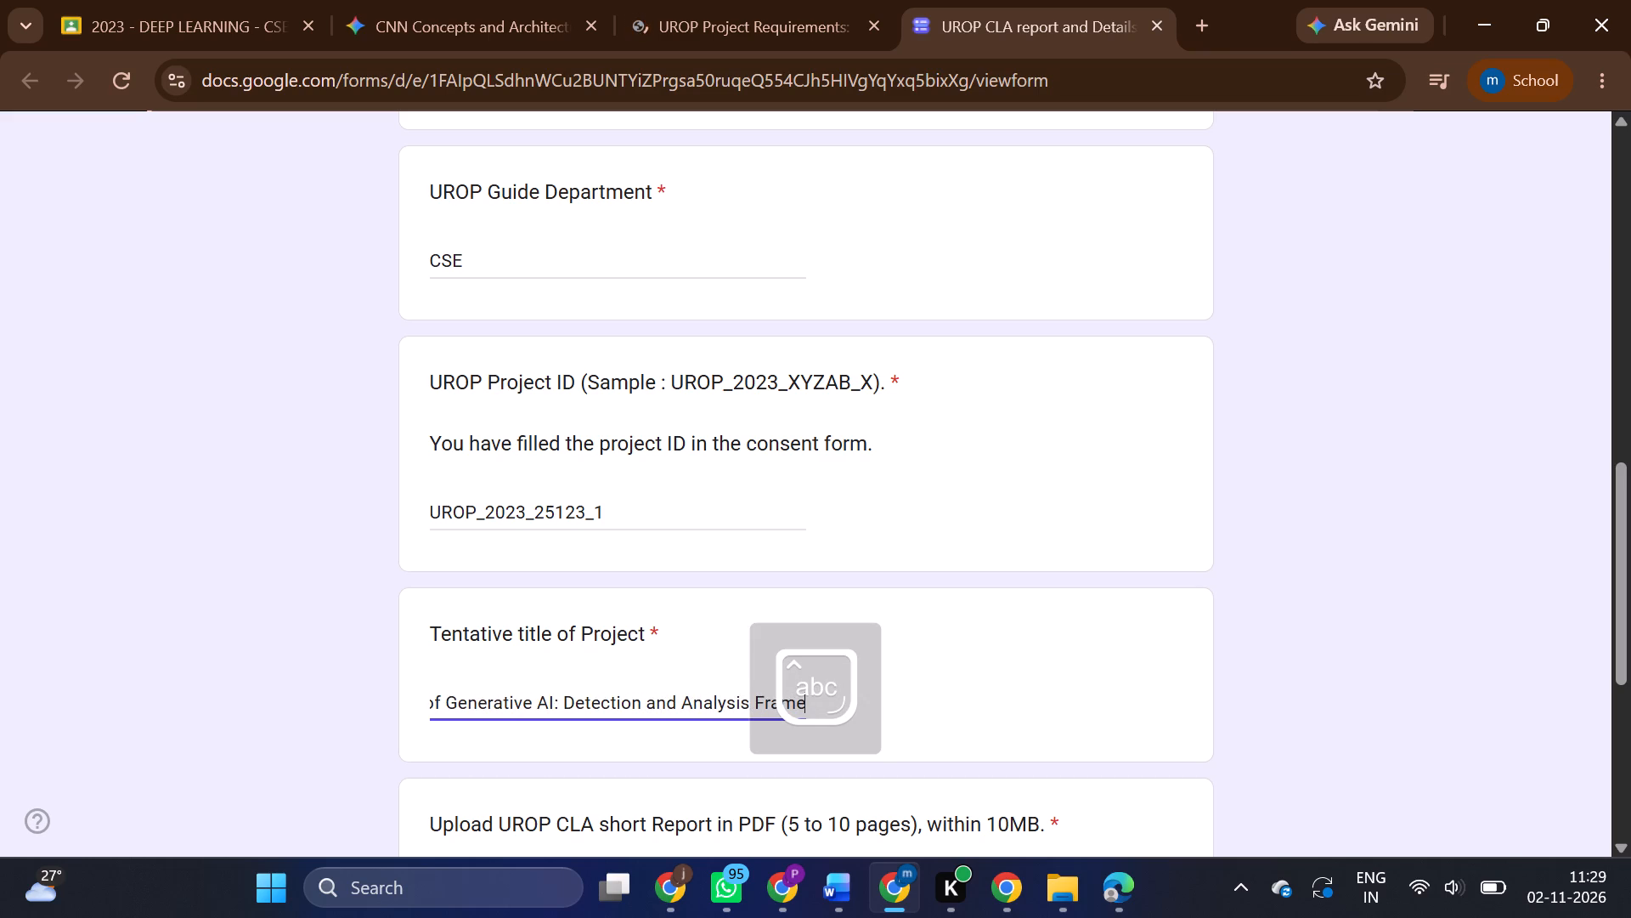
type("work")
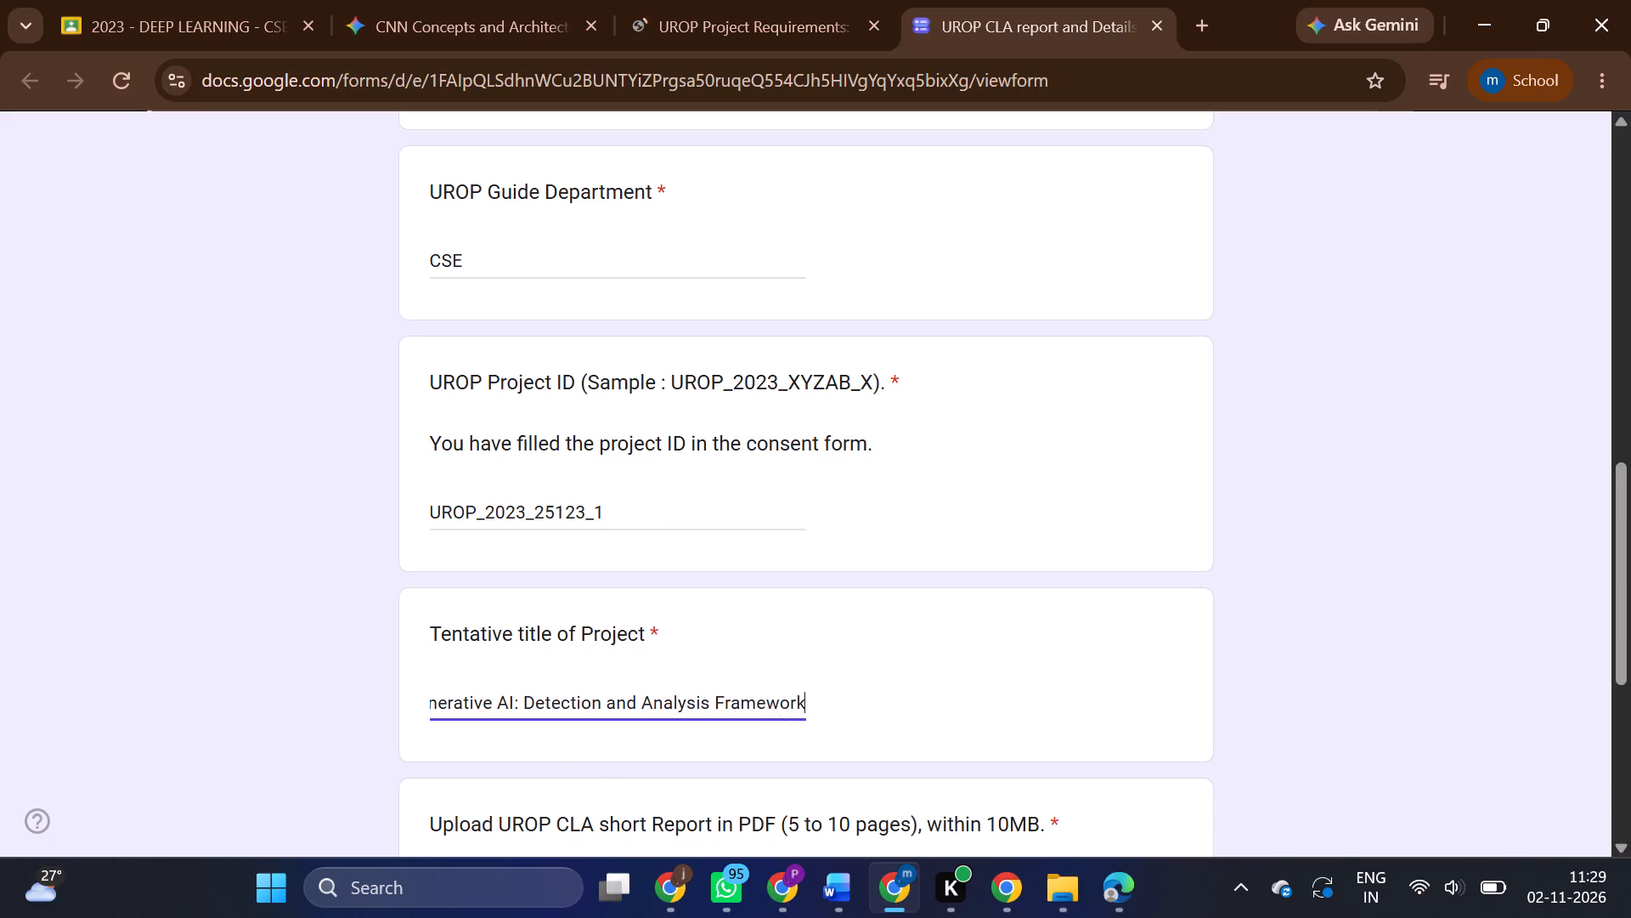
Check the form's report upload requirements, then switch to Word and look through the UROP_Report_GenAI_Availability document.
scroll(596, 713, "right", 5)
scroll(596, 713, "down", 3)
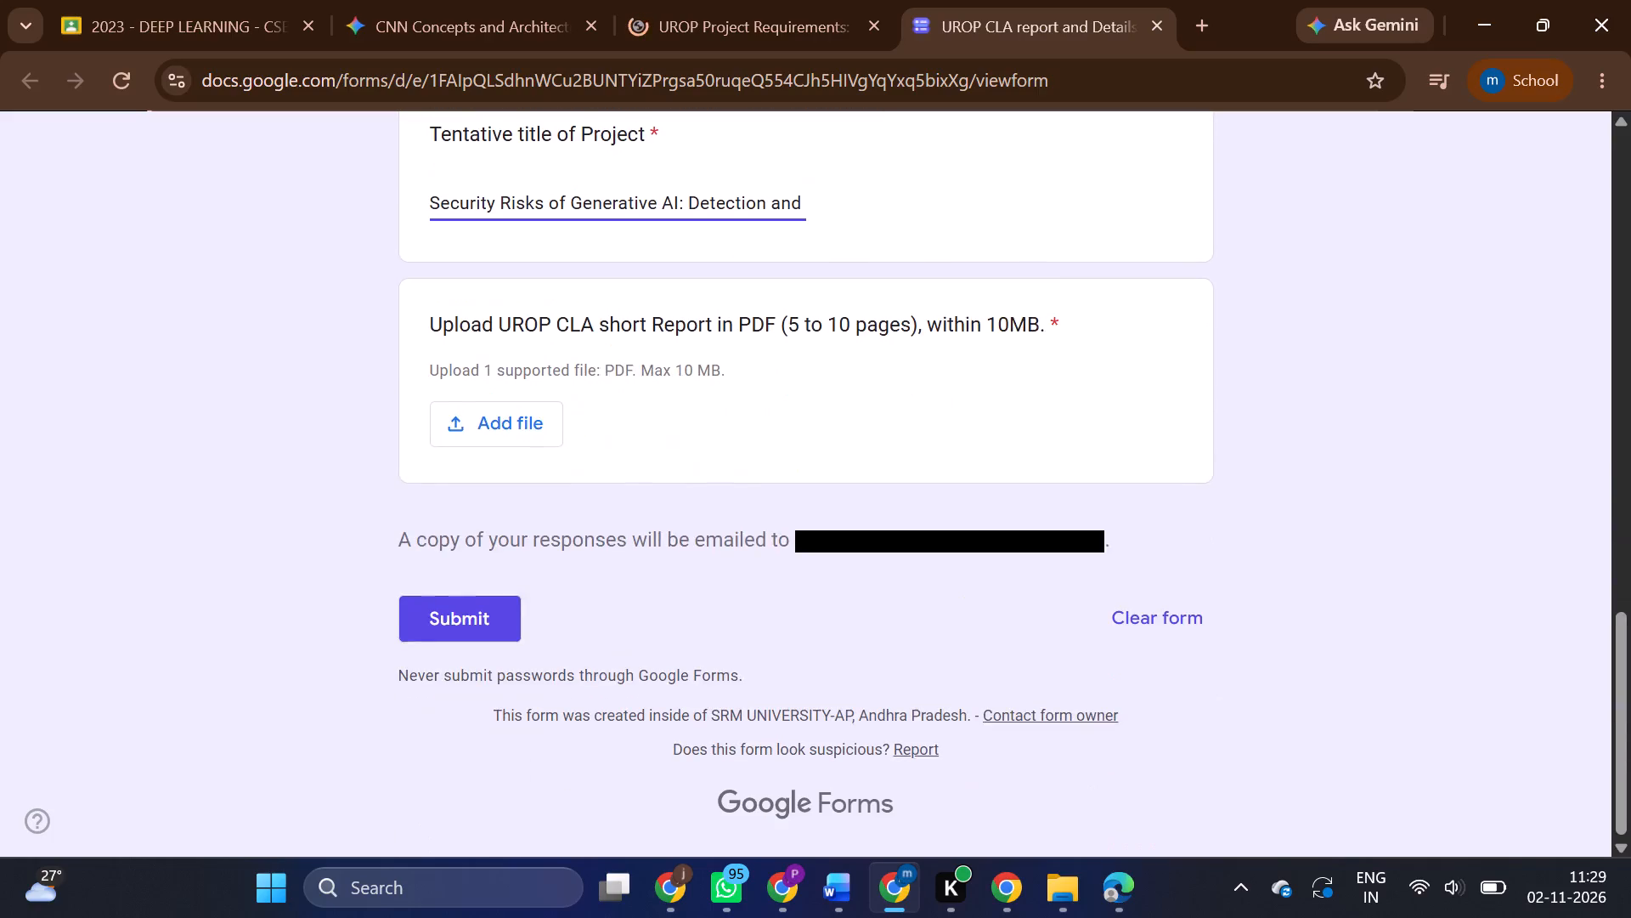
scroll(596, 713, "down", 1)
scroll(596, 713, "up", 1)
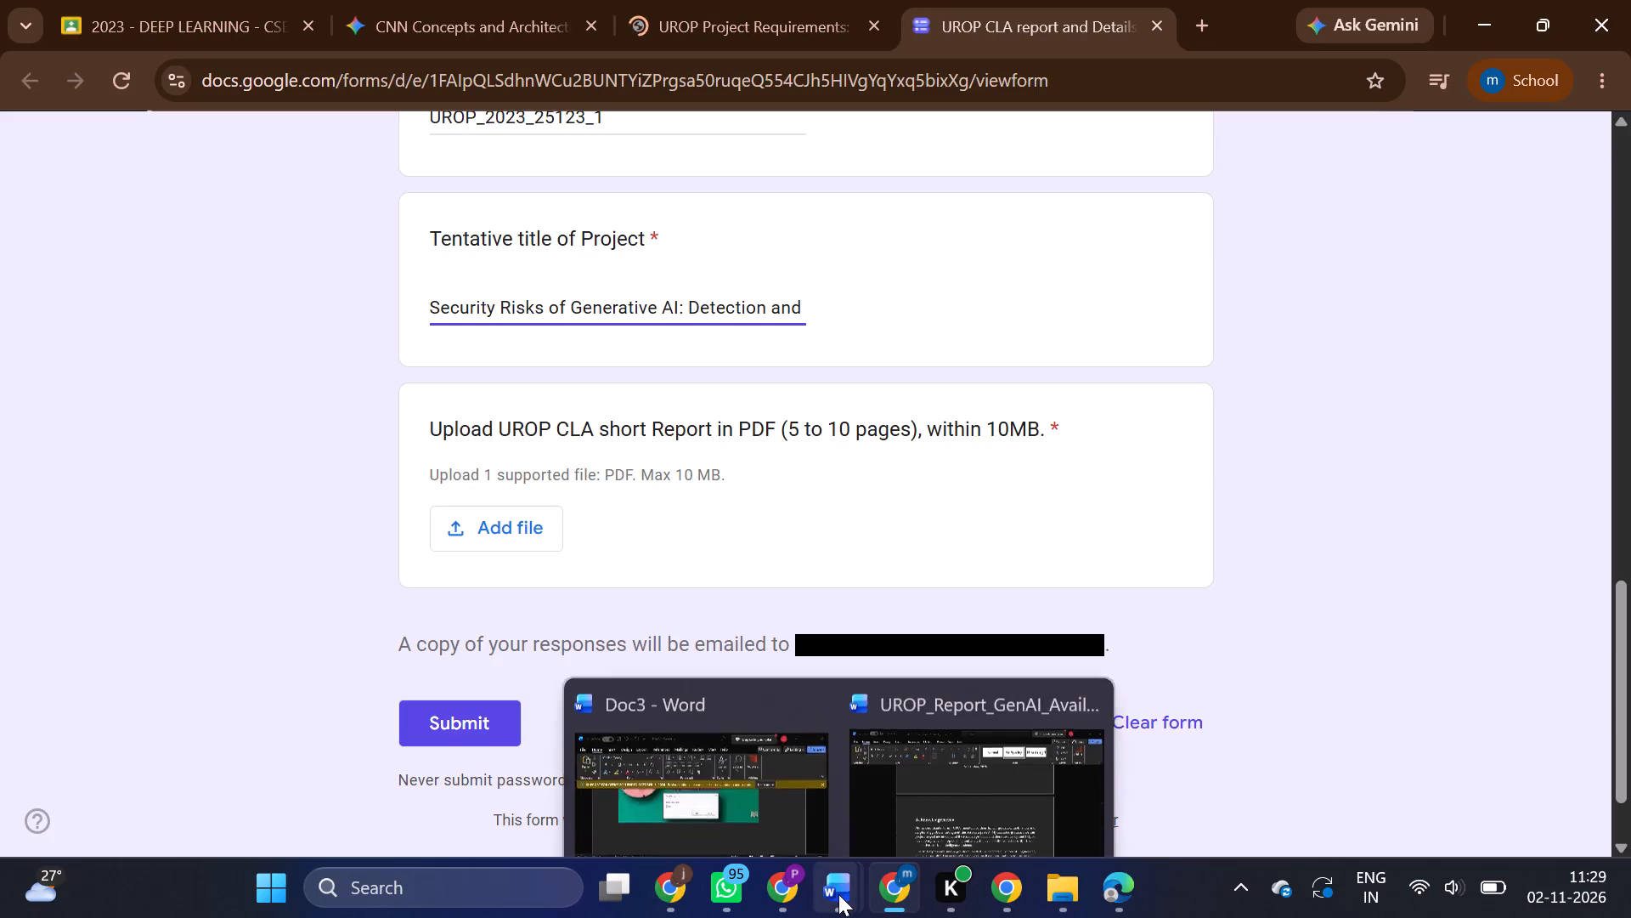
left_click(895, 774)
scroll(939, 651, "down", 6)
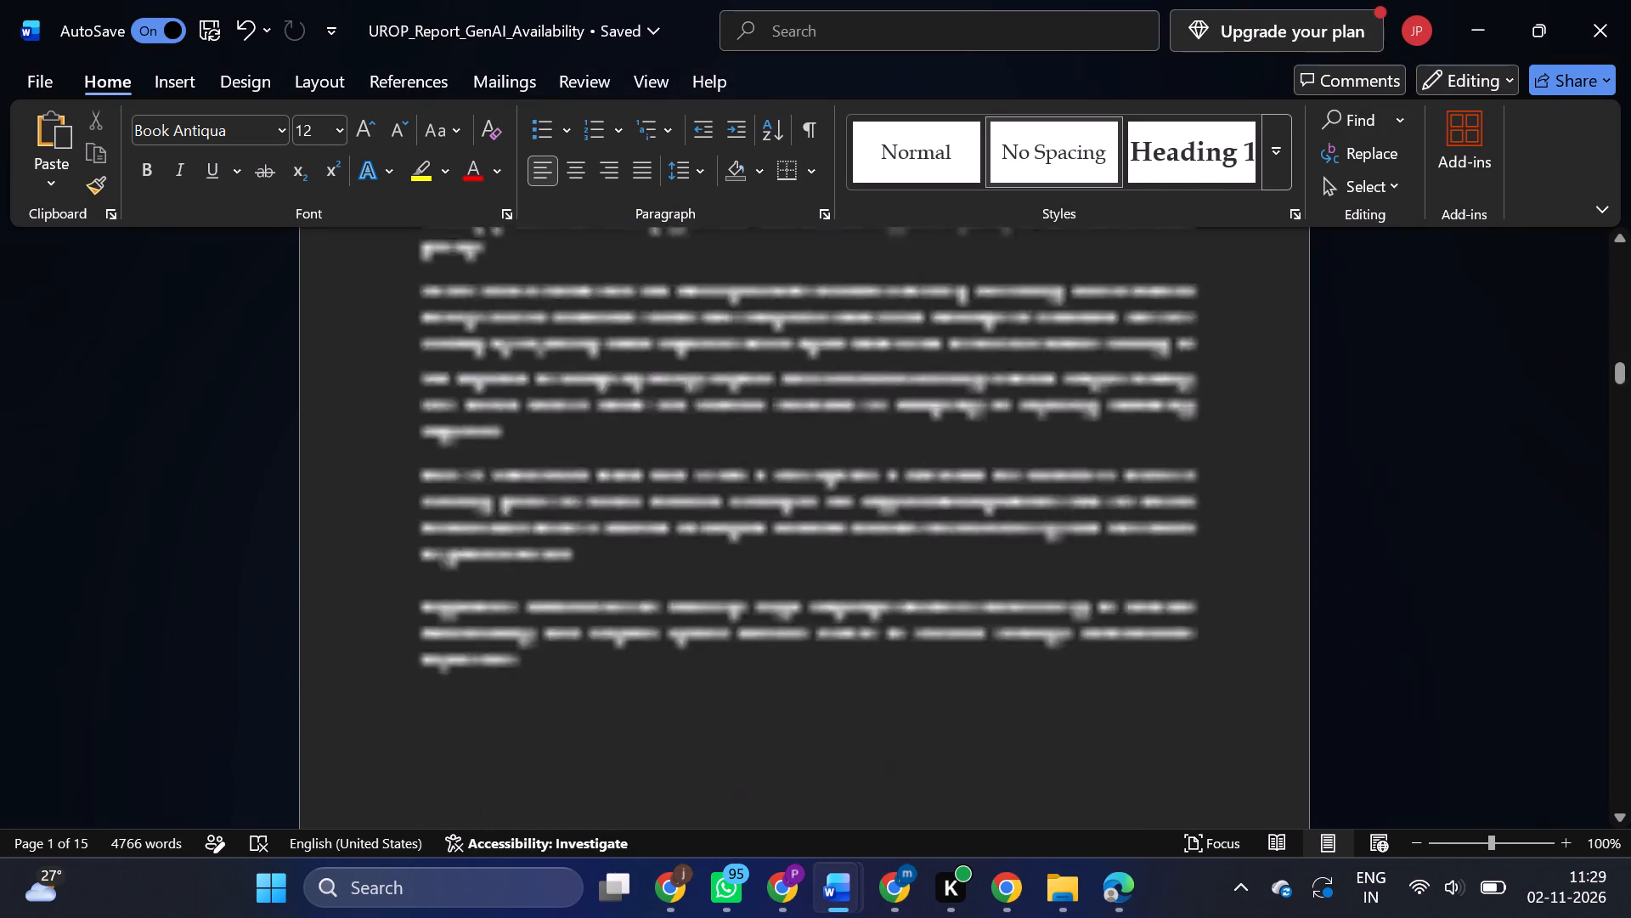
scroll(939, 651, "down", 17)
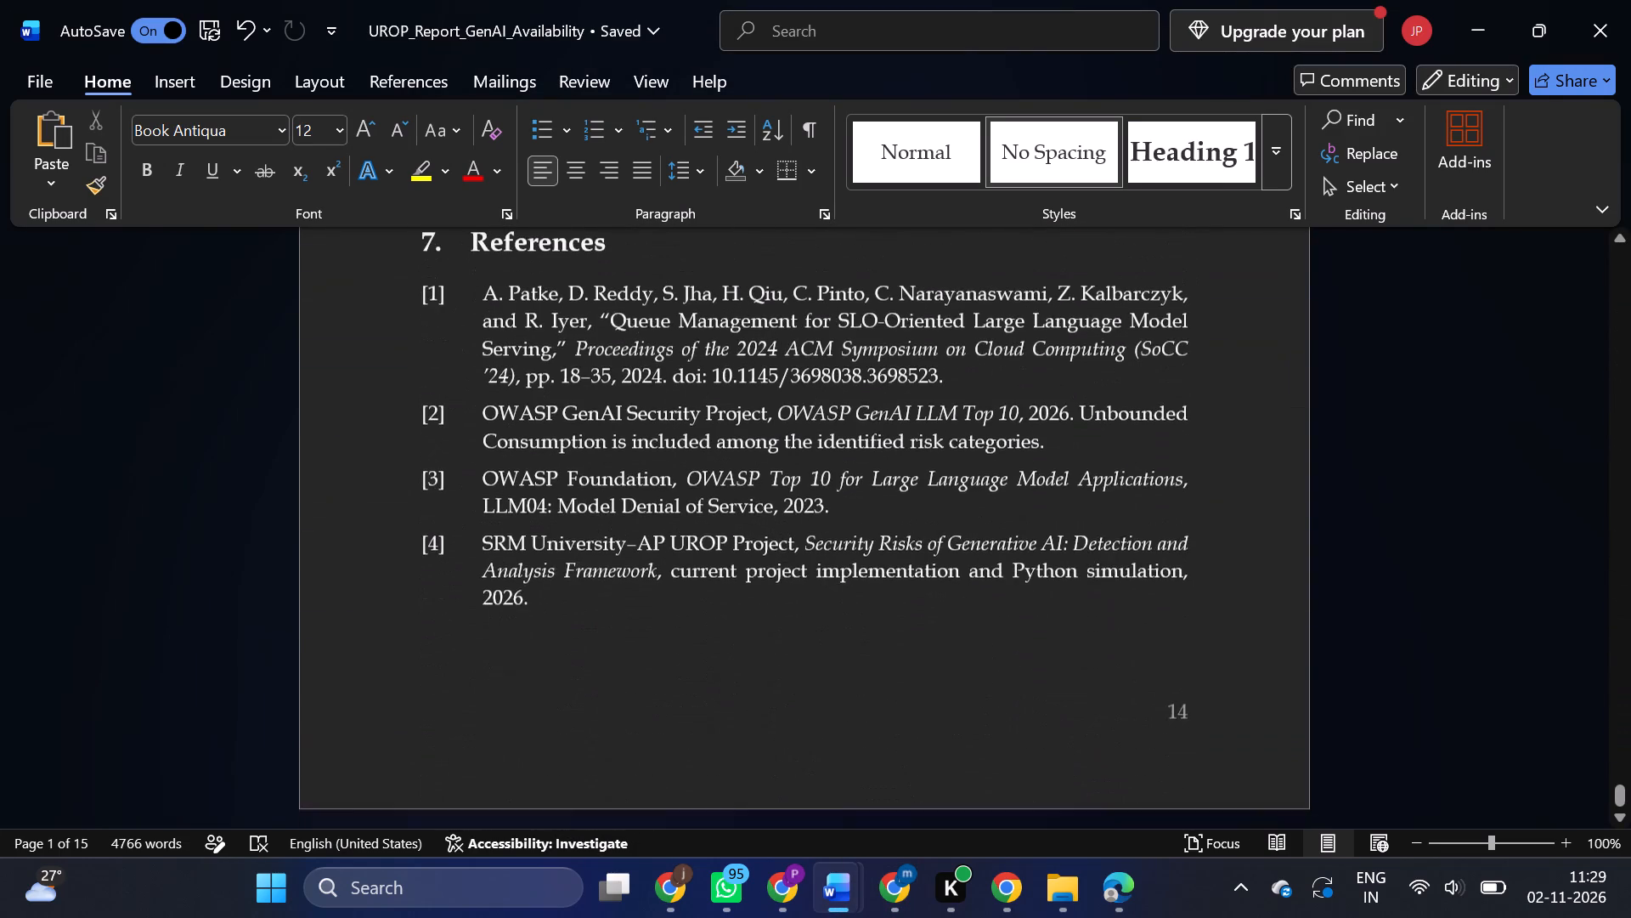
scroll(939, 651, "up", 6)
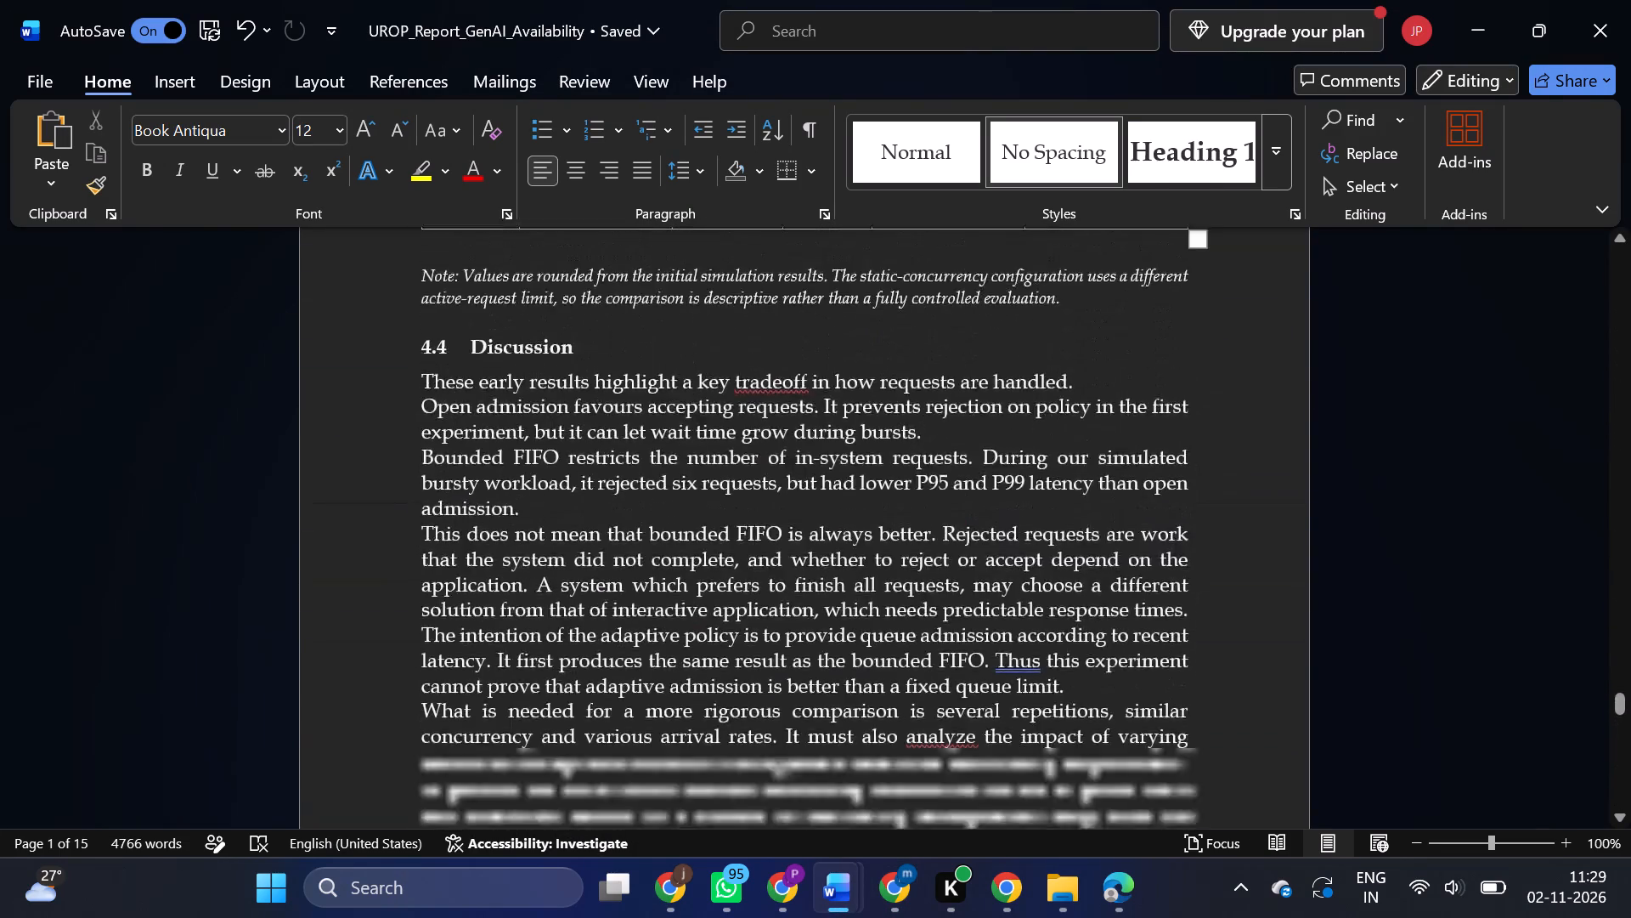
scroll(939, 651, "up", 3)
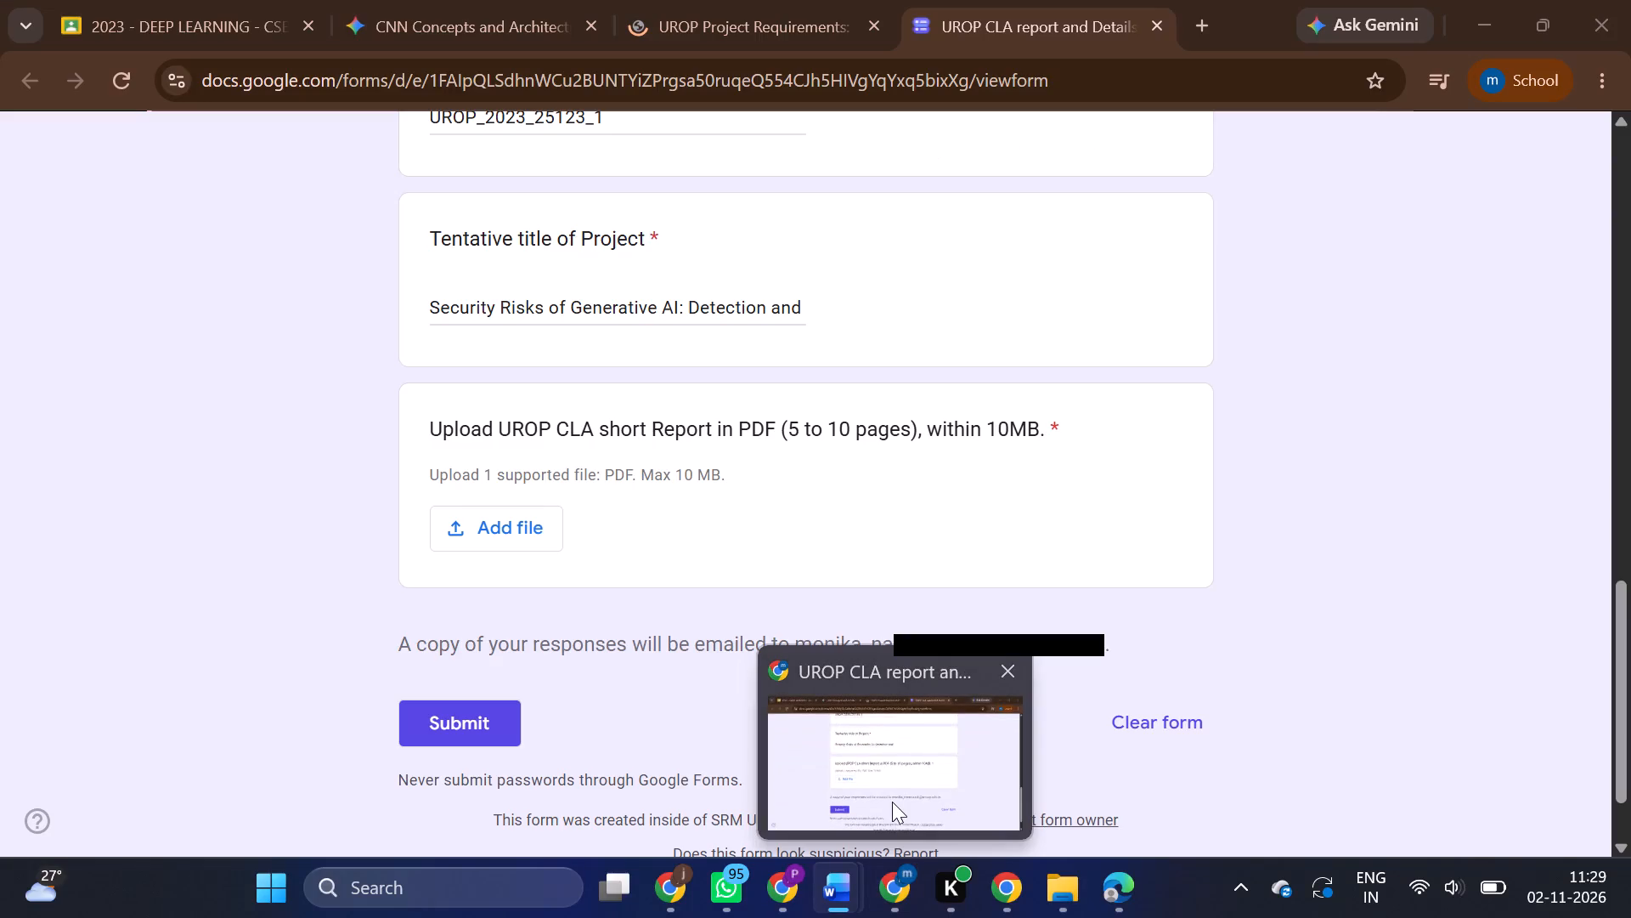
Back in the Google Form in Chrome, add the UROP_Report_GenAI_Availability PDF from Downloads to the short report upload question.
left_click(892, 802)
left_click(532, 530)
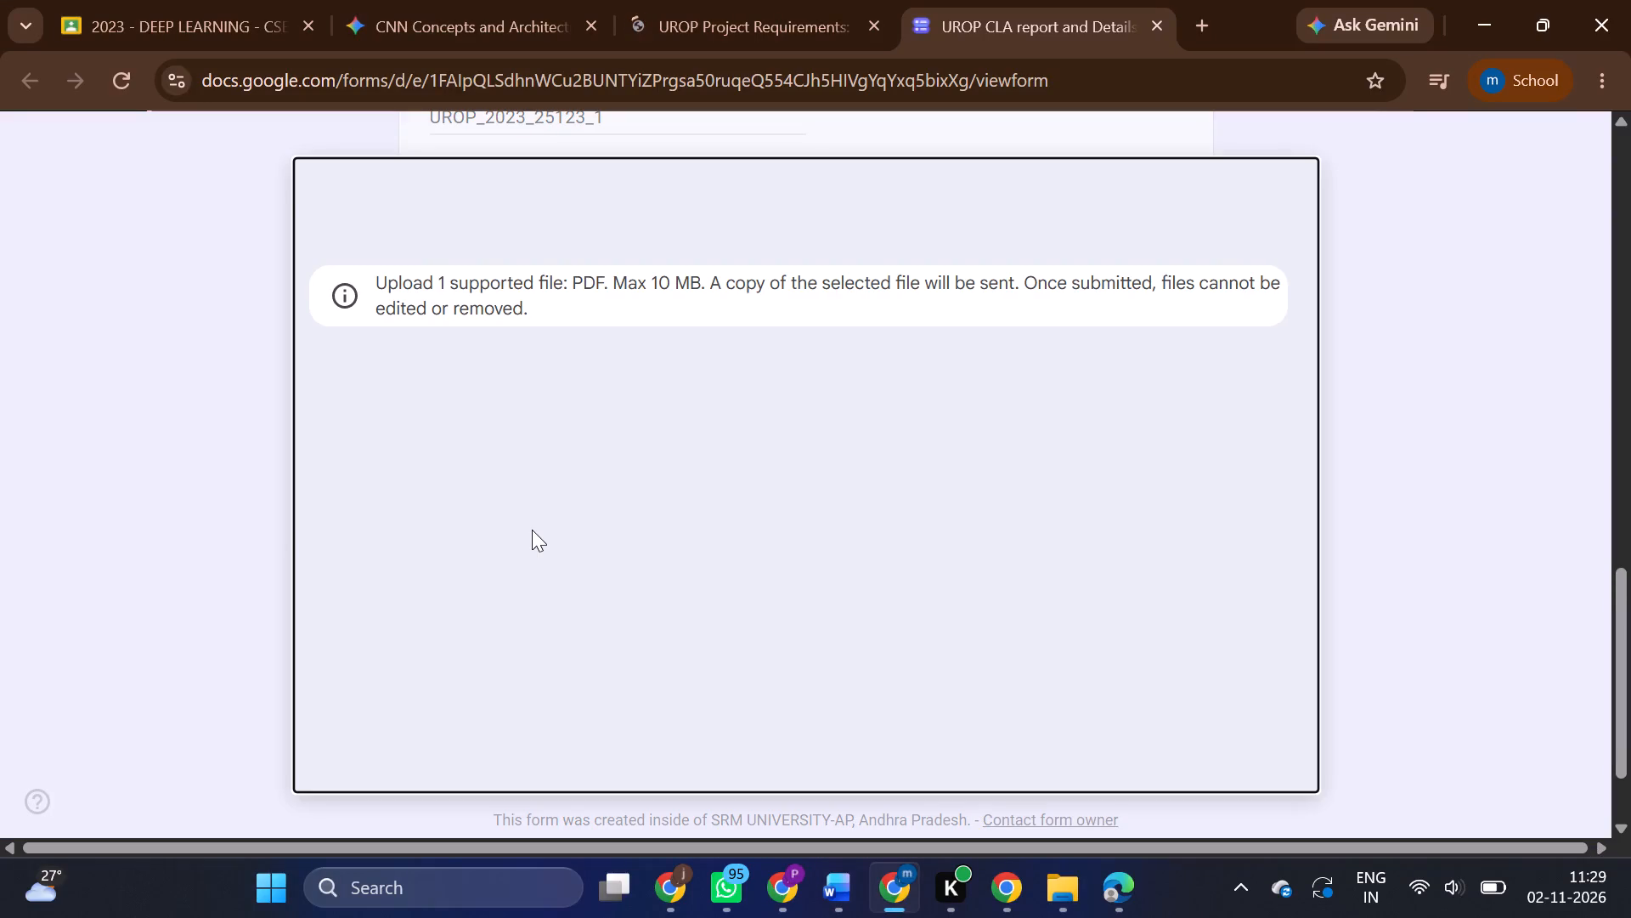
left_click(812, 657)
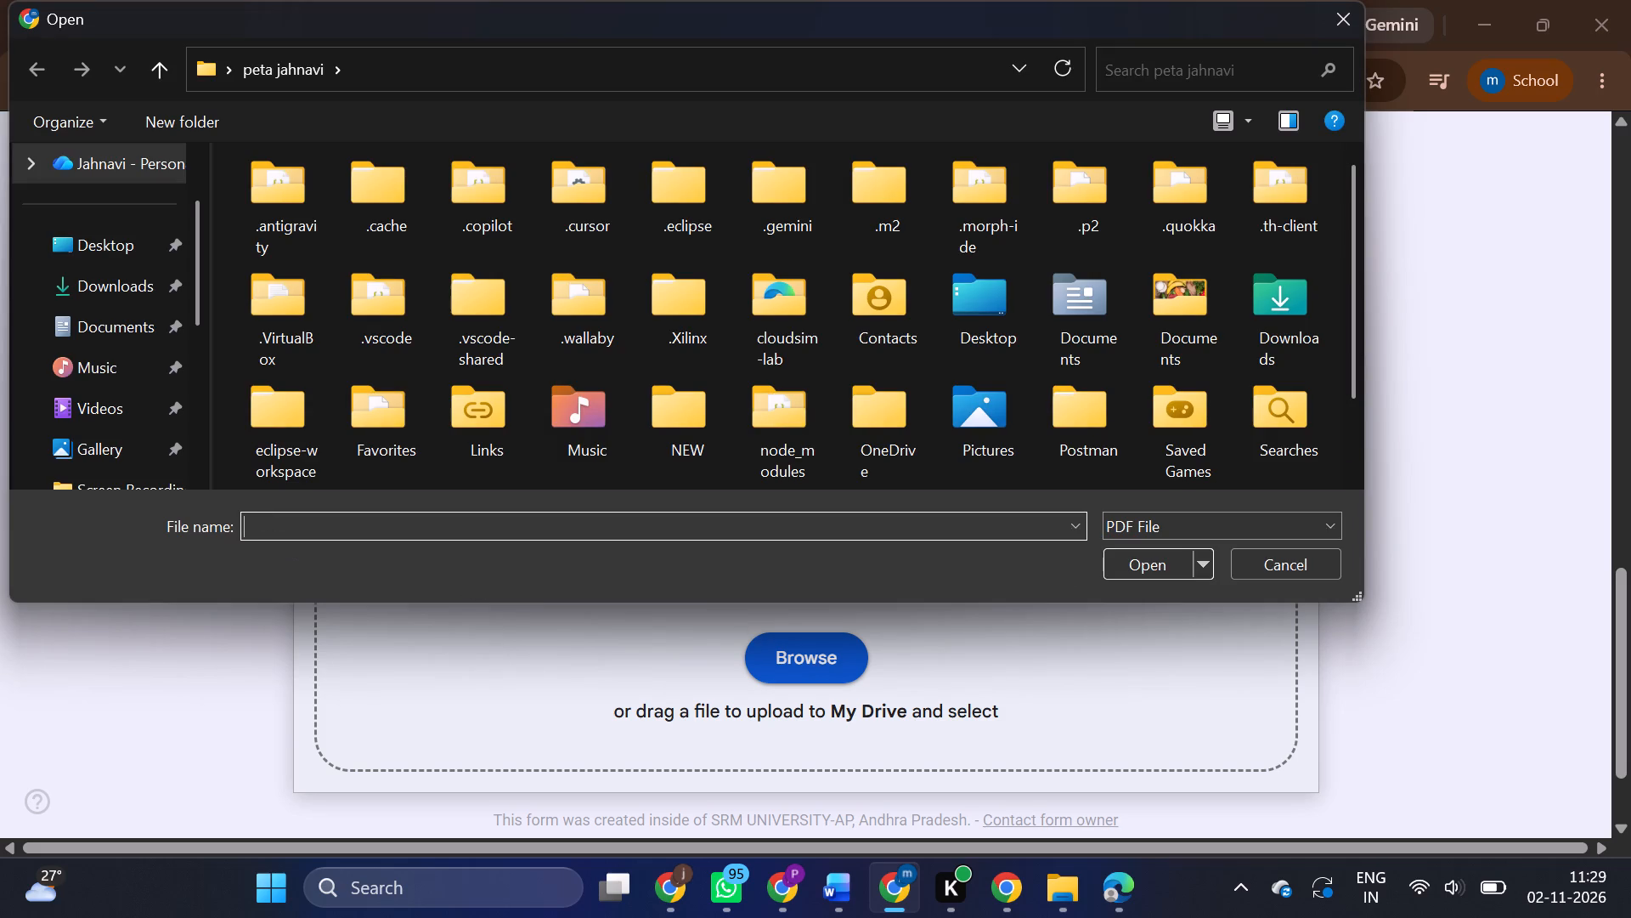
left_click(103, 285)
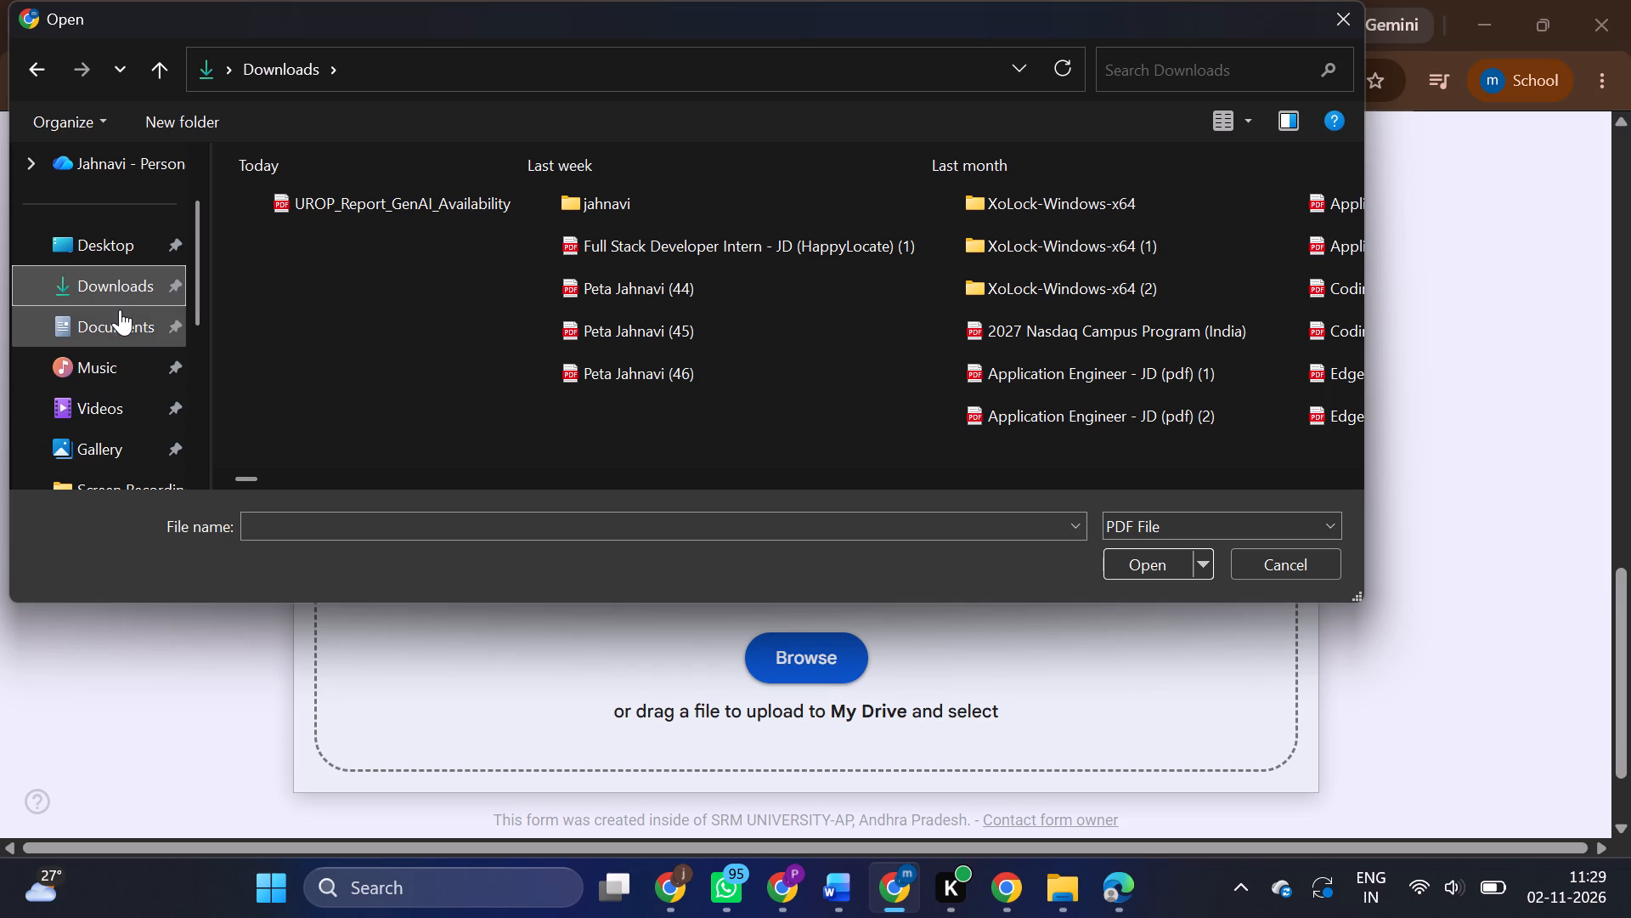
left_click(381, 196)
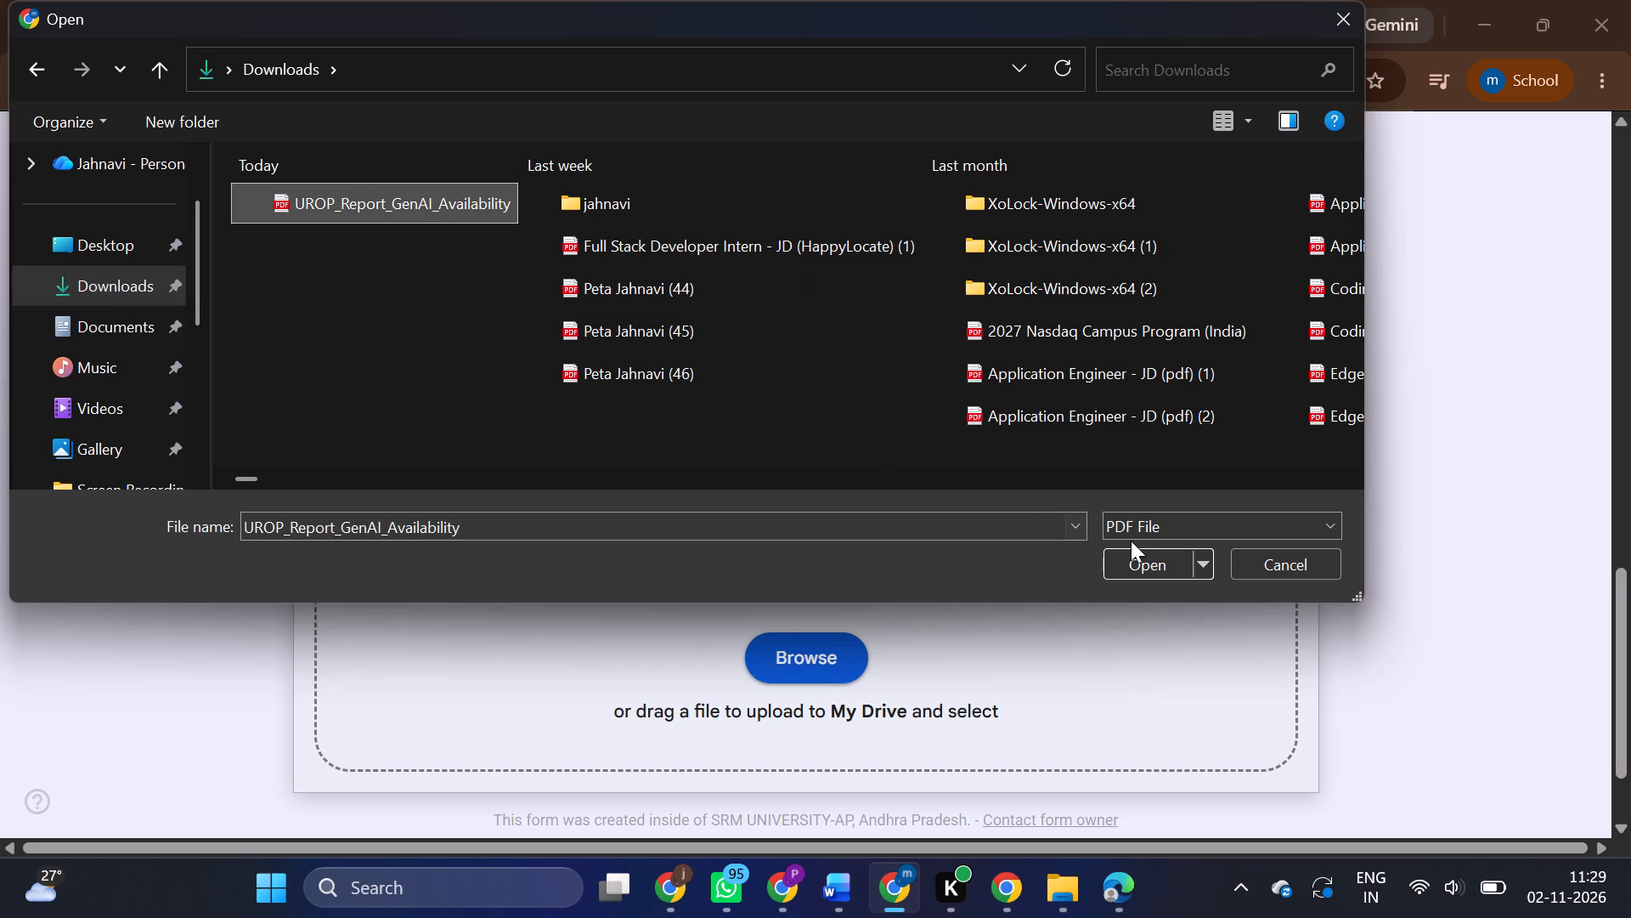
left_click(1152, 573)
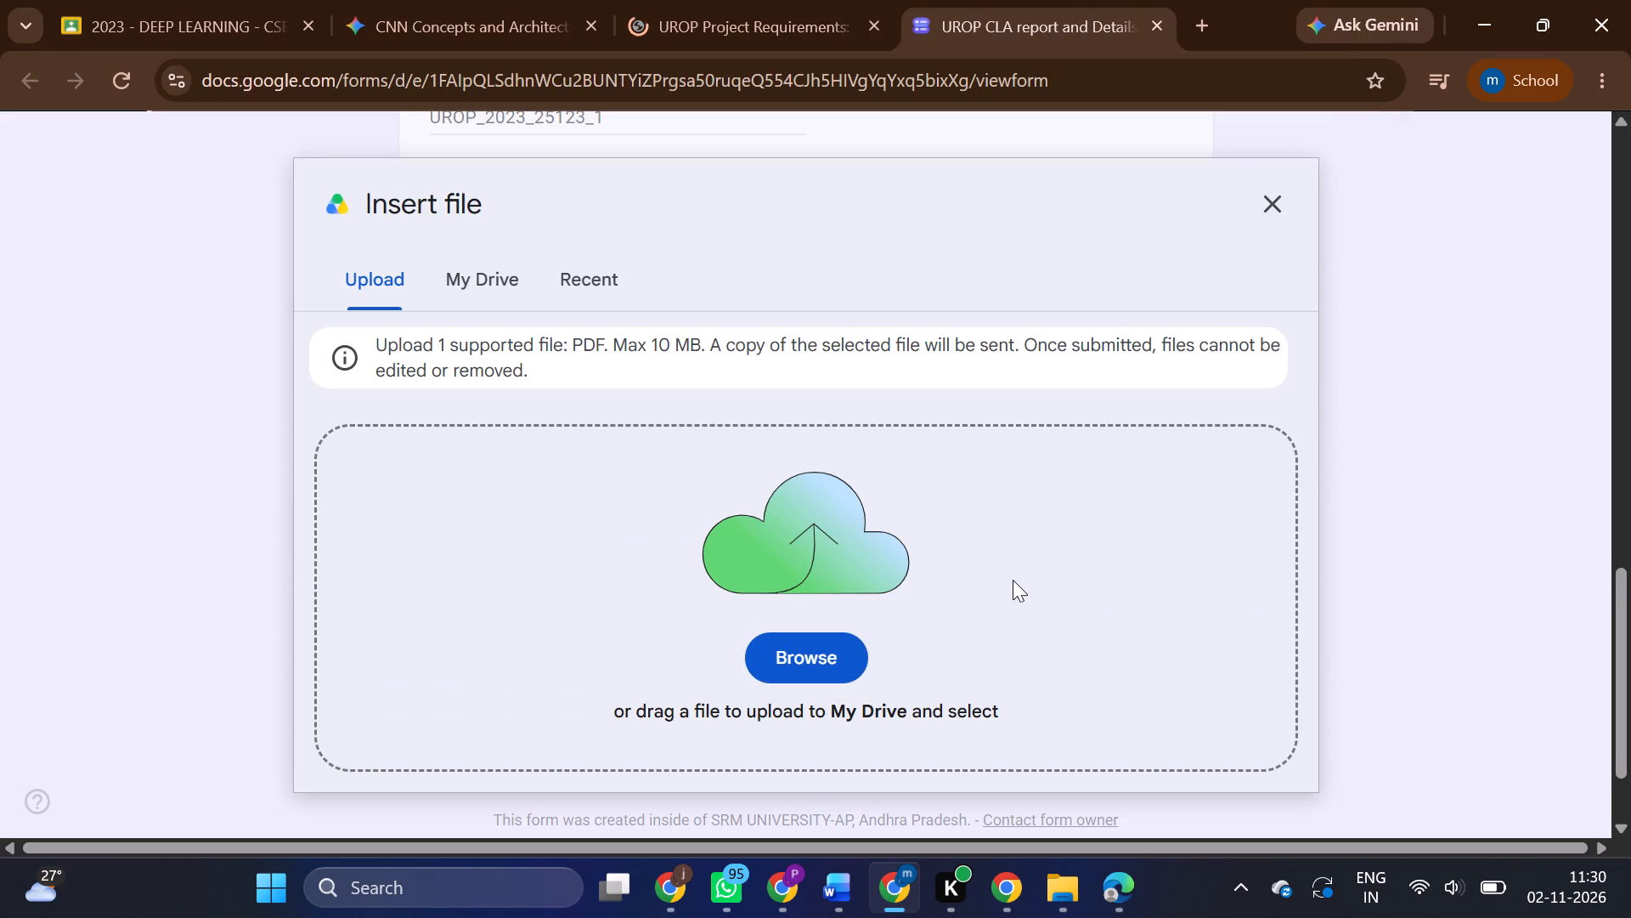
scroll(1013, 580, "up", 2)
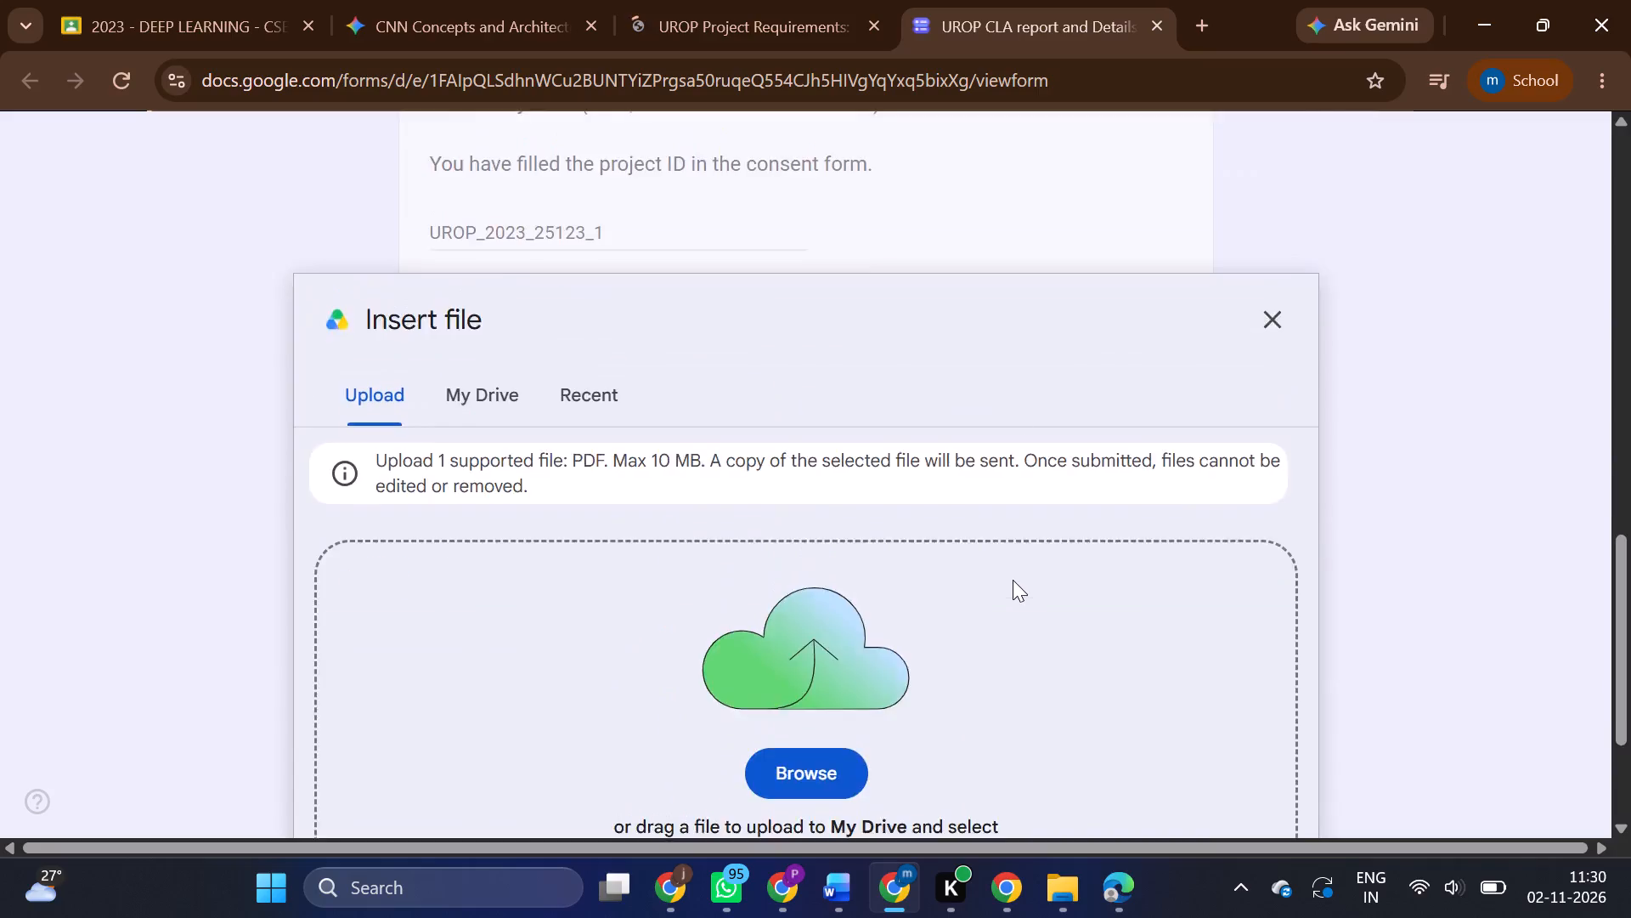
Upload the UROP_Report_GenAI_Availability PDF from Downloads as the answer to the UROP CLA short report question.
scroll(1013, 580, "up", 1)
scroll(1013, 580, "down", 1)
scroll(870, 617, "down", 1)
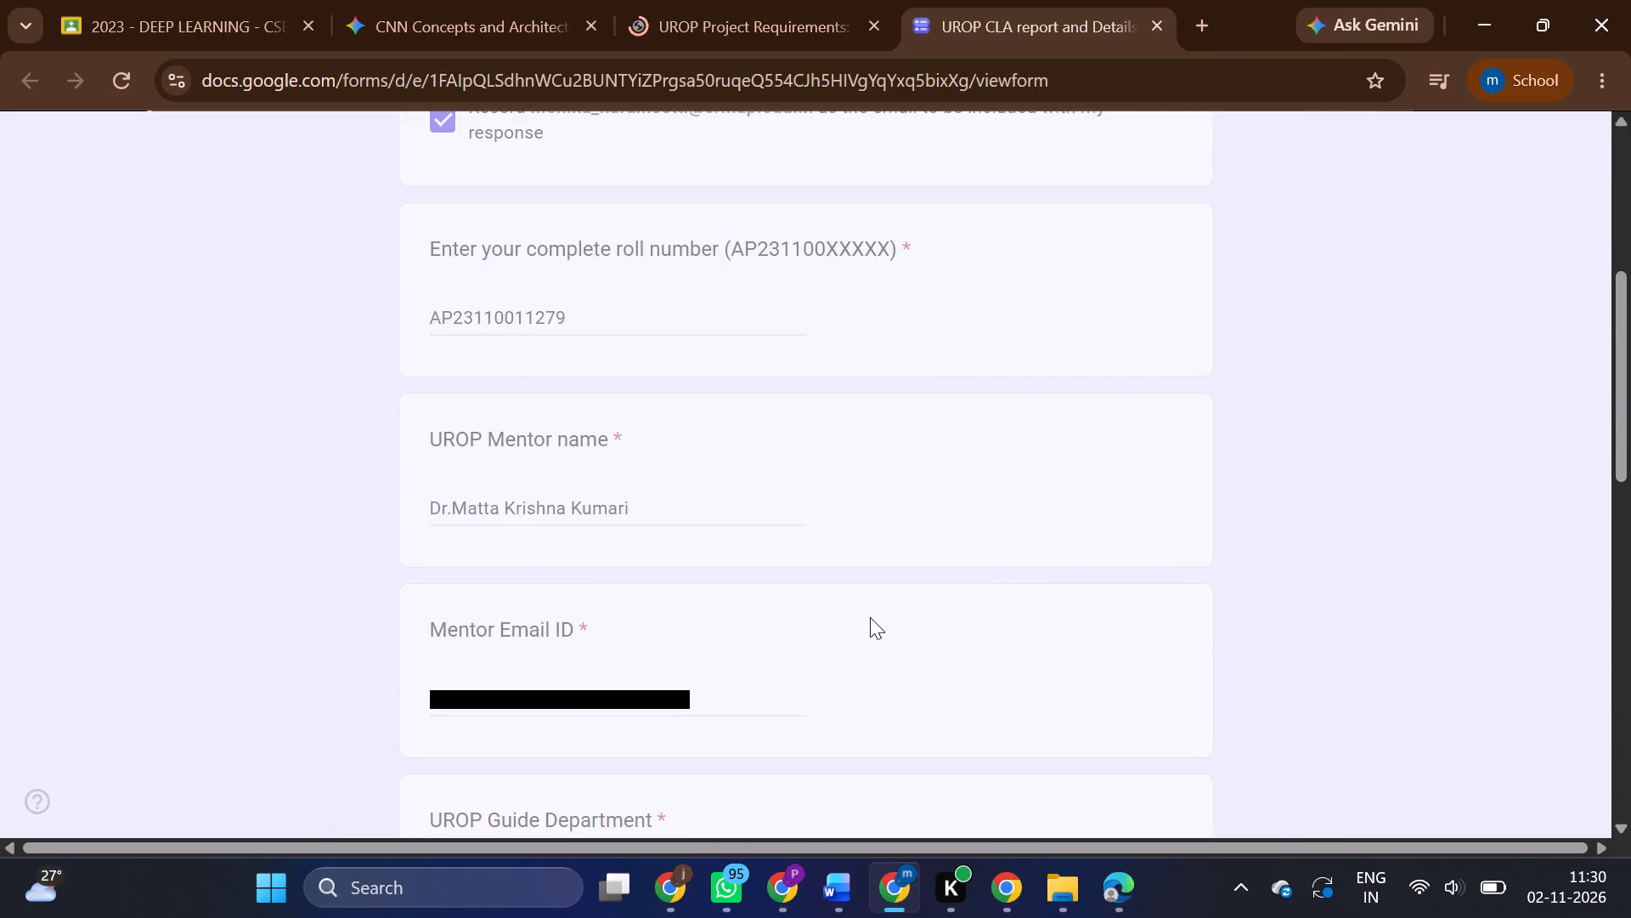
scroll(870, 617, "down", 1)
scroll(697, 677, "down", 3)
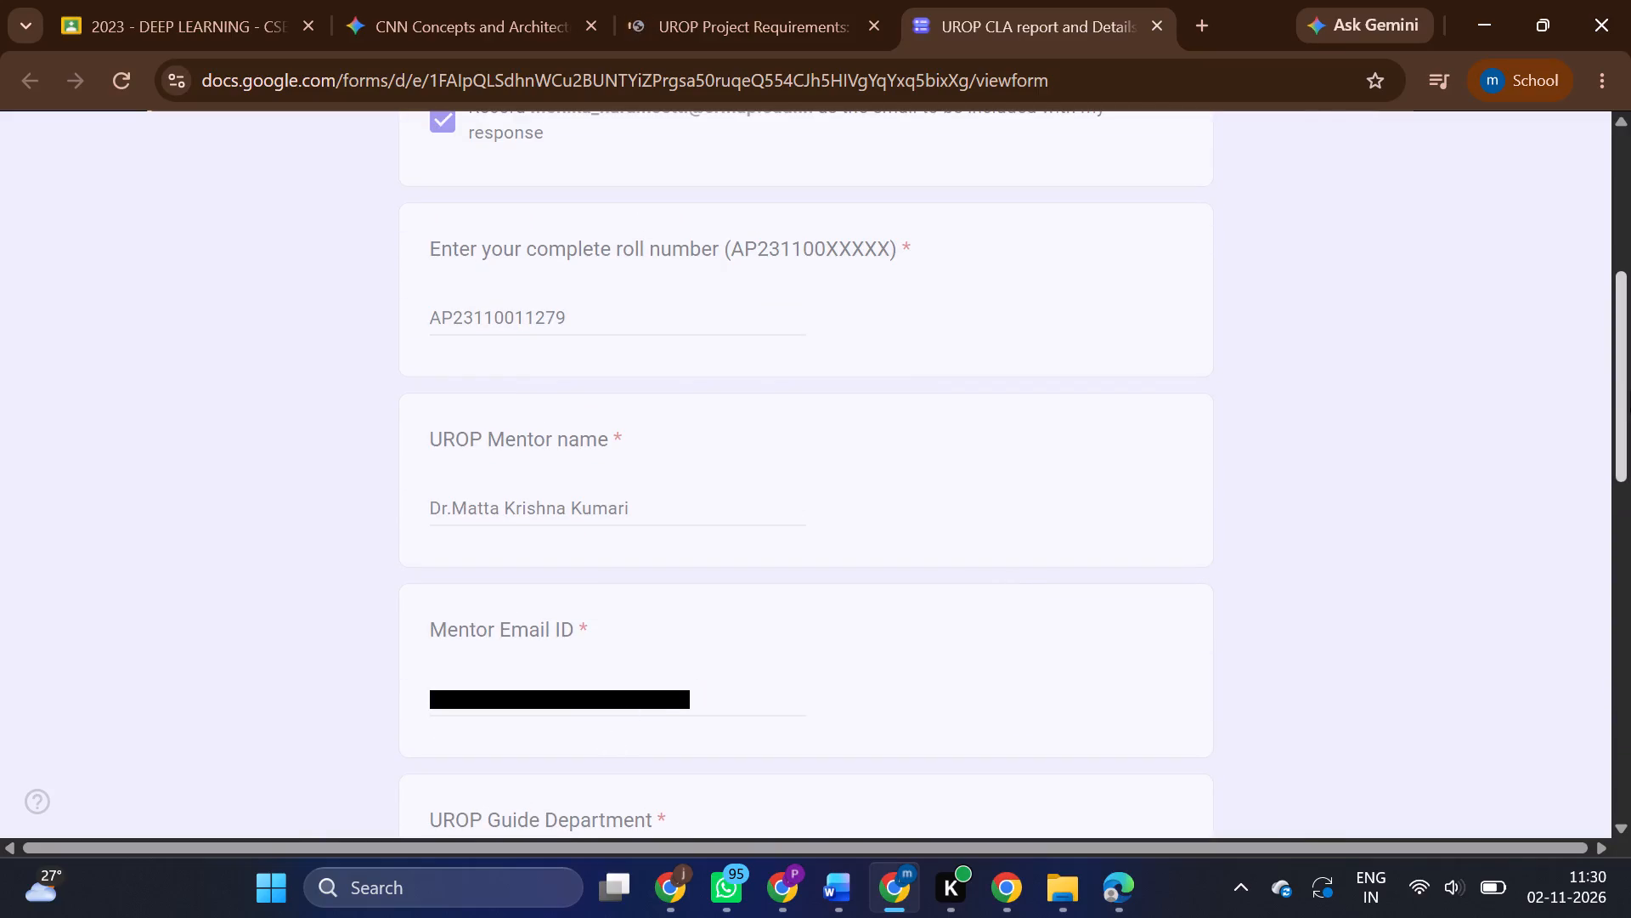
left_click_drag(1624, 402, 1613, 680)
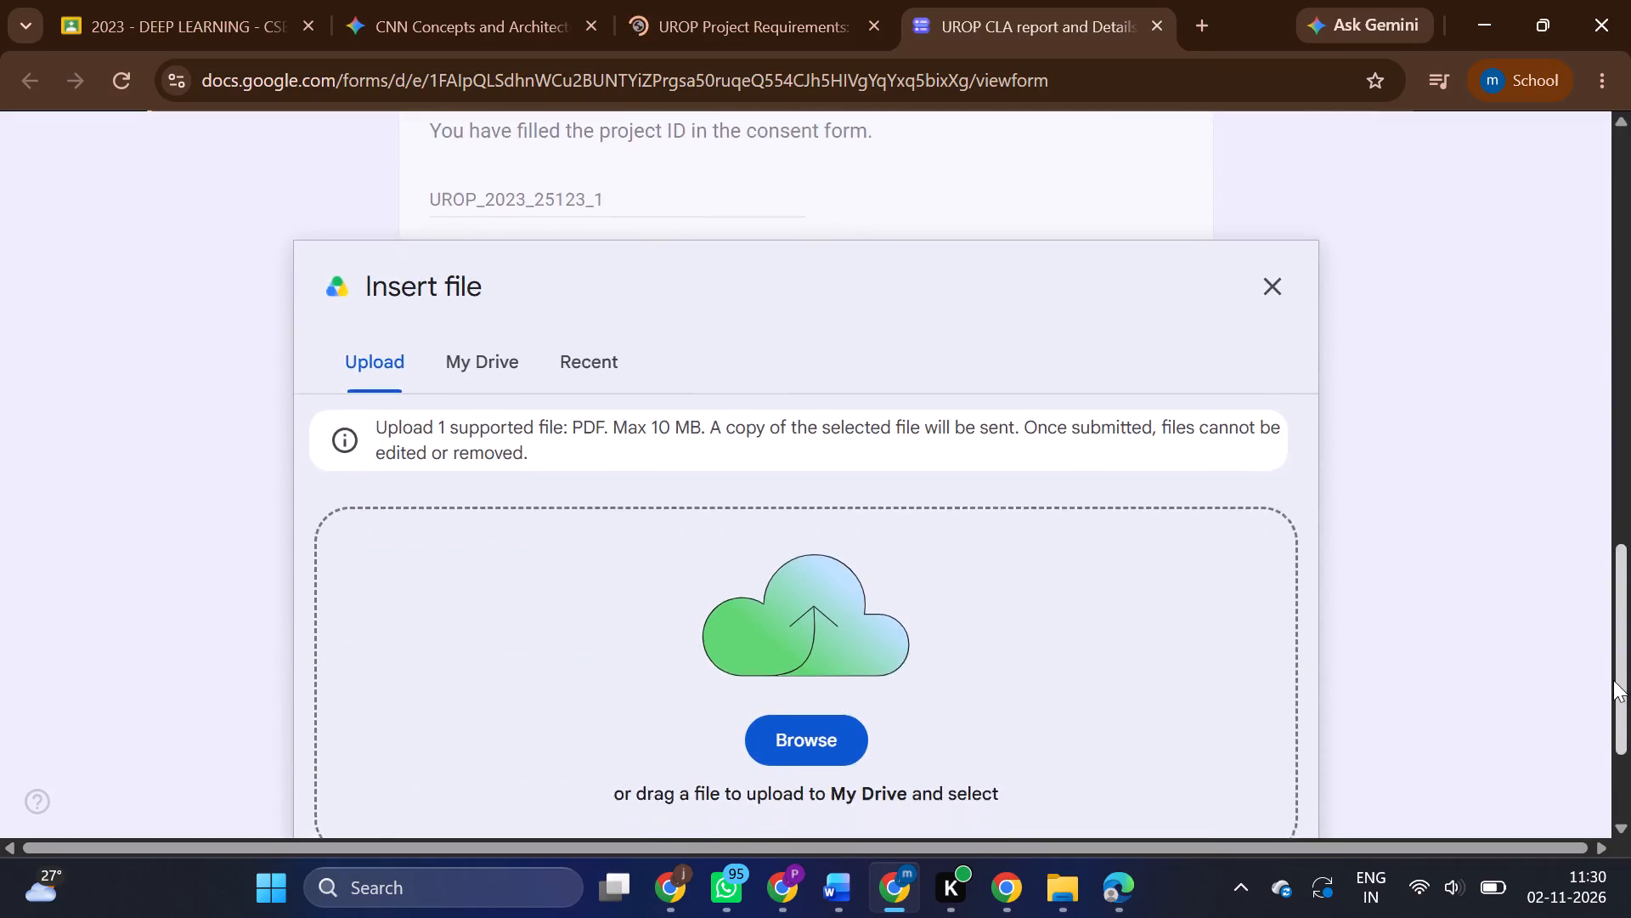
left_click_drag(1613, 680, 1610, 701)
left_click(806, 641)
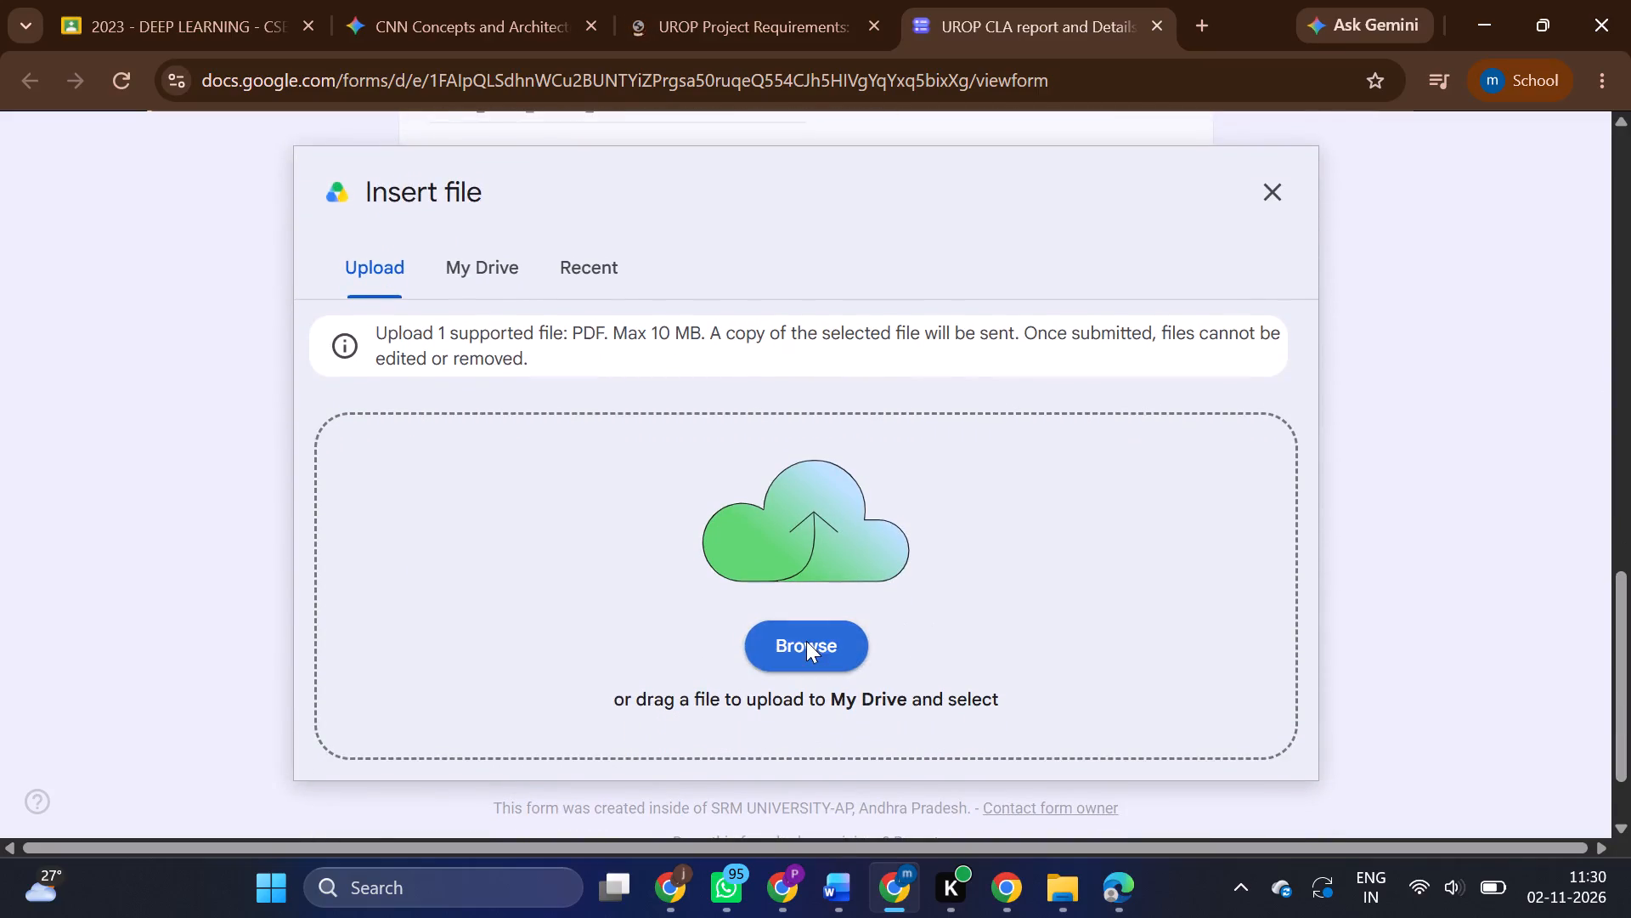
left_click(423, 185)
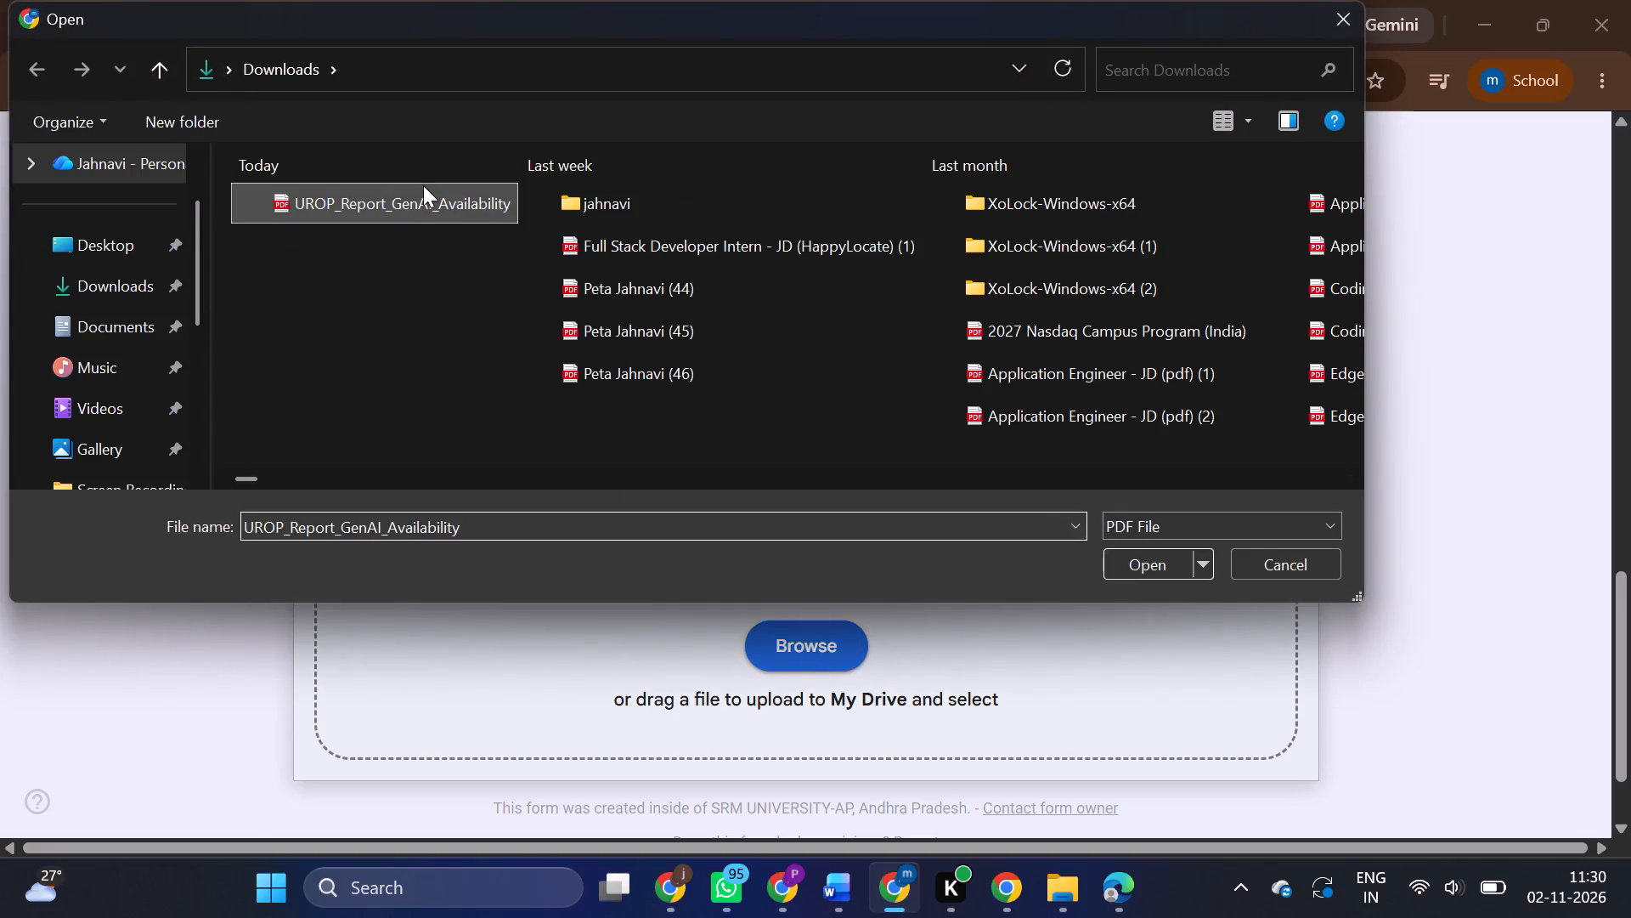
left_click(1142, 566)
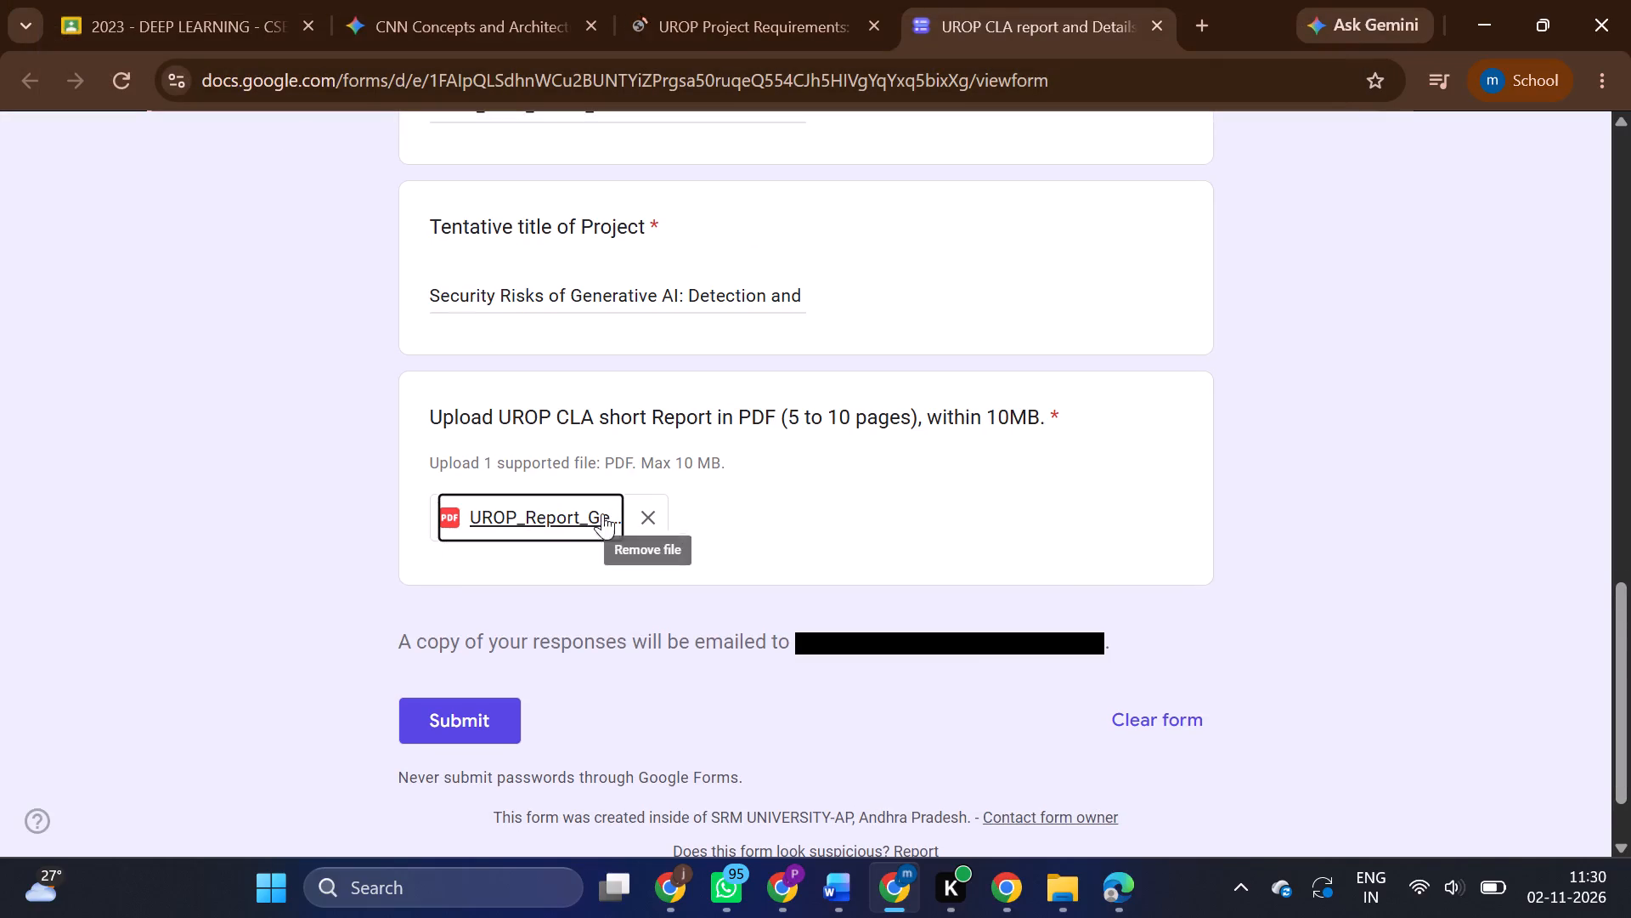
Open the attached UROP_Report_GenAI_Availability PDF from the short report question to check it.
left_click(558, 513)
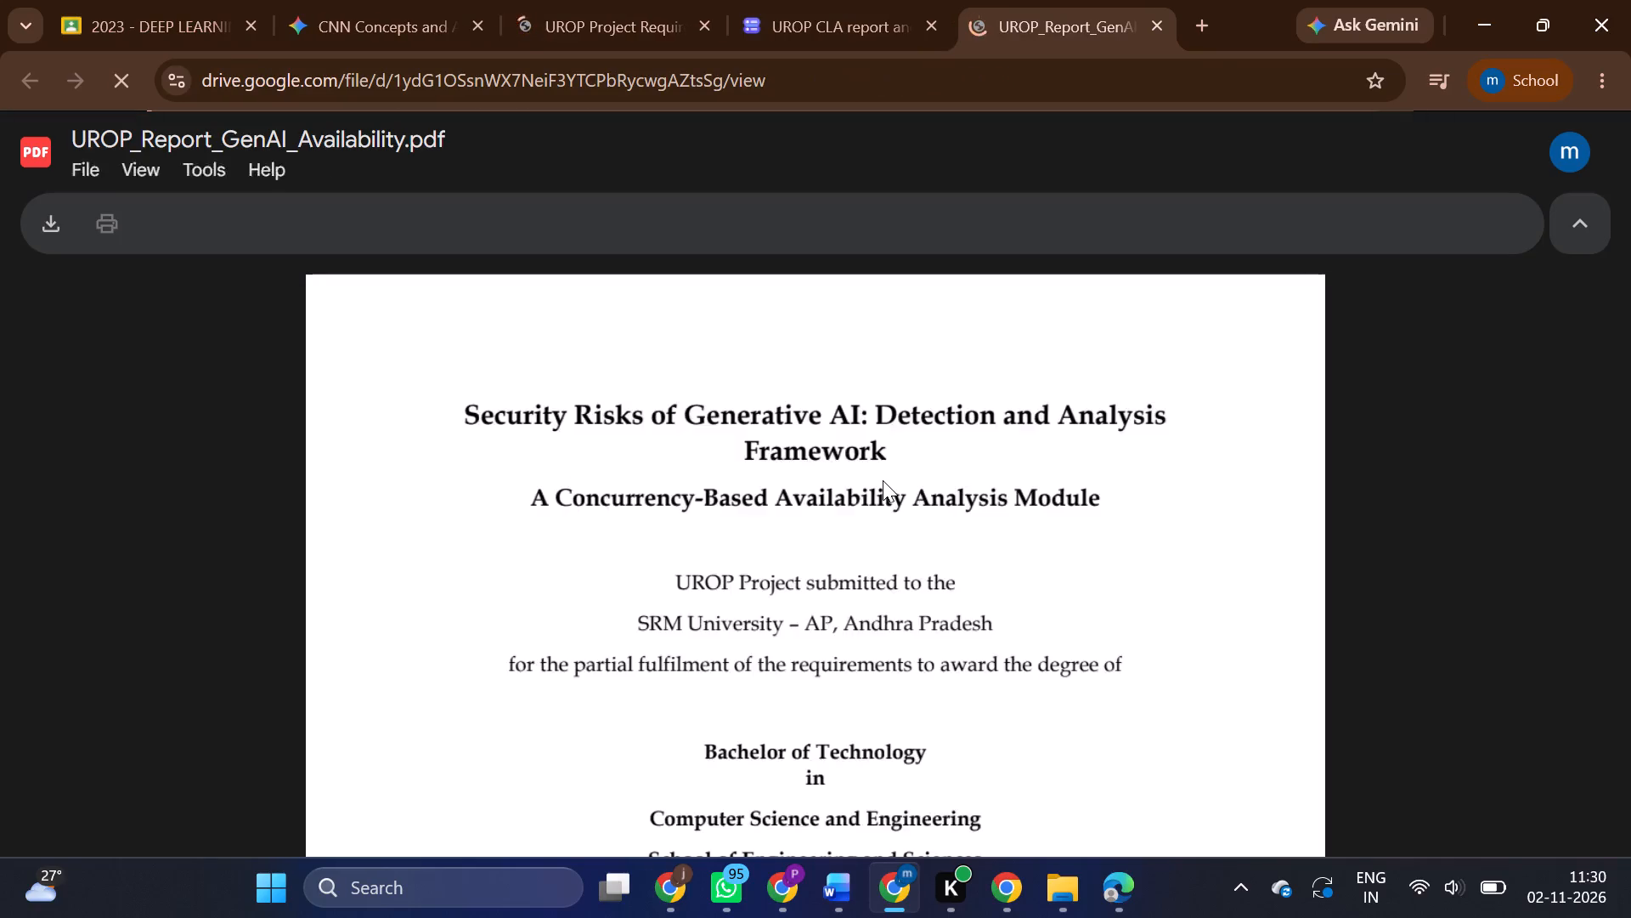
Look through the opening pages of the uploaded UROP_Report_GenAI_Availability PDF, including the cover page, table of contents and abstract.
scroll(883, 480, "down", 7)
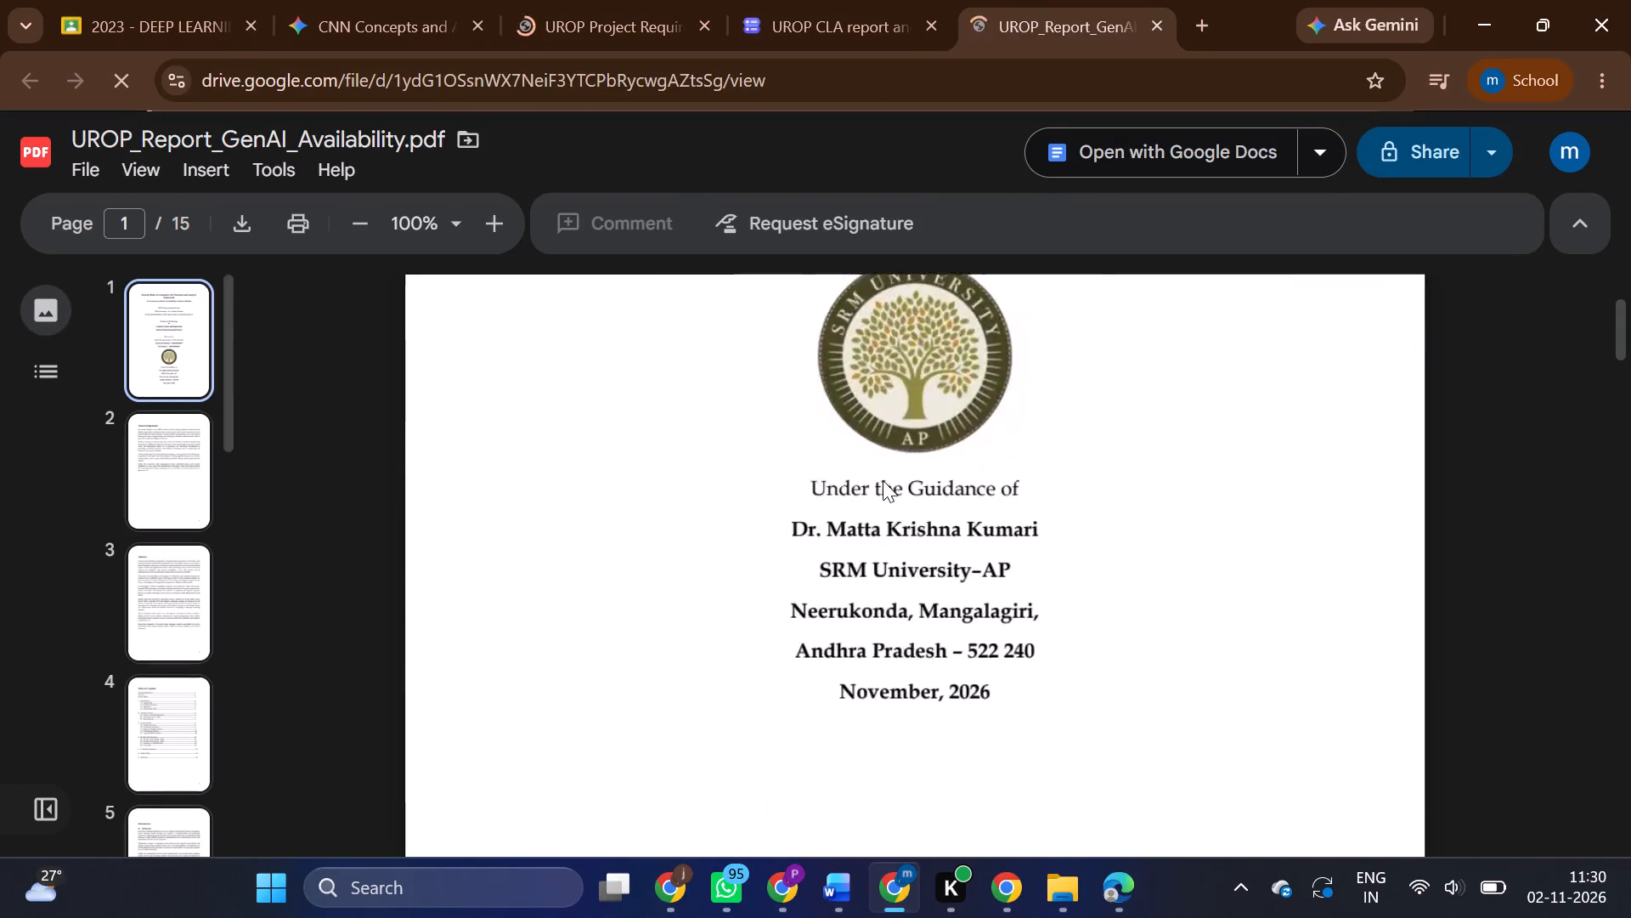
scroll(883, 480, "down", 5)
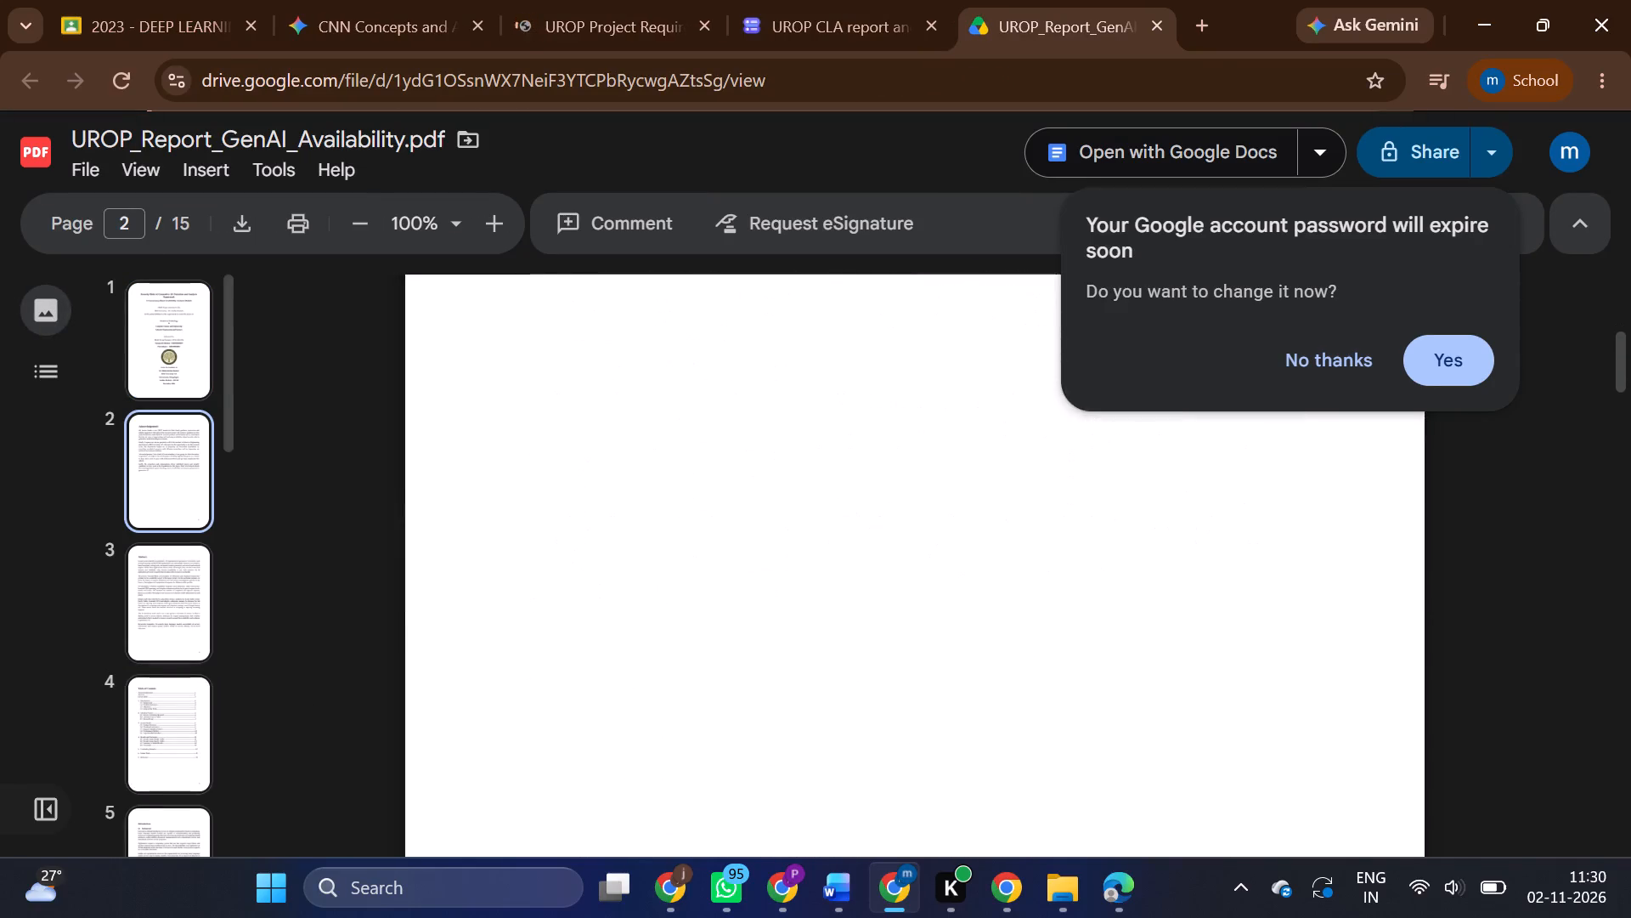
scroll(883, 480, "down", 4)
scroll(883, 480, "up", 1)
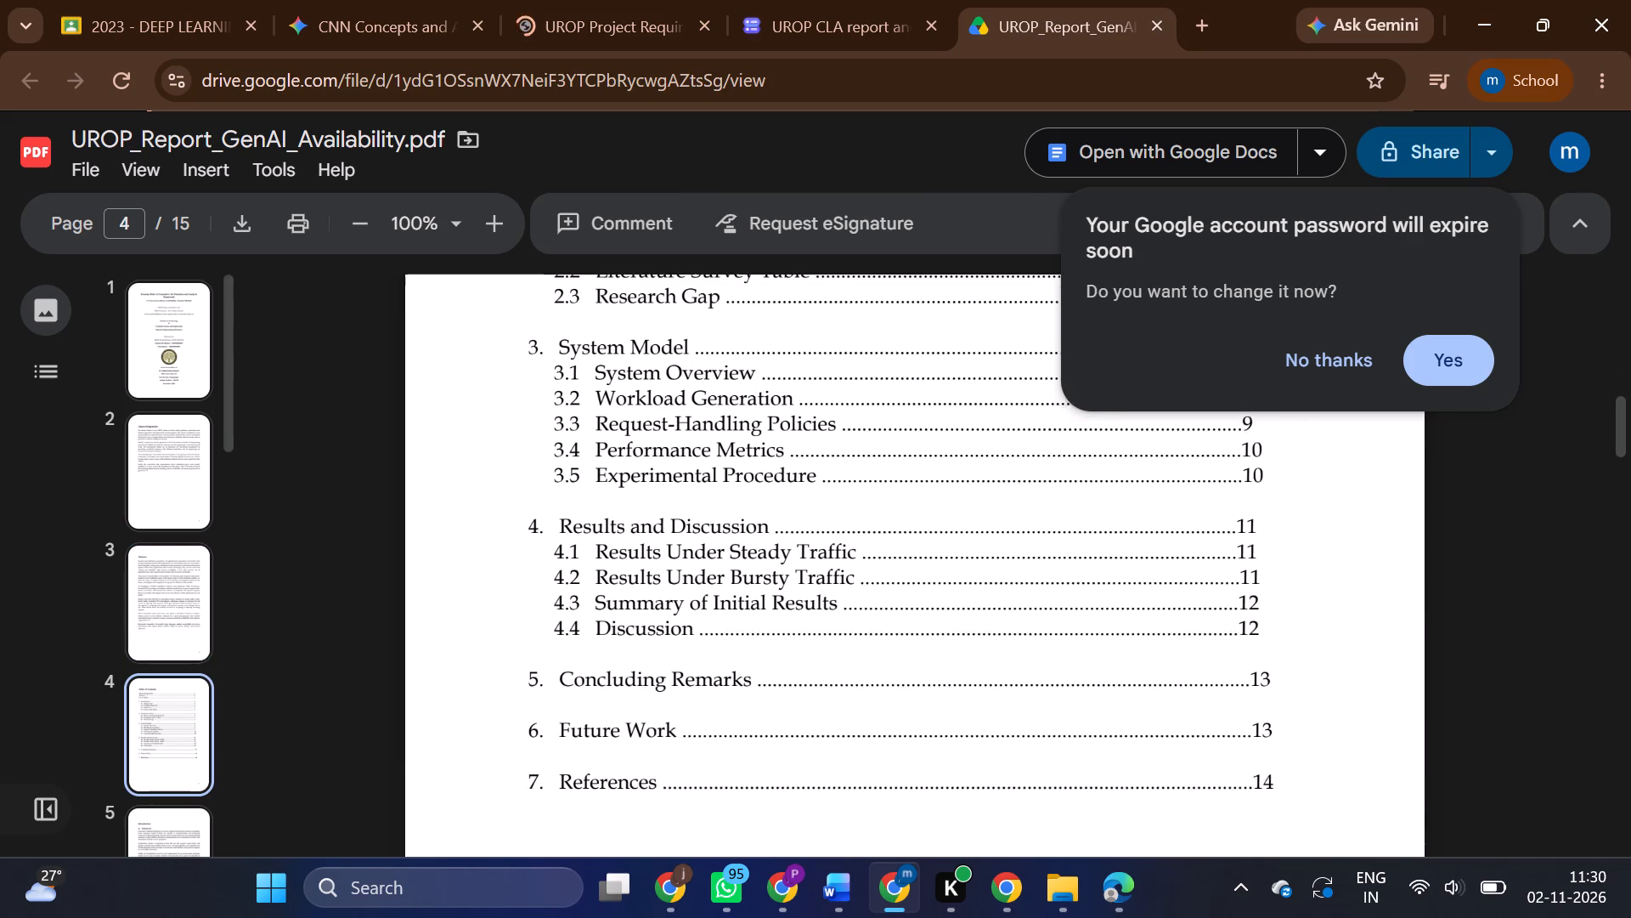
scroll(883, 480, "up", 3)
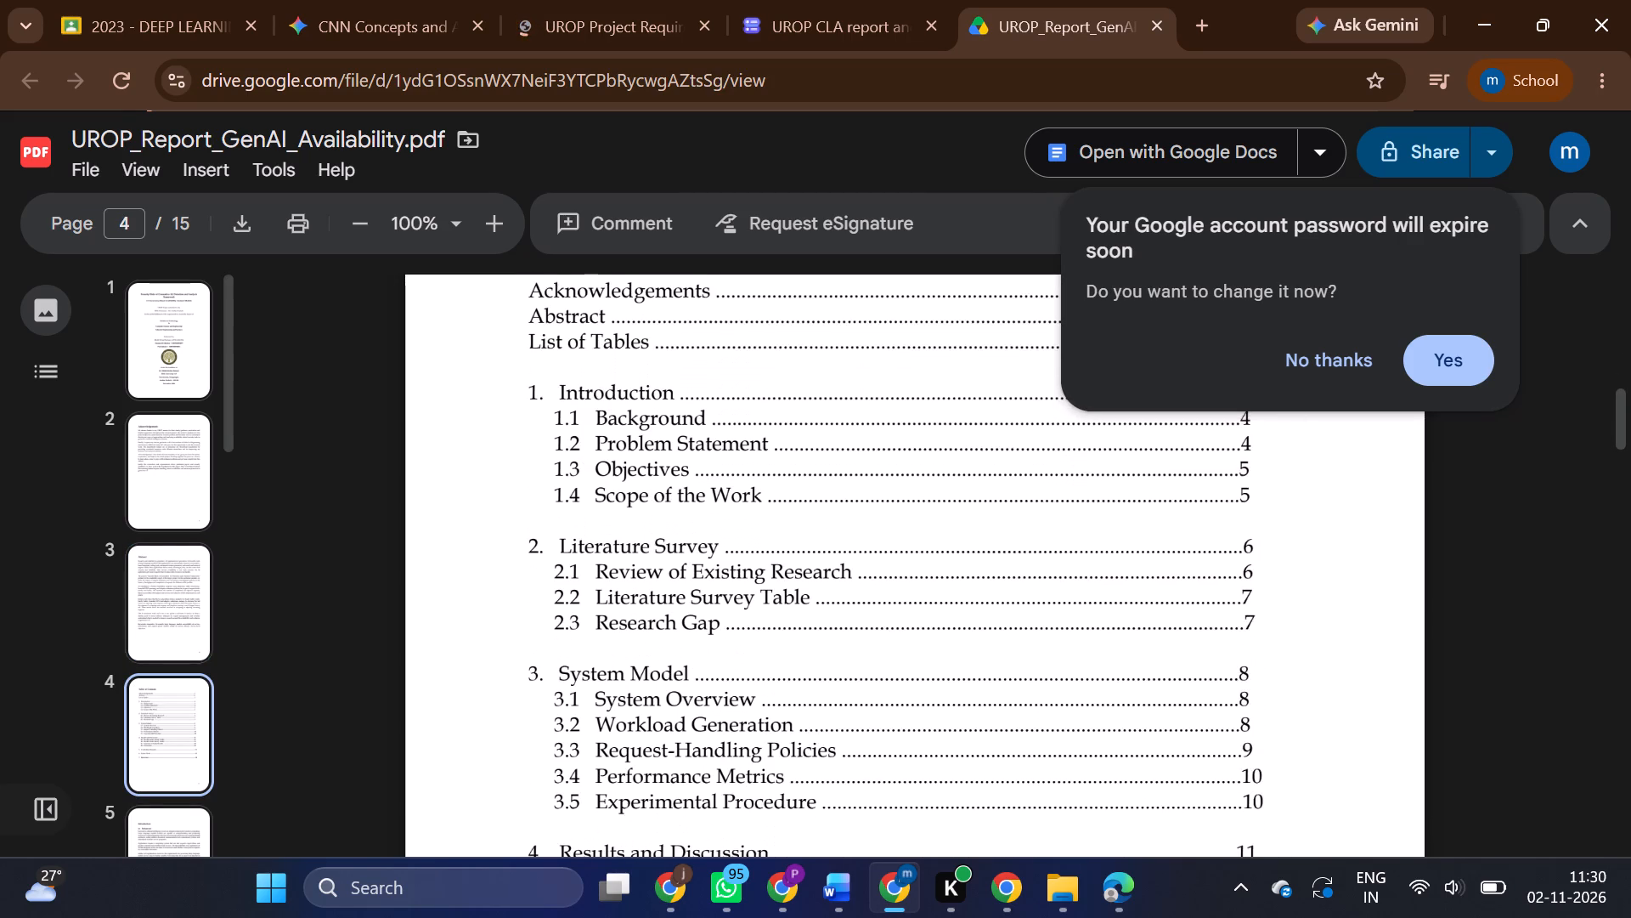
scroll(883, 480, "up", 3)
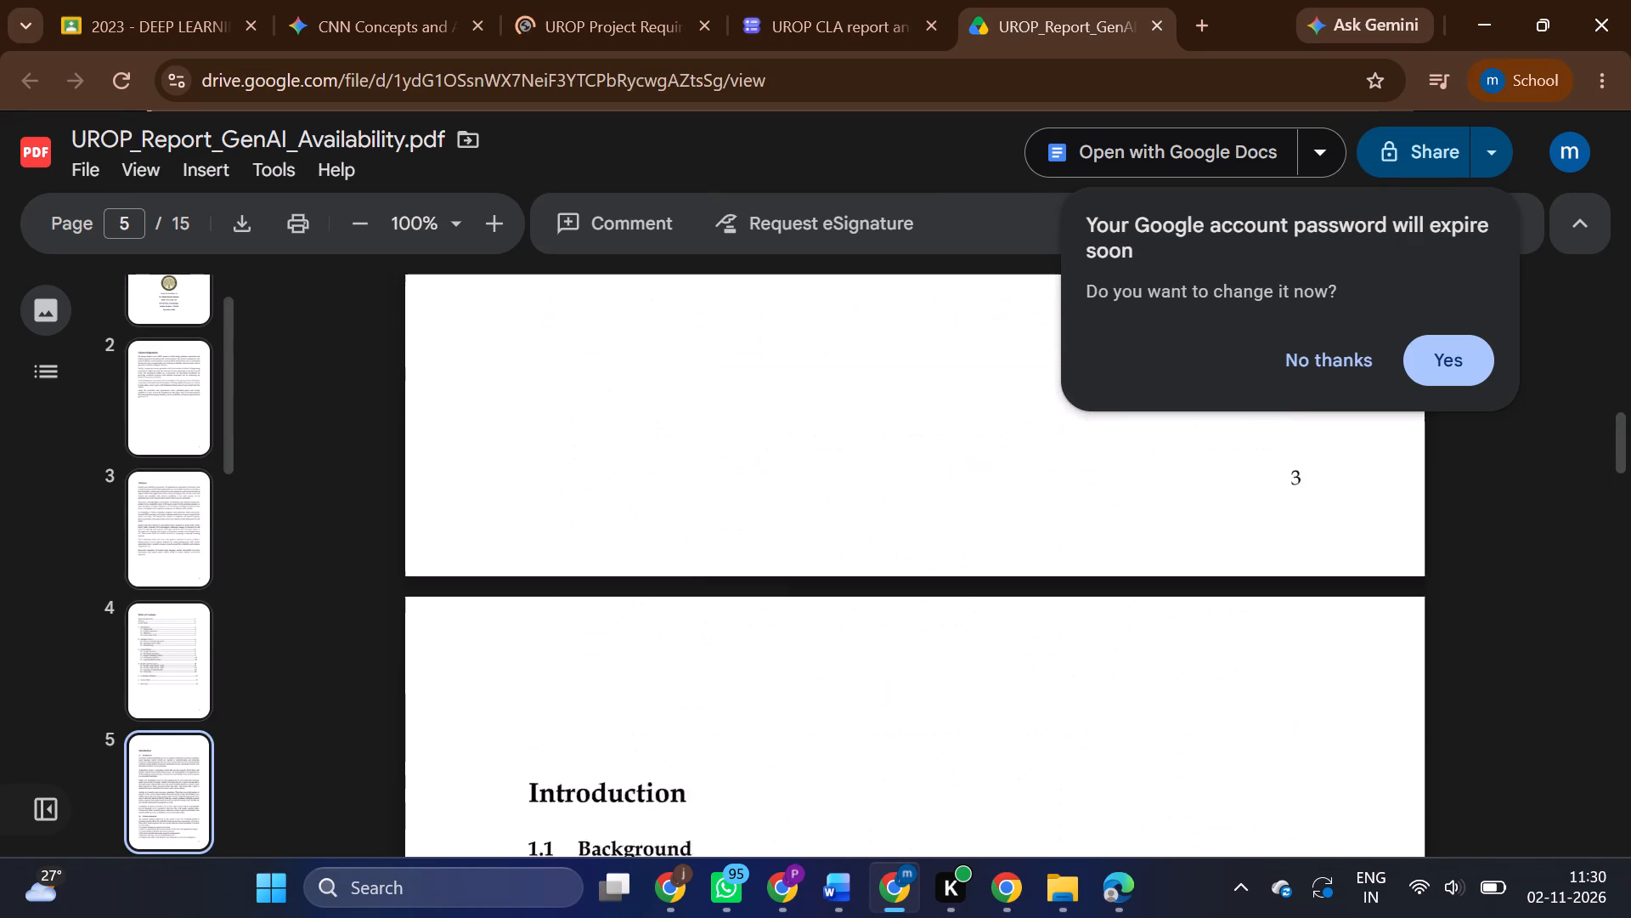
scroll(883, 480, "up", 2)
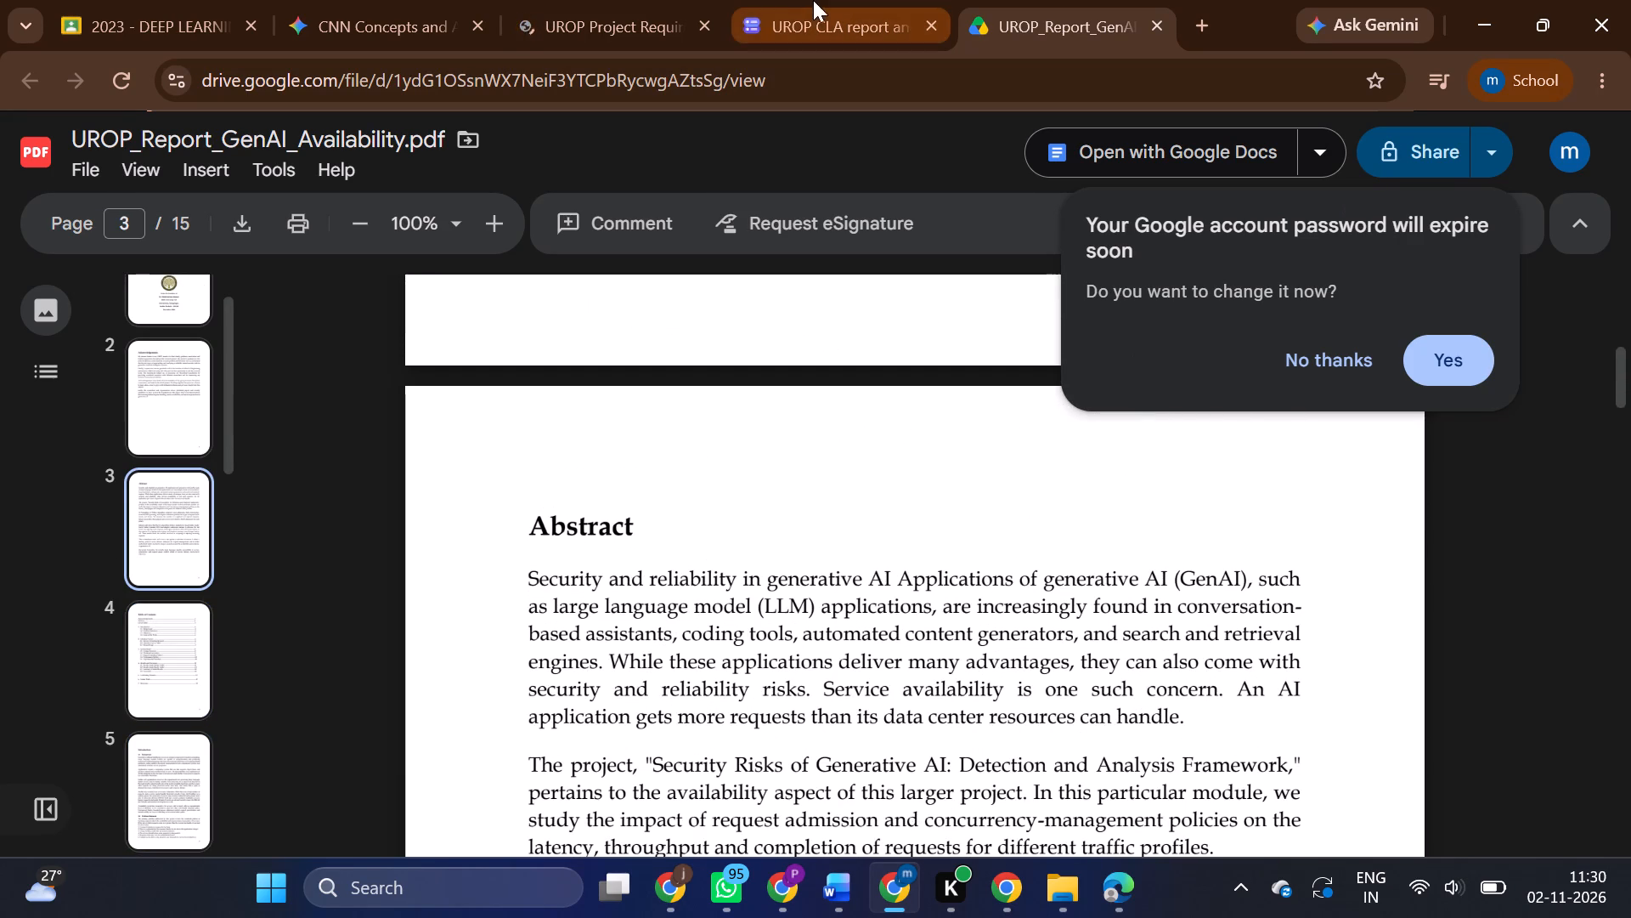
Return to the UROP CLA report form and review the filled-in answers, from roll number and mentor details to the project ID.
left_click(813, 10)
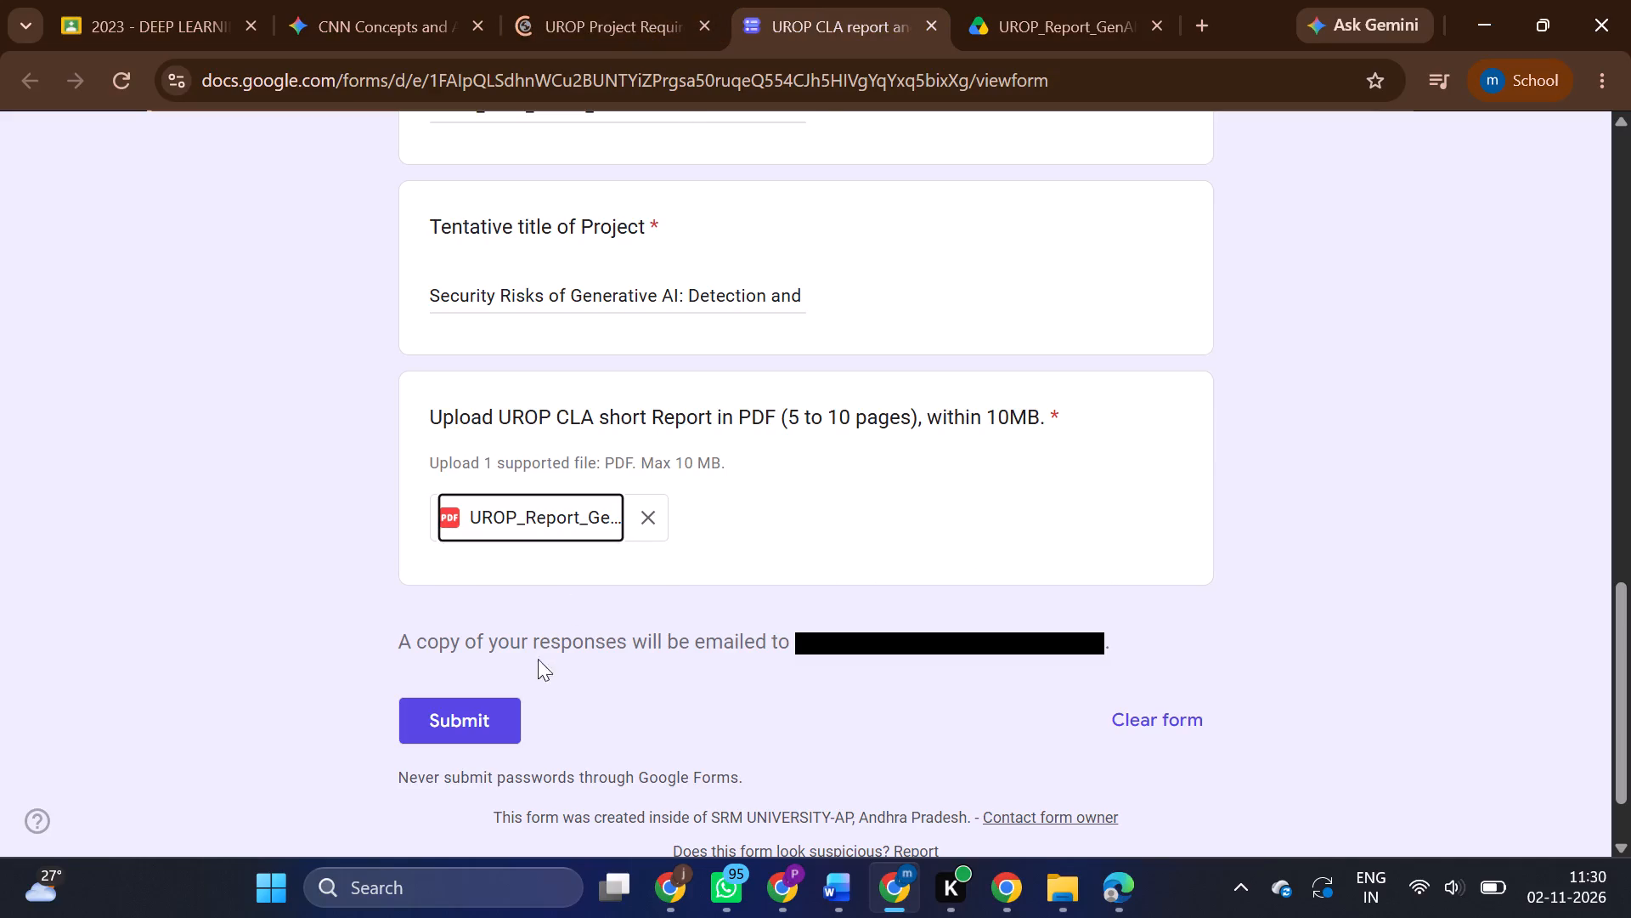
scroll(660, 614, "up", 5)
scroll(660, 614, "down", 1)
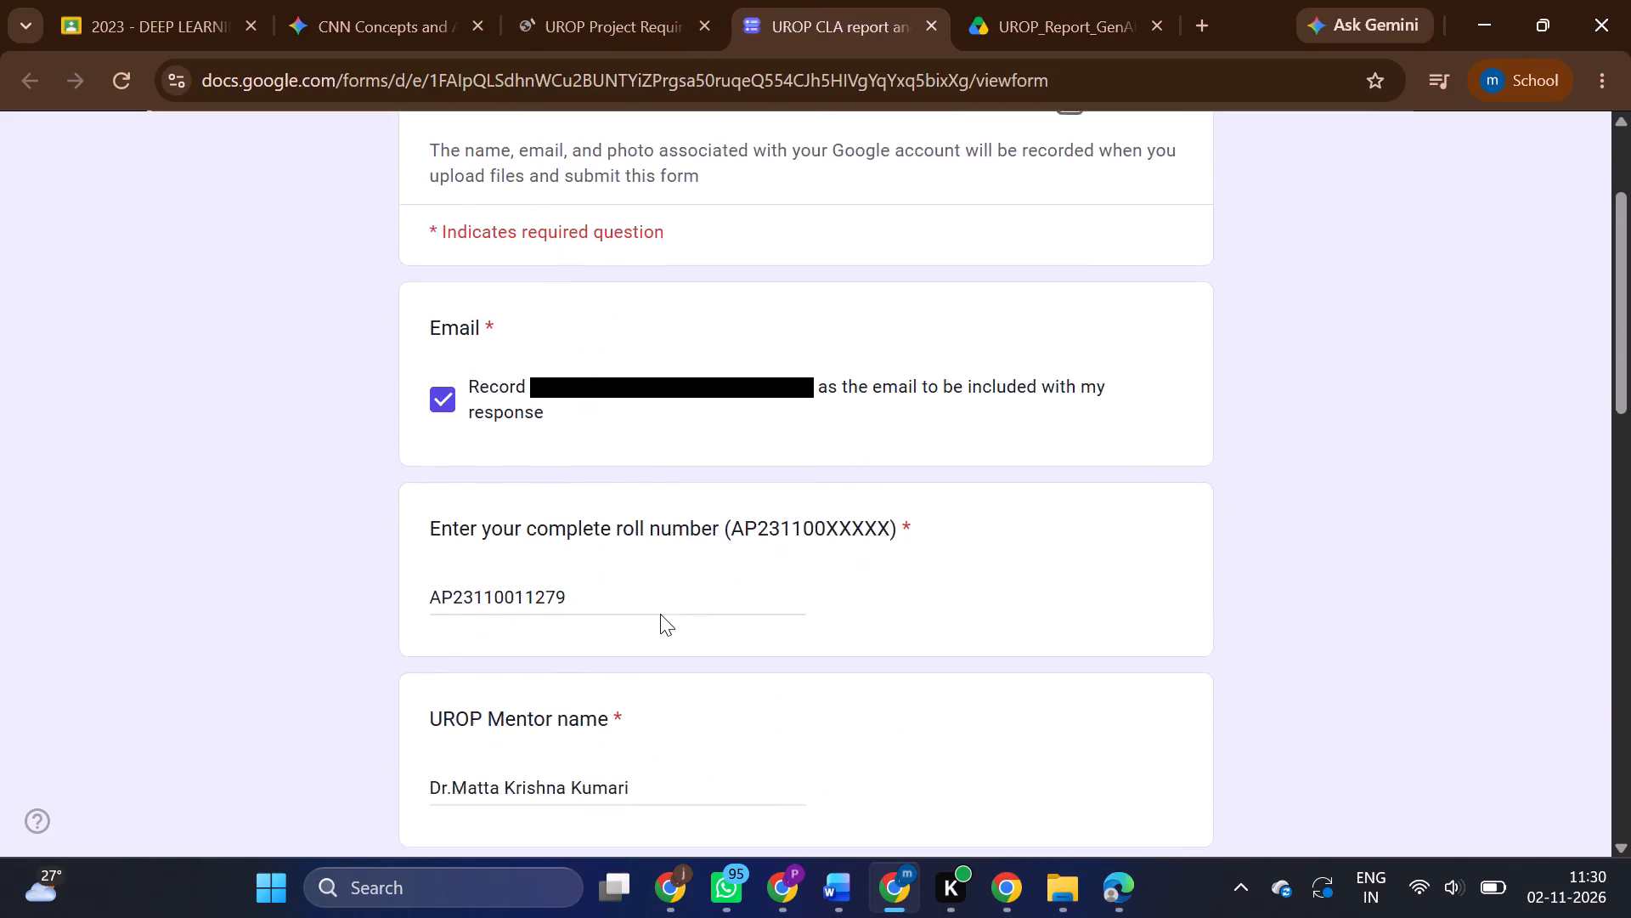
scroll(660, 614, "down", 4)
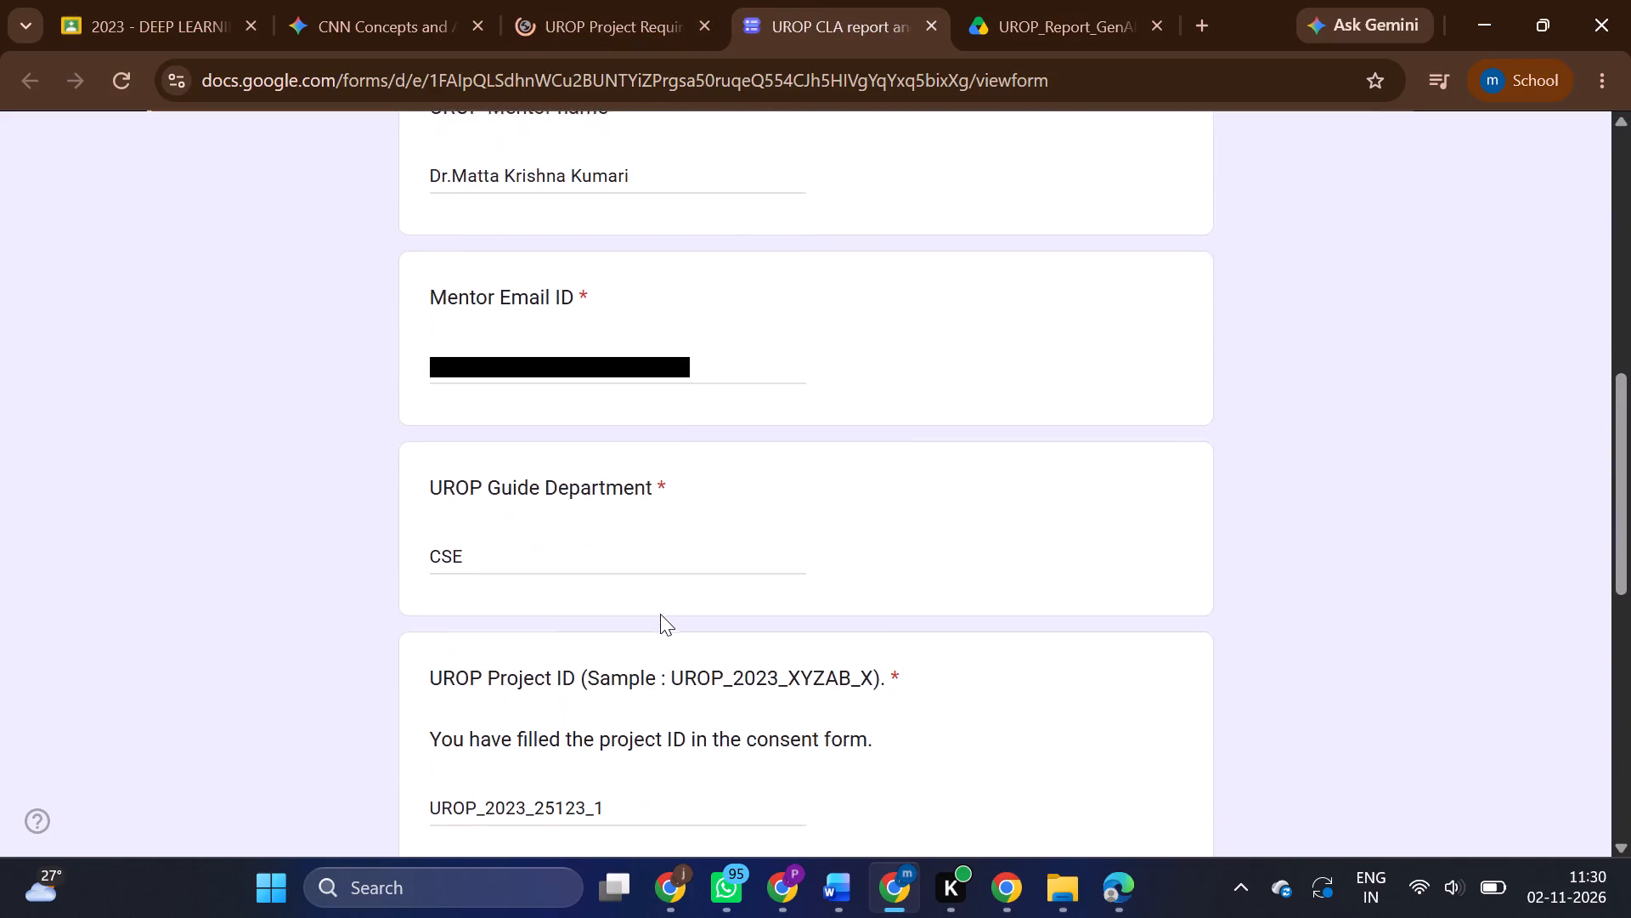
scroll(660, 614, "down", 3)
scroll(661, 618, "up", 1)
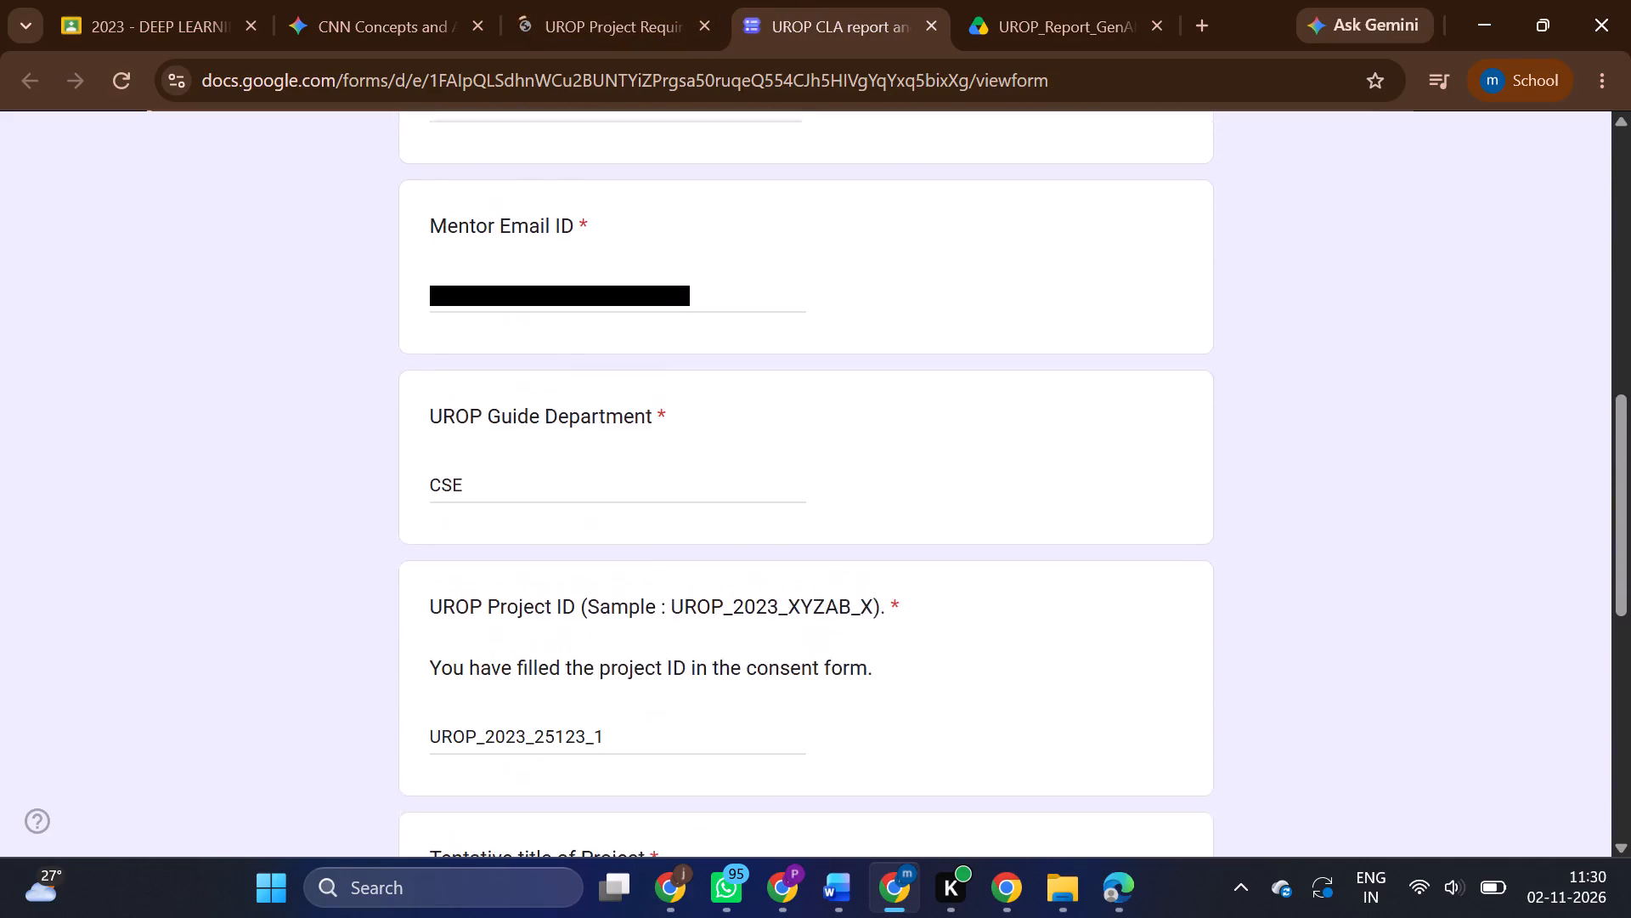
scroll(661, 618, "up", 1)
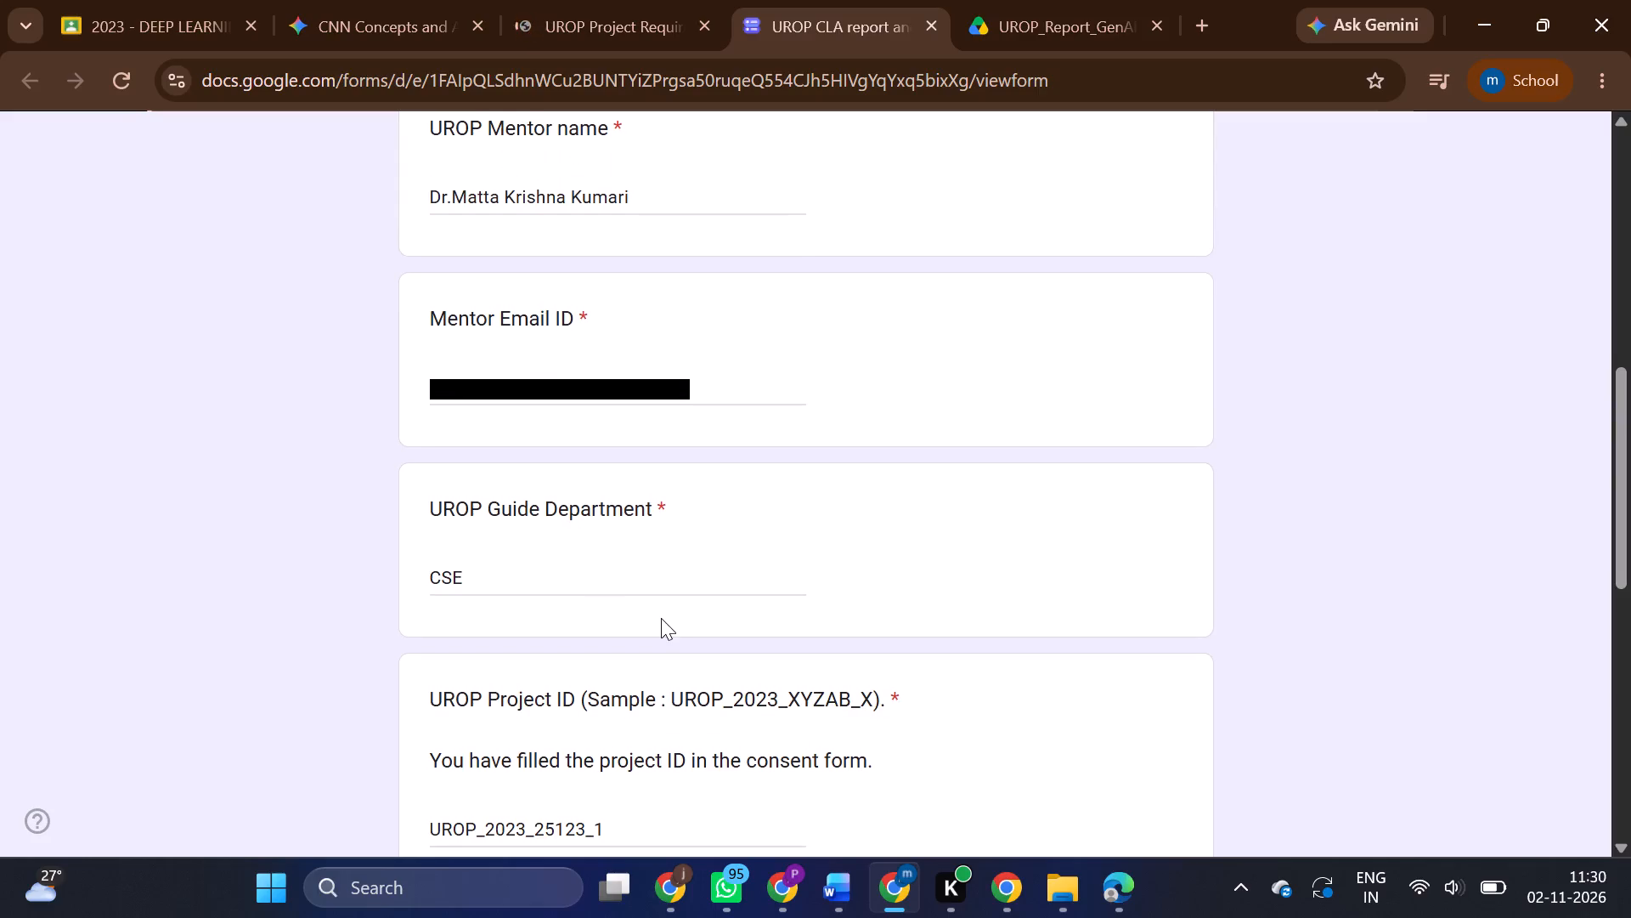
Capture a full-screen screenshot of the form showing the mentor details, UROP Guide Department and UROP Project ID answers.
key("shift+super+s")
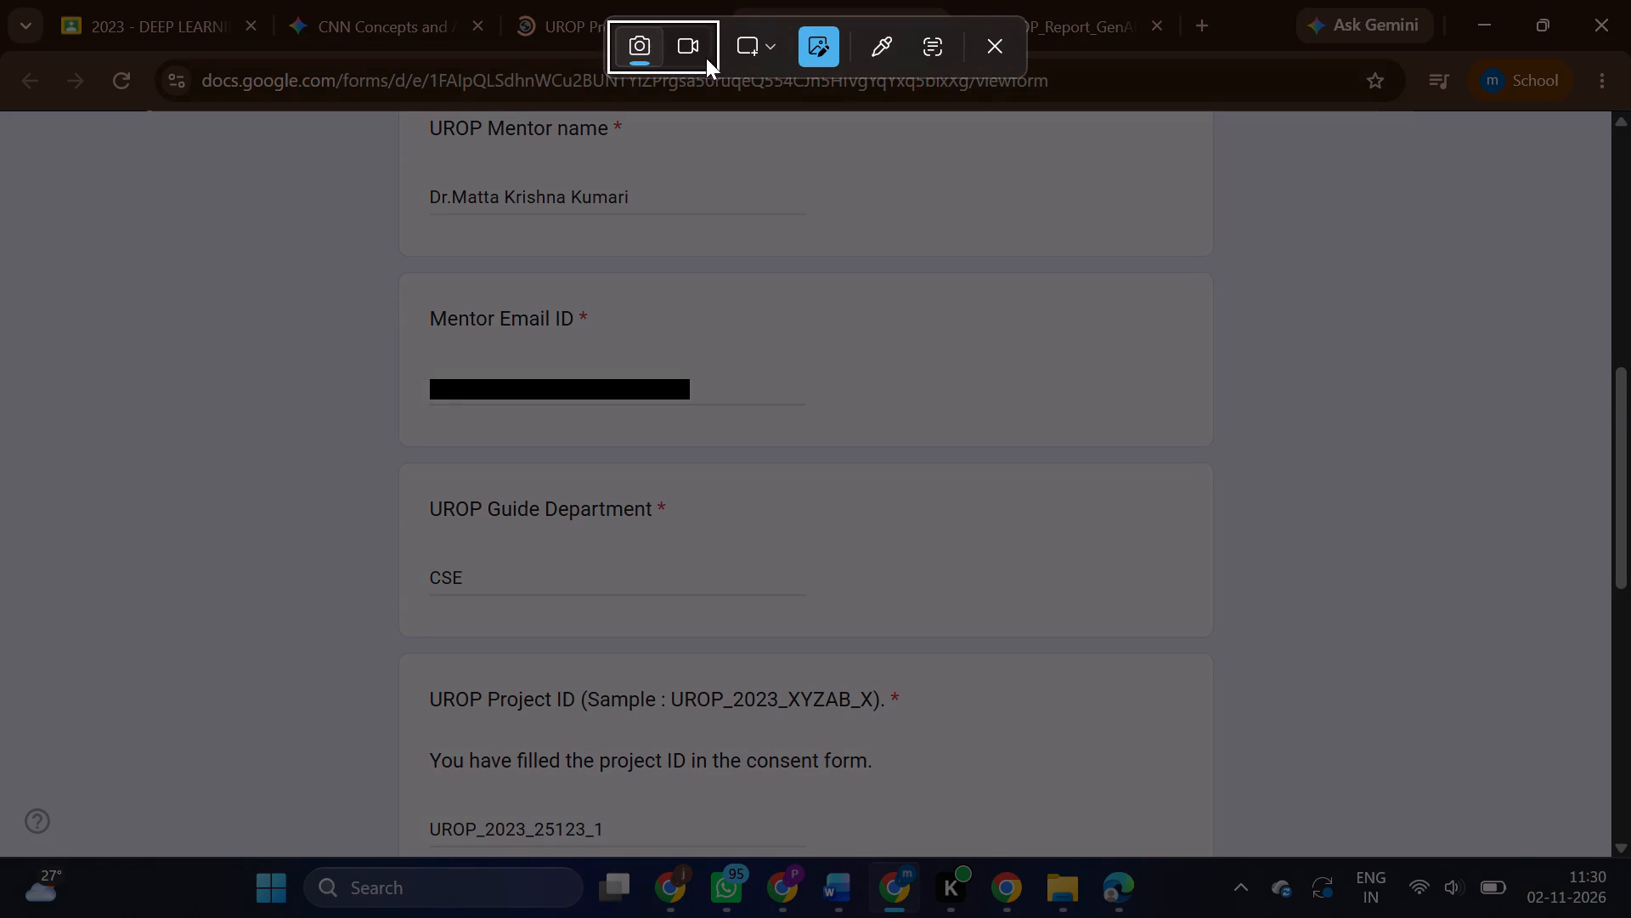
left_click(782, 47)
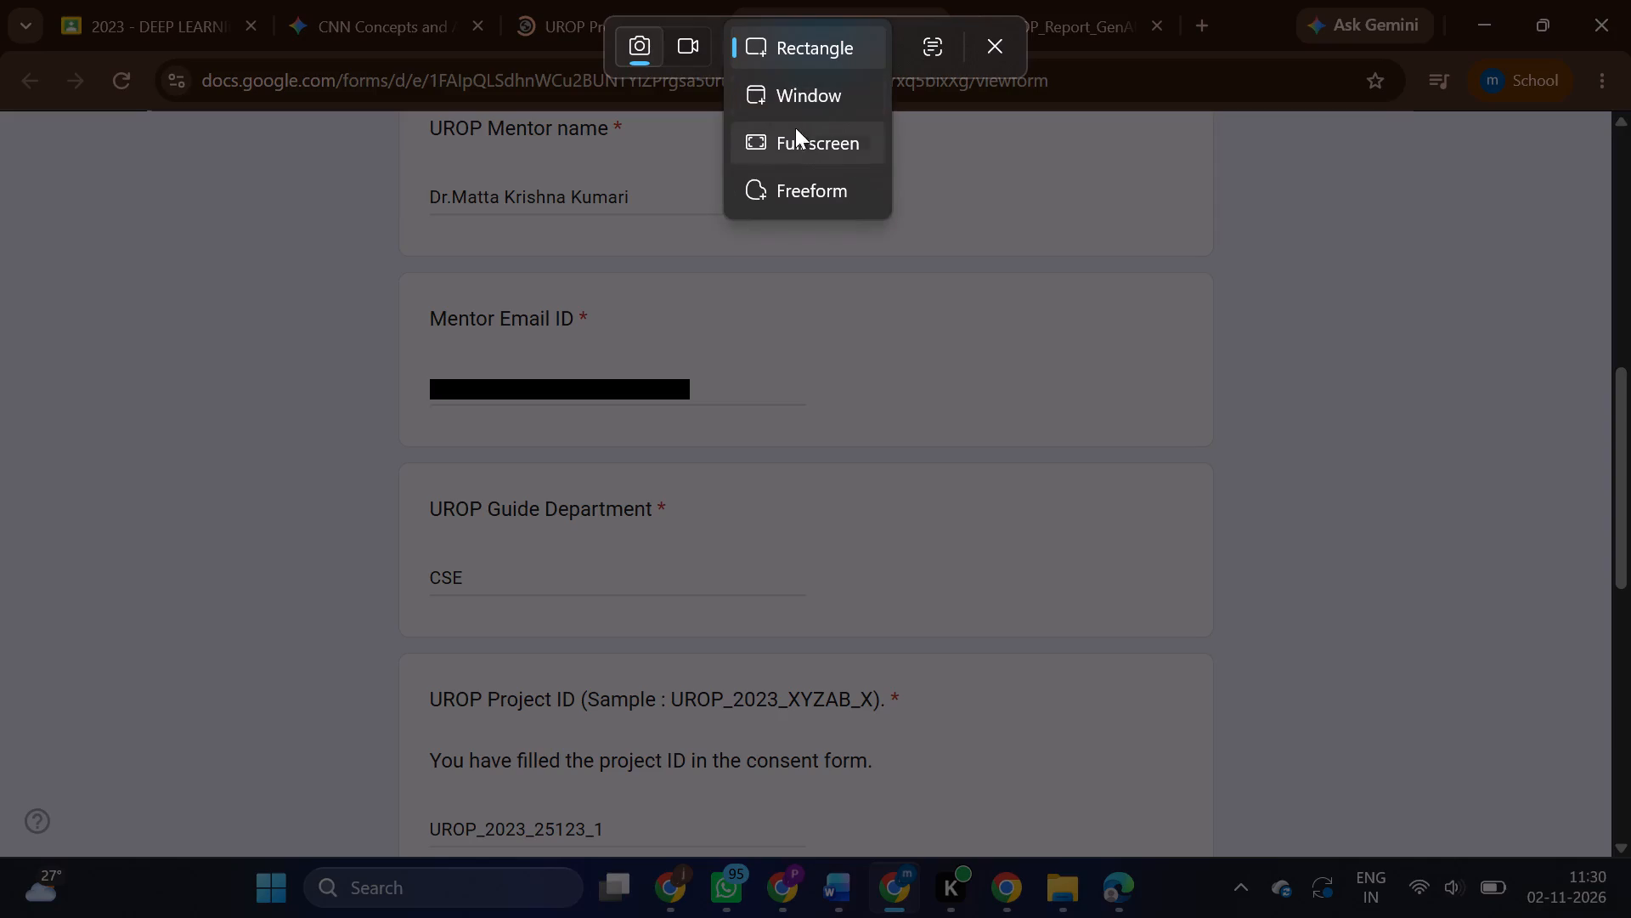
left_click(798, 137)
left_click(798, 137)
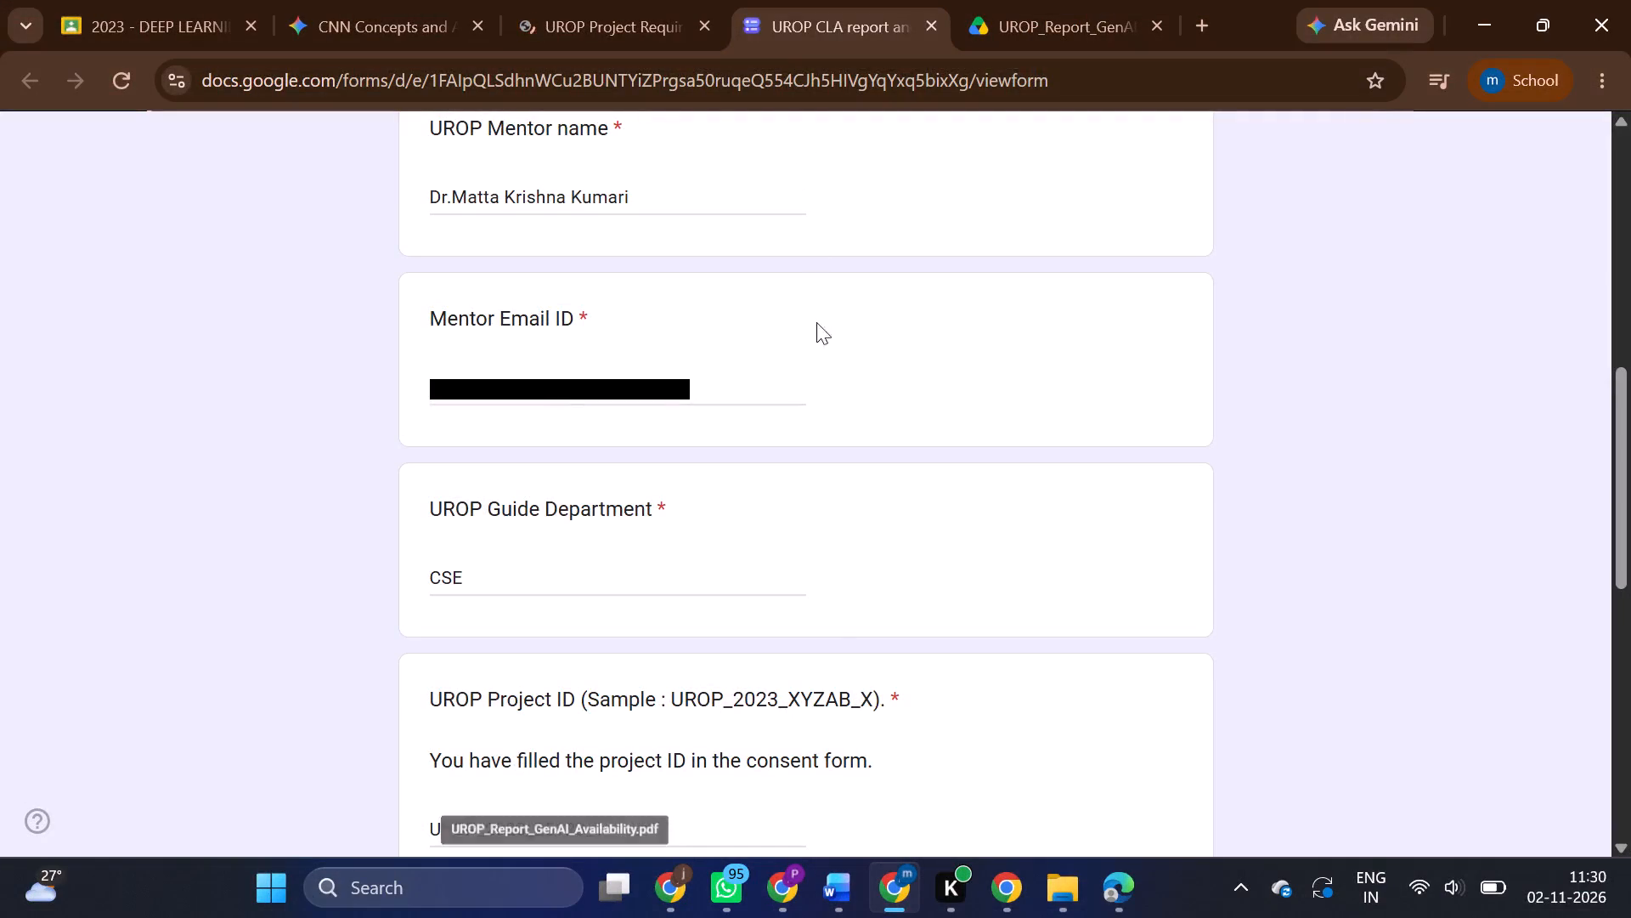
Back in the UROP CLA report and Details form, go past the remaining answers and submit the completed response.
scroll(834, 609, "down", 5)
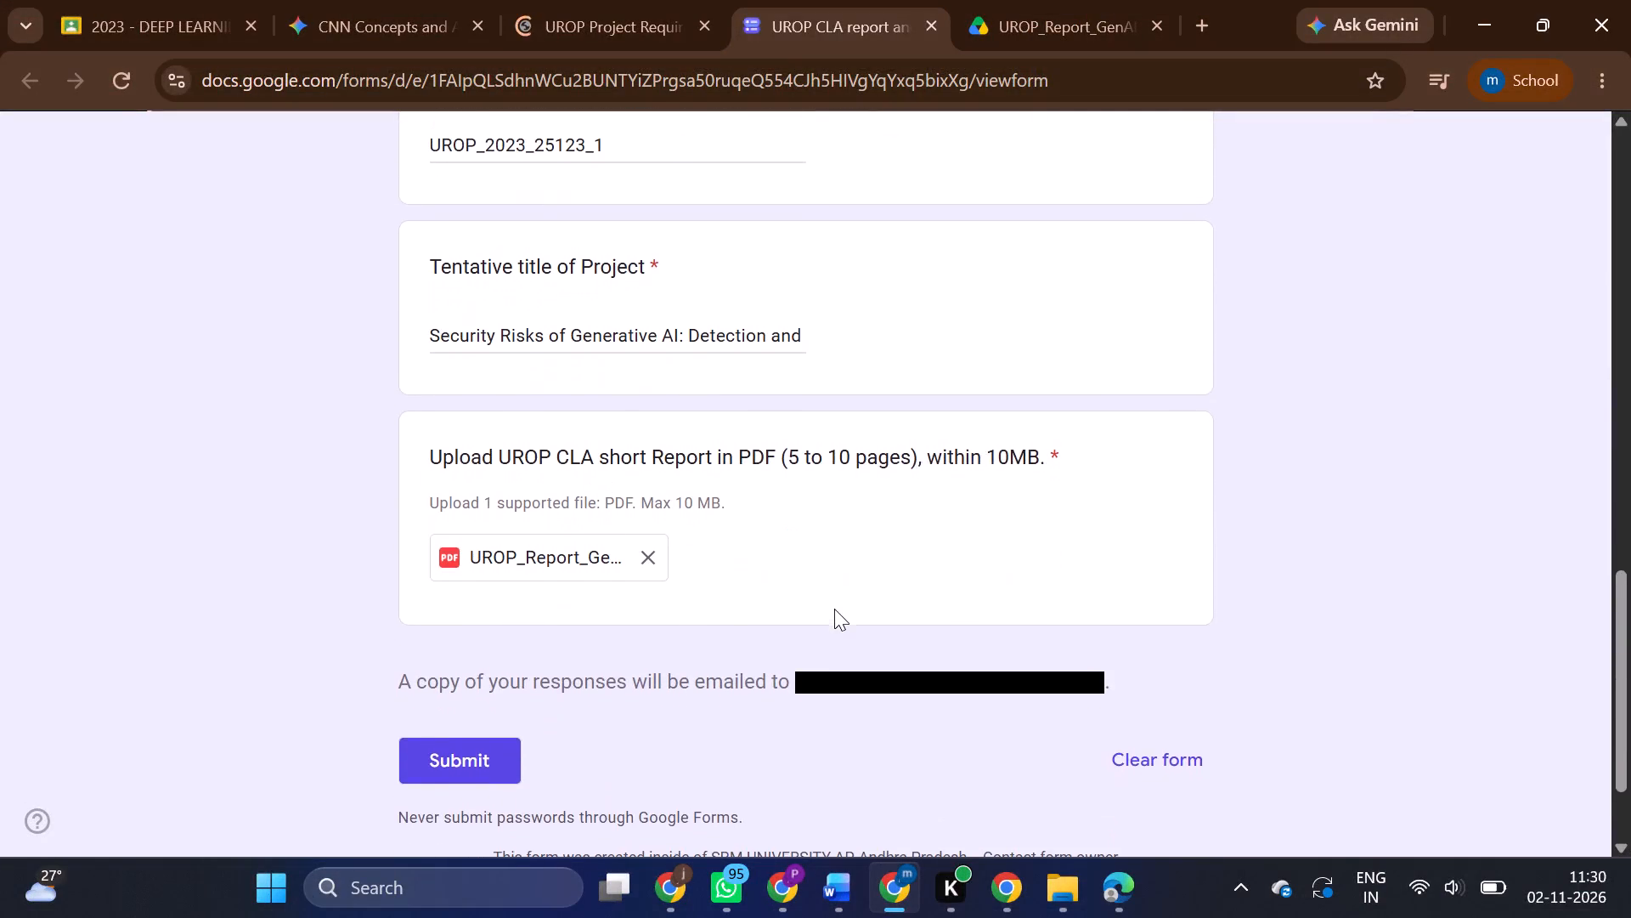
scroll(834, 609, "down", 1)
left_click(499, 756)
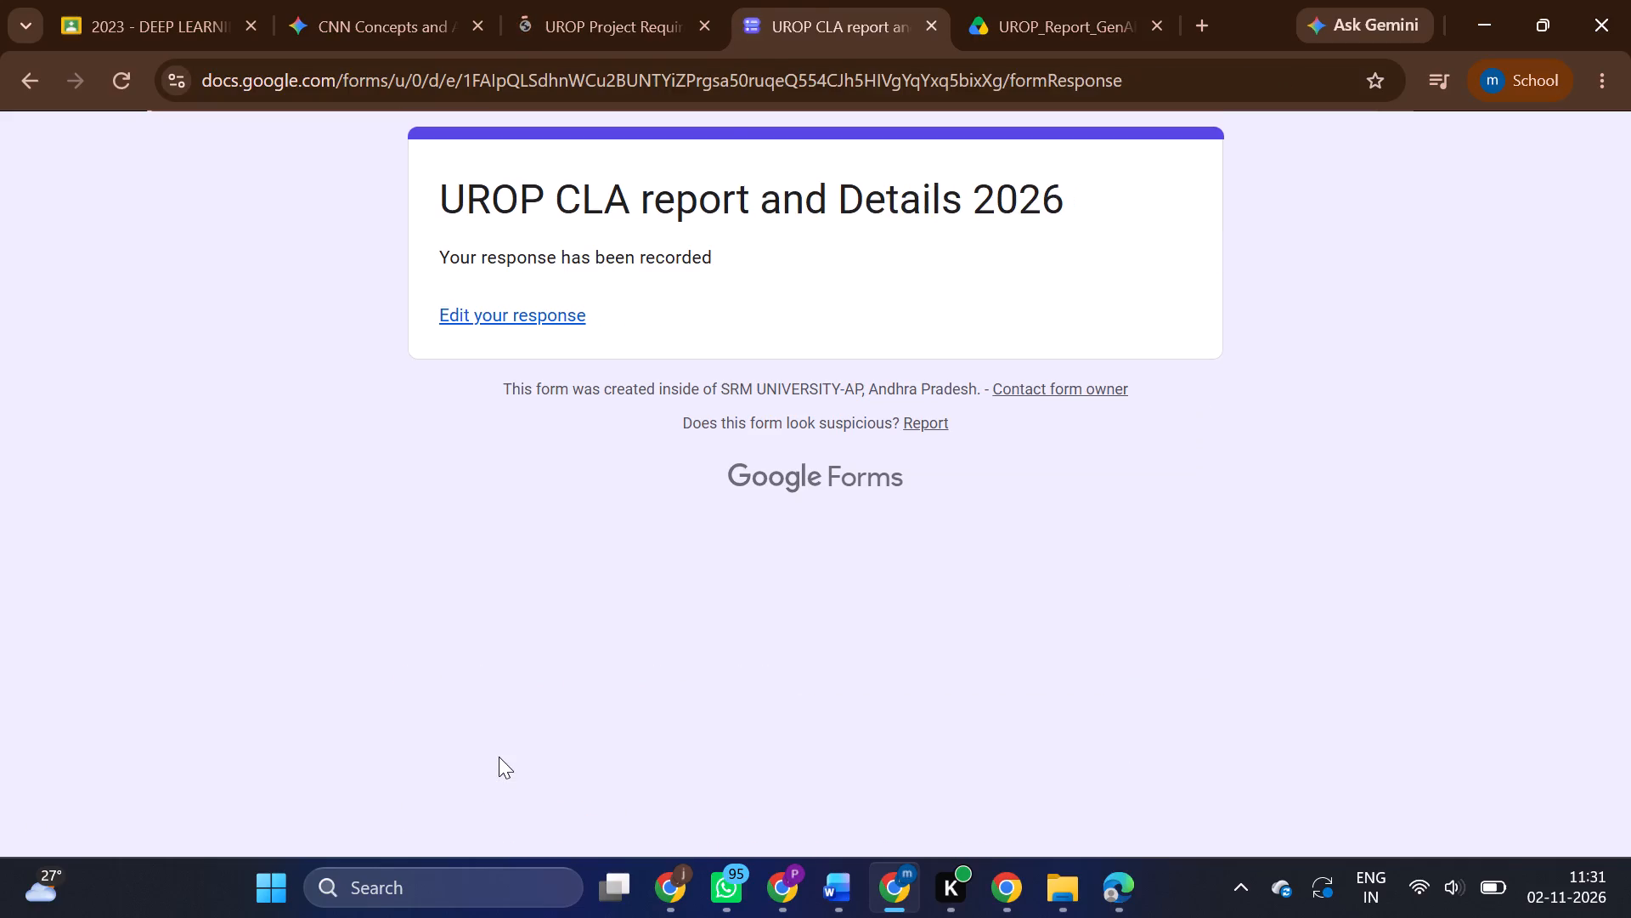
Go to the Gmail message about the UROP project and close its browser tab.
left_click(569, 28)
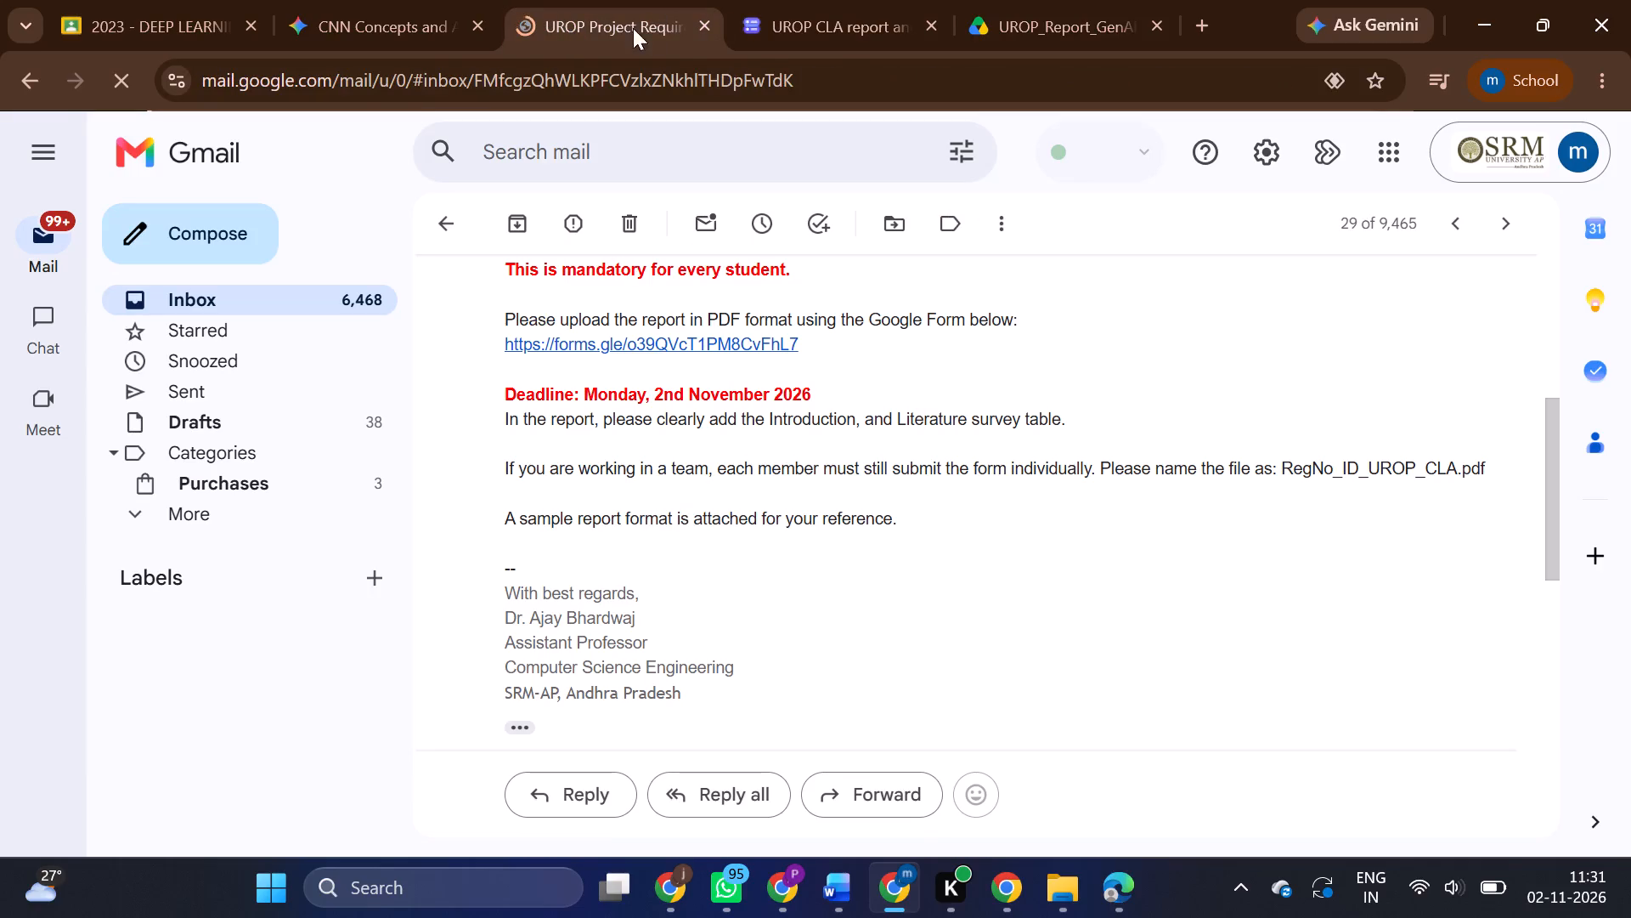
left_click(702, 26)
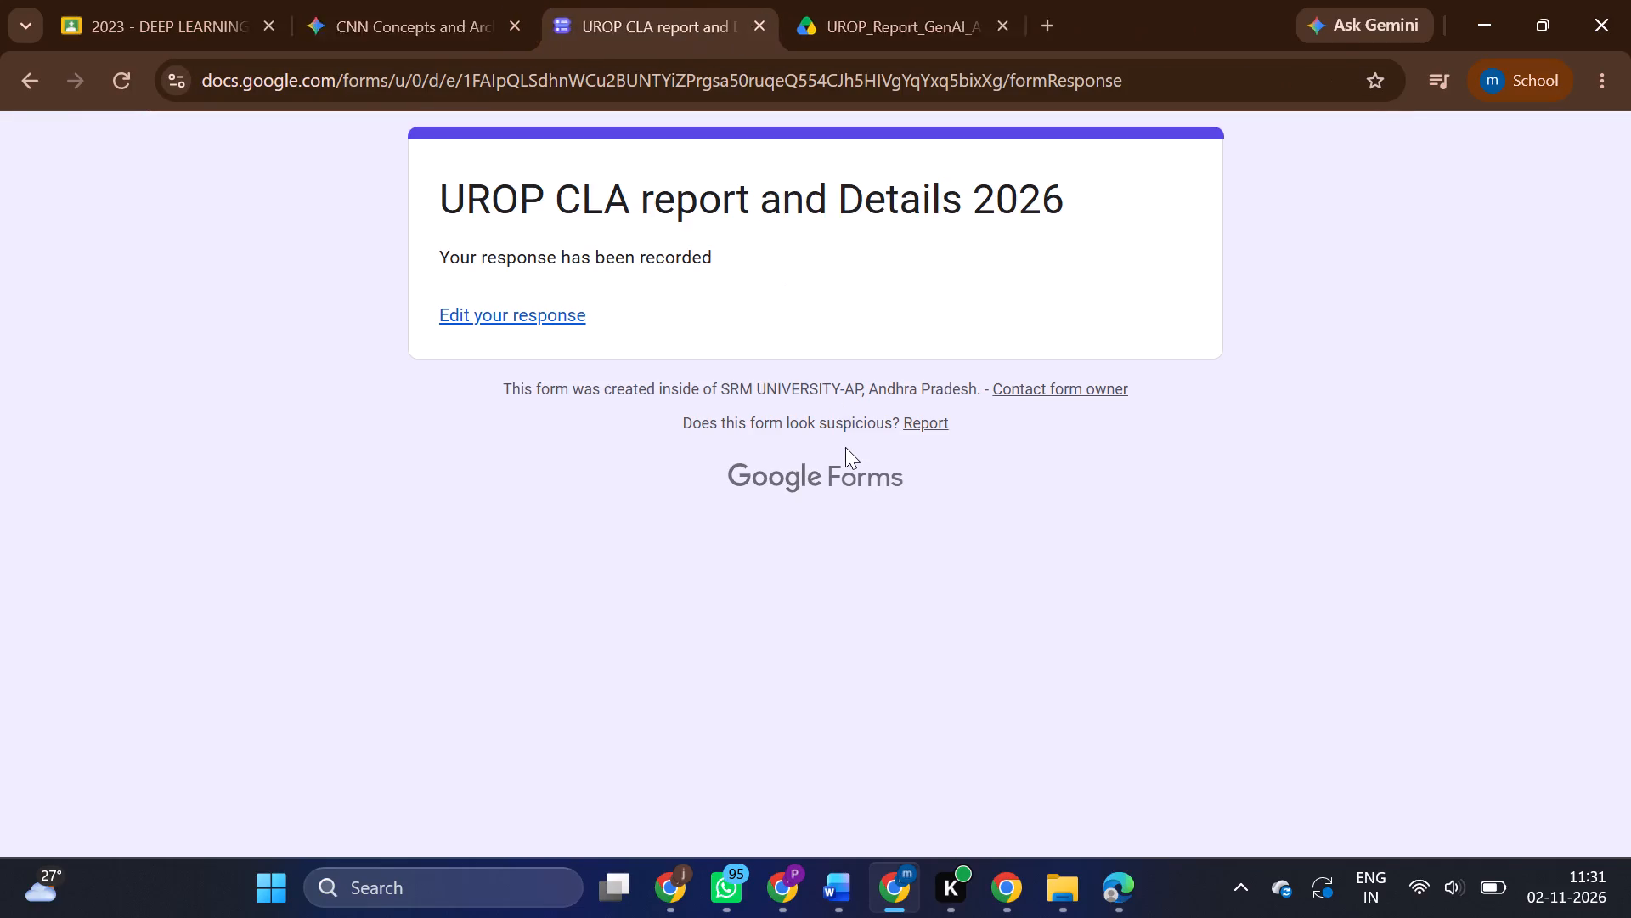